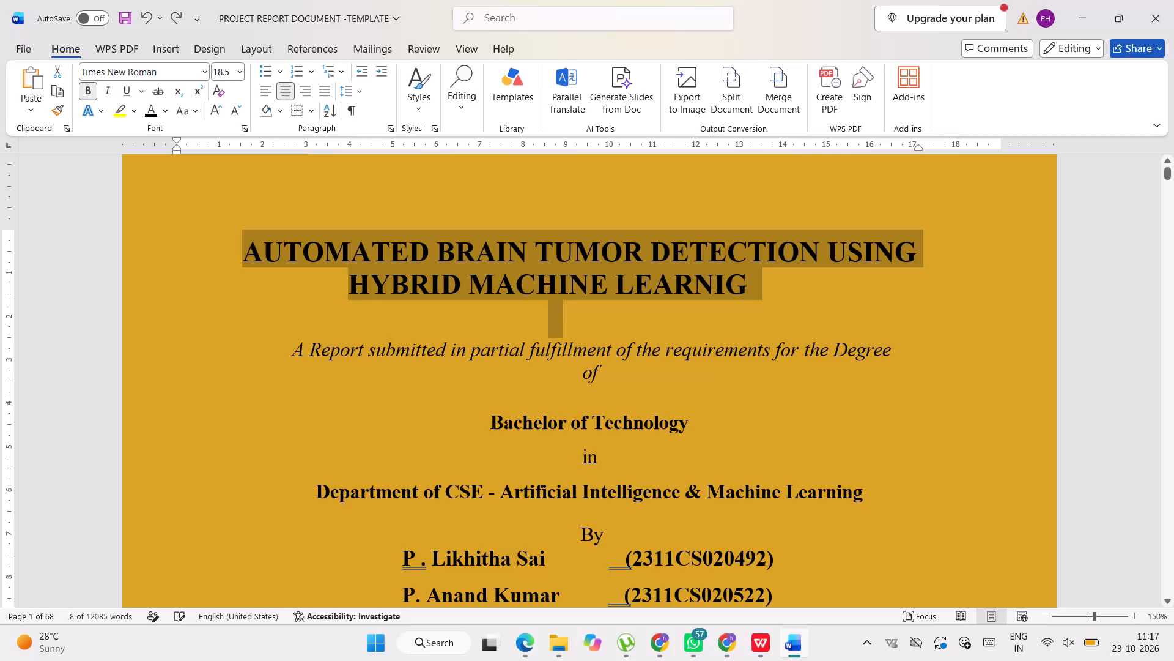
Replace the cover title with the copied "Civic RAG- Explainable Knowledge-Grounded LLM Framework for Policy Understanding and CitizenCentric Public Service Assistance", without the opening quotation mark.
key(BackSpace)
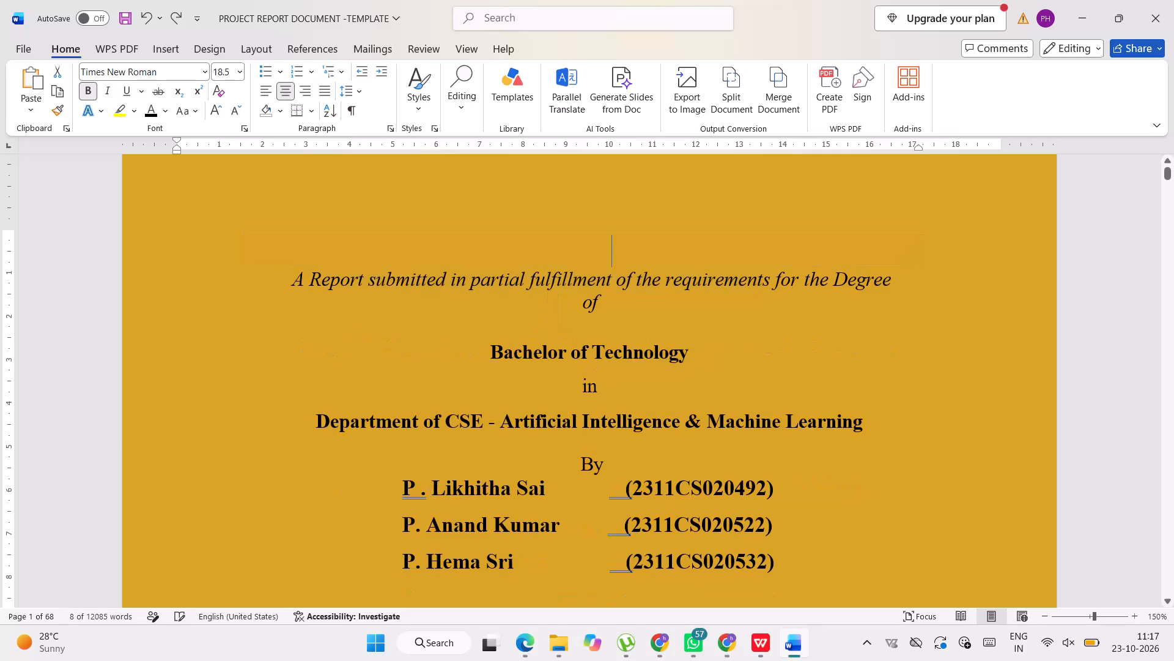
key(ctrl+v)
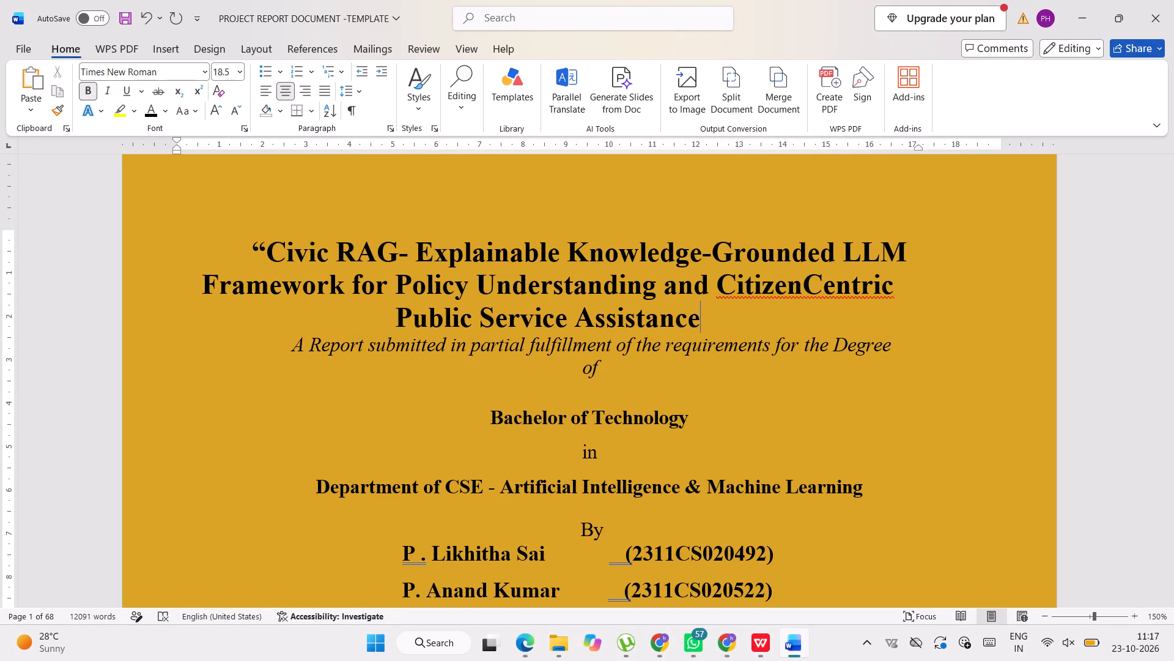
key(period)
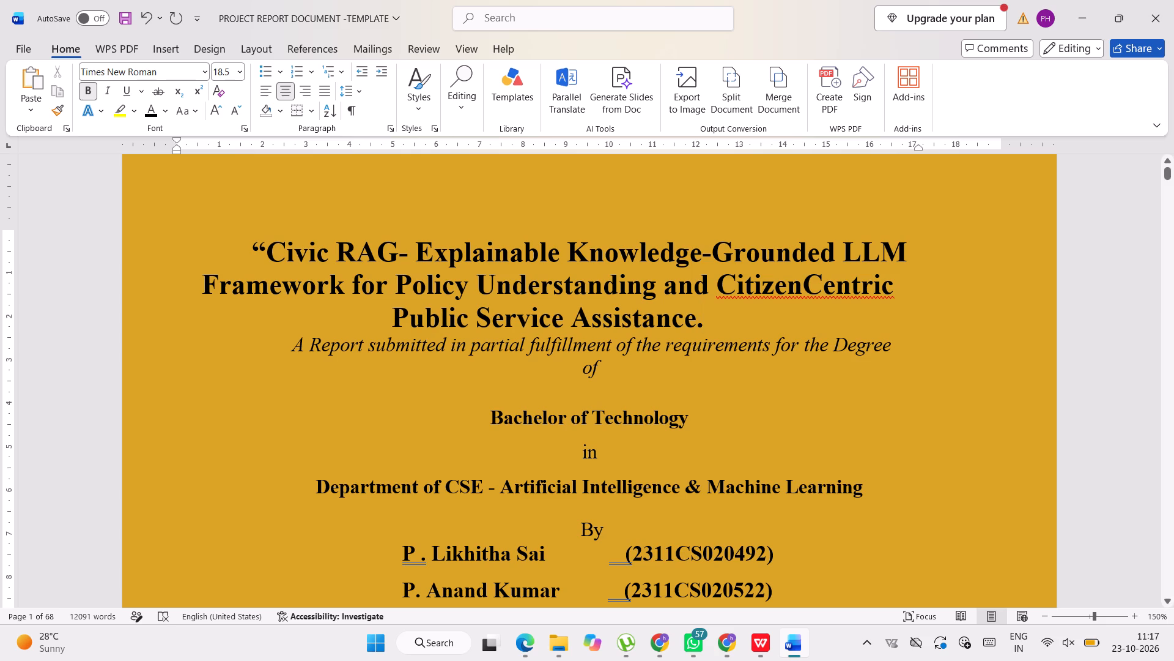
key(BackSpace)
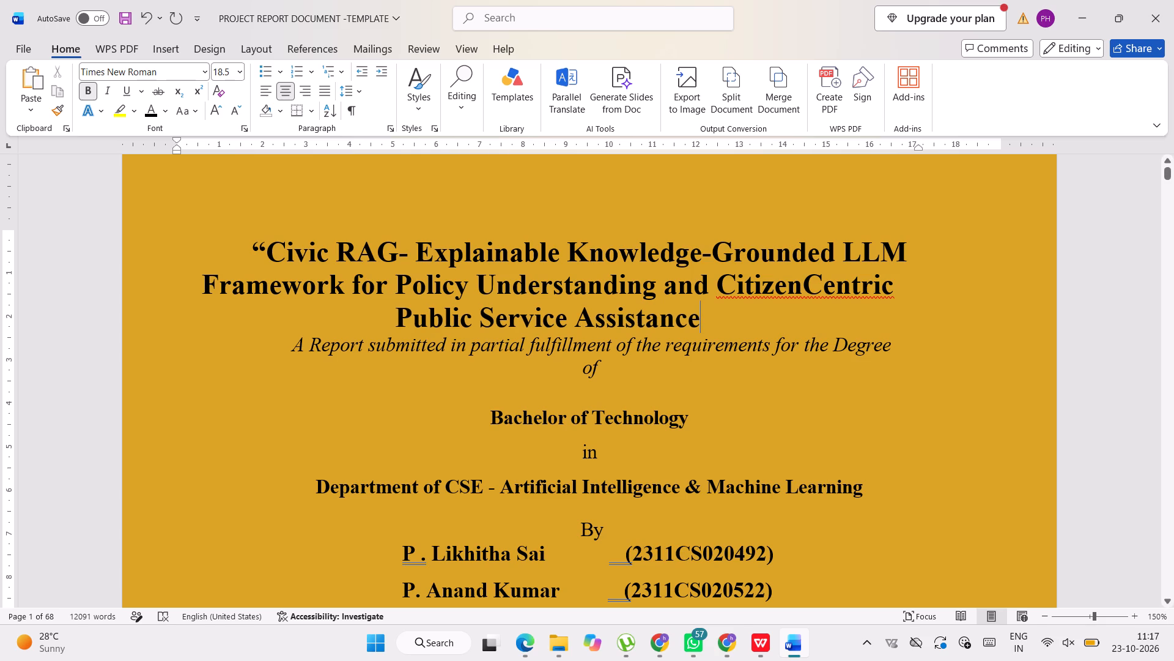
click(263, 250)
key(BackSpace)
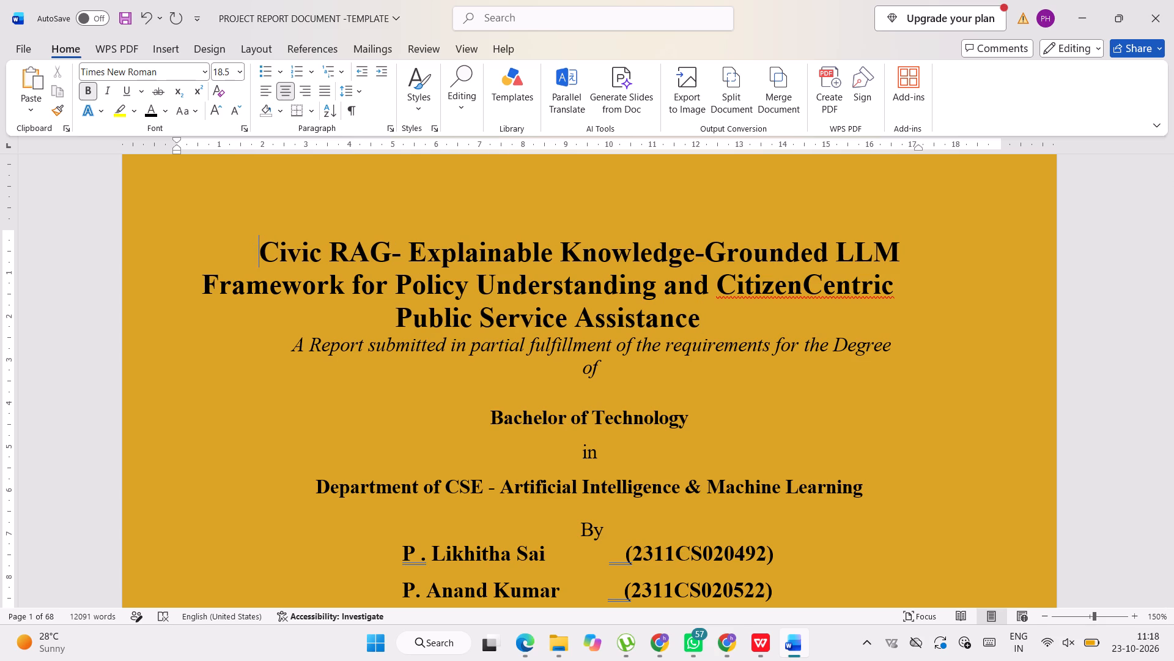
Split "CitizenCentric" in the cover title by starting a new line at "Centric", and add spacing before "Framework".
click(188, 286)
key(space)
click(802, 286)
key(Return)
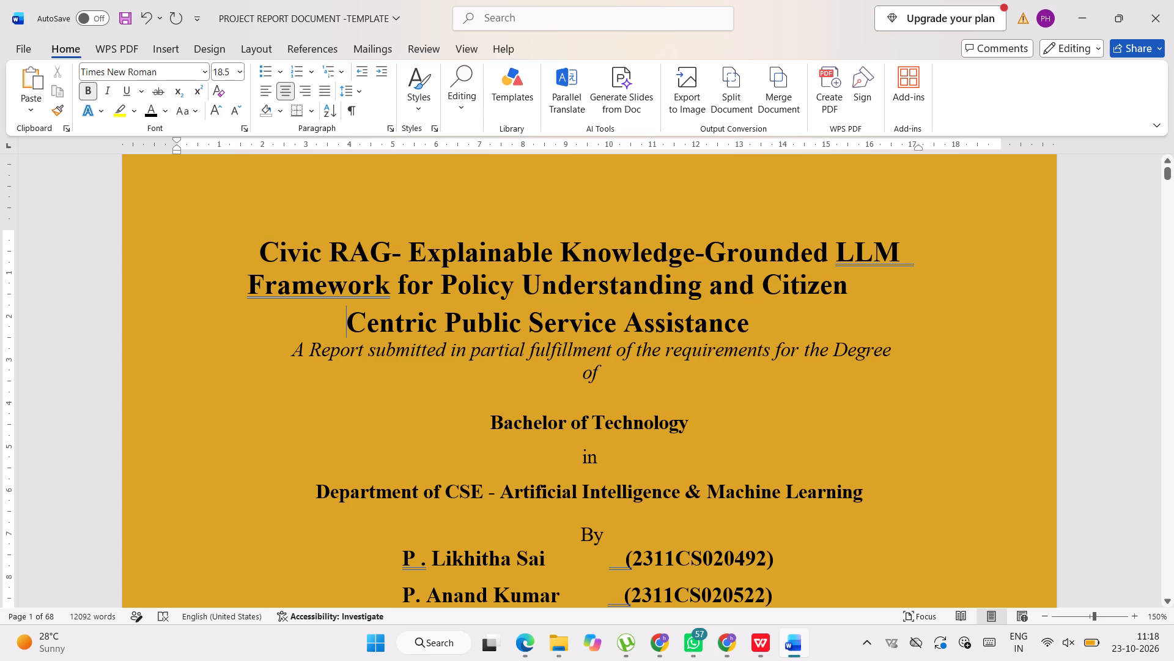
click(247, 277)
key(space)
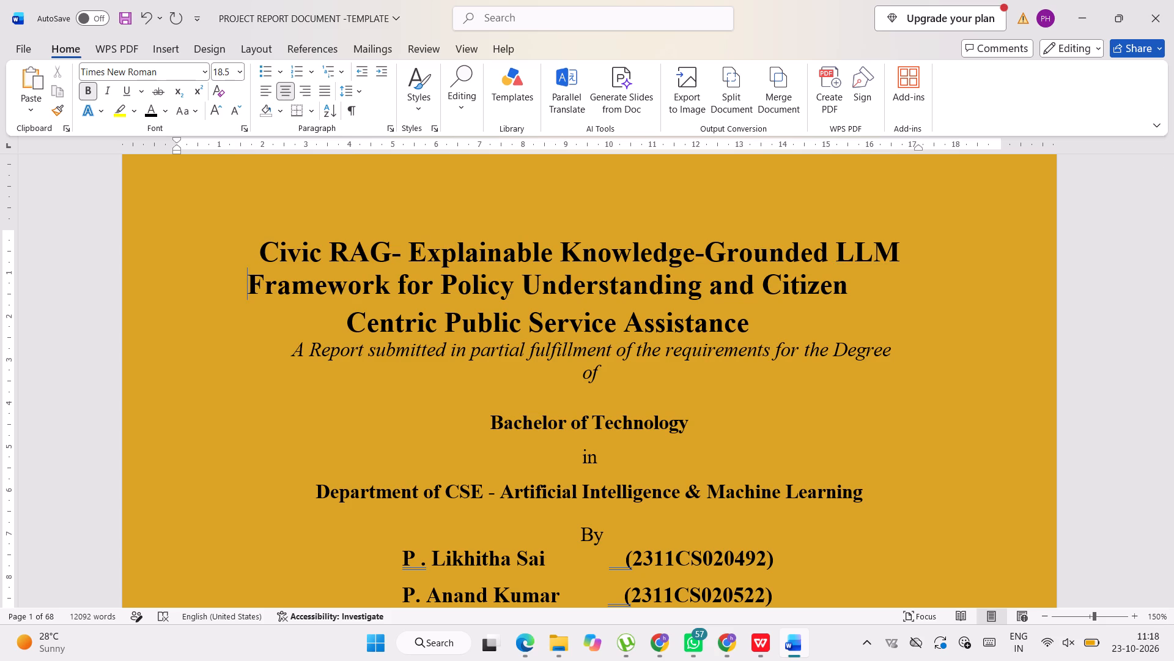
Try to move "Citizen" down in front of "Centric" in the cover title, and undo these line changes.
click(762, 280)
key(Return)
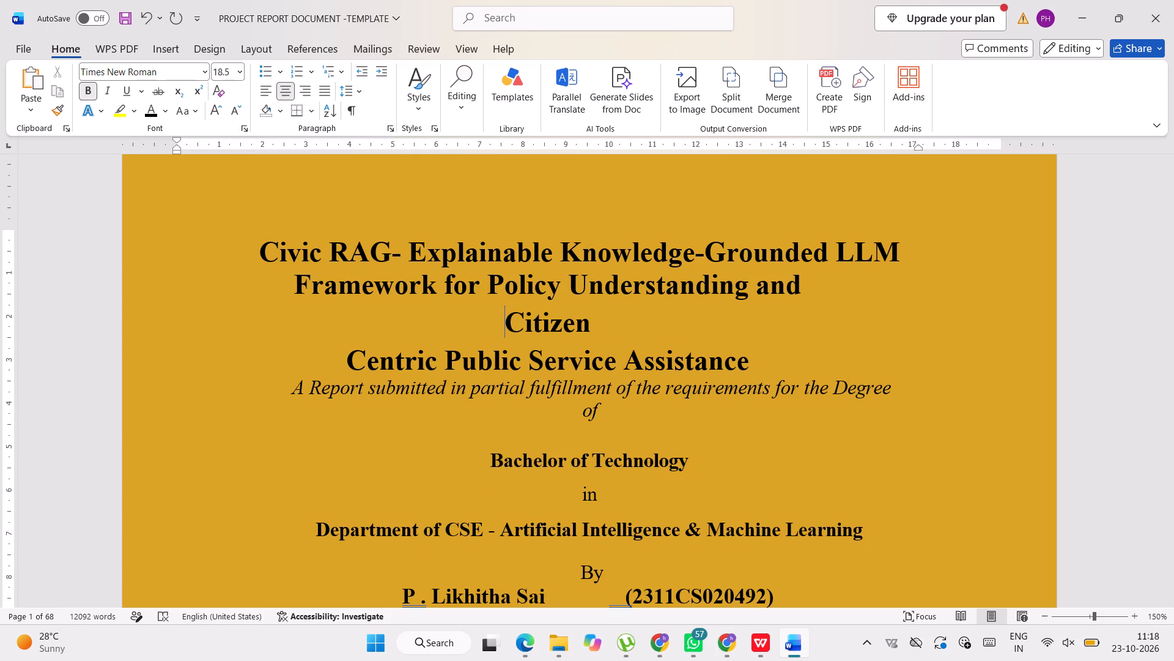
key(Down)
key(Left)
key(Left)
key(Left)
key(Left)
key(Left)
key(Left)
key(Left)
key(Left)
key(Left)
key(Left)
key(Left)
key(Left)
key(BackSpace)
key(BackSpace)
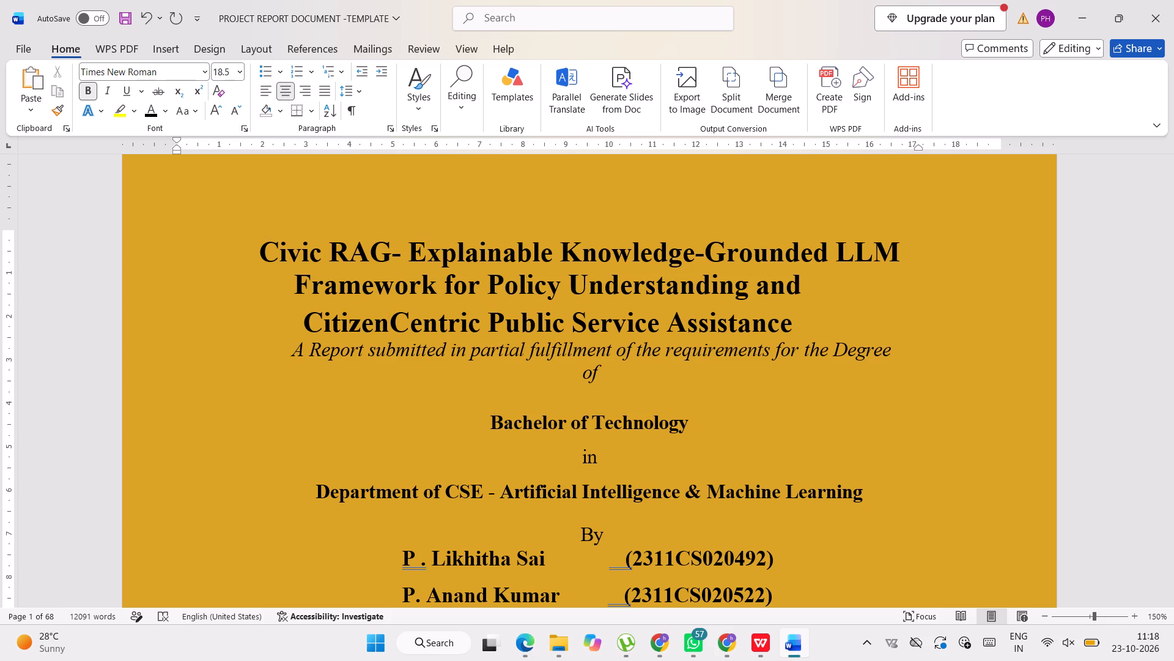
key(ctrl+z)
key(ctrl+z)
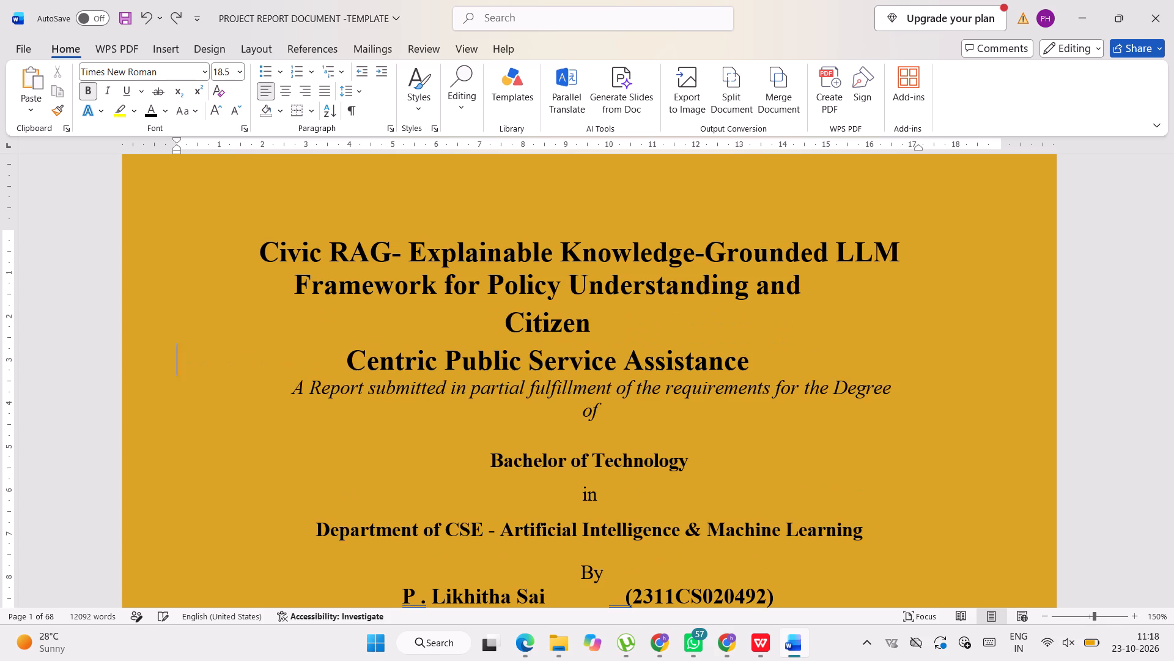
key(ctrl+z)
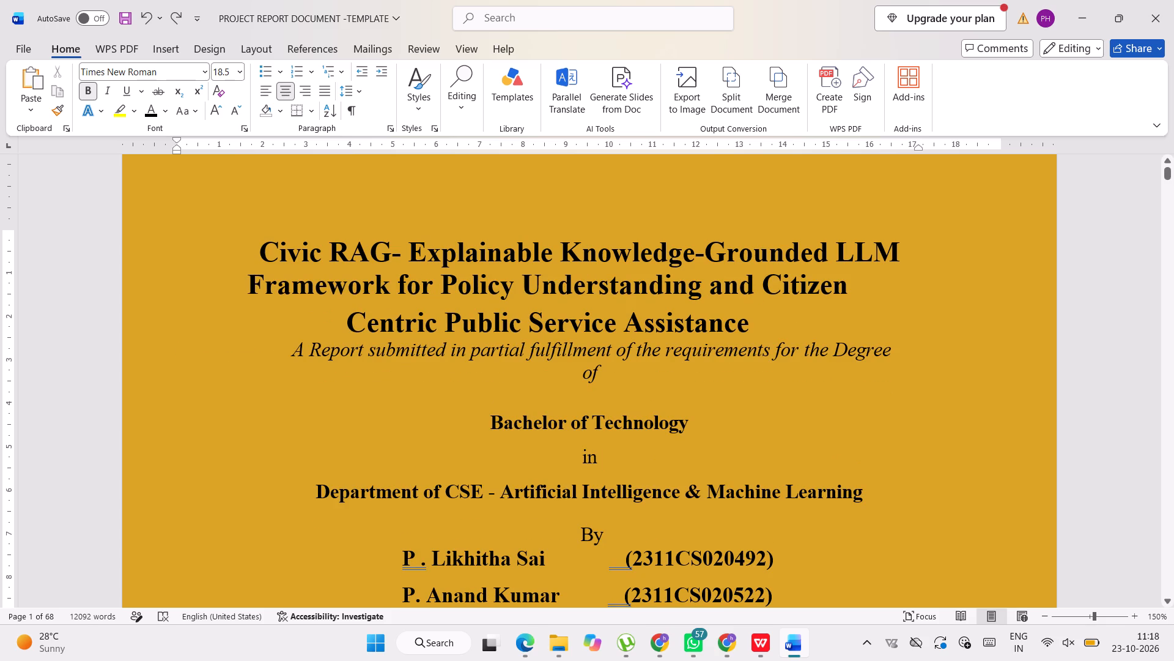
Set the font size of the whole three-line cover title to 16.
drag(256, 250, 751, 316)
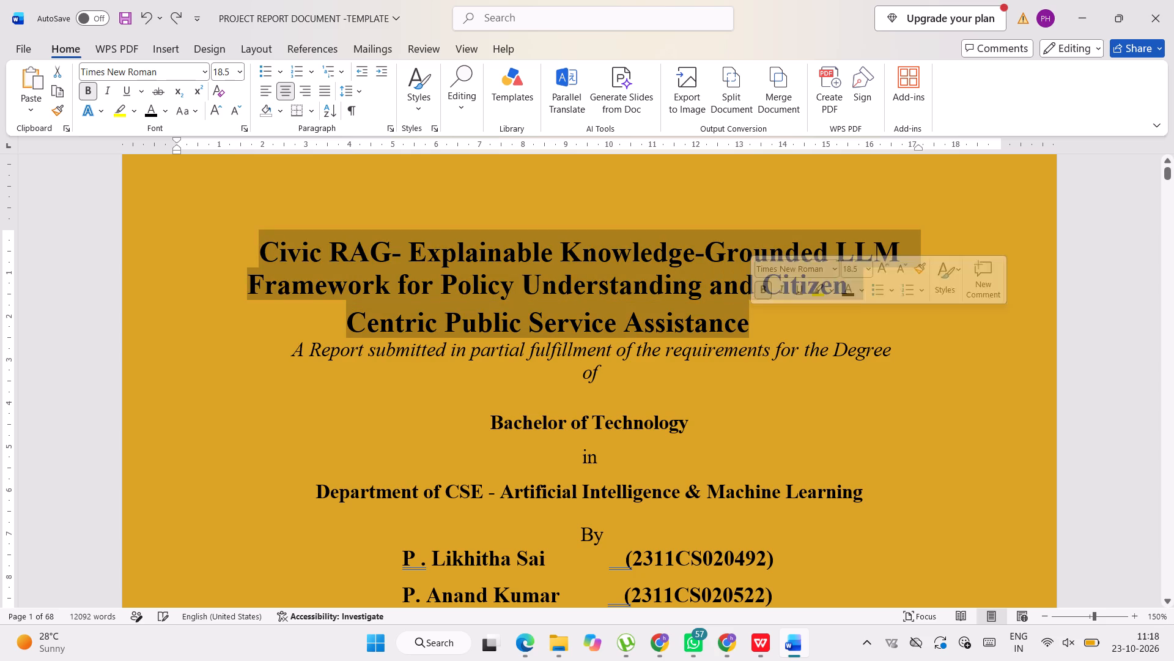
double_click(231, 68)
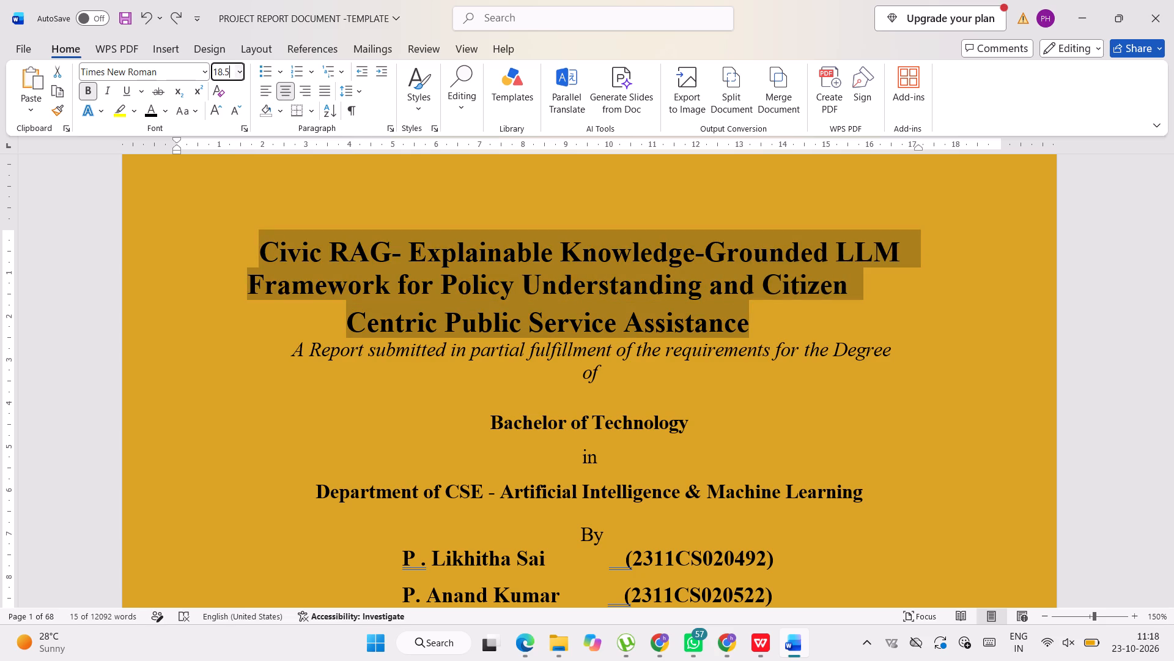
key(BackSpace)
key(BackSpace)
key(Return)
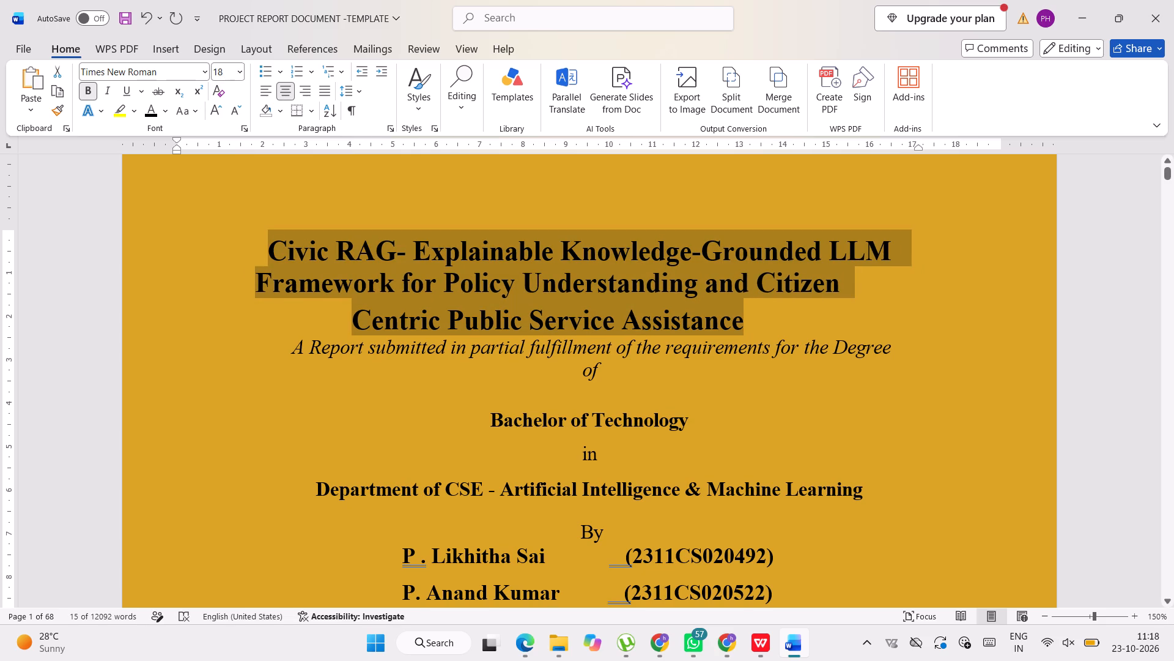
double_click(226, 73)
key(BackSpace)
key(6)
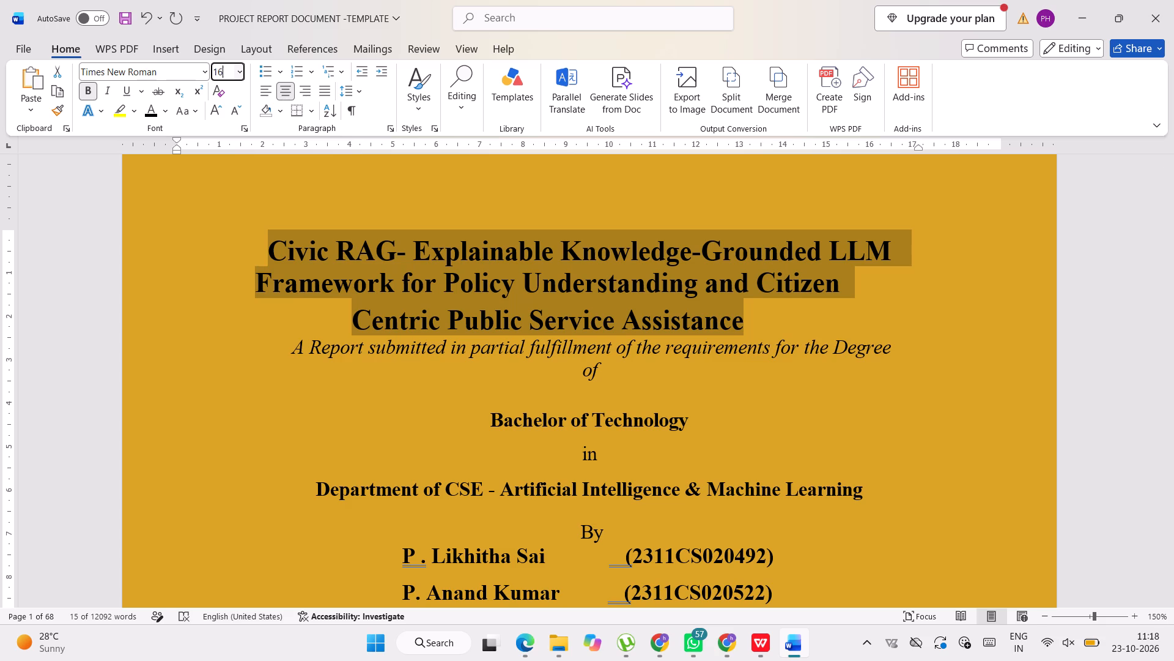
key(Return)
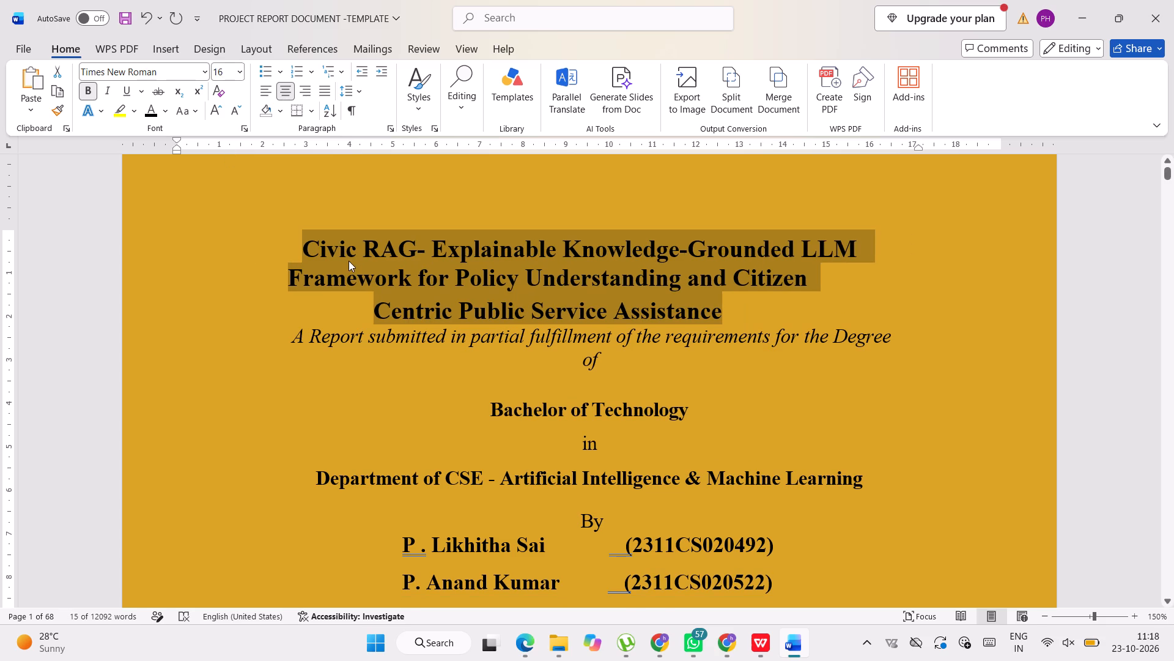
Add three spaces before "Framework" in the cover title and delete the leading spaces in front of "Civic".
click(349, 261)
click(291, 280)
key(space)
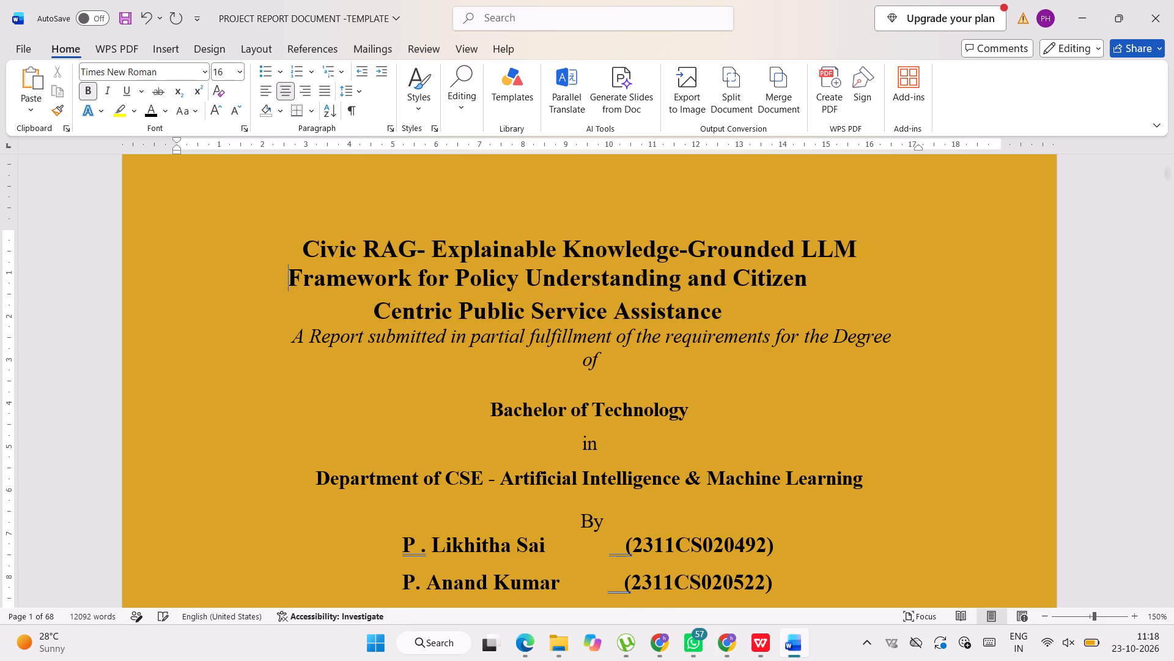
key(space)
key(space)
click(306, 260)
key(BackSpace)
key(BackSpace)
key(BackSpace)
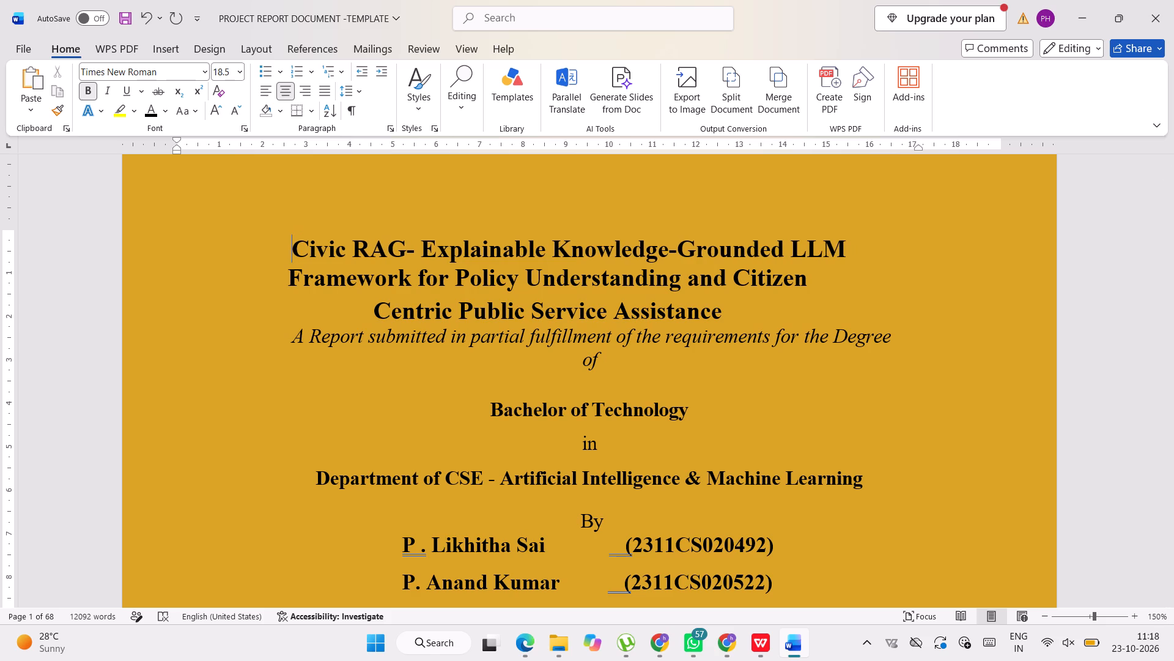
key(BackSpace)
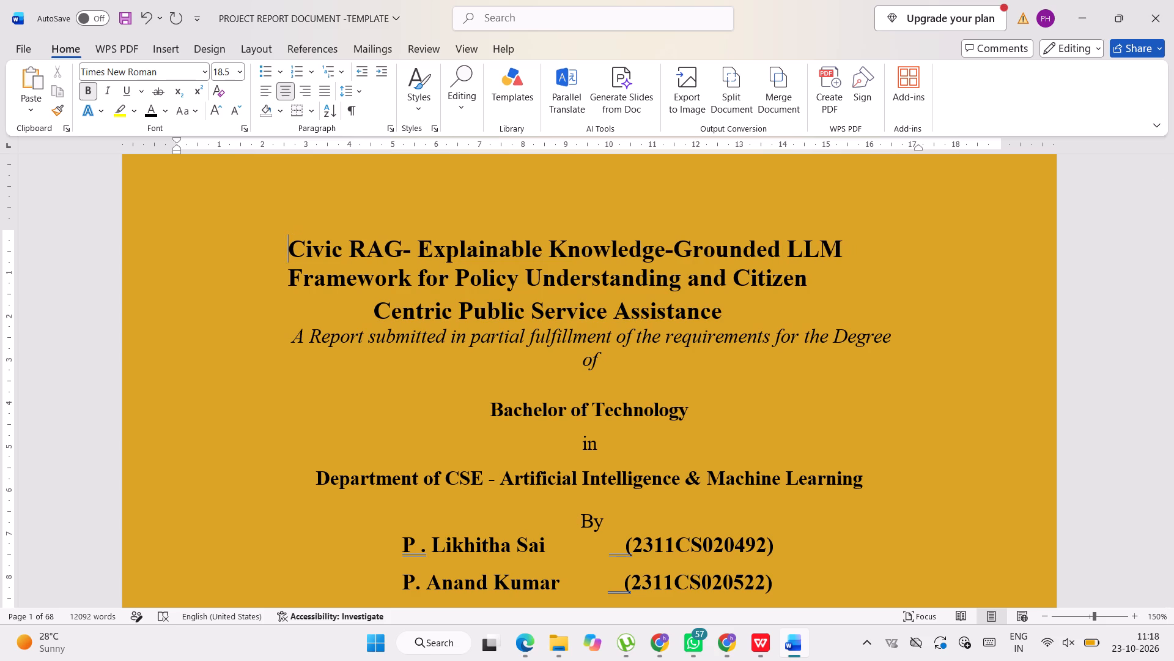
Insert a blank line between the cover title and the "A Report submitted in partial fulfillment" line.
click(741, 316)
click(728, 315)
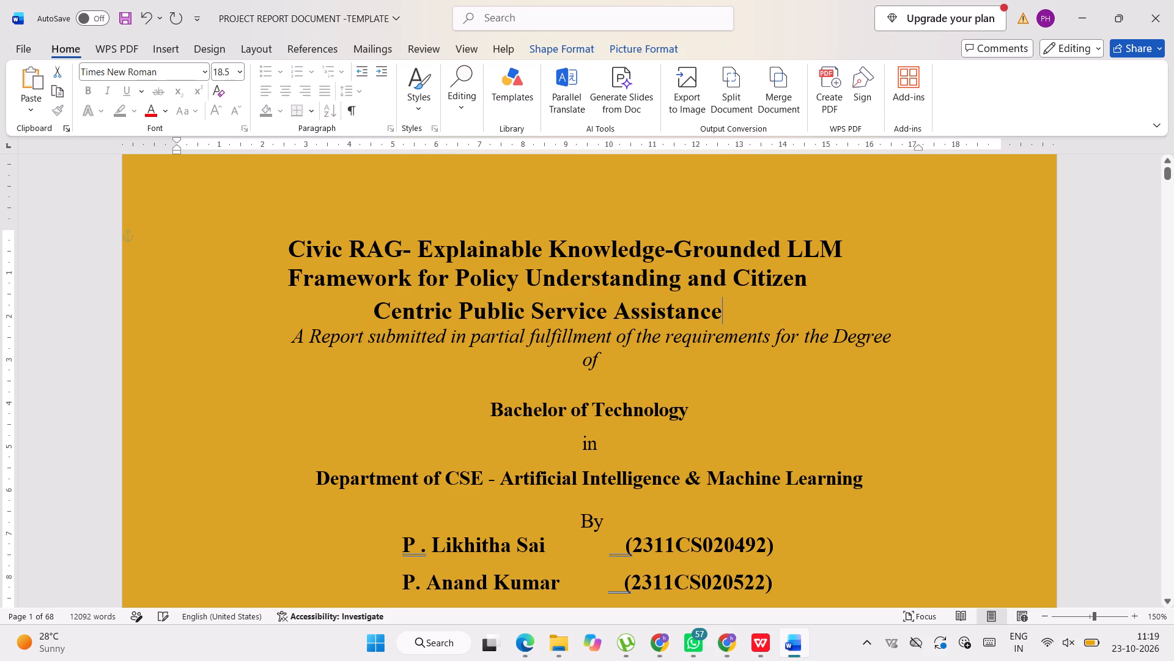
key(Return)
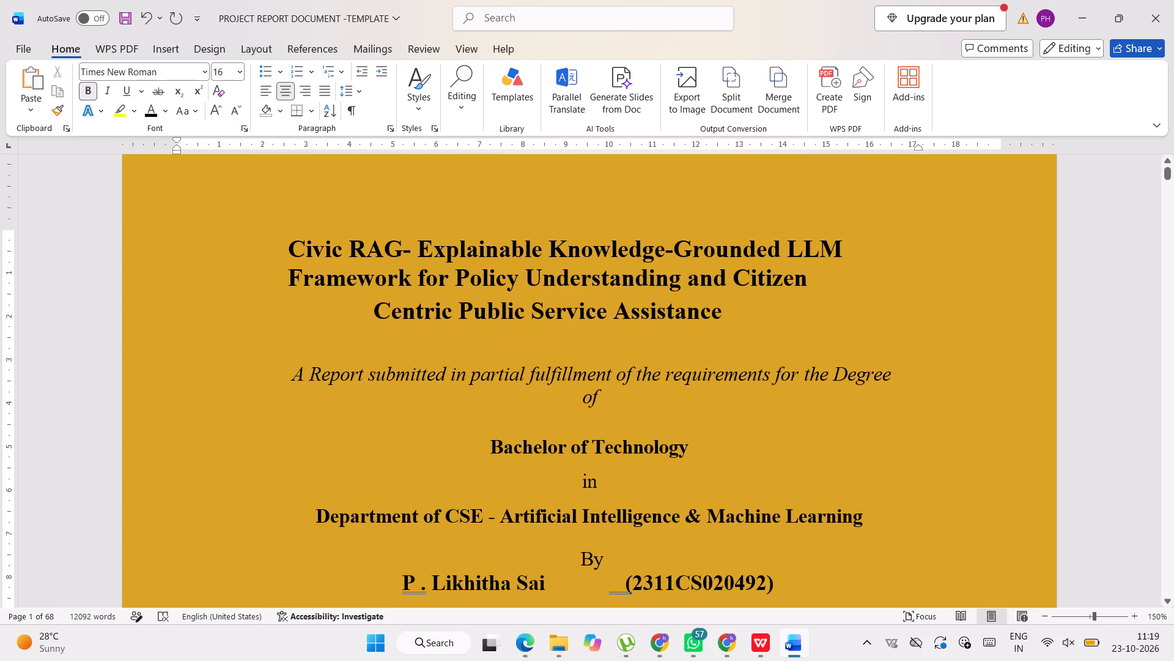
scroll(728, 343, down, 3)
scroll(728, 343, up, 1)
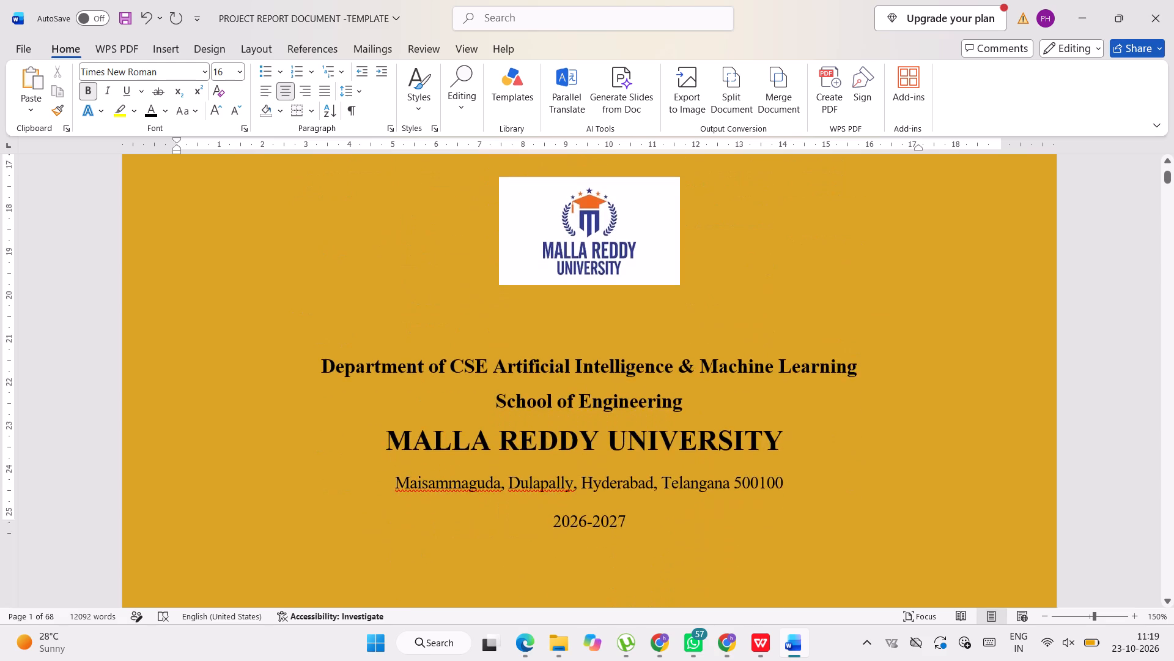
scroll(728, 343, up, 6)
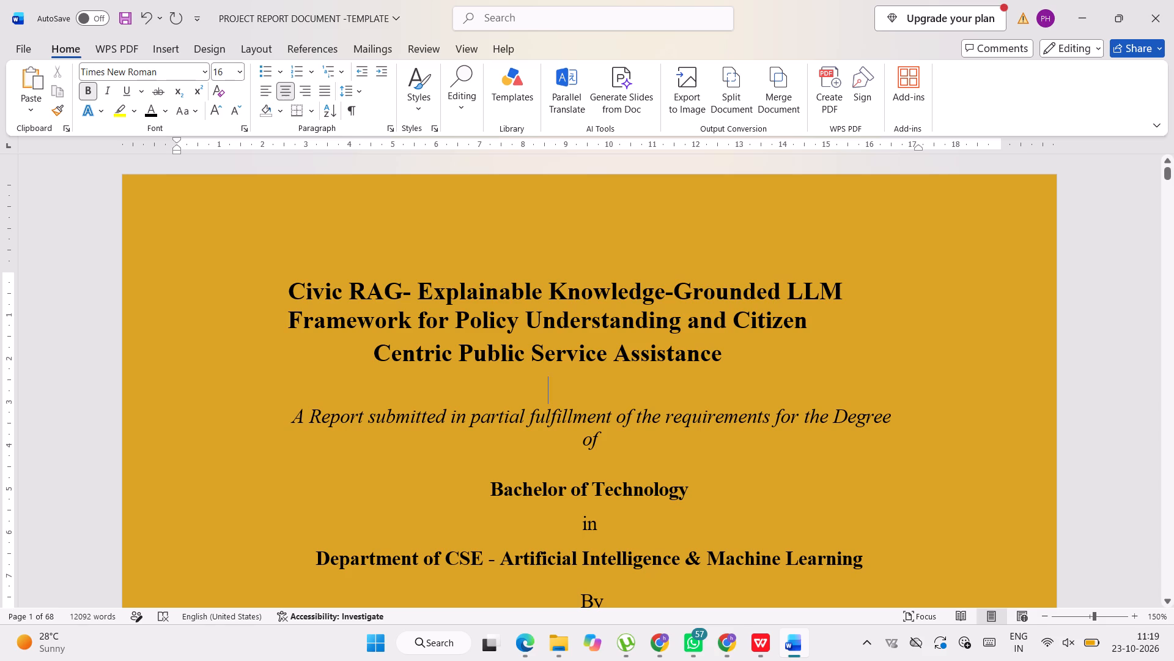
Delete the title "AUTOMATED BRAIN TUMOR DETECTION USING HYBRID MACHINE LEARNING" from the second page.
scroll(292, 422, down, 2)
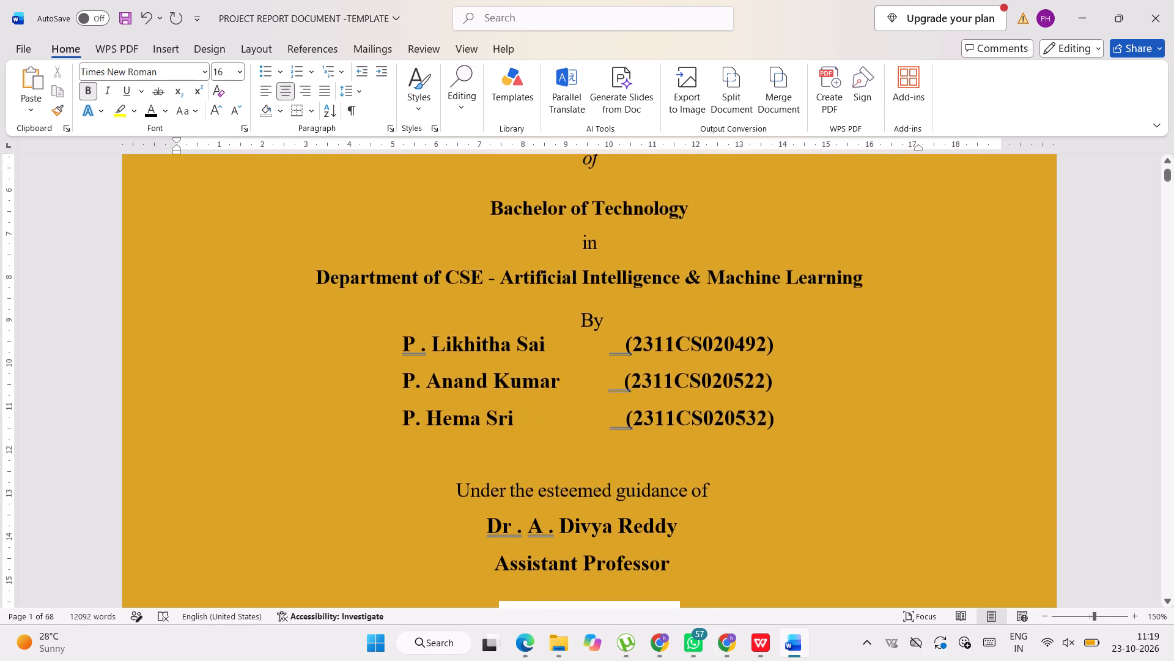
scroll(292, 422, down, 5)
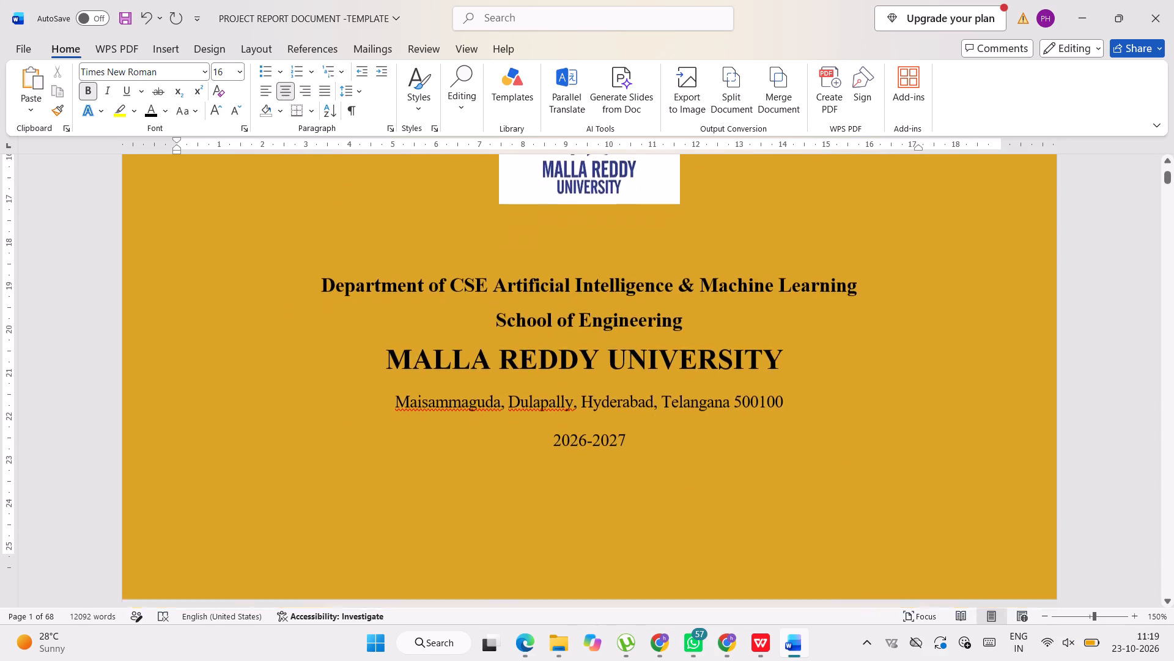
scroll(292, 422, down, 2)
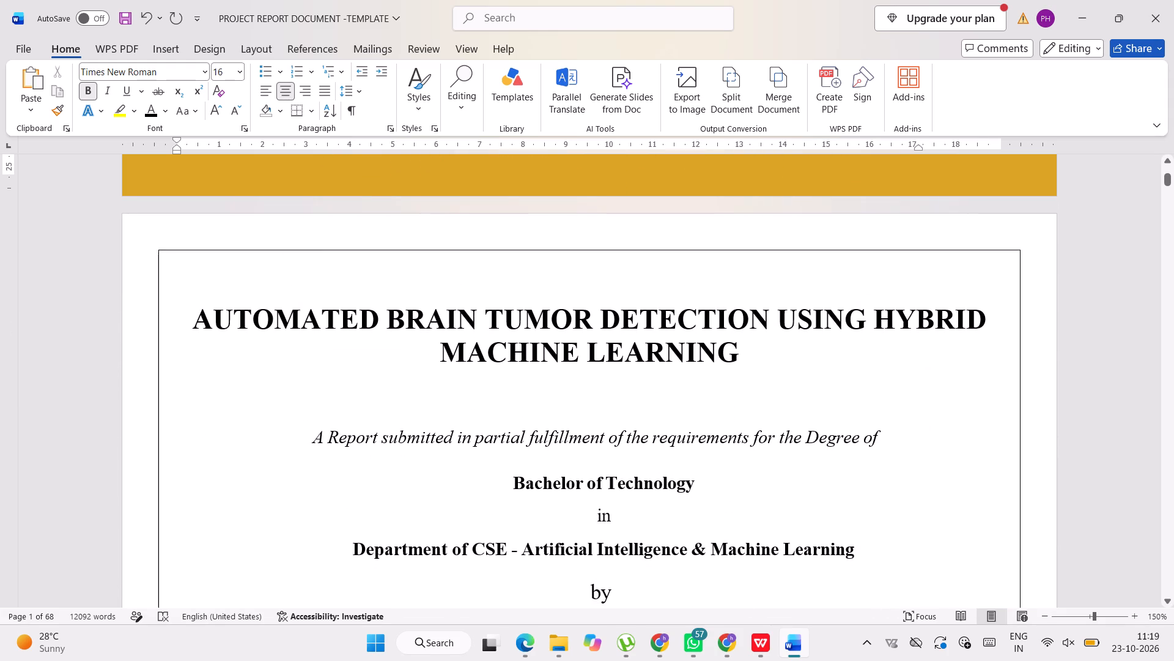
drag(188, 319, 693, 361)
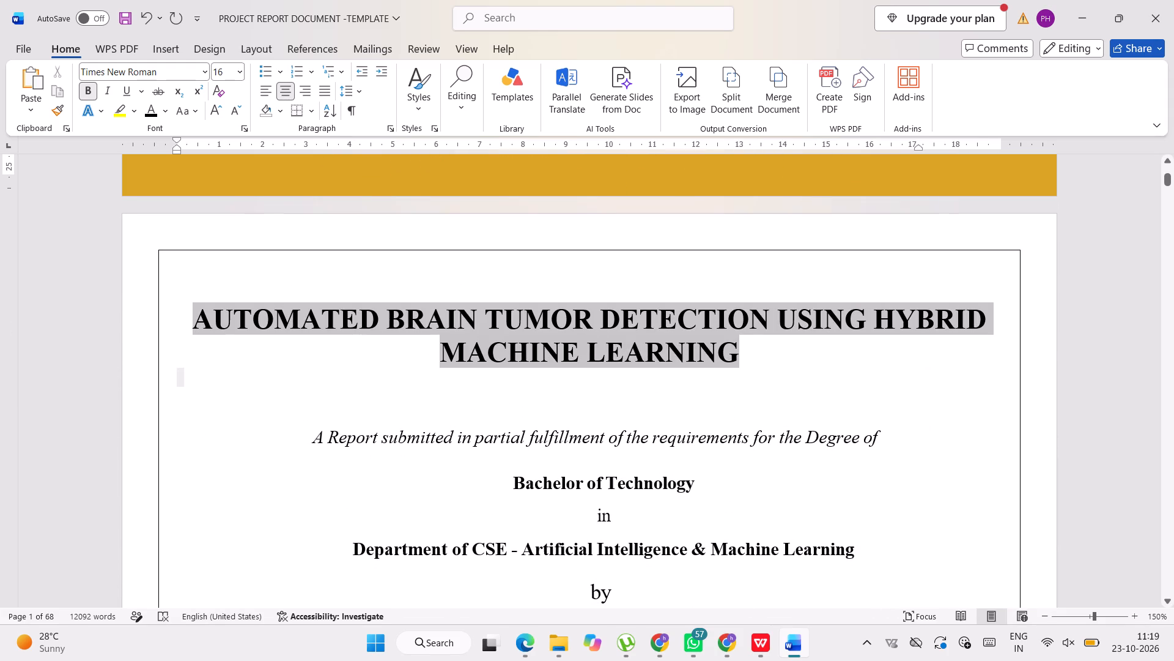
drag(693, 361, 701, 358)
key(BackSpace)
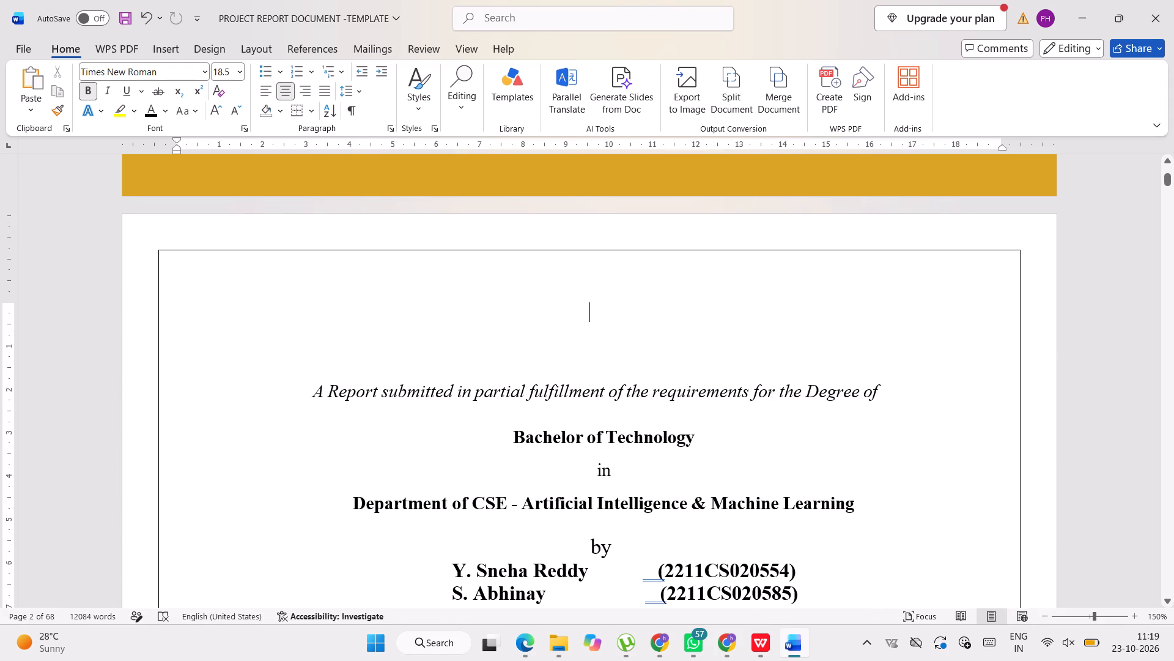
key(ctrl+z)
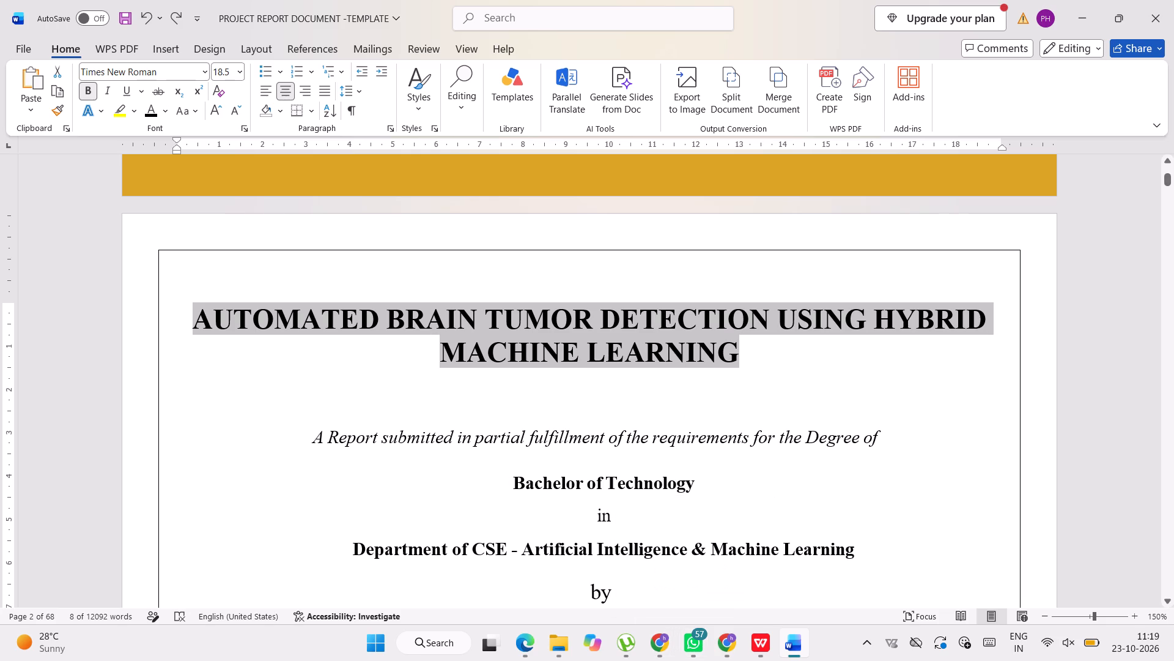
key(BackSpace)
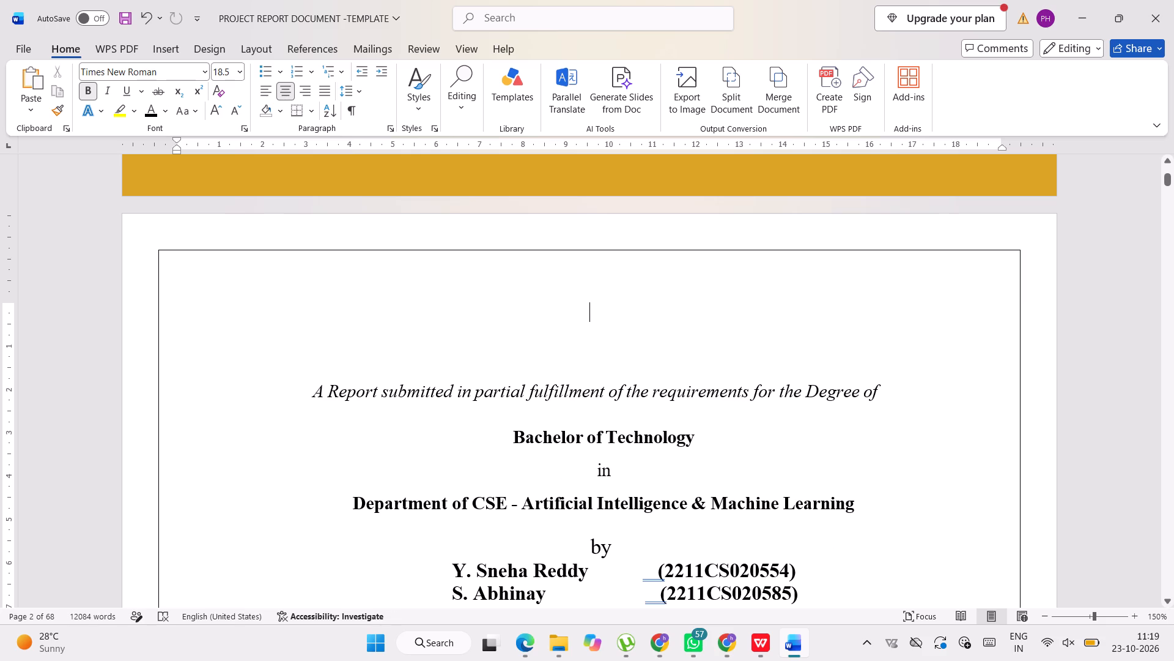
Add a space between "RAG" and the hyphen in the first line of the cover title.
scroll(642, 382, down, 6)
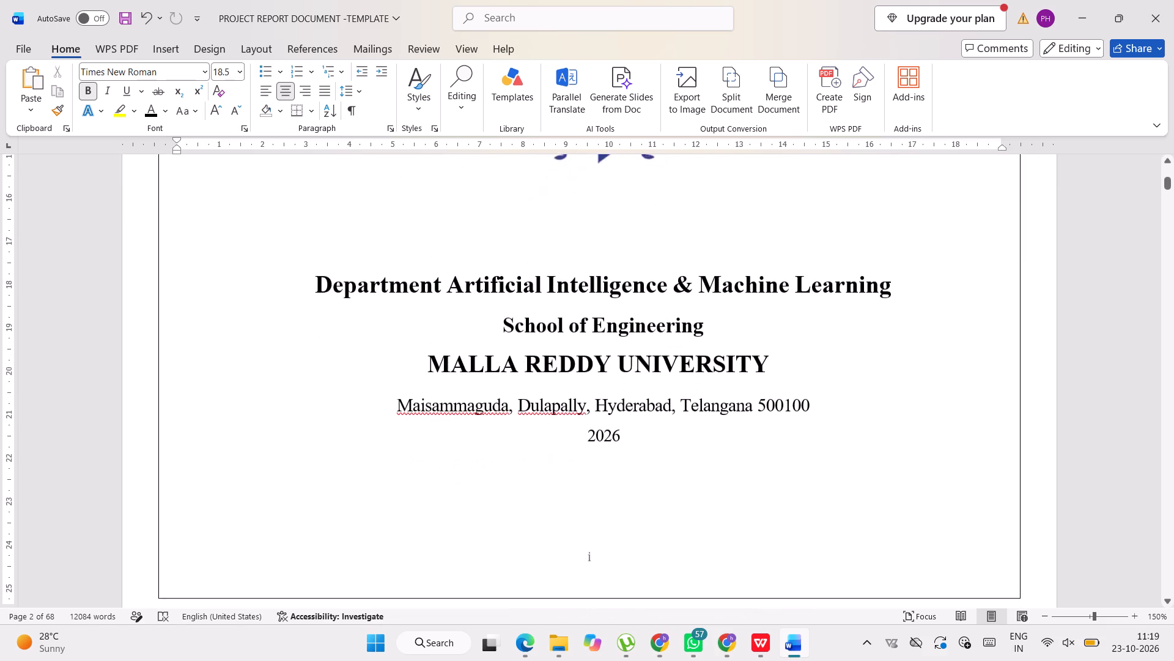
scroll(642, 382, down, 5)
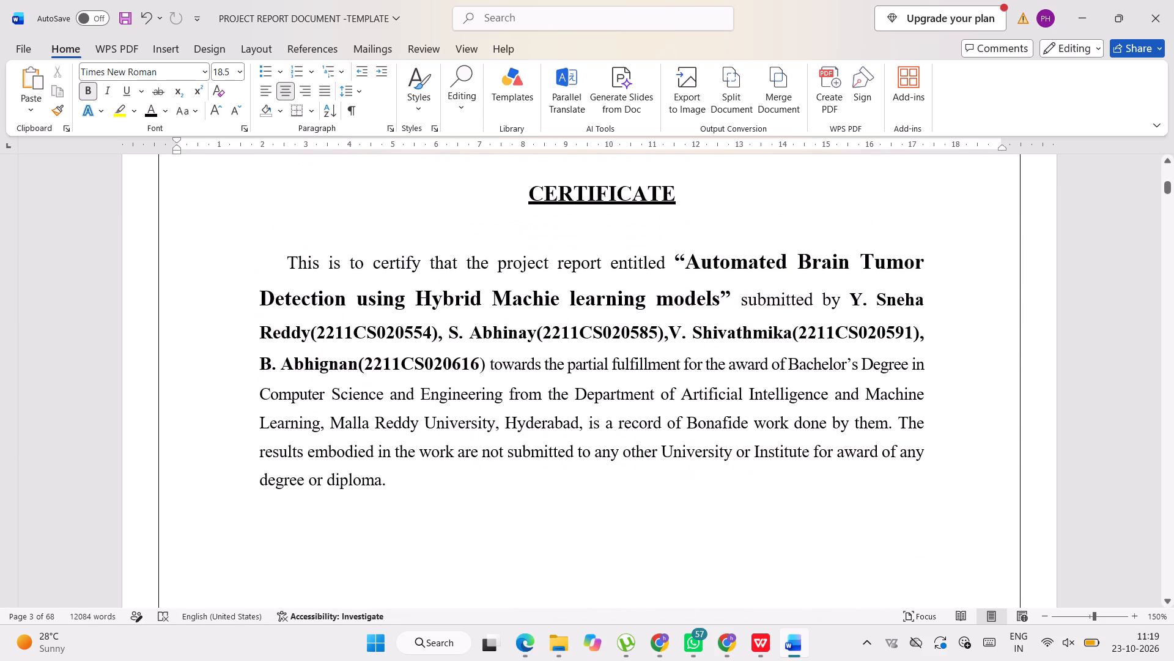
scroll(642, 382, up, 4)
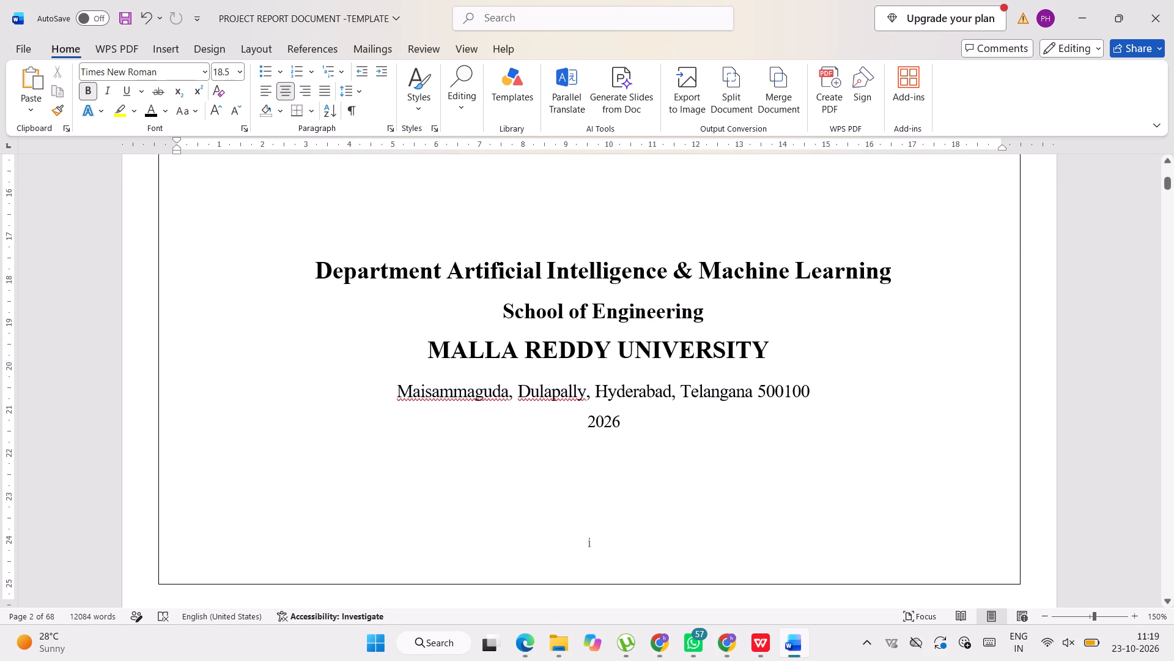
scroll(642, 382, up, 7)
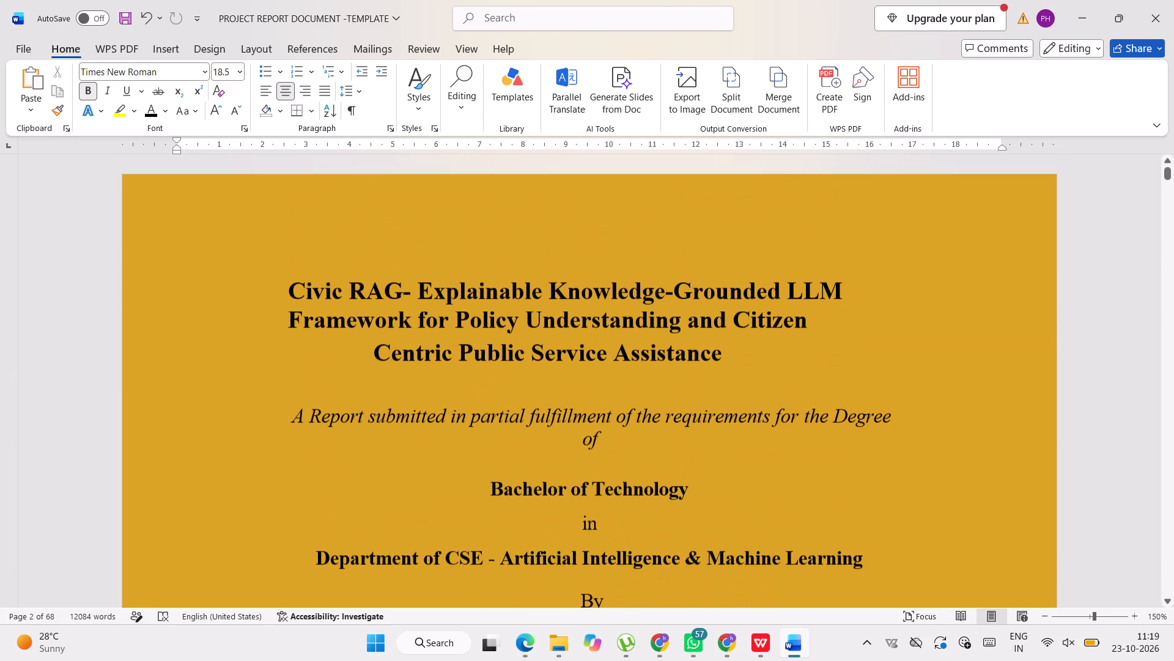
click(404, 289)
key(space)
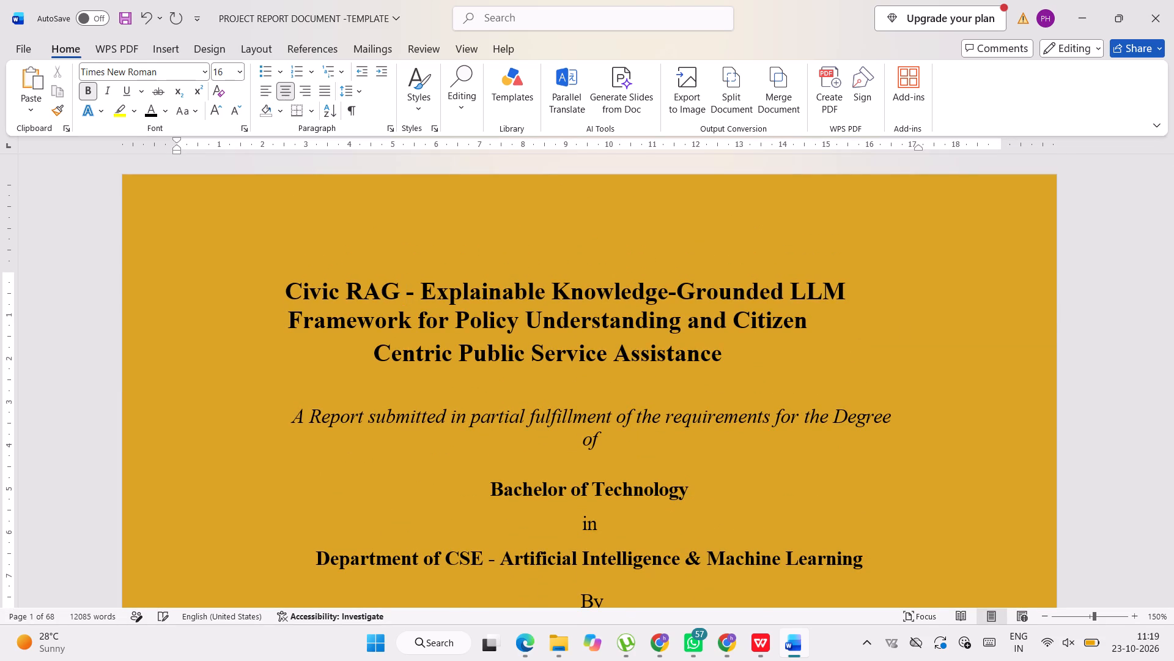
Look over the rest of the cover page and the title page that follows it.
scroll(404, 289, down, 1)
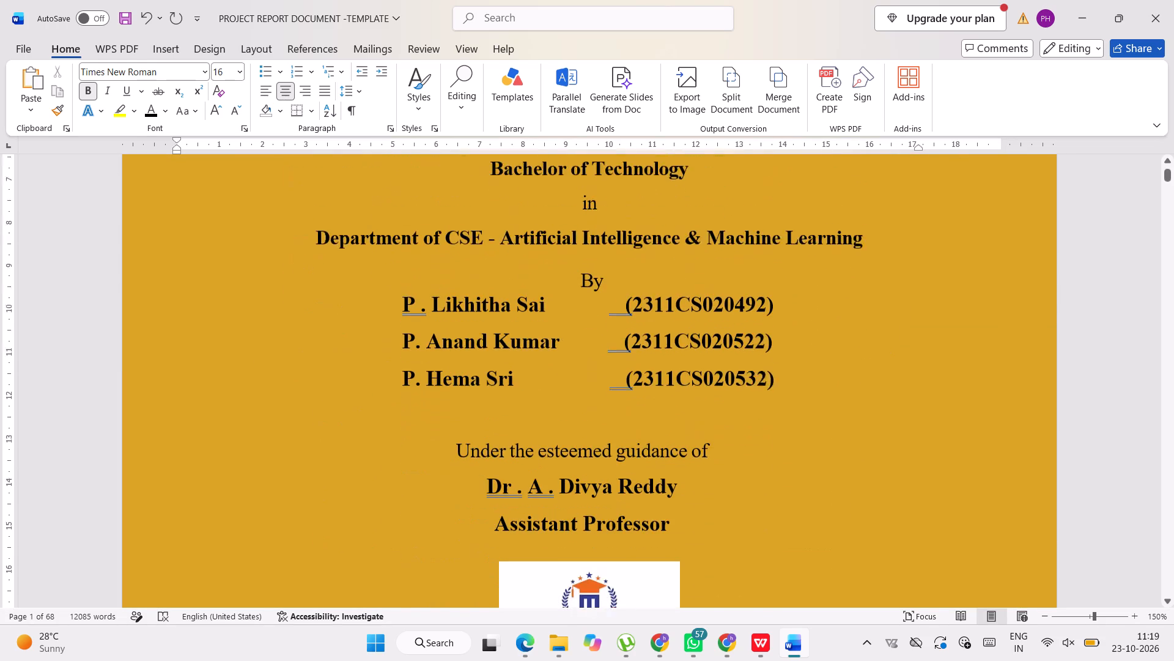
scroll(404, 289, down, 7)
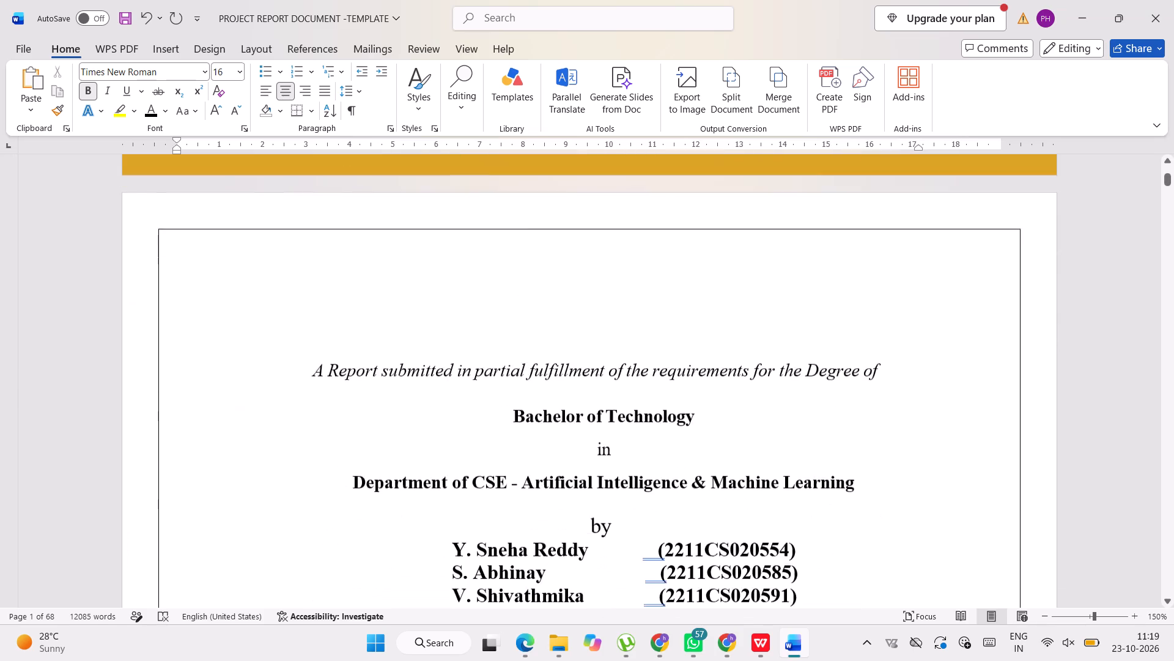
scroll(404, 289, down, 1)
scroll(404, 289, up, 1)
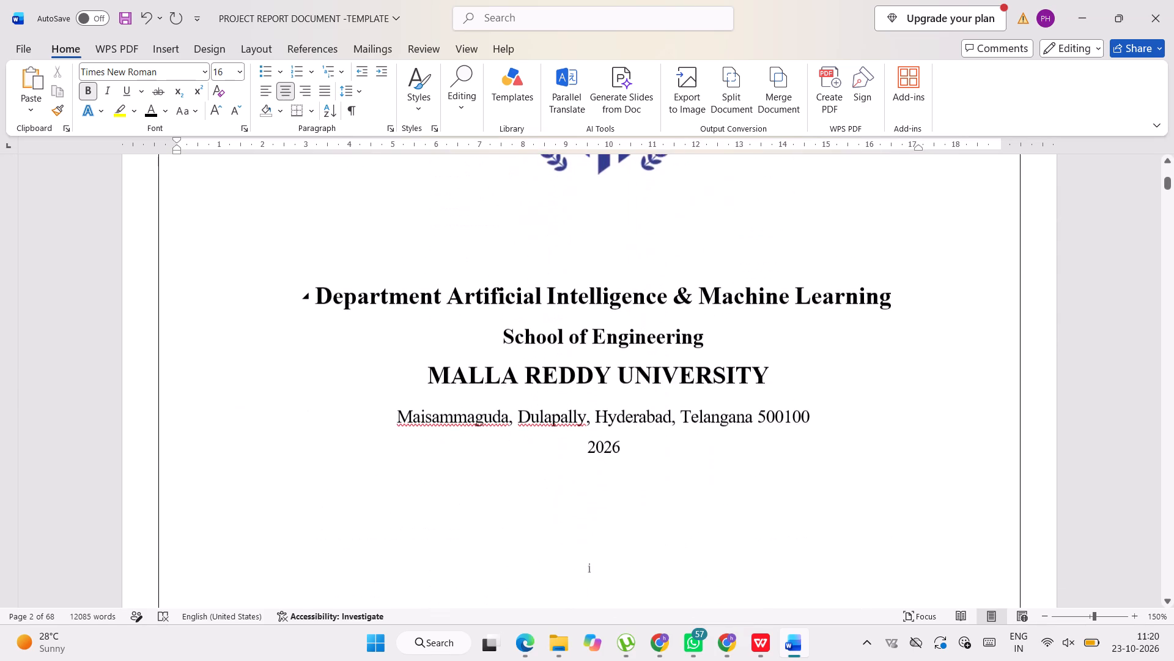
scroll(404, 289, up, 3)
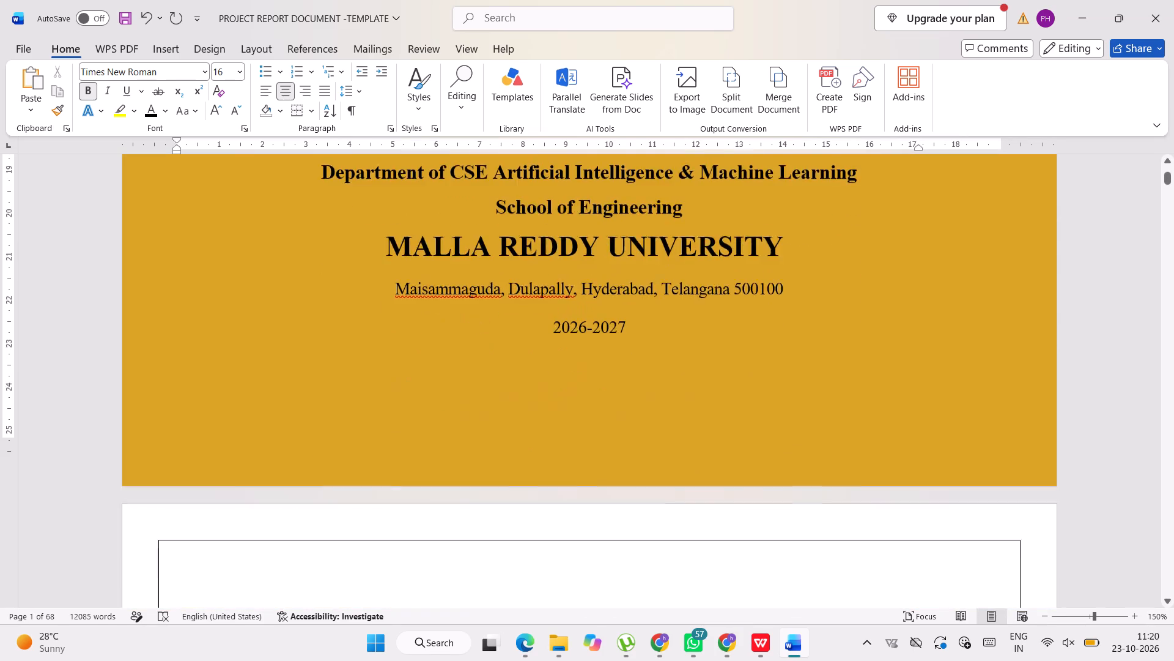
scroll(404, 289, up, 3)
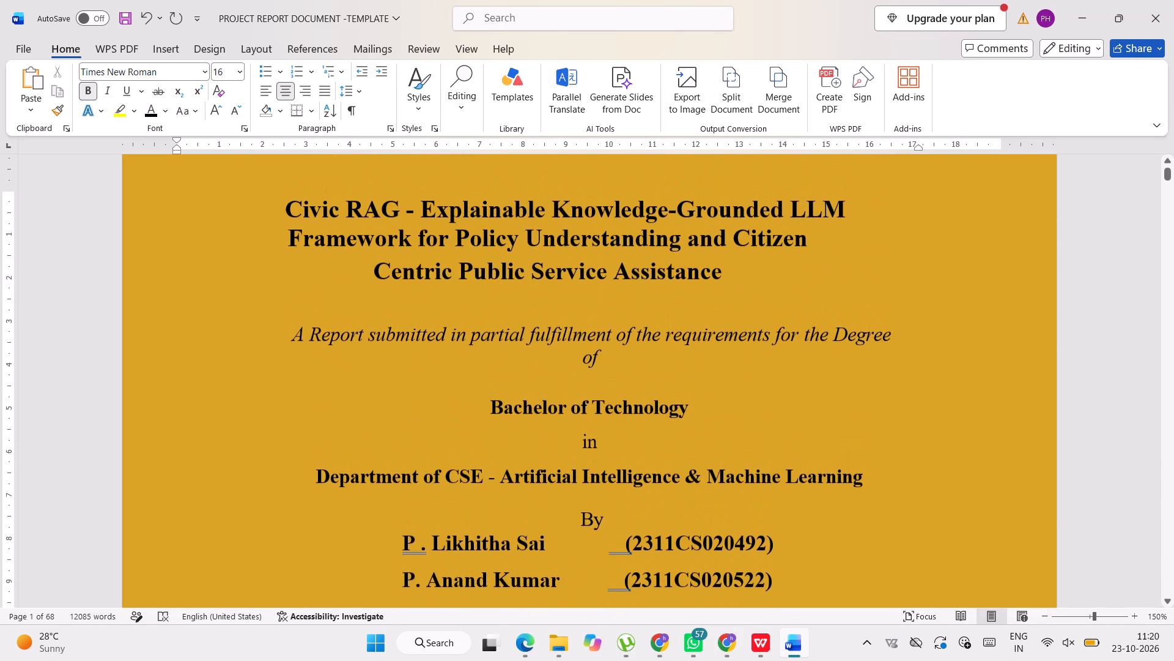
Copy the whole three-line Civic RAG title from the cover page.
drag(281, 204, 577, 272)
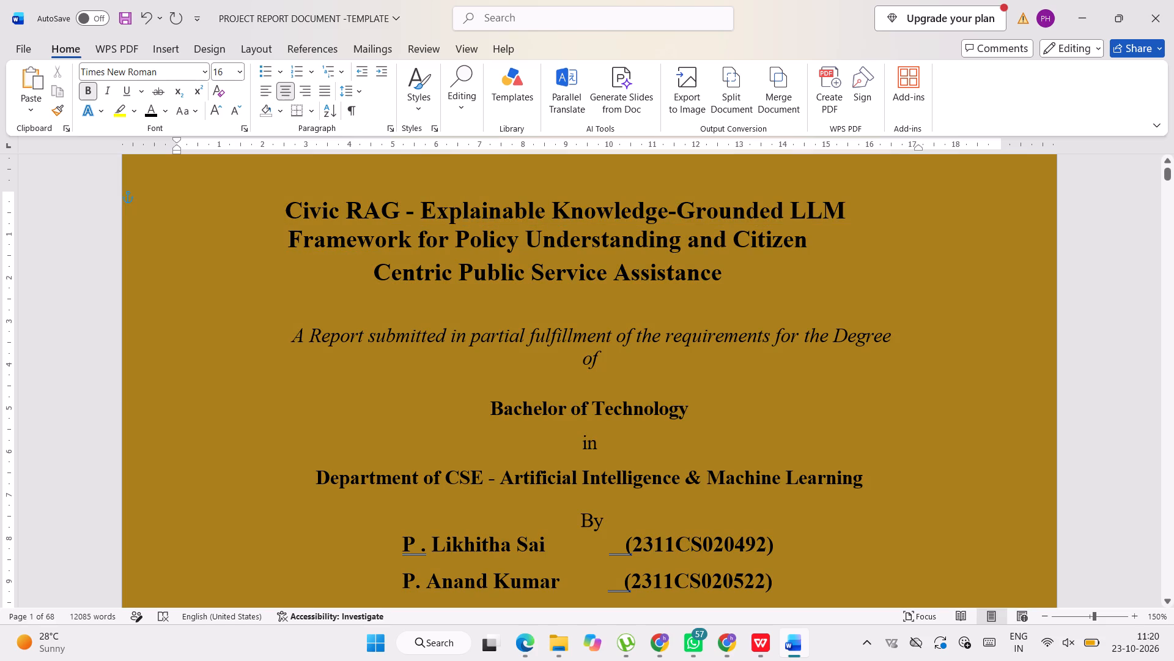
drag(577, 272, 662, 271)
drag(662, 271, 715, 274)
click(715, 274)
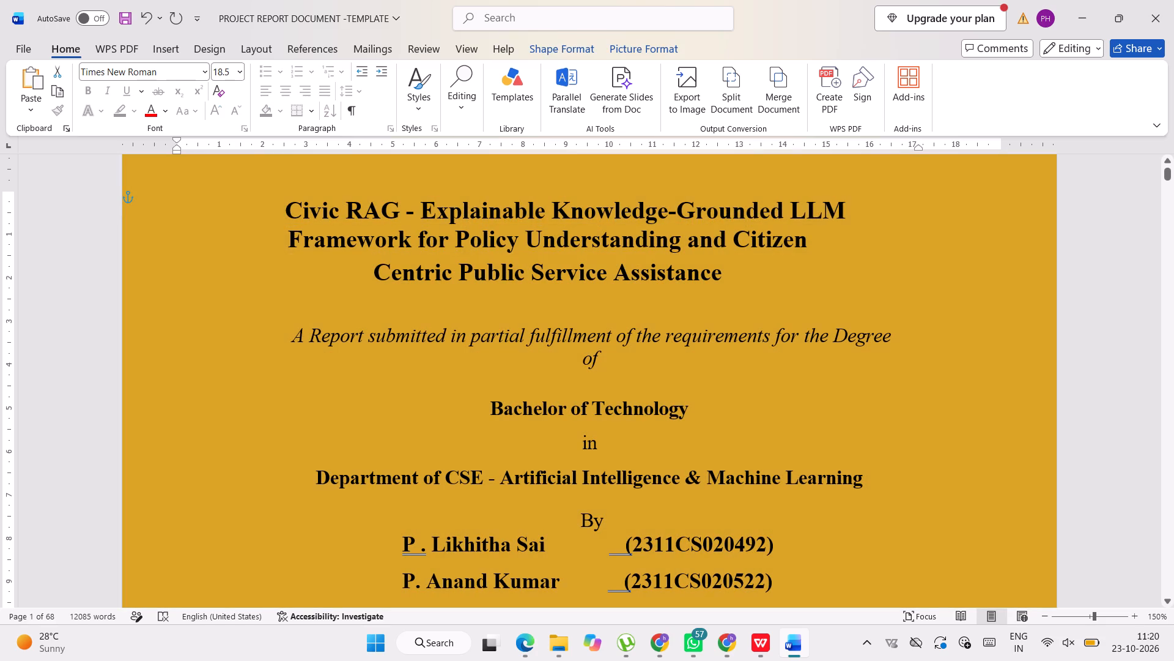
drag(728, 276, 316, 206)
key(ctrl+c)
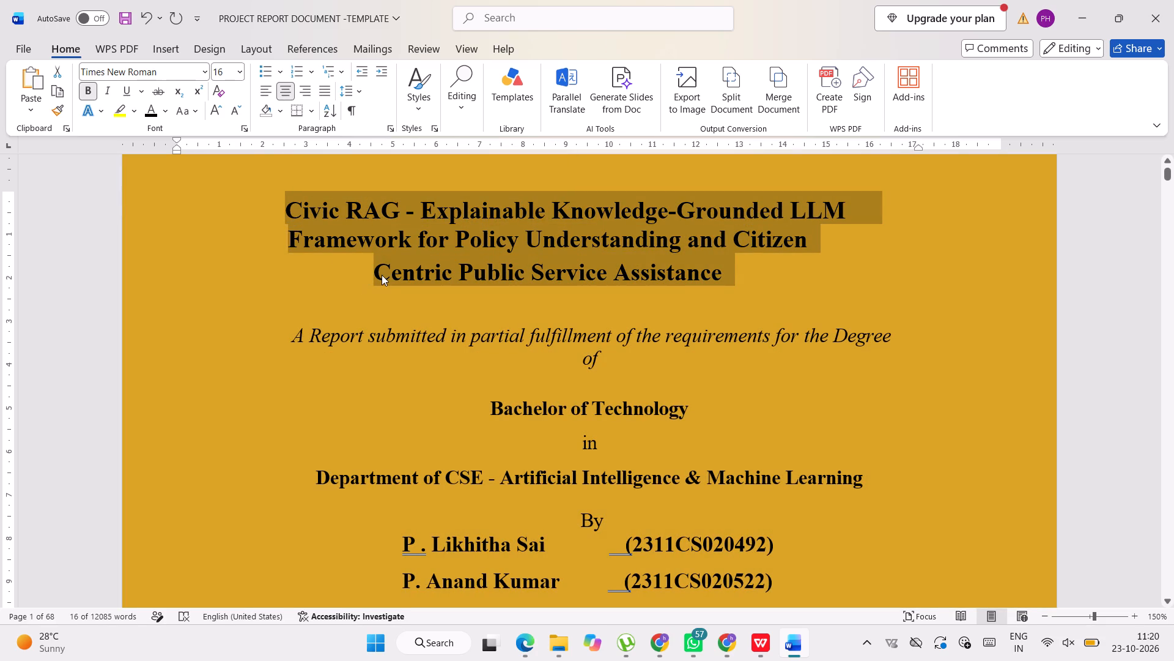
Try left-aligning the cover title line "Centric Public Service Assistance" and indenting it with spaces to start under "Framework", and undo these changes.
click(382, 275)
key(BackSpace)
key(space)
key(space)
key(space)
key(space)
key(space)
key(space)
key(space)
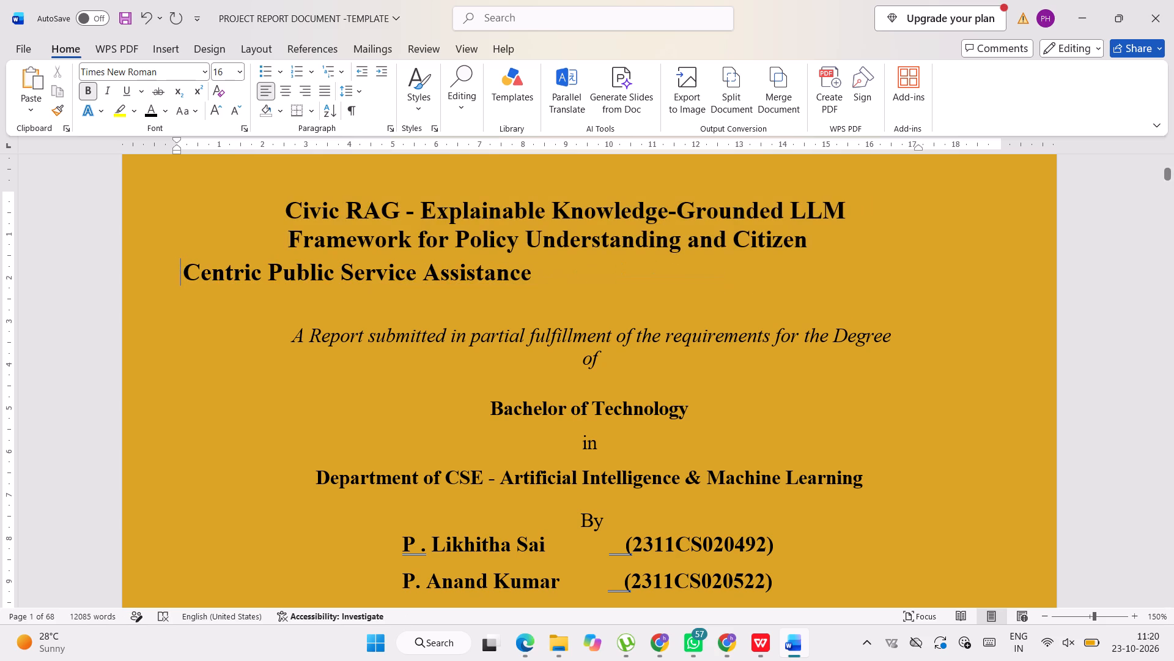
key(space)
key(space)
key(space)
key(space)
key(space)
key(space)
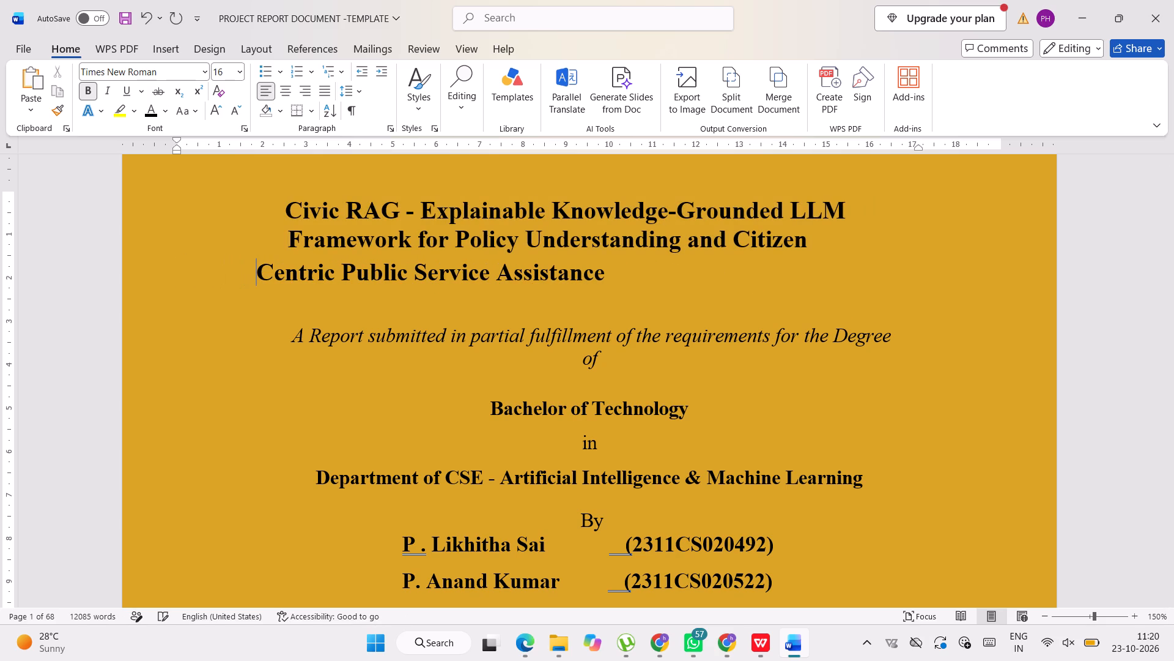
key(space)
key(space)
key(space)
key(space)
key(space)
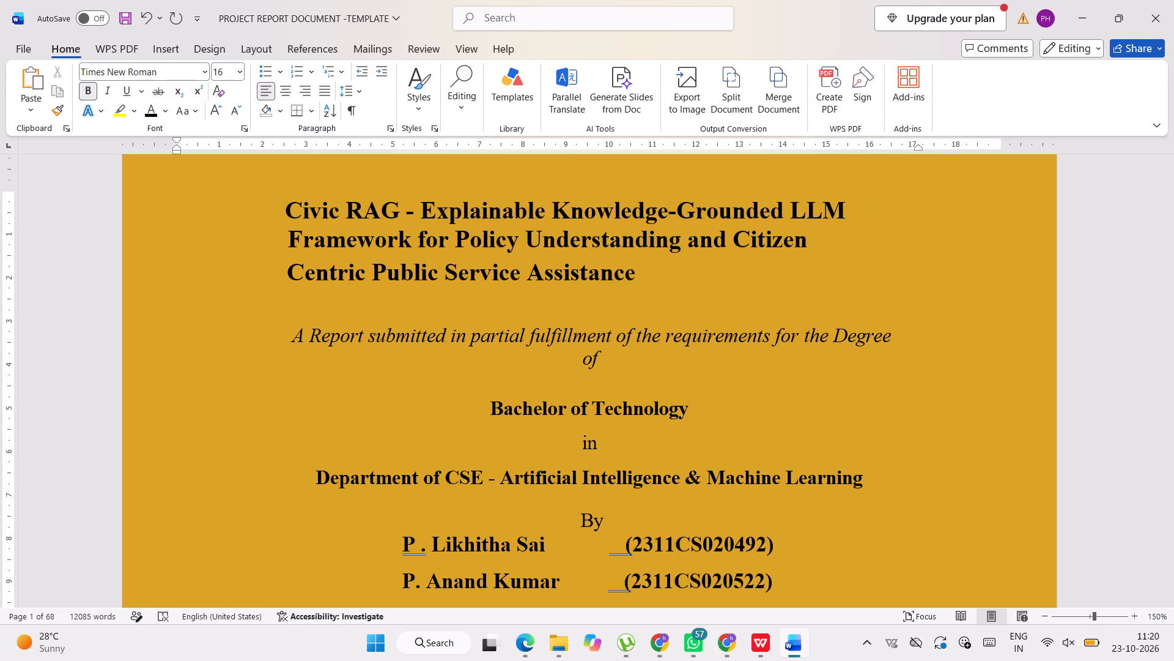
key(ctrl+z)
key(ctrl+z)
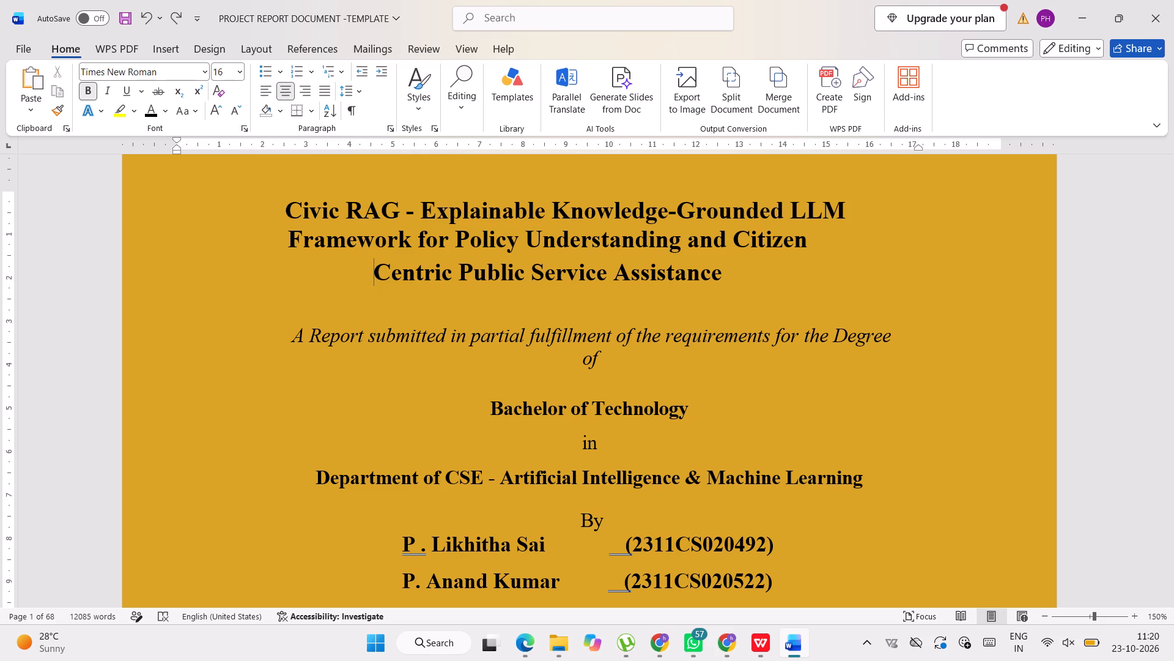
Paste the copied Civic RAG title into the empty title line at the top of the second page.
scroll(519, 302, down, 4)
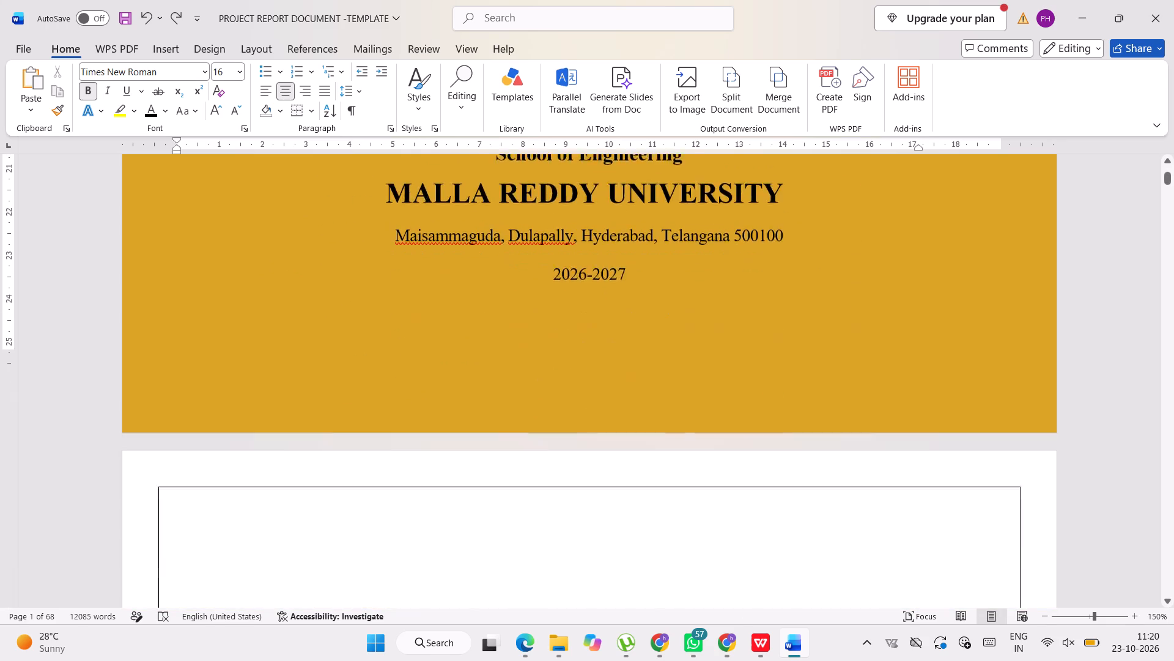
scroll(519, 302, down, 2)
click(312, 280)
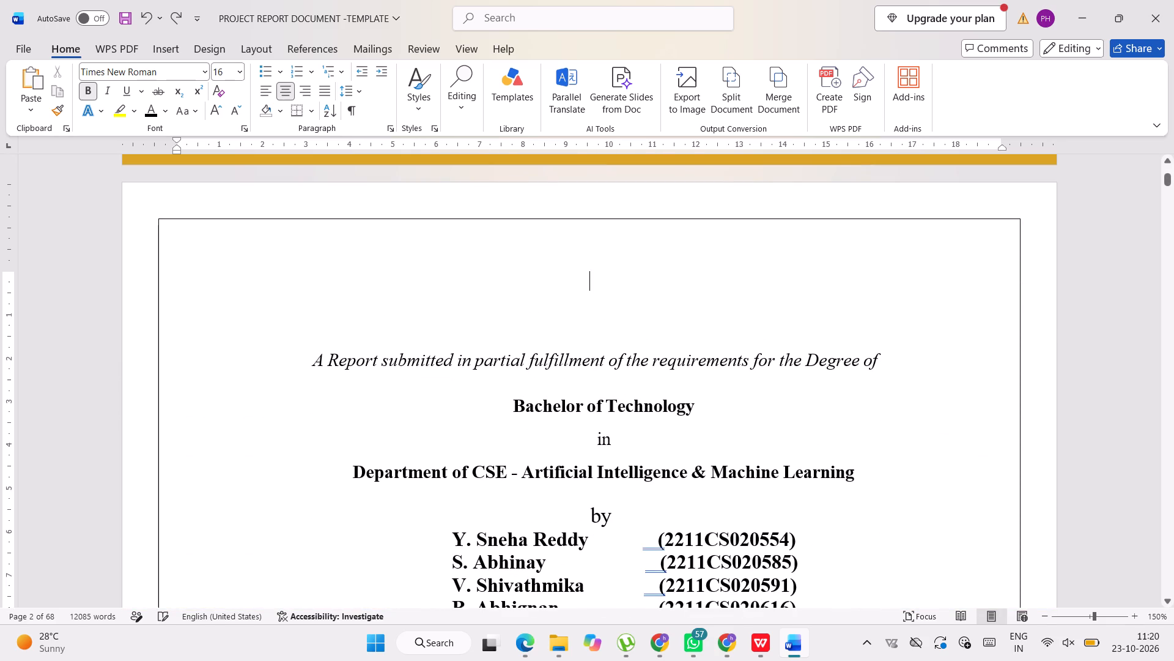
key(ctrl+v)
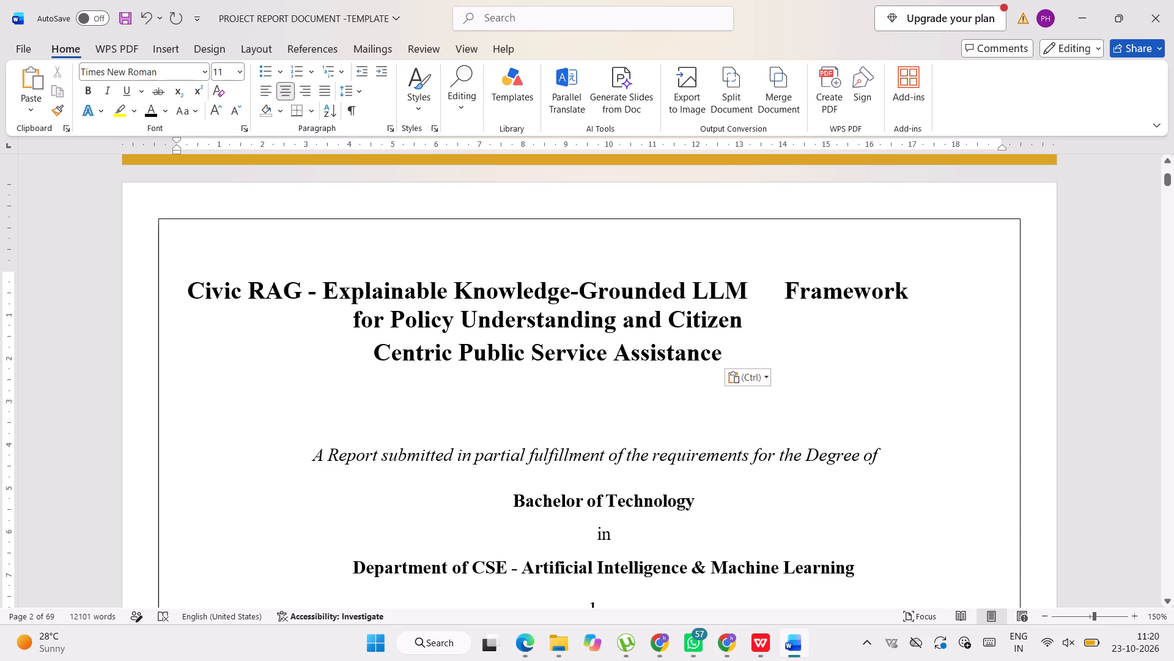
Remove two blank lines between the pasted title and the "A Report submitted in partial fulfillment" line on the second page.
key(BackSpace)
key(Down)
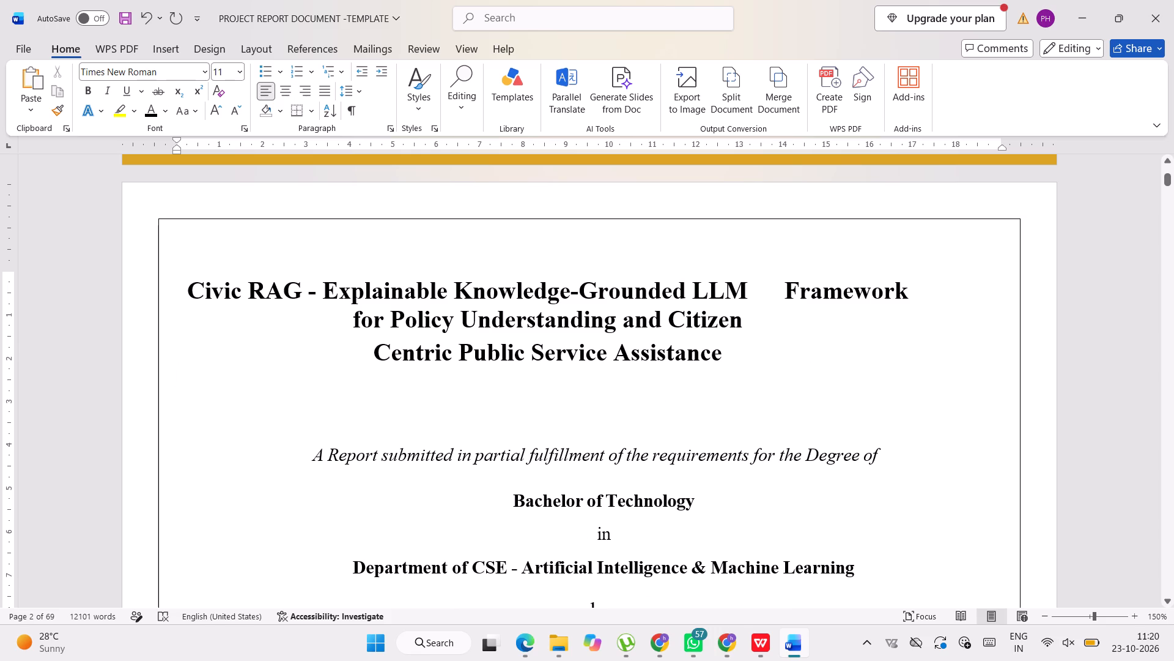
key(BackSpace)
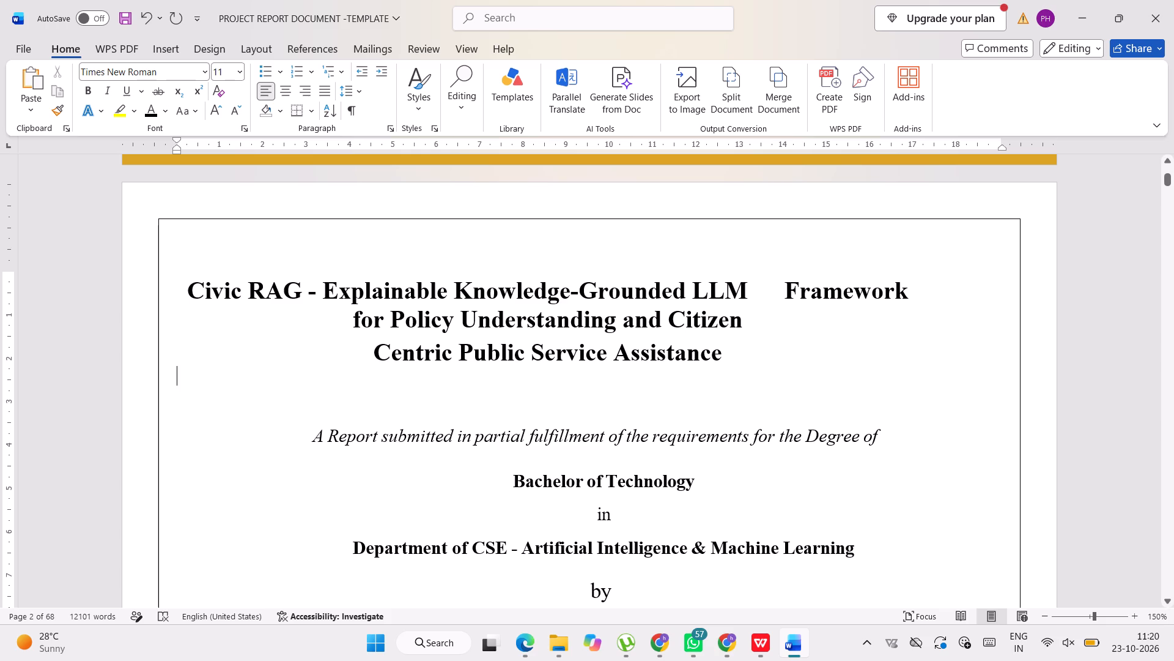
key(Down)
key(BackSpace)
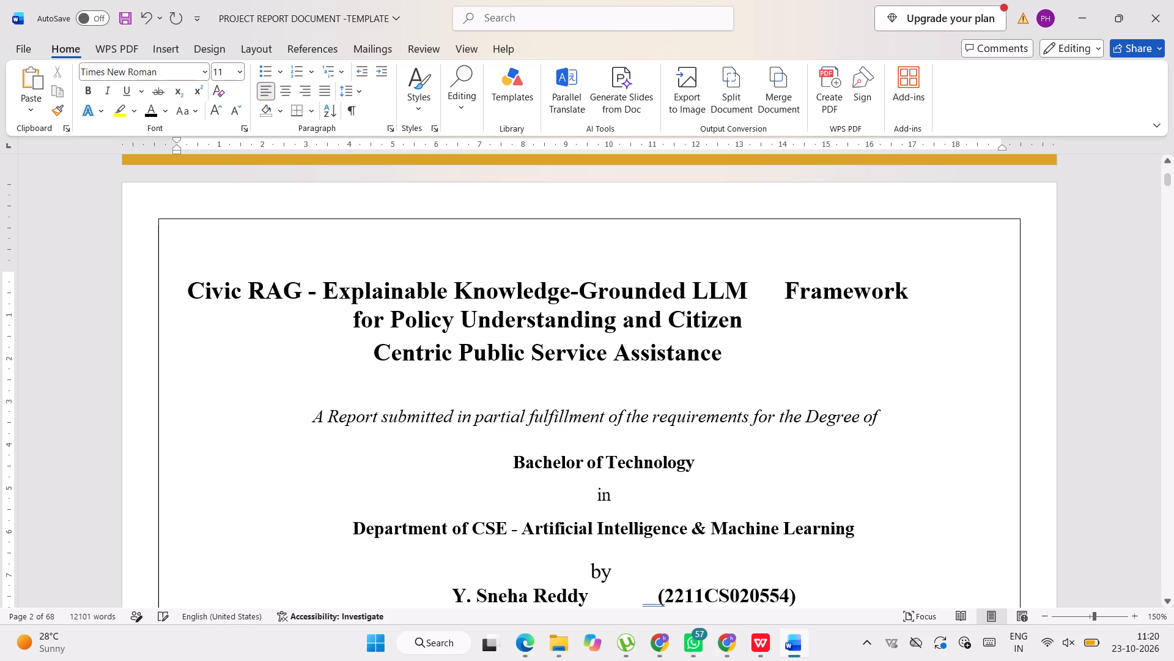
Set both the left indent and the first-line indent of the three-line Civic RAG title on the second page to about 3 cm.
drag(191, 285, 721, 356)
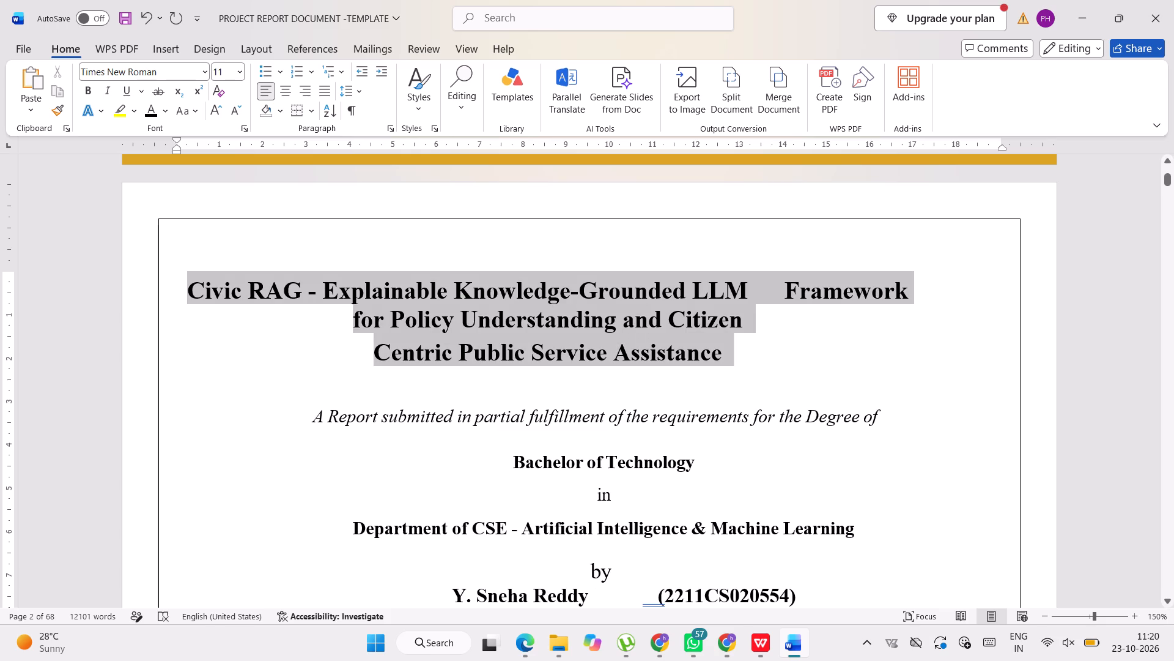
drag(721, 356, 756, 356)
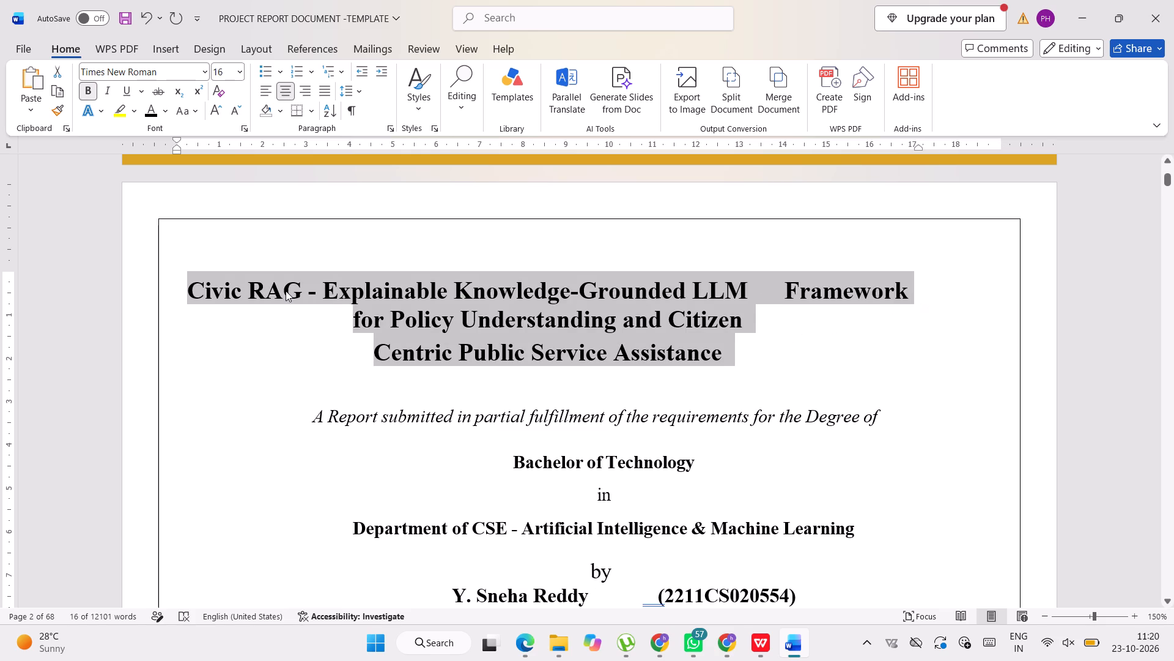
drag(174, 147, 238, 154)
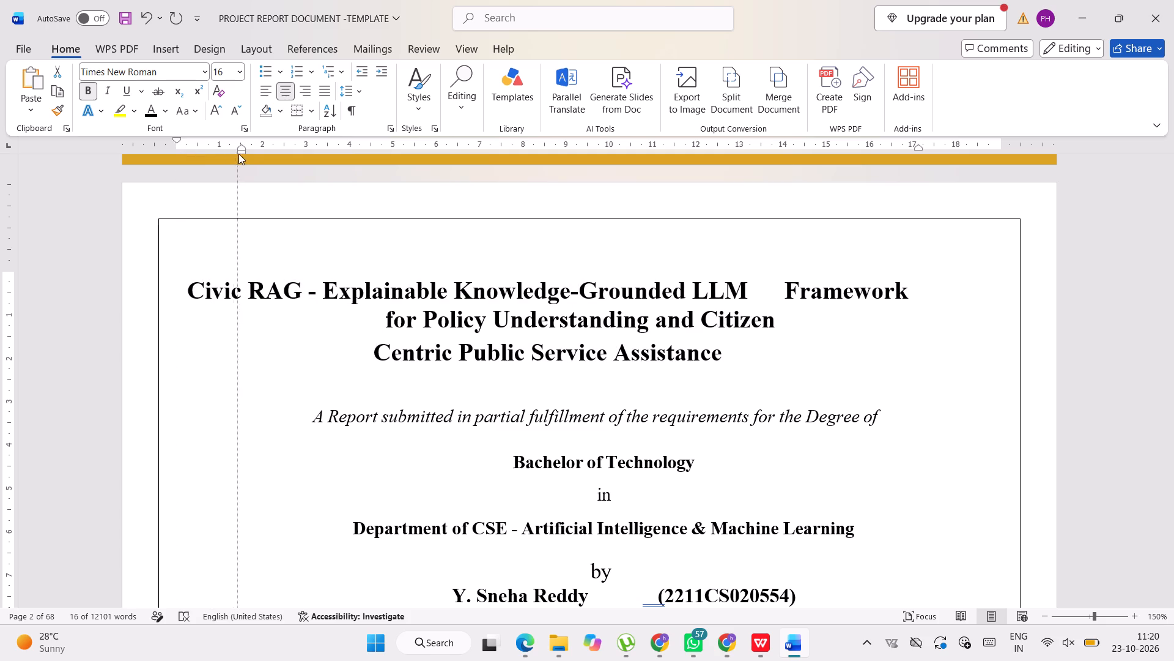
drag(238, 154, 286, 155)
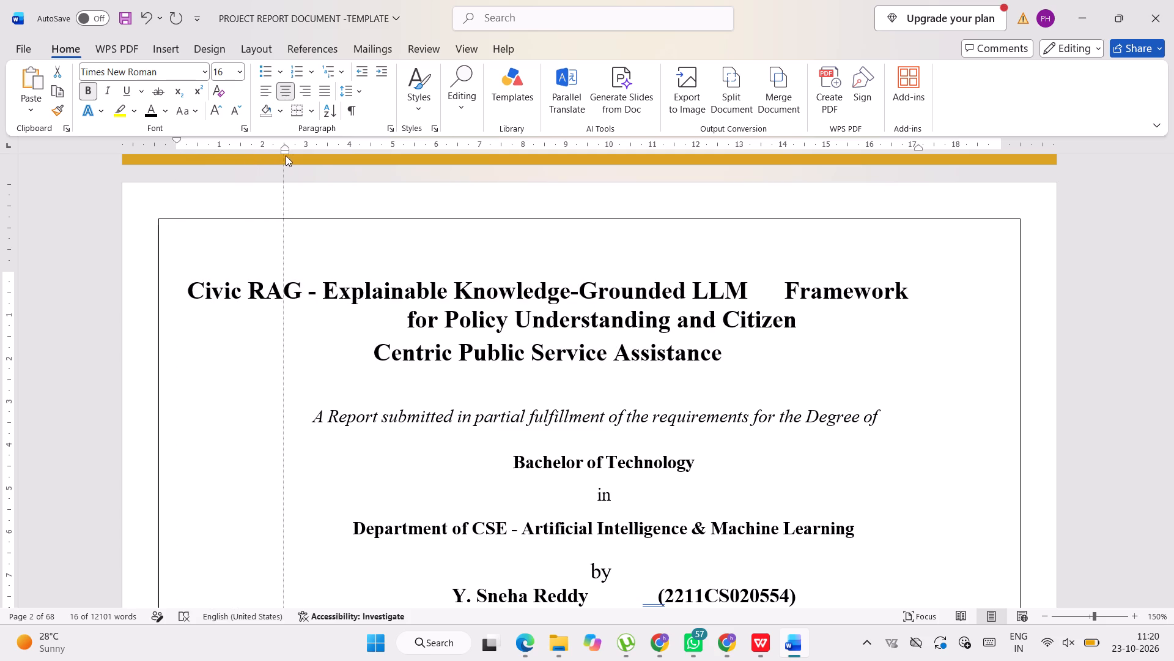
drag(286, 155, 308, 157)
drag(175, 137, 210, 130)
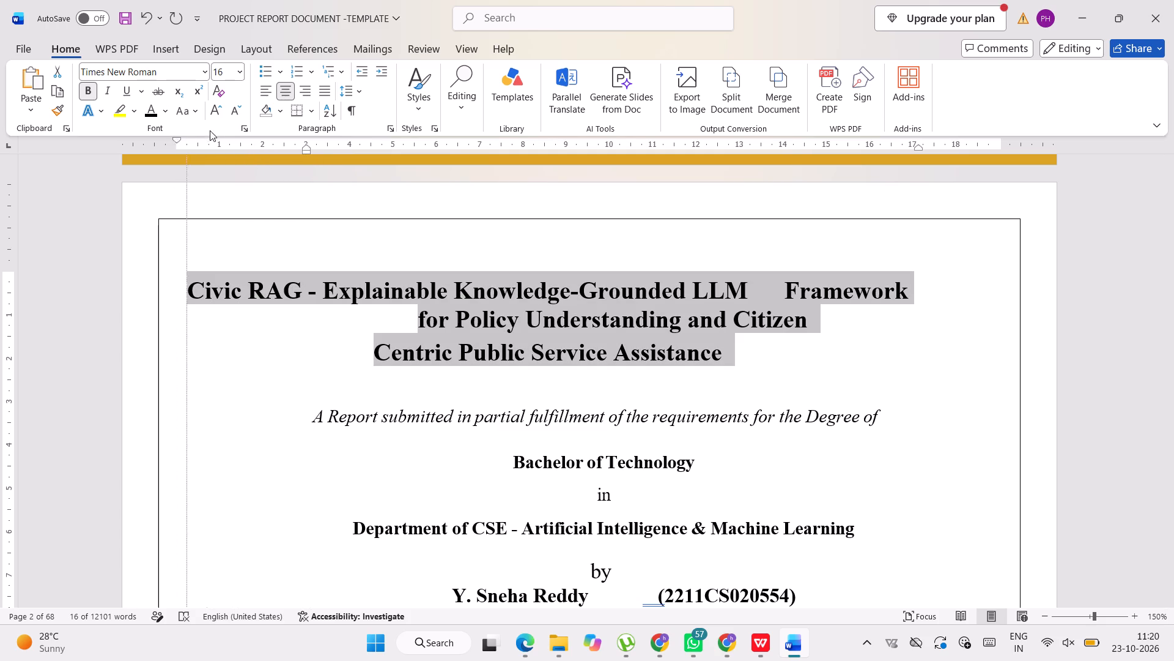
drag(210, 130, 309, 125)
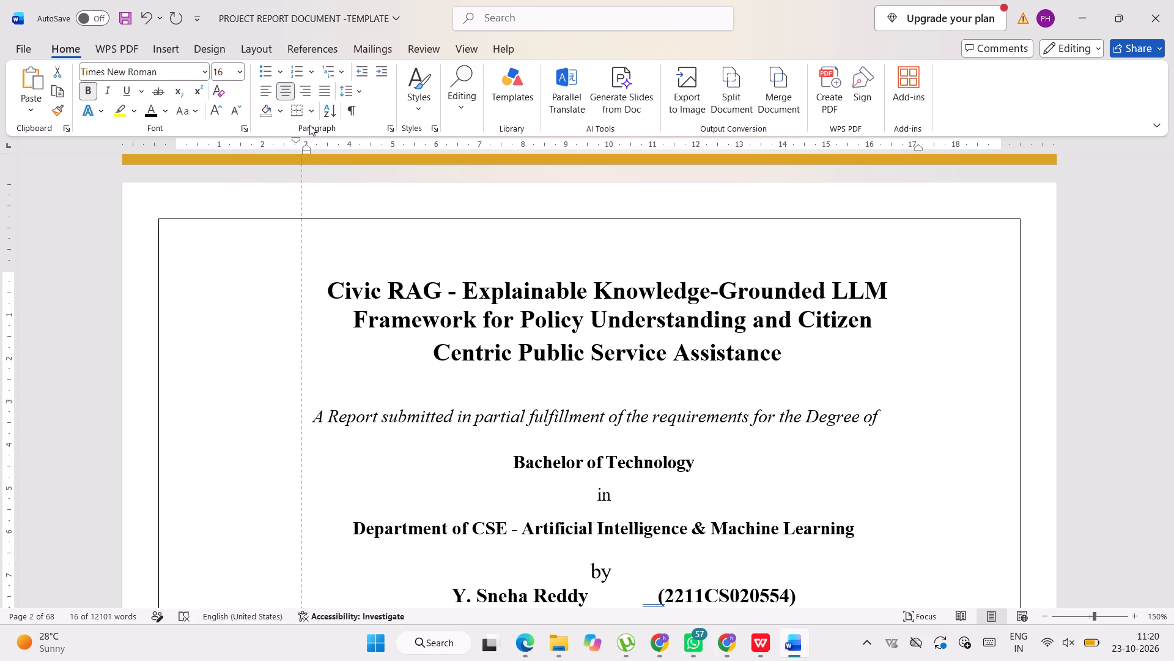
drag(309, 125, 313, 125)
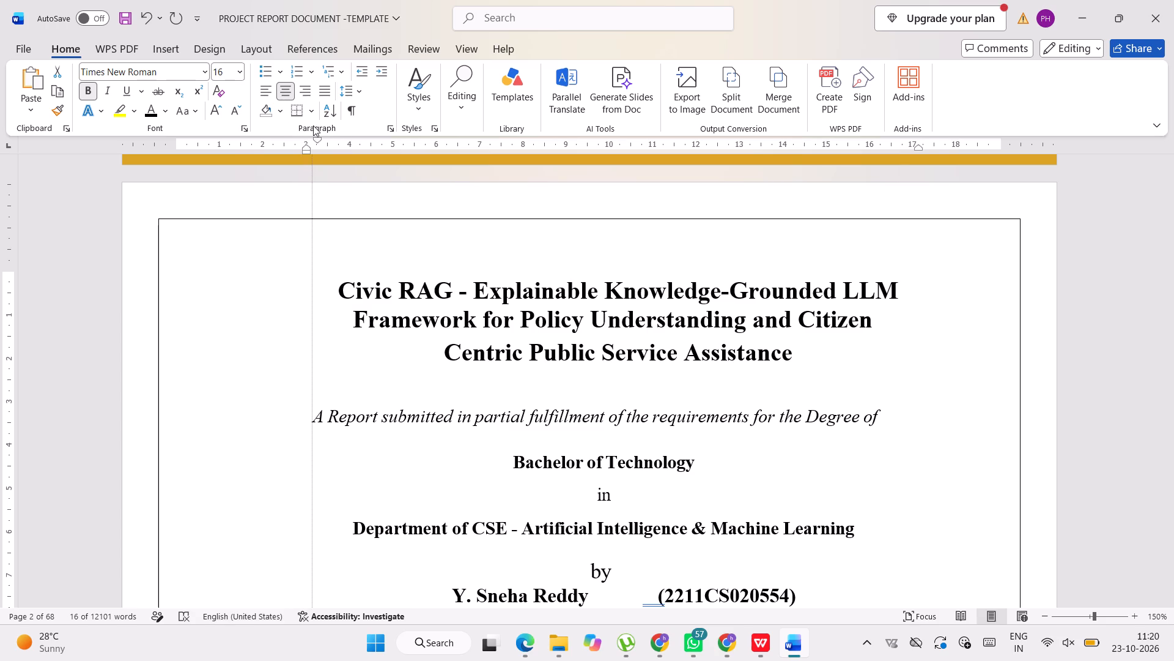
drag(313, 125, 307, 127)
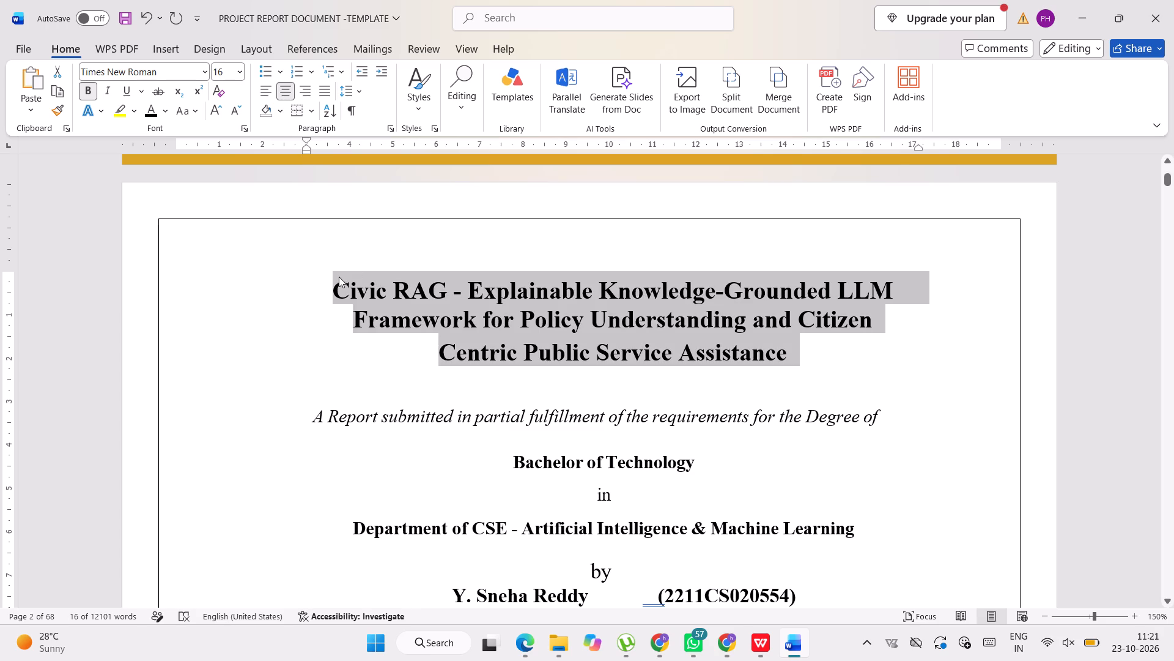
Remove the centring from the first two lines of the second page's title so they start at the indent.
click(334, 282)
key(BackSpace)
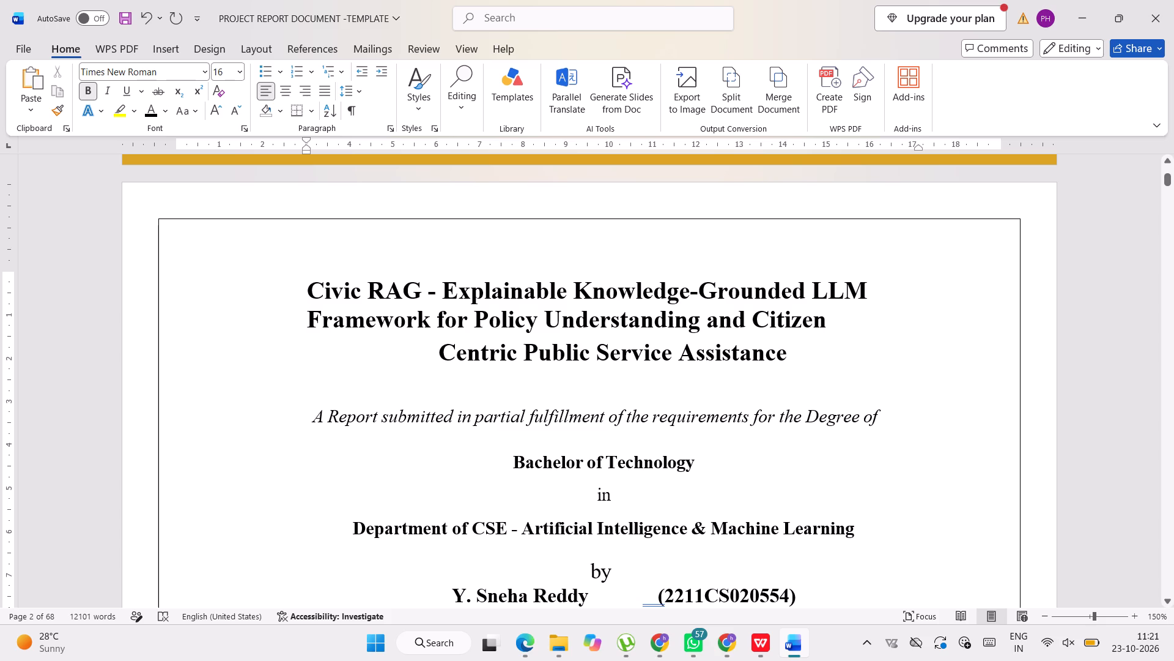
Delete the template's four student names and roll numbers below "by" on the second page.
scroll(594, 392, down, 2)
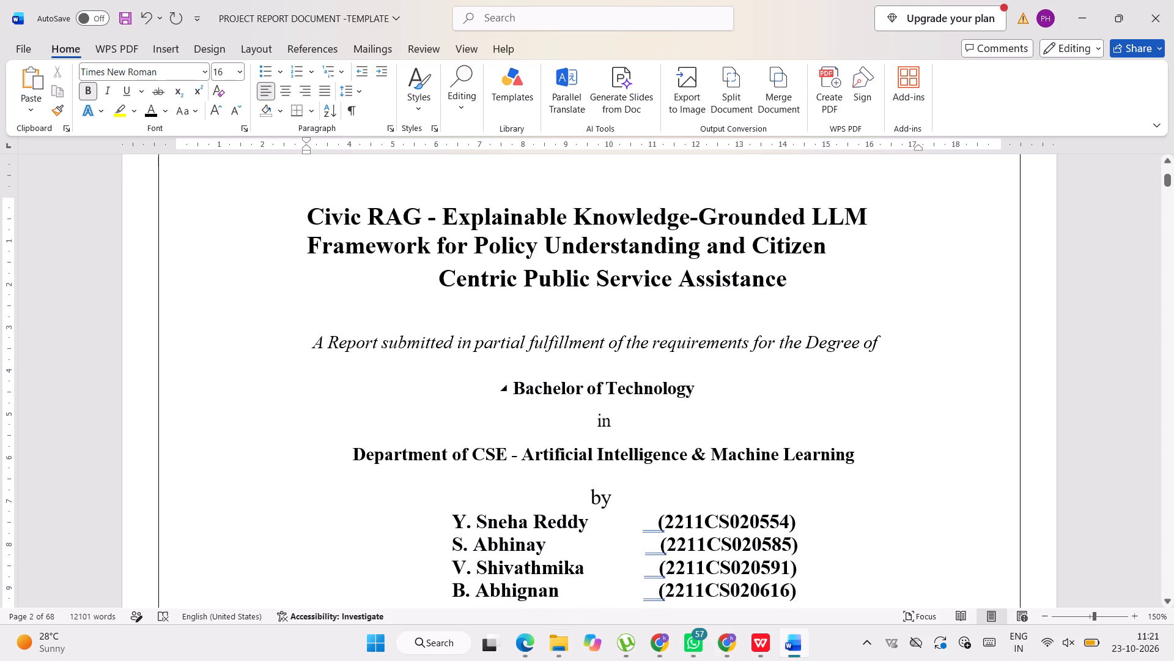
scroll(594, 392, down, 1)
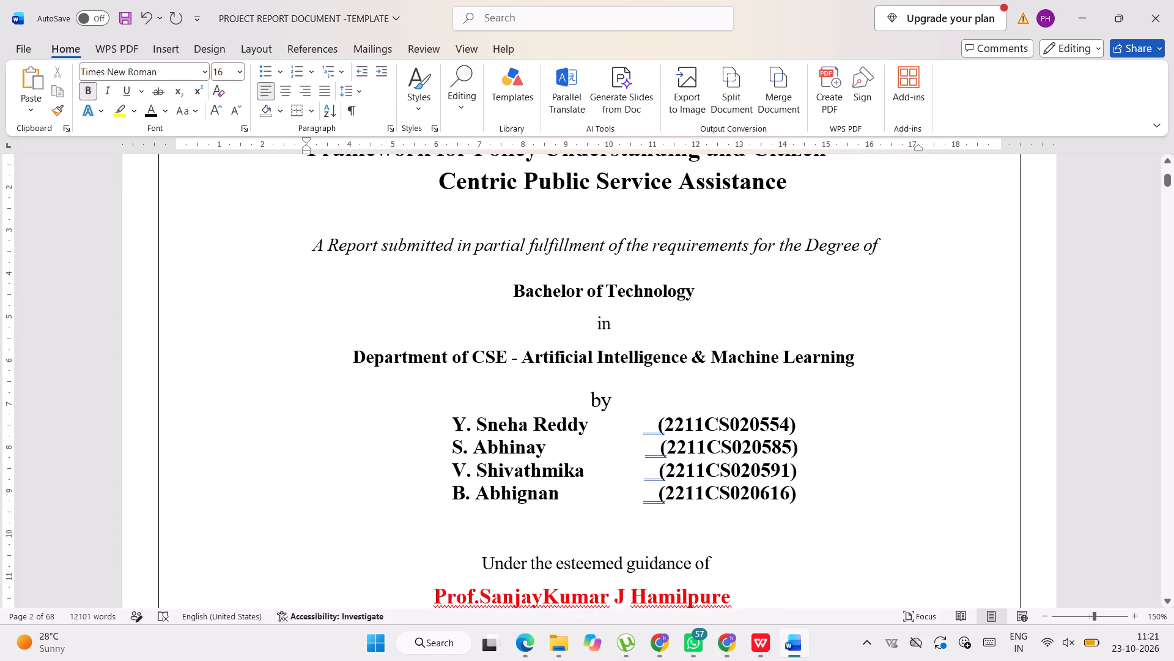
click(589, 429)
key(BackSpace)
key(BackSpace)
key(BackSpace)
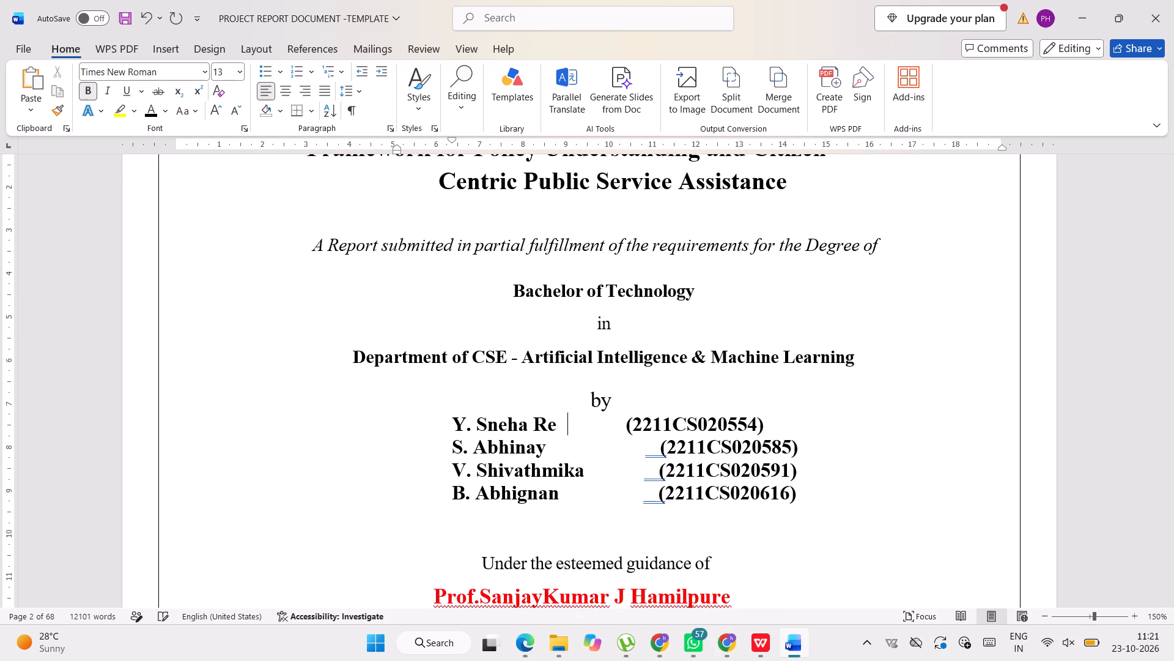
key(BackSpace)
key(BackSpace)
key(BackSpace)
key(BackSpace)
key(BackSpace)
key(BackSpace)
key(BackSpace)
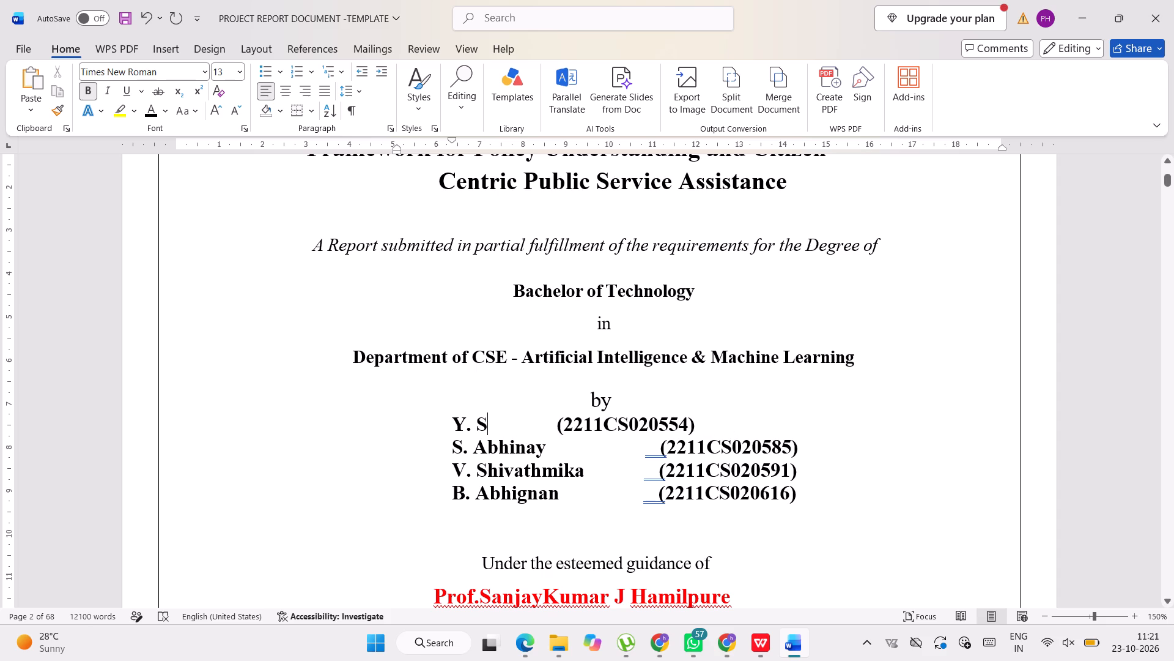
drag(804, 490, 512, 436)
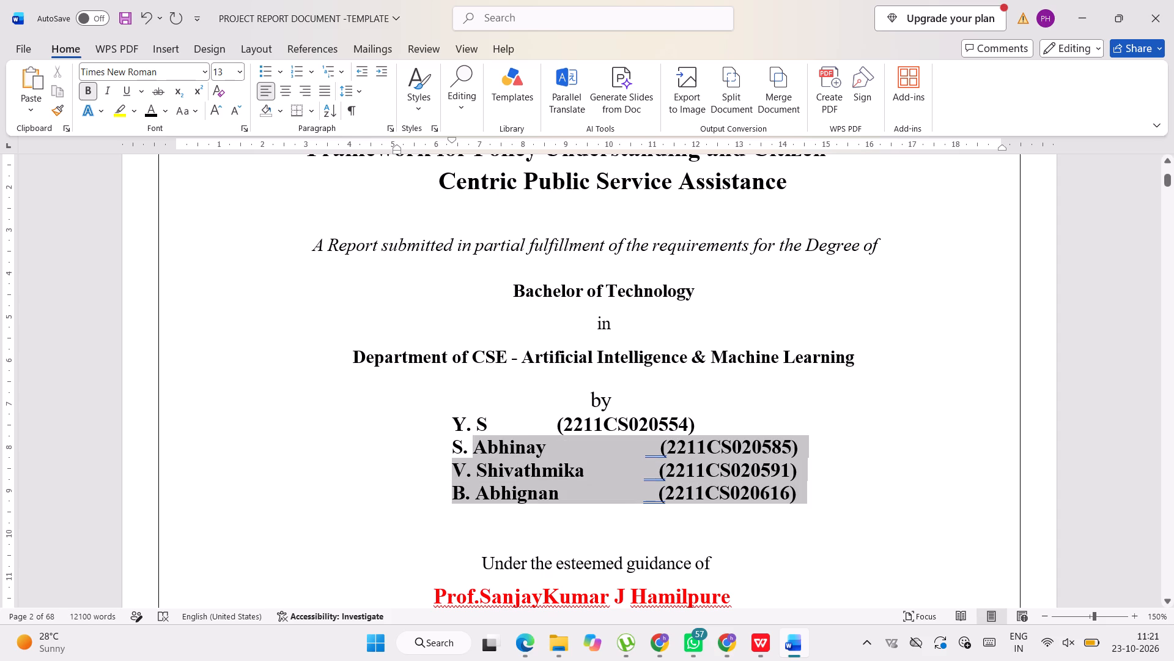
drag(512, 436, 456, 425)
key(BackSpace)
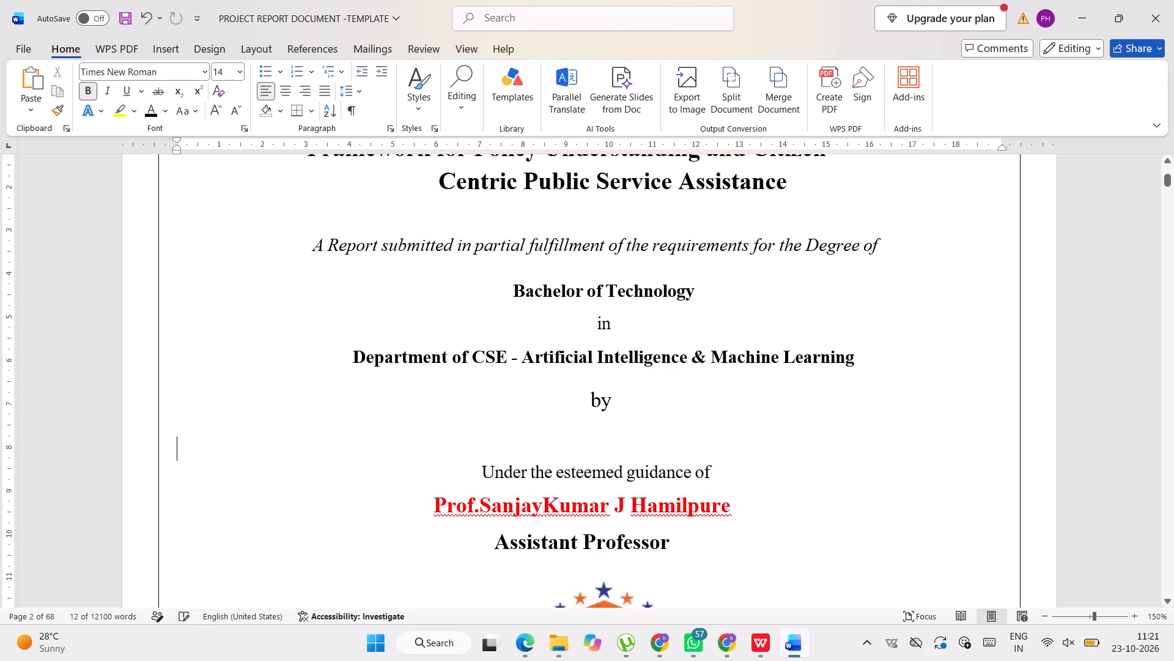
Copy the three student entries with roll numbers from the cover to below "by" on the second page, and remove one blank line beneath them.
scroll(456, 425, up, 2)
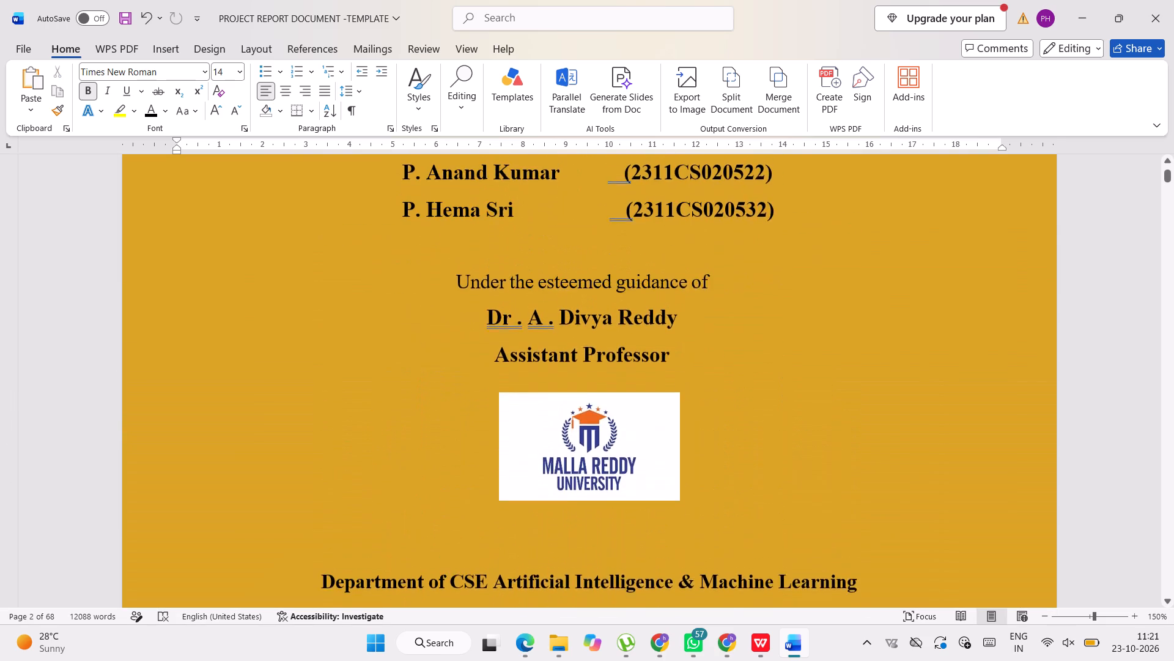
scroll(456, 425, up, 2)
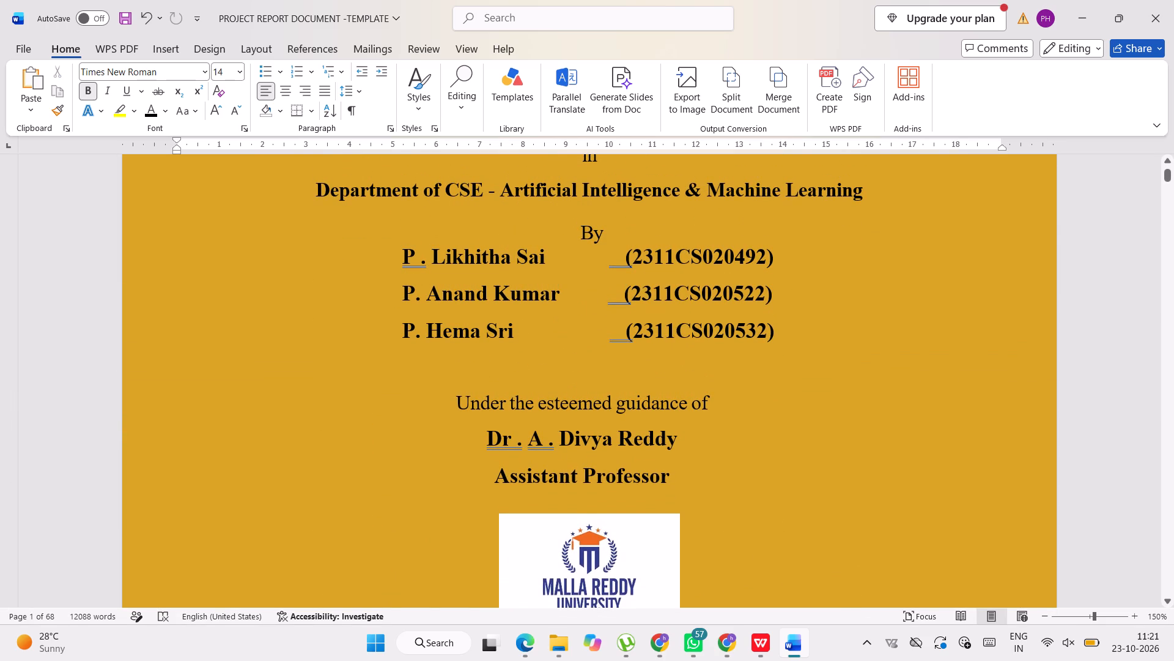
drag(400, 255, 771, 329)
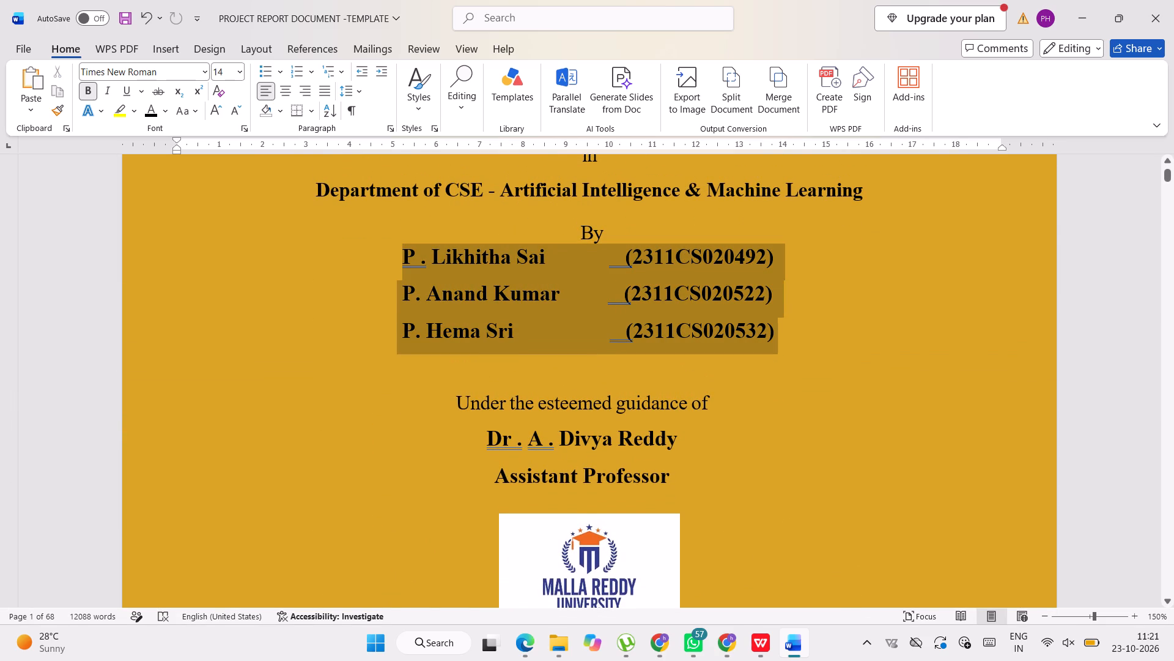
drag(771, 329, 777, 329)
key(ctrl+c)
scroll(777, 329, down, 1)
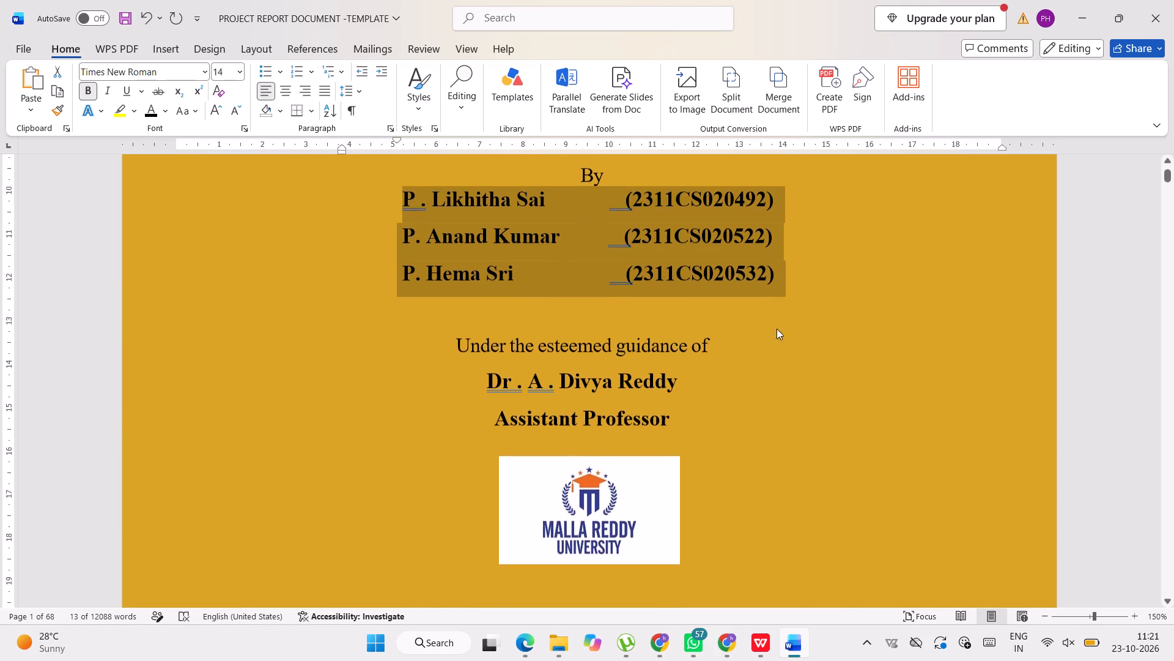
scroll(777, 329, down, 5)
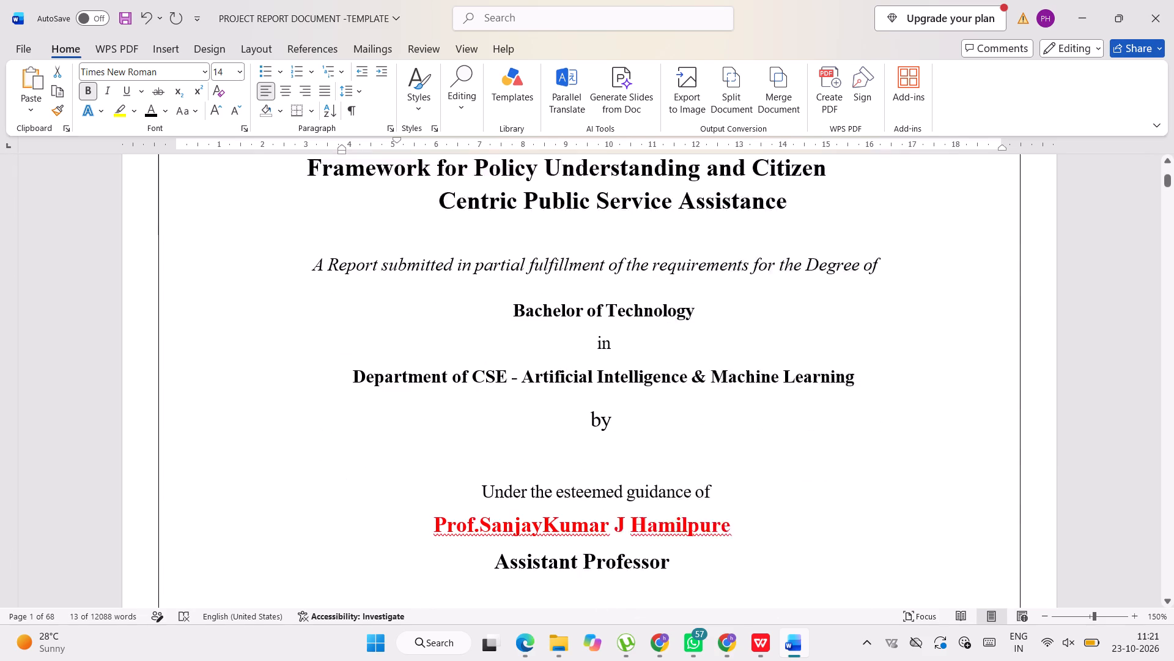
scroll(777, 329, down, 1)
click(619, 319)
key(Return)
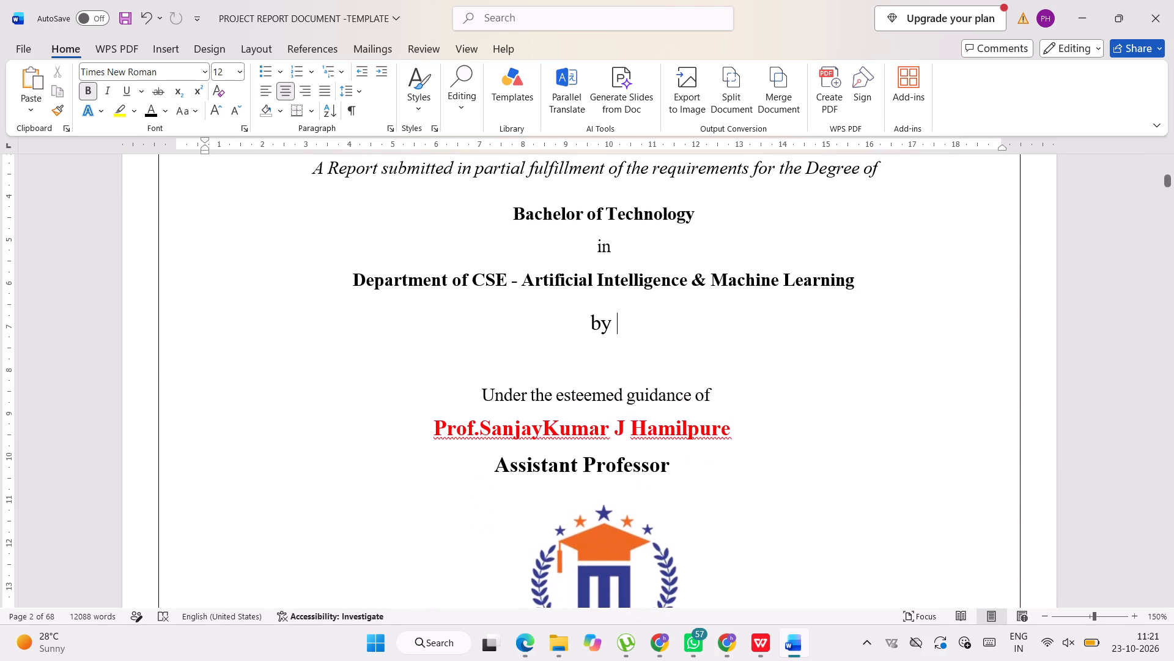
key(ctrl+v)
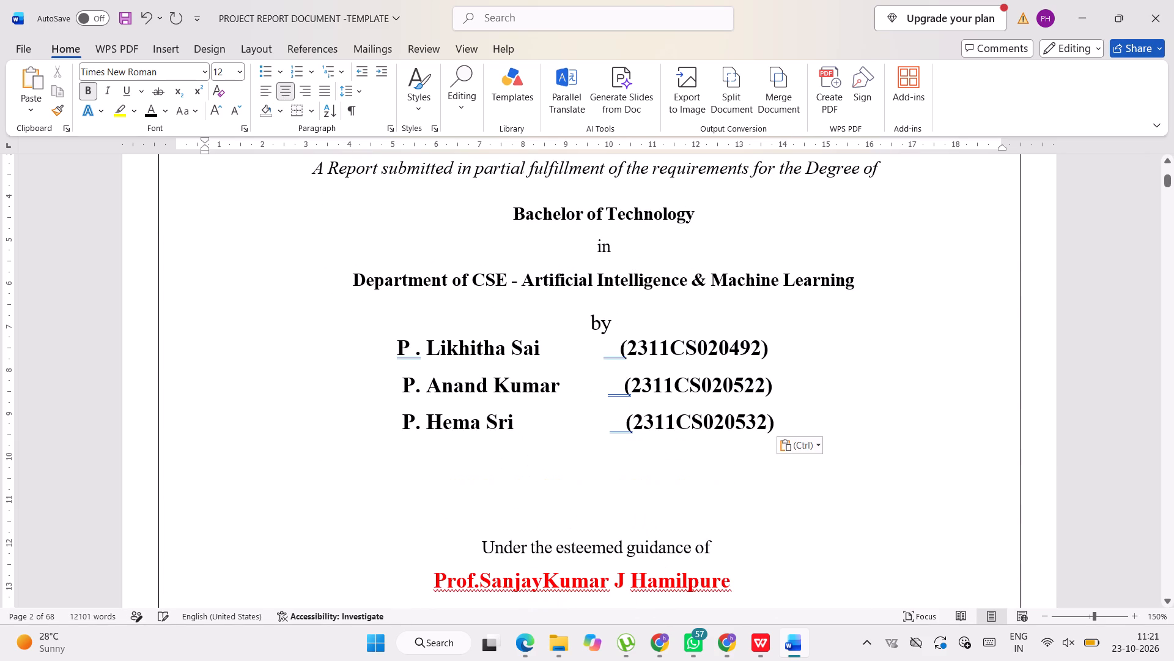
key(Down)
key(BackSpace)
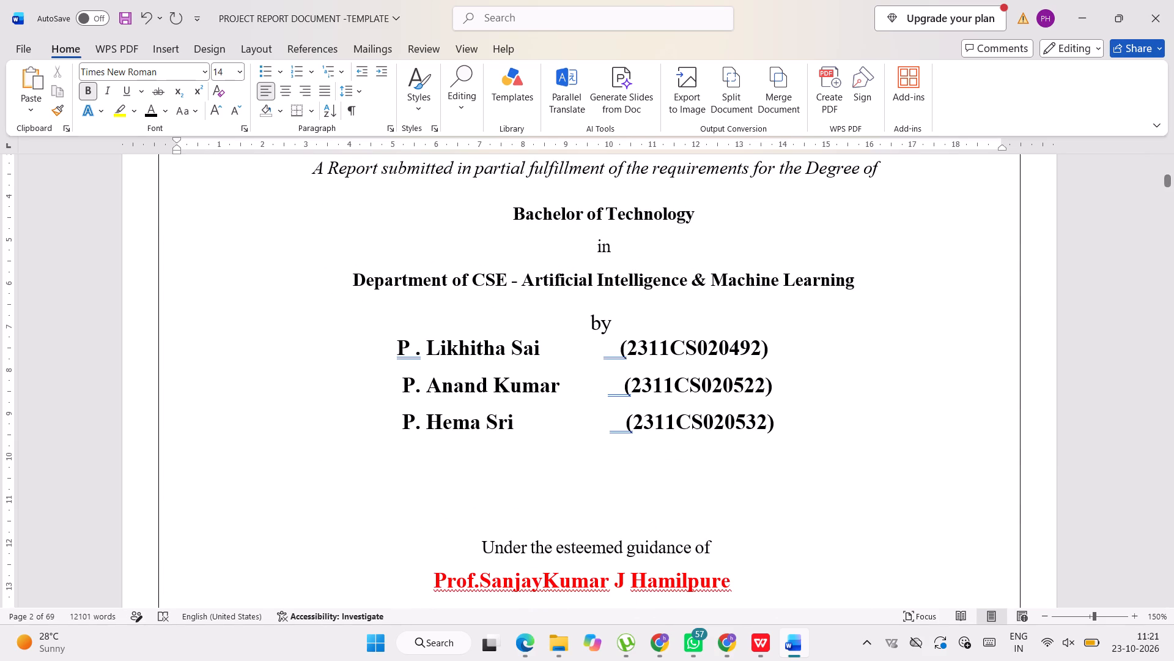
Delete the old red professor's name under "Under the esteemed guidance of" on the second page, leaving its line empty.
scroll(626, 409, right, 1)
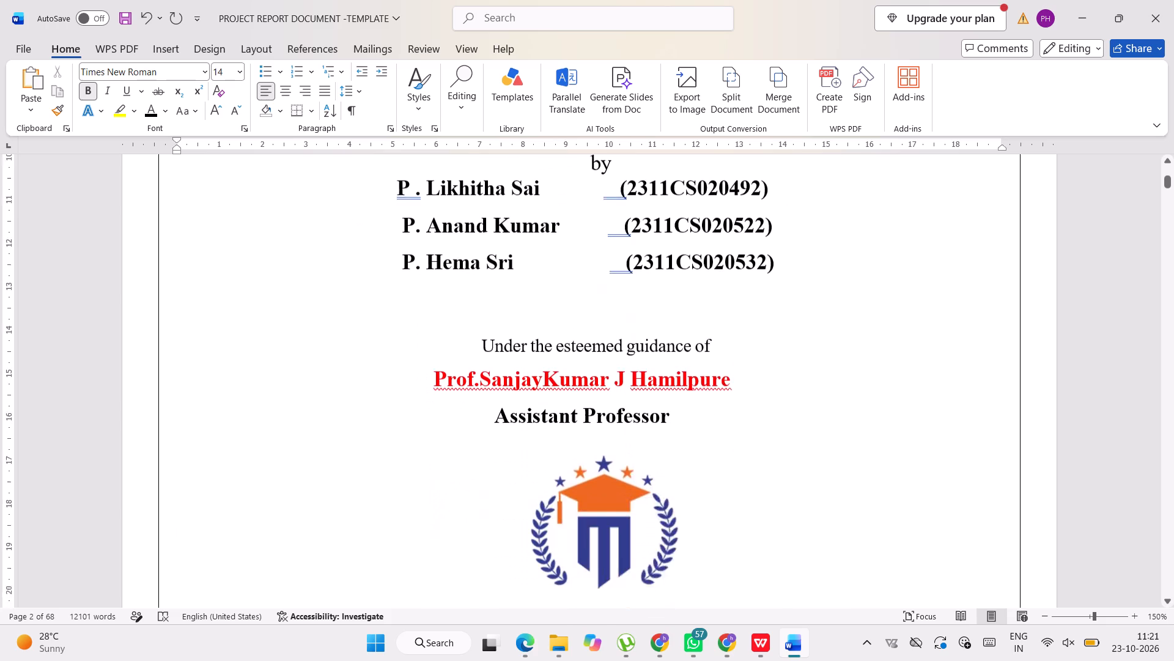
scroll(626, 409, right, 2)
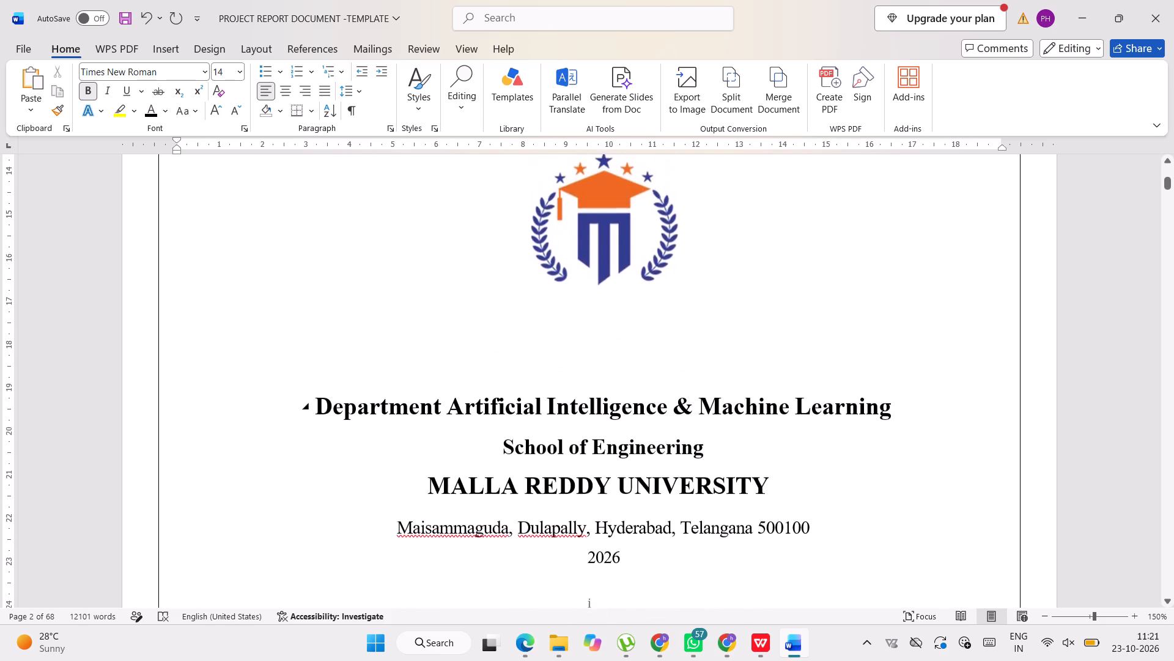
scroll(626, 409, right, 2)
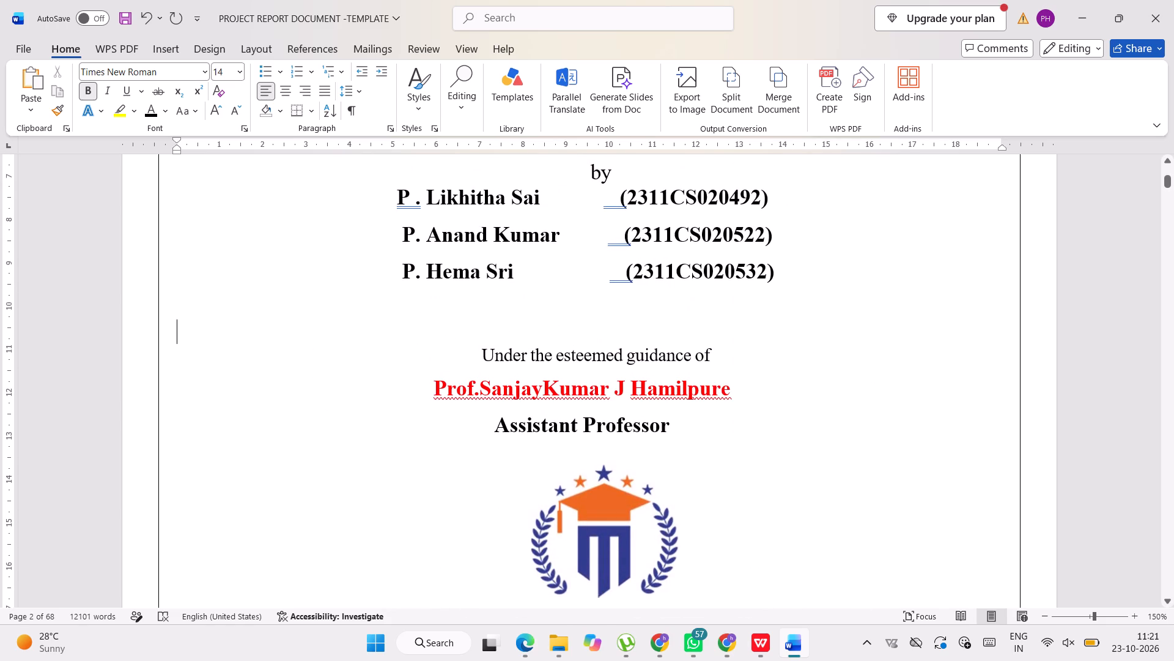
click(739, 387)
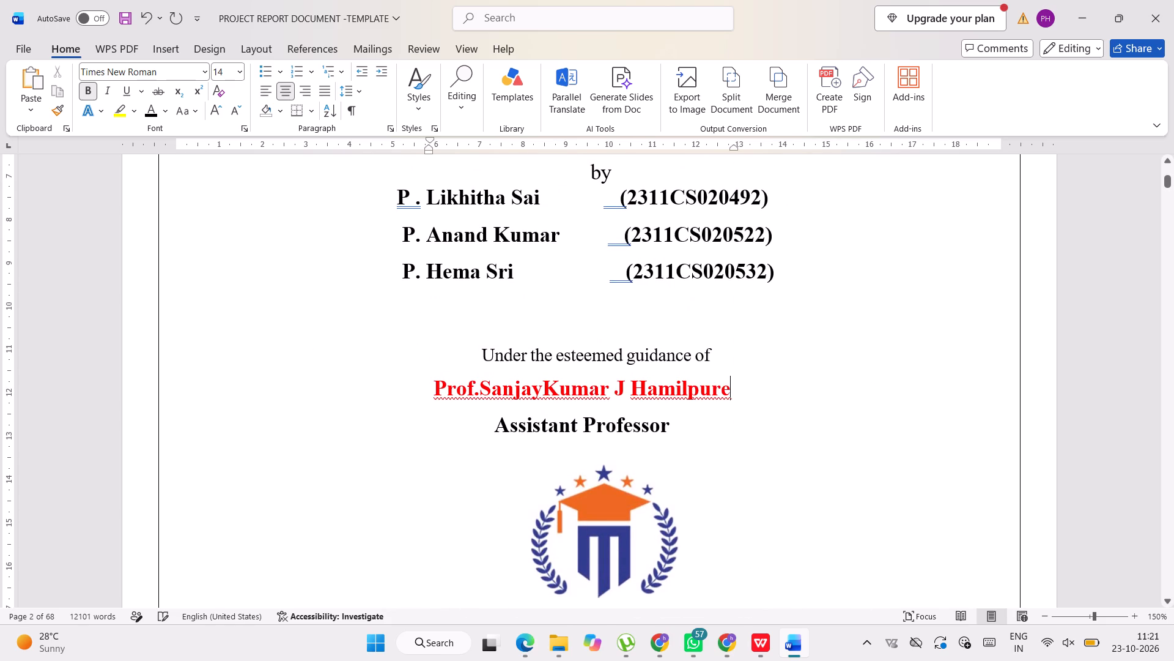
key(BackSpace)
key(BackSpace)
key(BackSpace)
key(BackSpace)
key(BackSpace)
key(BackSpace)
key(BackSpace)
key(BackSpace)
key(BackSpace)
key(BackSpace)
key(BackSpace)
key(BackSpace)
key(BackSpace)
key(BackSpace)
key(BackSpace)
key(BackSpace)
key(BackSpace)
key(BackSpace)
key(BackSpace)
key(BackSpace)
key(BackSpace)
key(BackSpace)
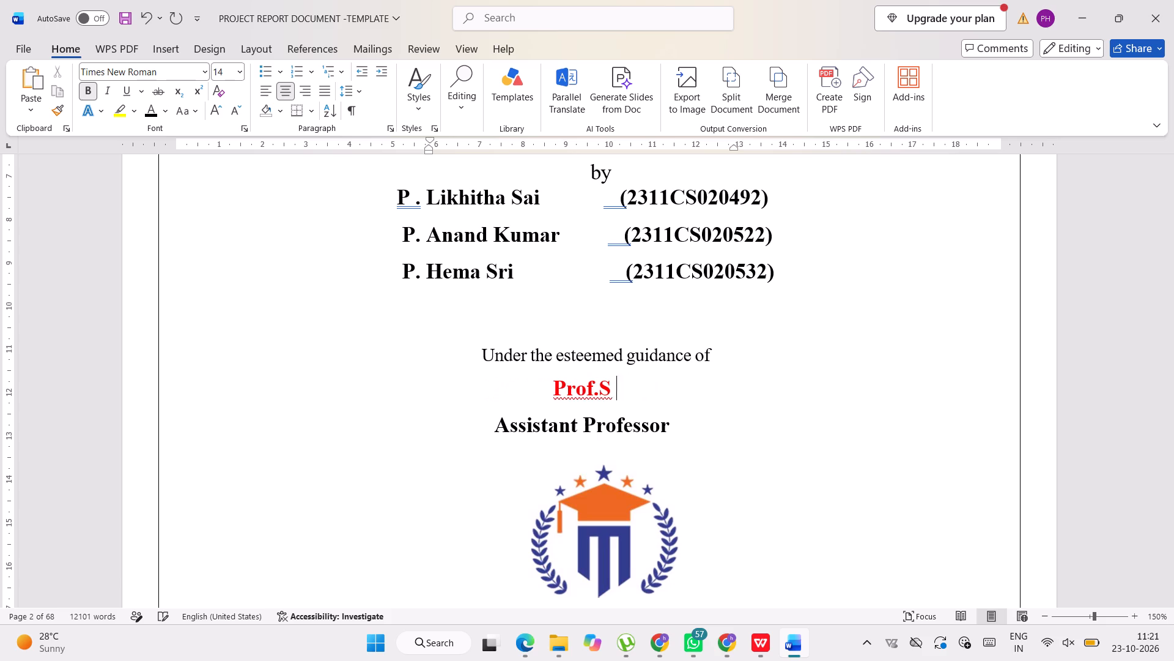
key(BackSpace)
key(BackSpace)
key(BackSpace)
key(BackSpace)
key(BackSpace)
key(BackSpace)
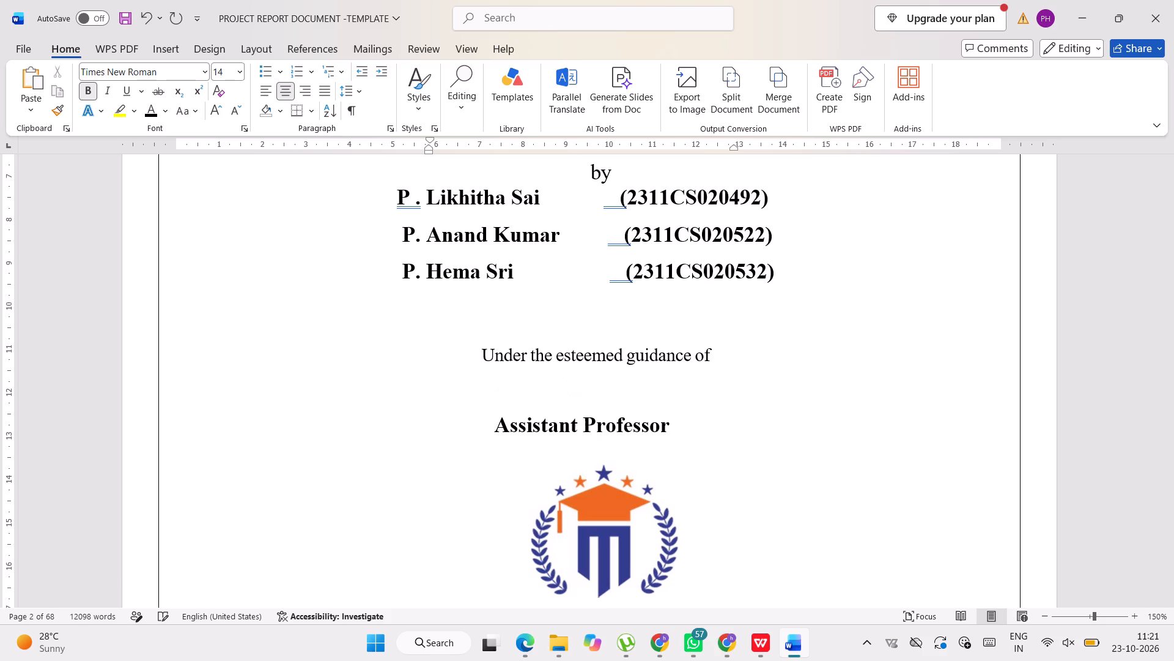
Copy the guide's name from the cover page into the empty line above "Assistant Professor" on the second page.
scroll(726, 336, up, 3)
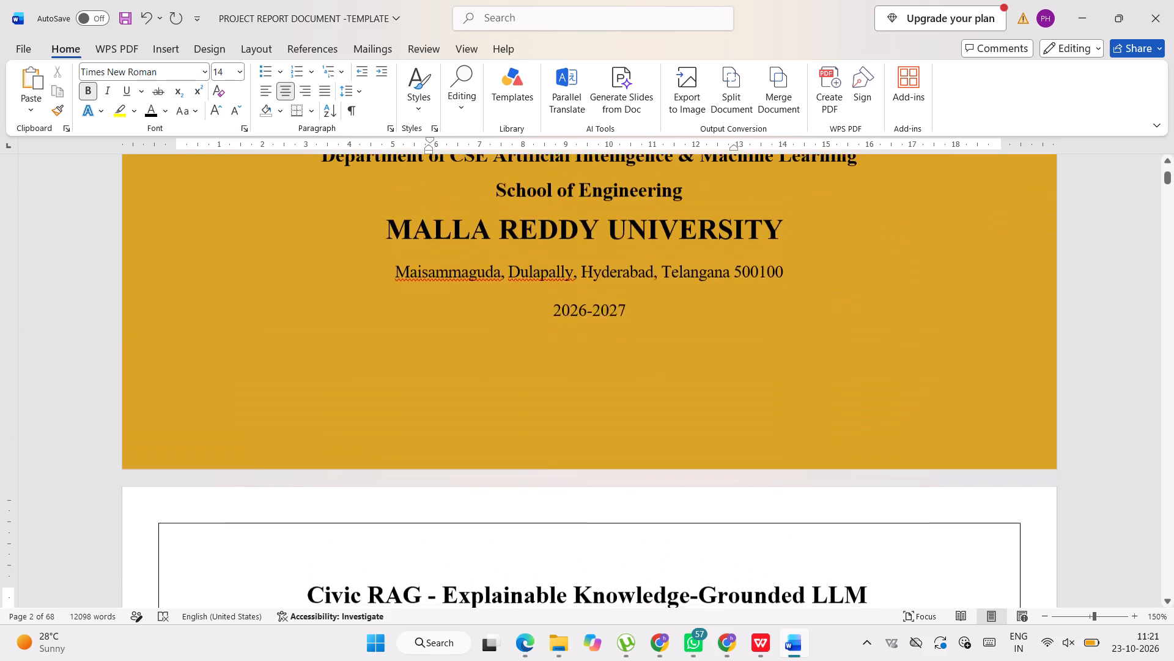
scroll(726, 336, up, 2)
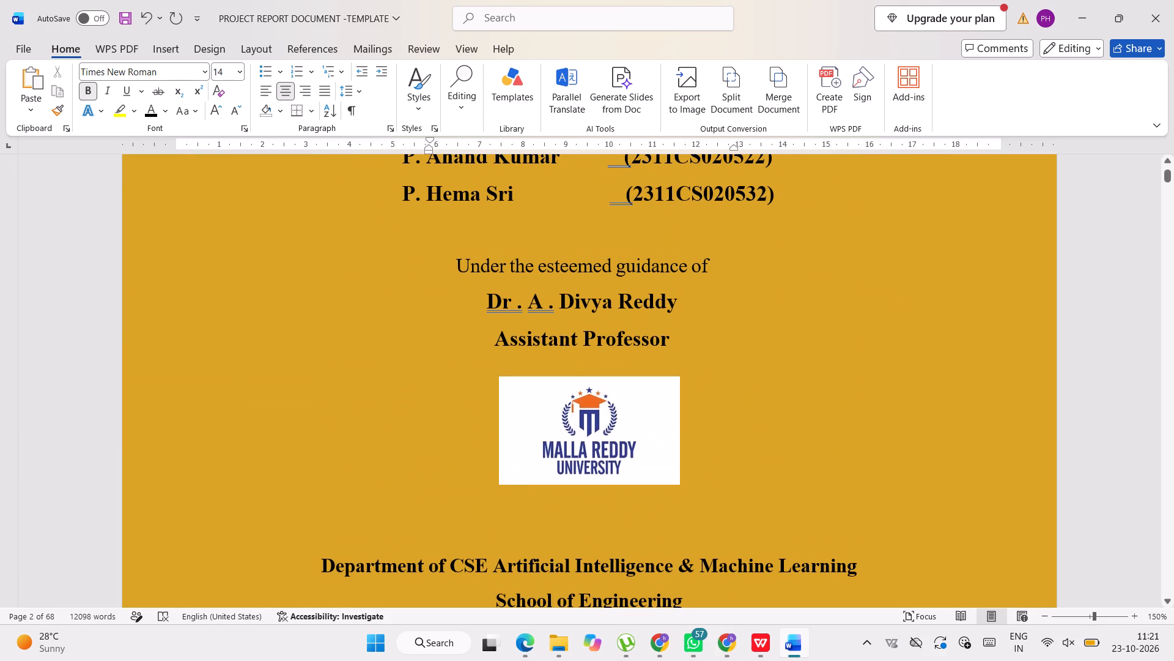
drag(481, 297, 673, 300)
key(ctrl+c)
scroll(673, 300, down, 3)
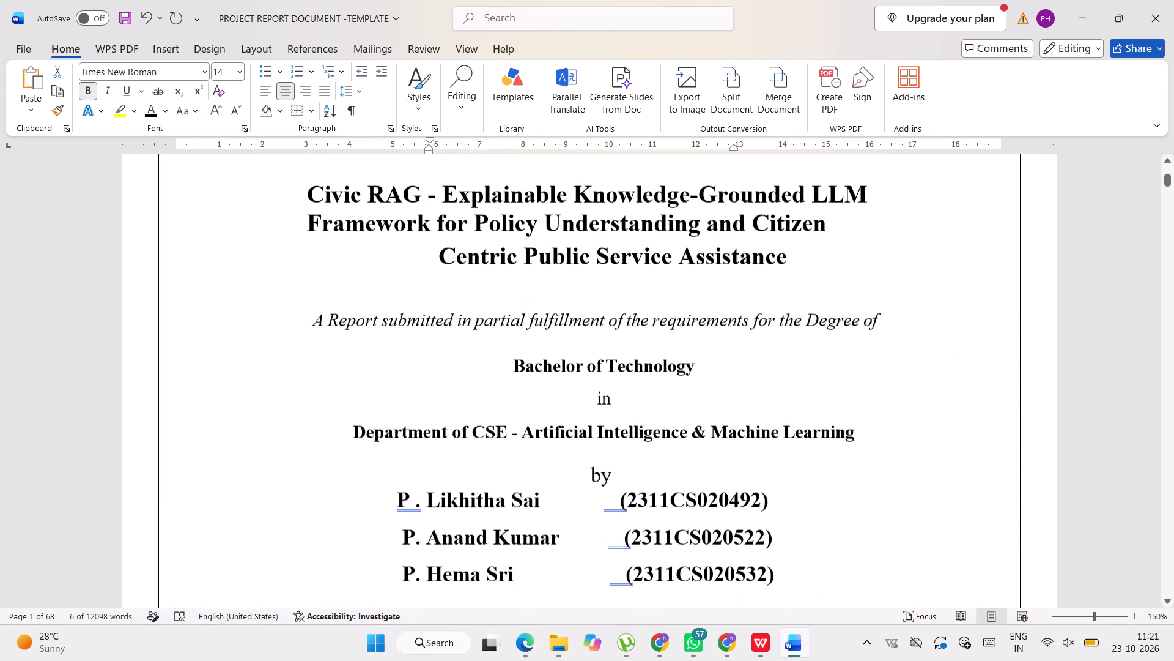
scroll(673, 300, down, 3)
scroll(673, 300, up, 1)
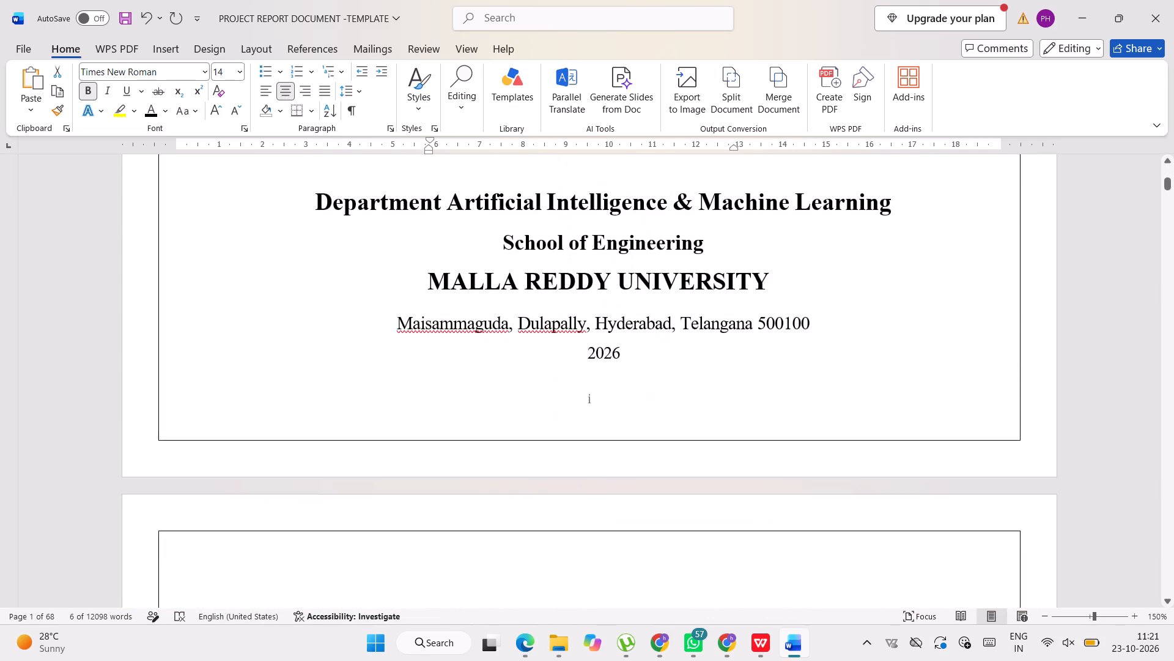
scroll(673, 300, up, 1)
click(567, 202)
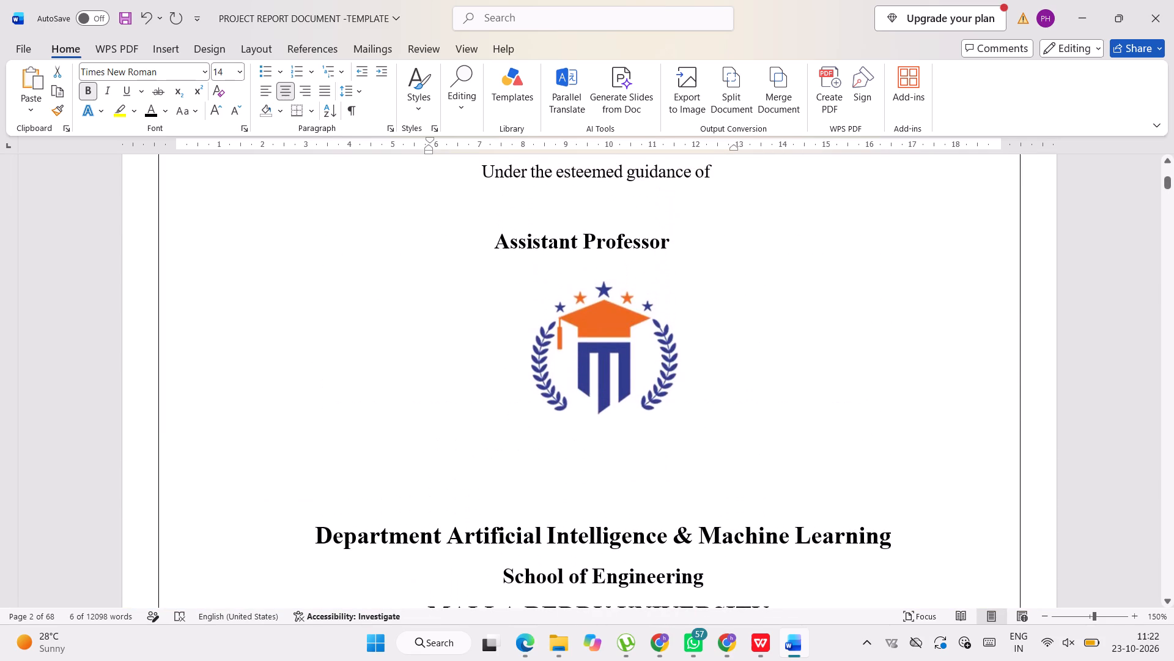
key(ctrl+v)
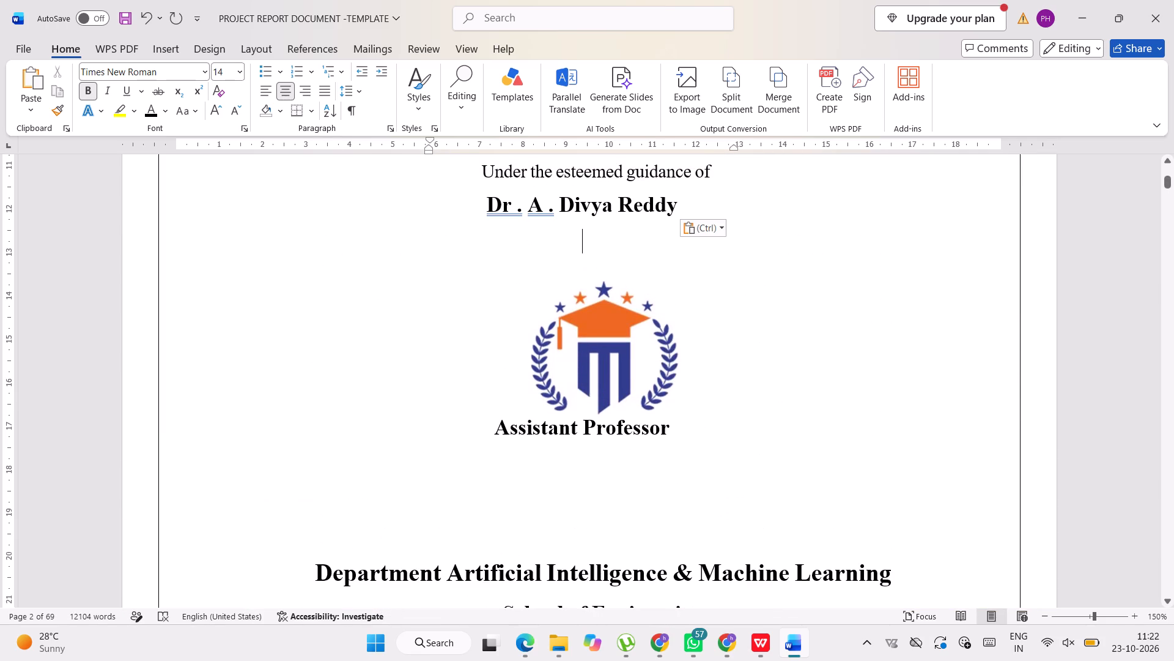
Remove the extra blank lines between "Assistant Professor" and the department line on the second page.
scroll(529, 429, down, 1)
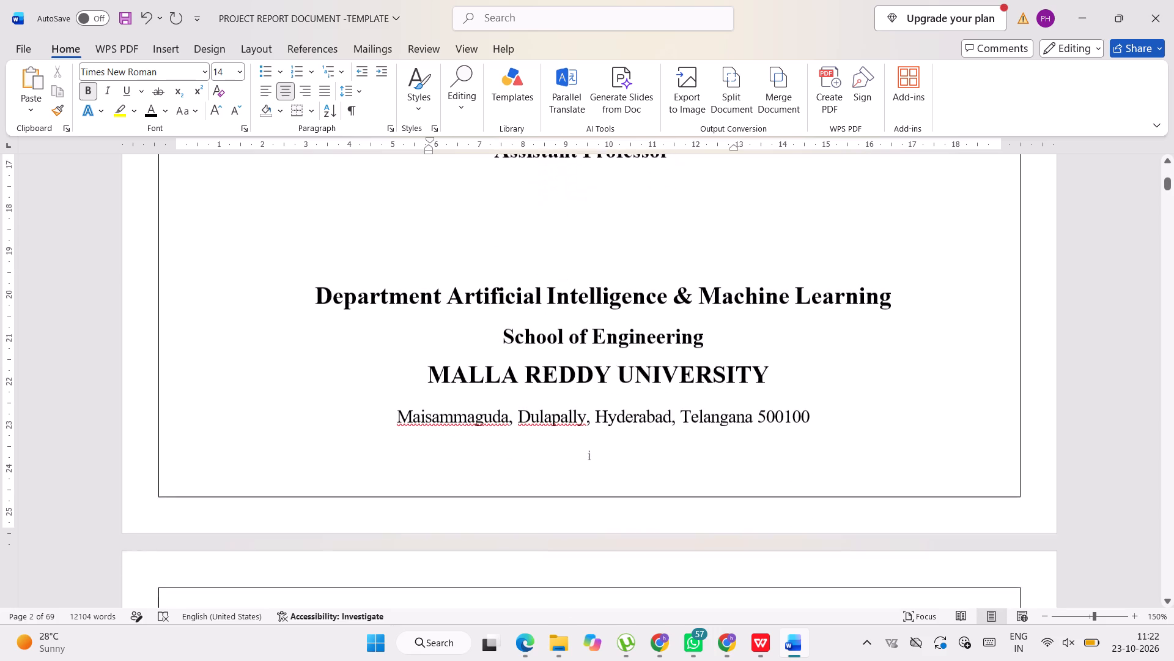
scroll(529, 429, down, 1)
click(378, 371)
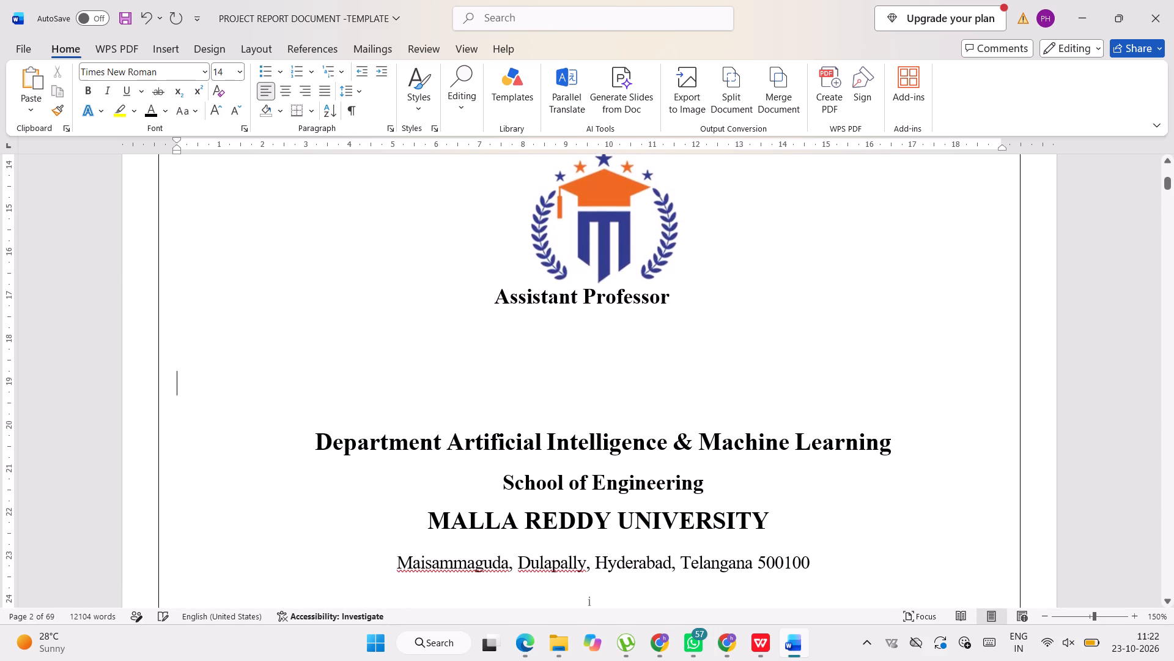
key(BackSpace)
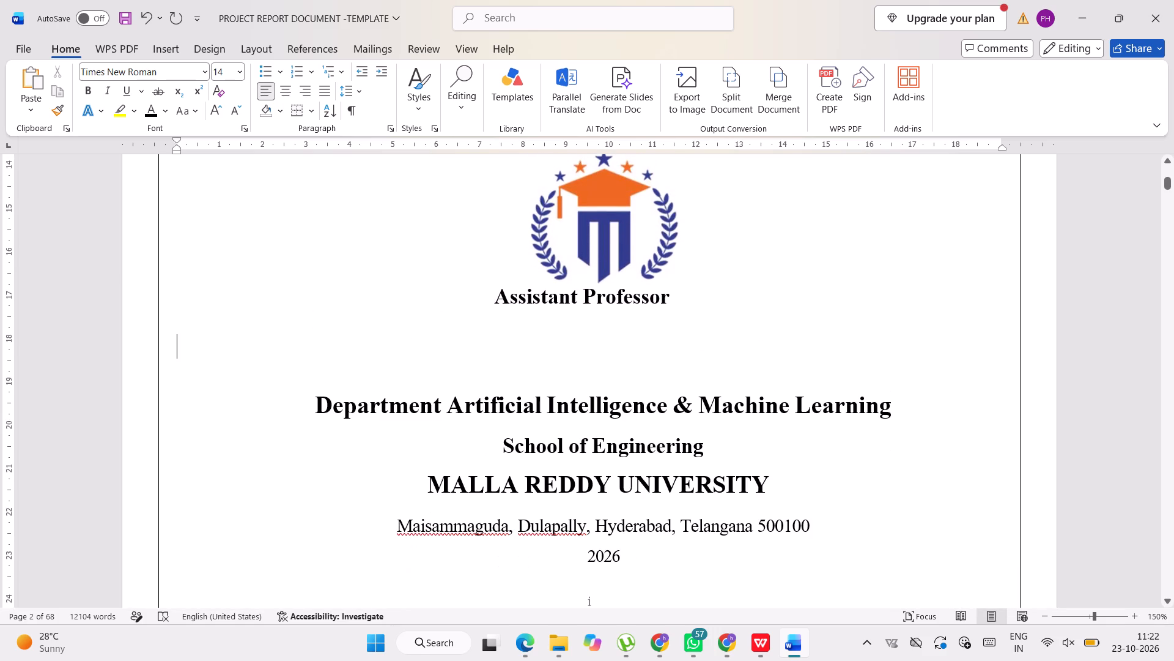
key(BackSpace)
Remove the blank lines above "Under the esteemed guidance of" and between the guide's name and "Assistant Professor" on the second page.
scroll(378, 371, up, 1)
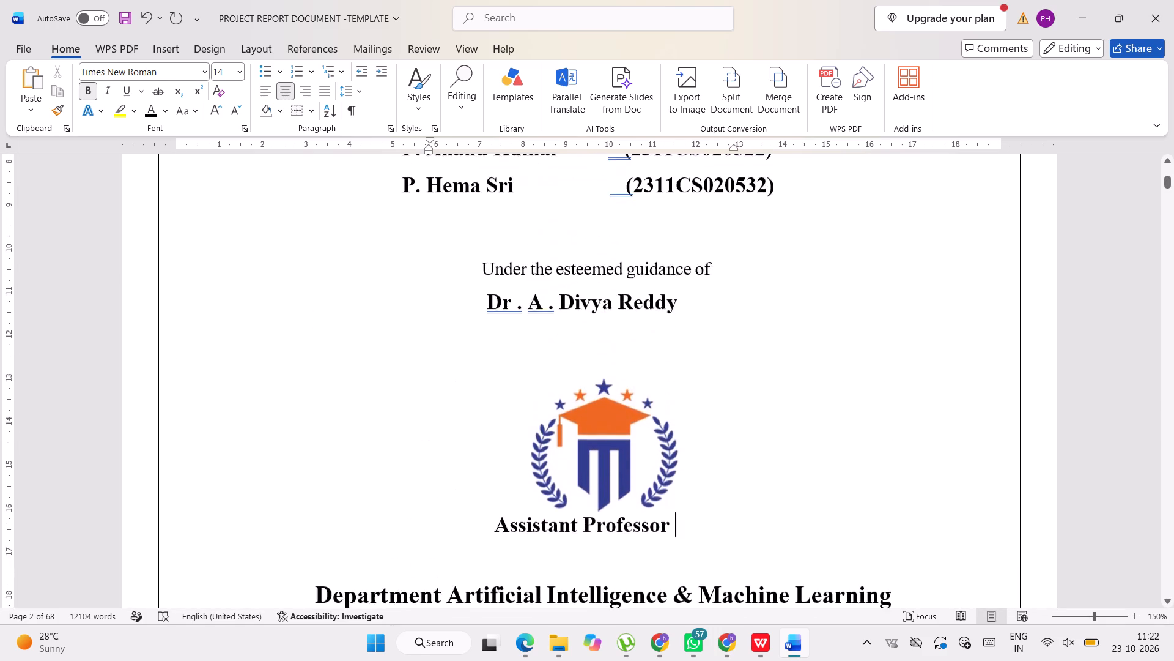
scroll(378, 371, up, 1)
click(416, 326)
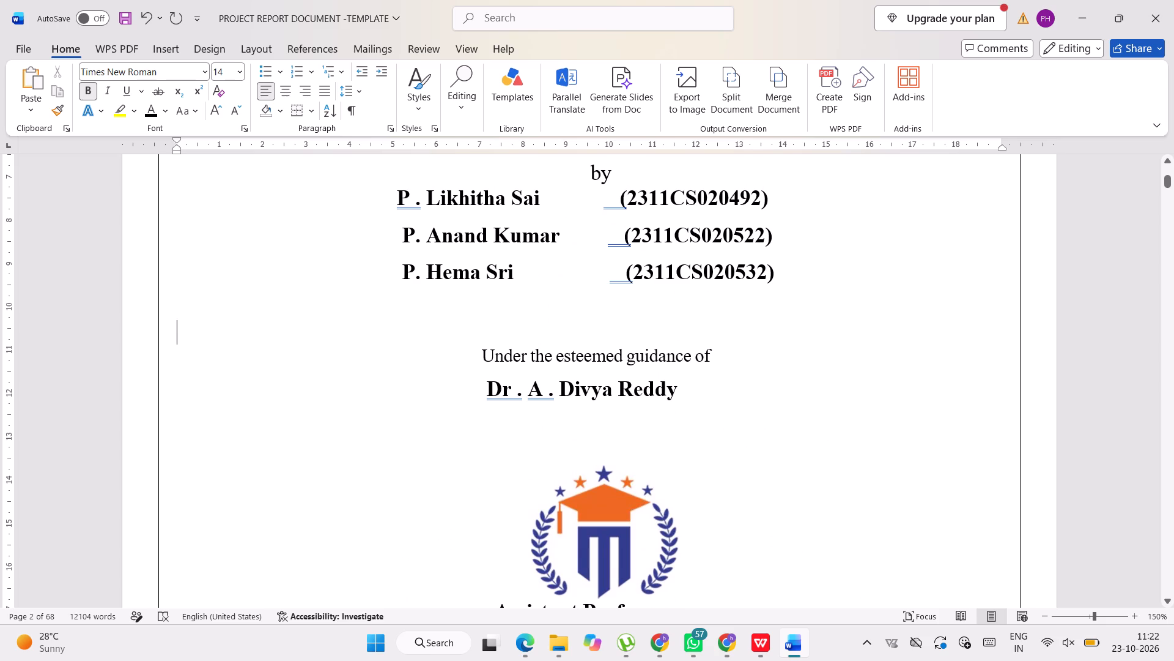
key(BackSpace)
click(431, 427)
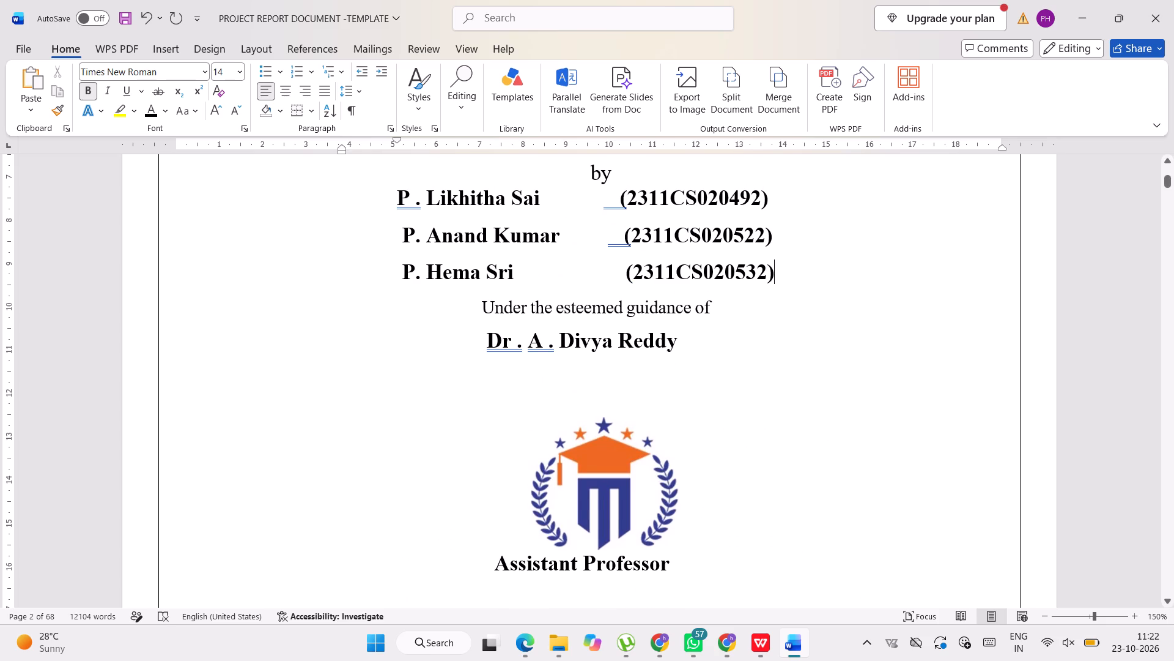
key(BackSpace)
key(BackSpace)
key(BackSpace)
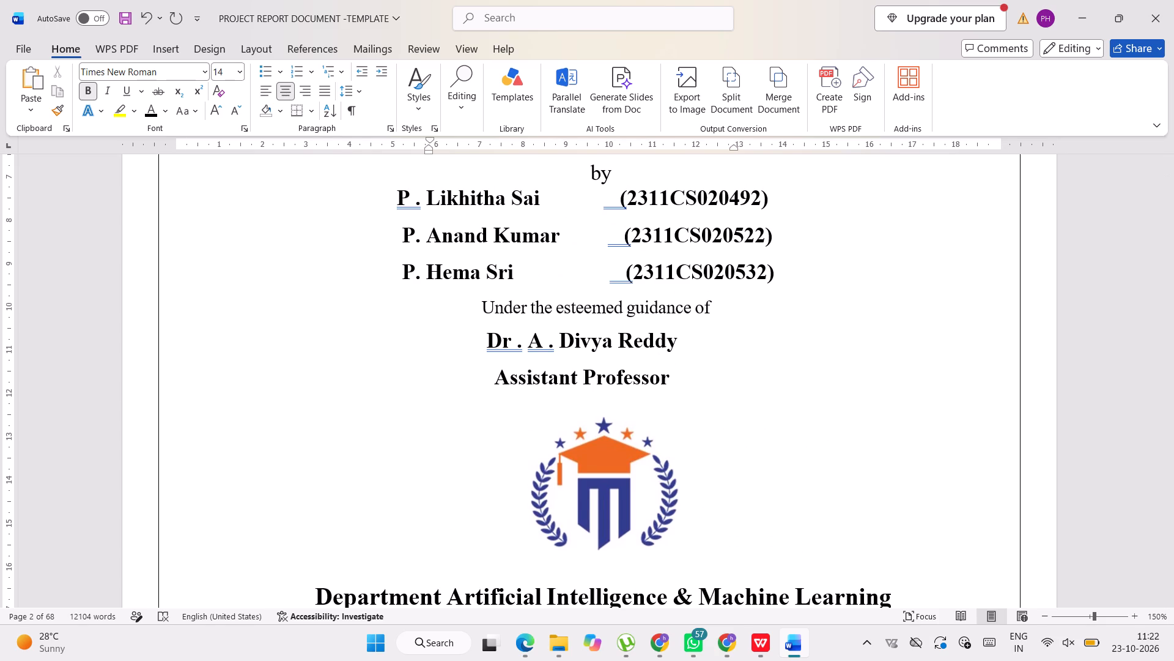
Insert one blank line between the last student entry and "Under the esteemed guidance of" on the second page.
scroll(431, 427, up, 2)
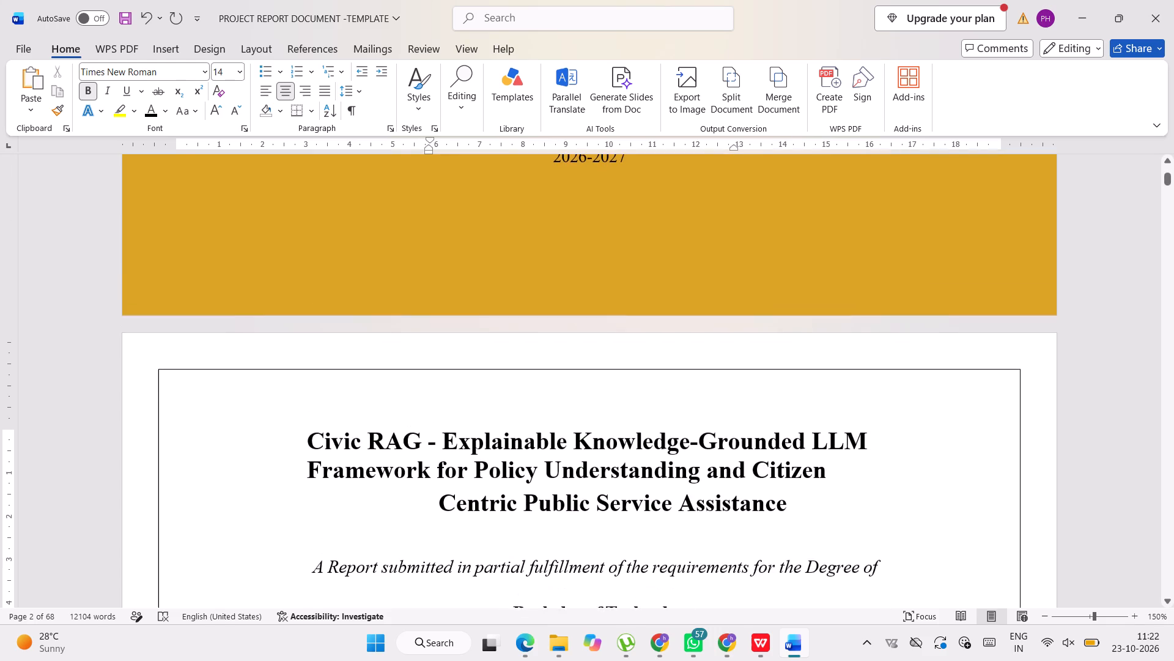
scroll(431, 427, down, 3)
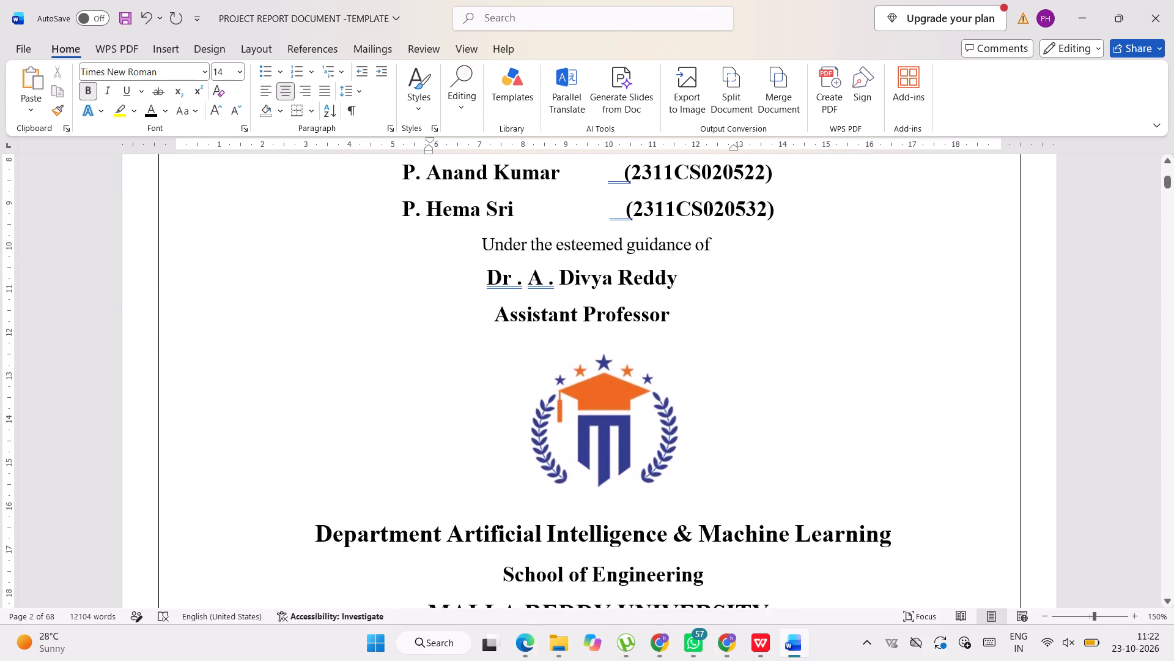
scroll(431, 427, down, 1)
scroll(431, 427, up, 1)
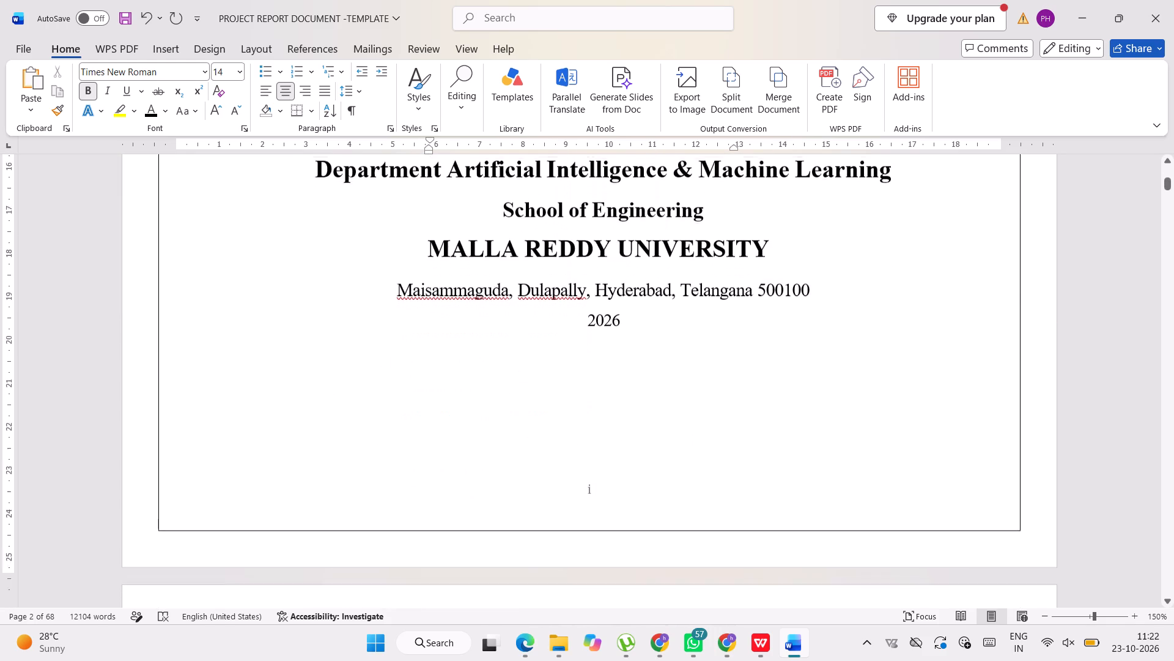
scroll(431, 427, up, 1)
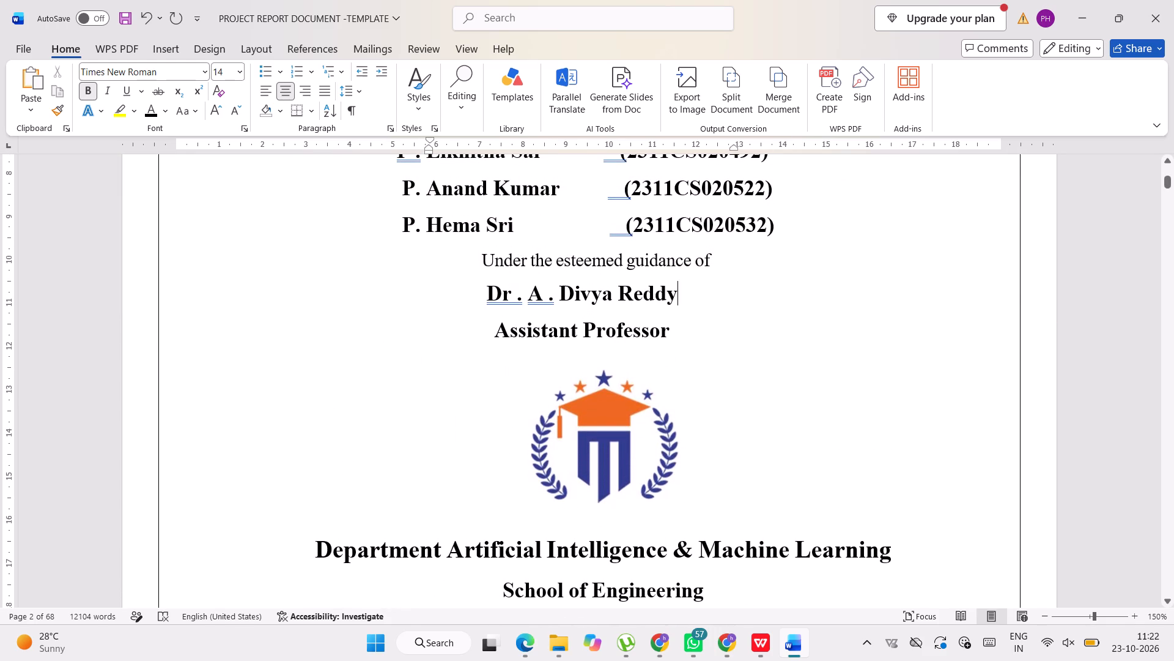
click(782, 229)
key(Return)
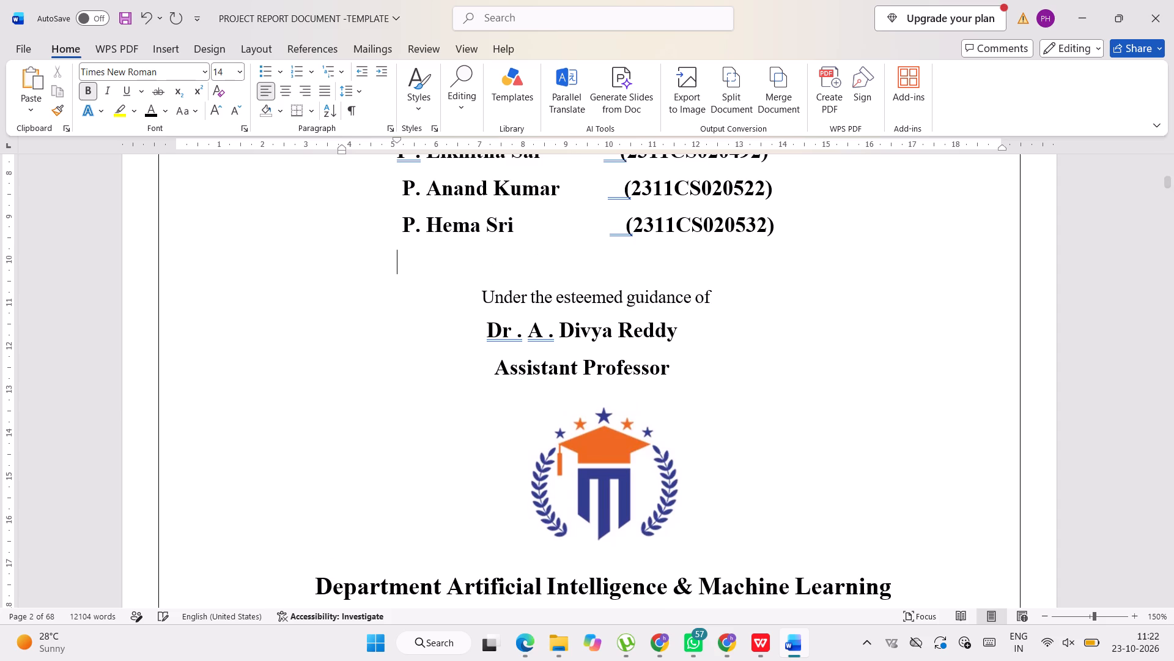
Delete the leading space before the second and third student entries on the second page so all three names align.
scroll(782, 229, right, 2)
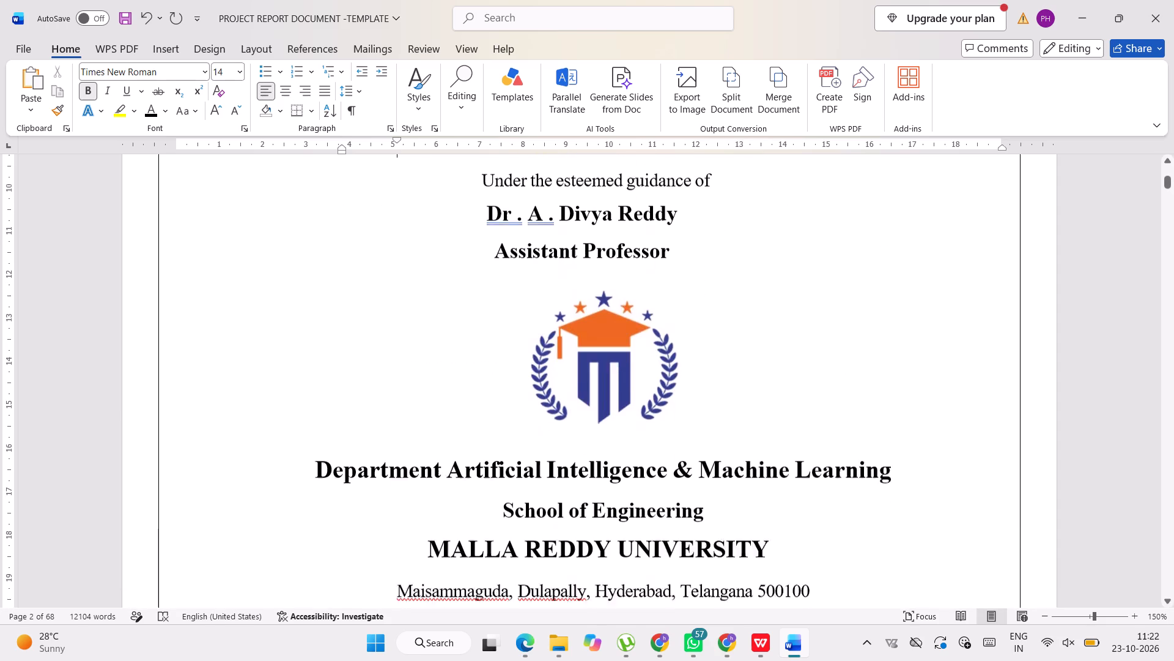
scroll(782, 229, right, 2)
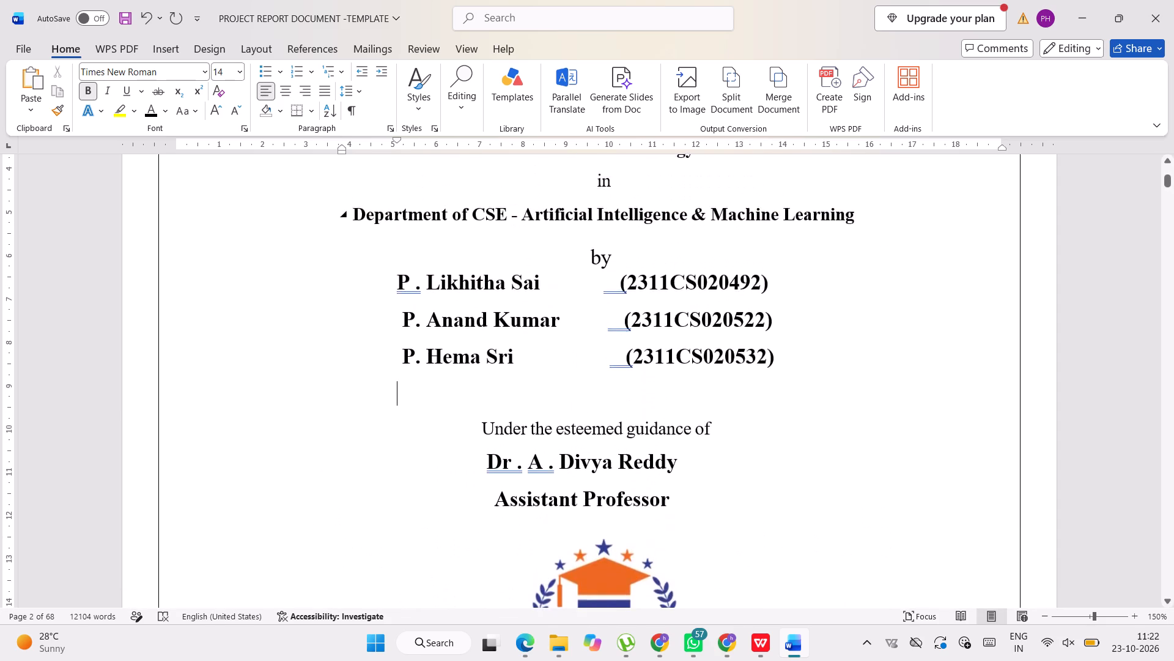
scroll(782, 229, up, 1)
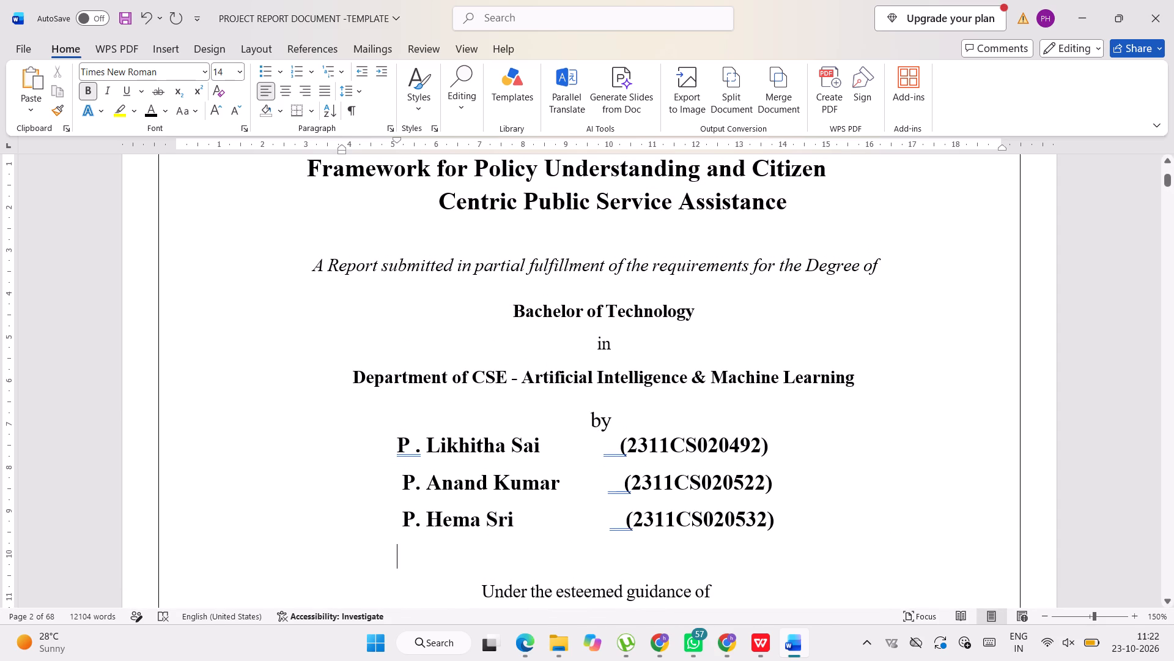
click(400, 482)
key(BackSpace)
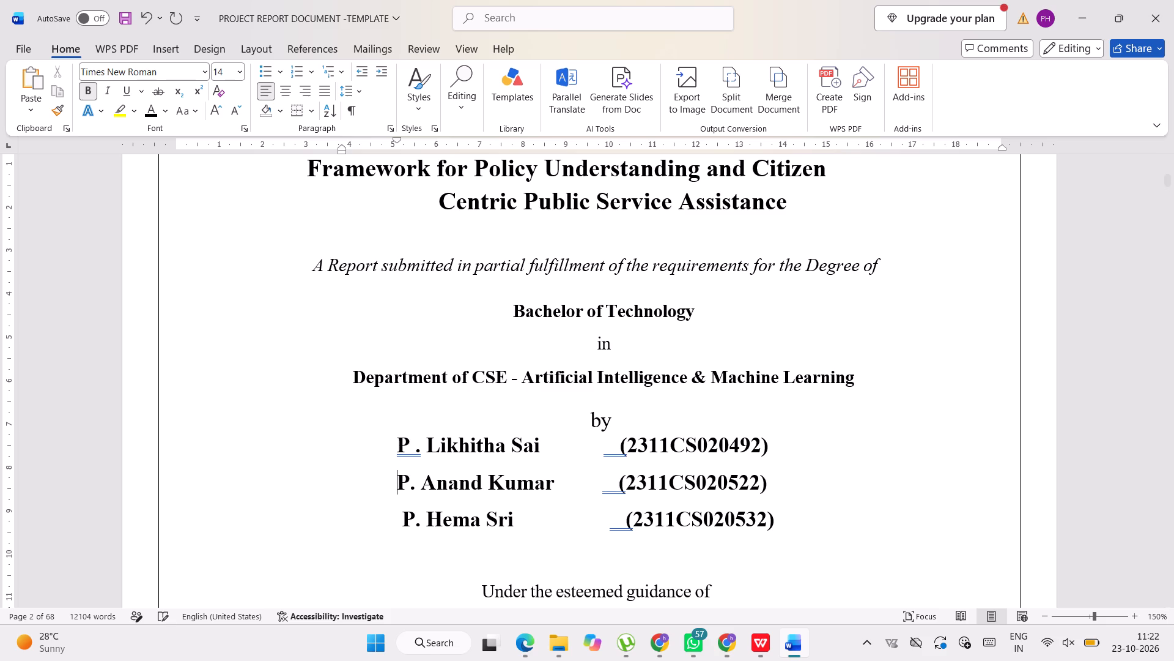
key(Down)
key(Right)
key(BackSpace)
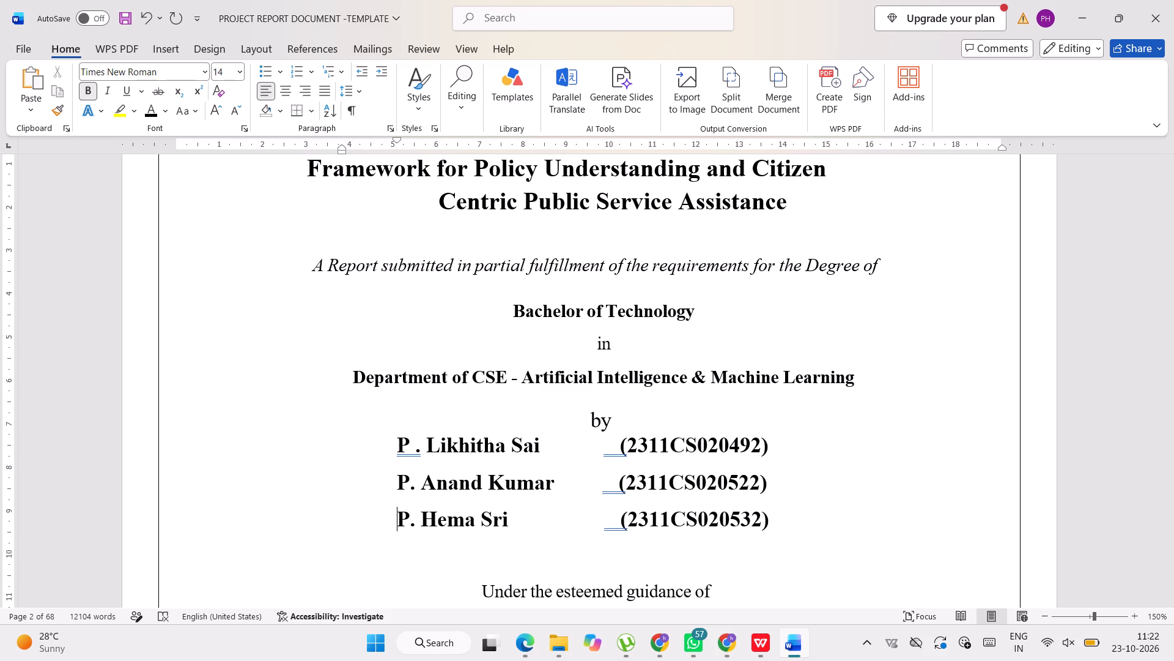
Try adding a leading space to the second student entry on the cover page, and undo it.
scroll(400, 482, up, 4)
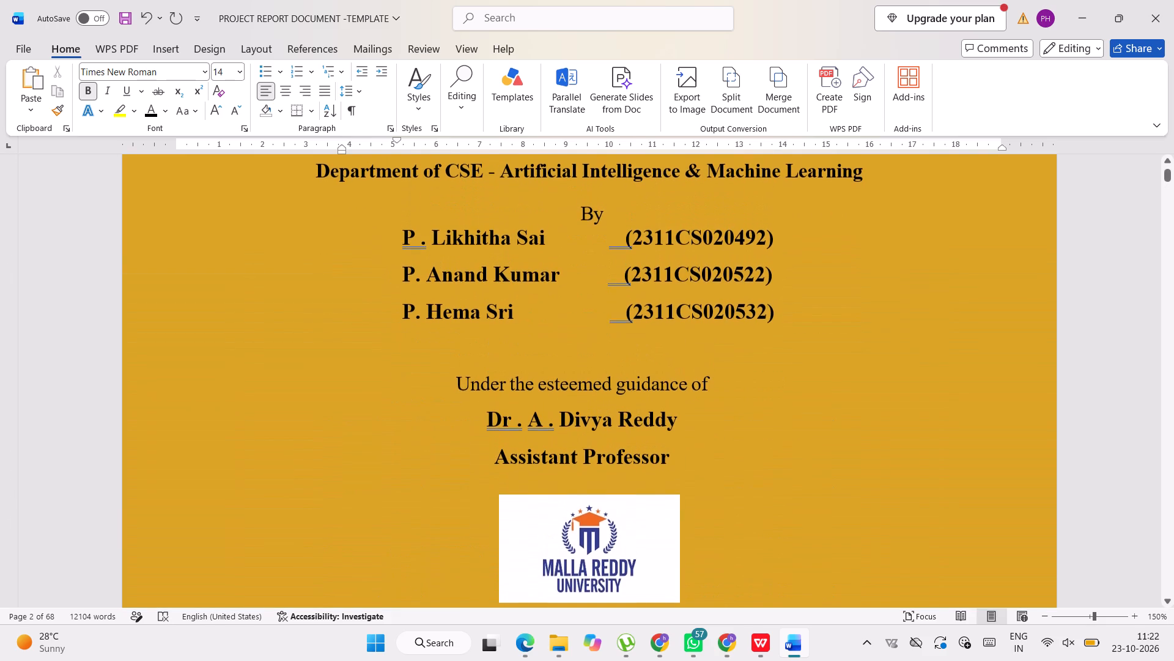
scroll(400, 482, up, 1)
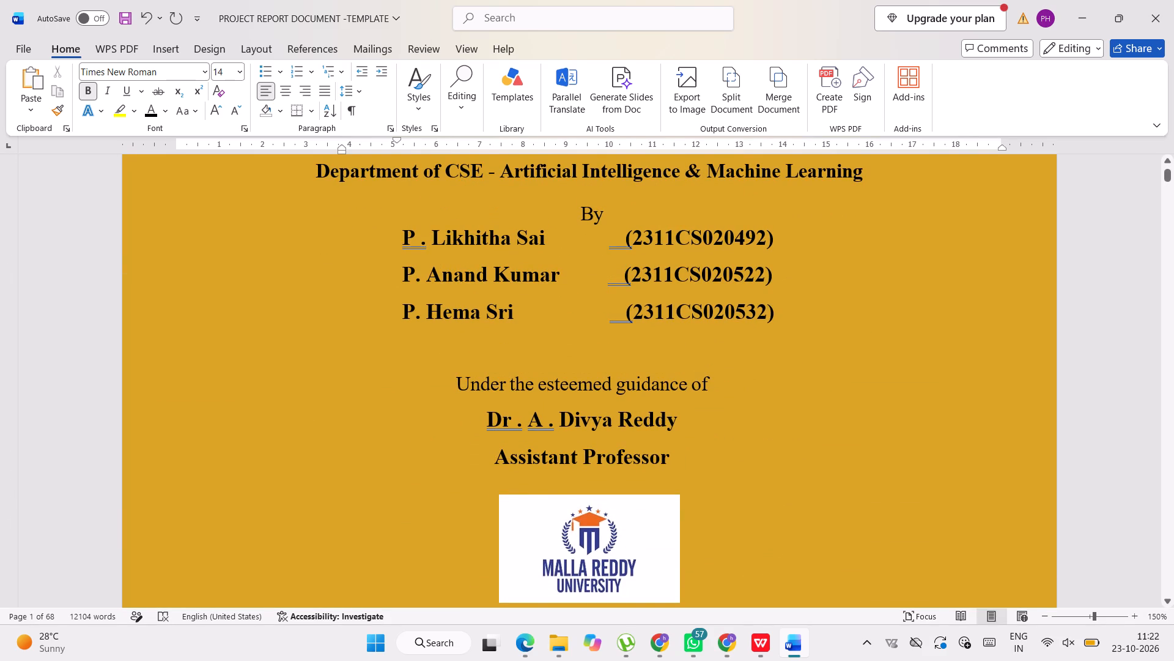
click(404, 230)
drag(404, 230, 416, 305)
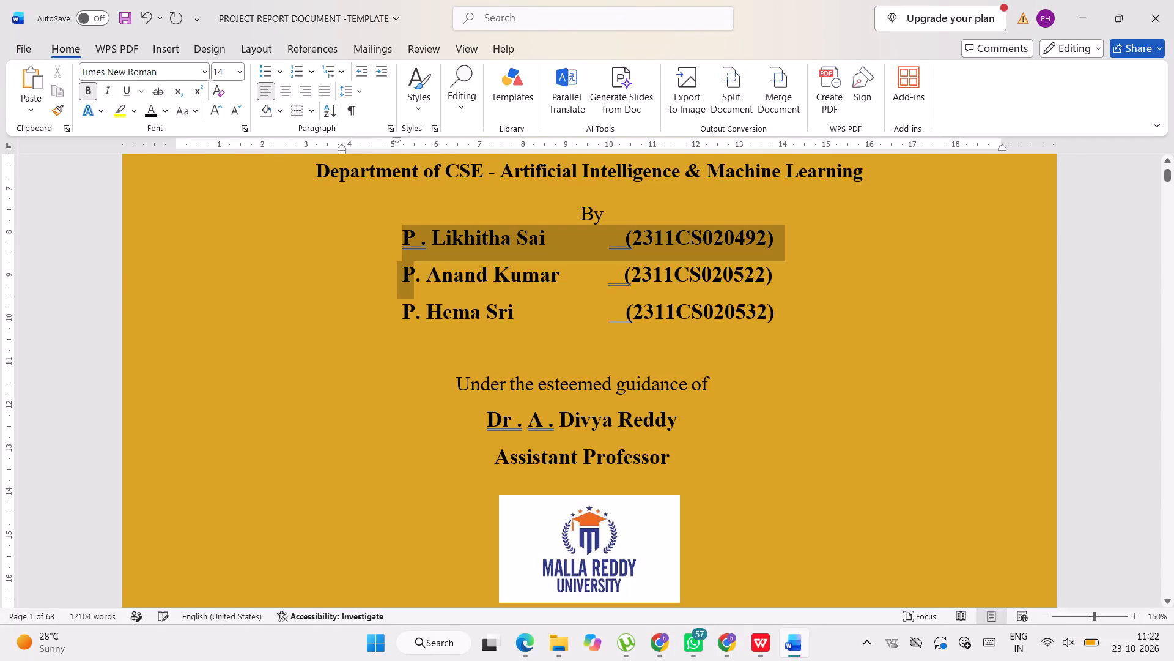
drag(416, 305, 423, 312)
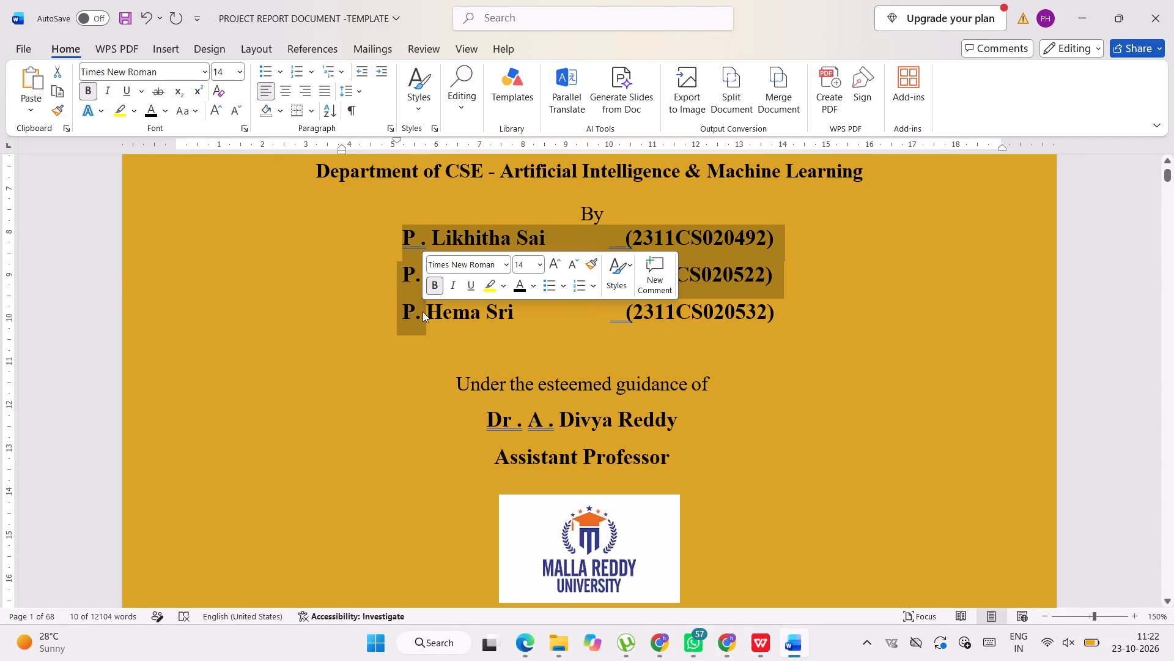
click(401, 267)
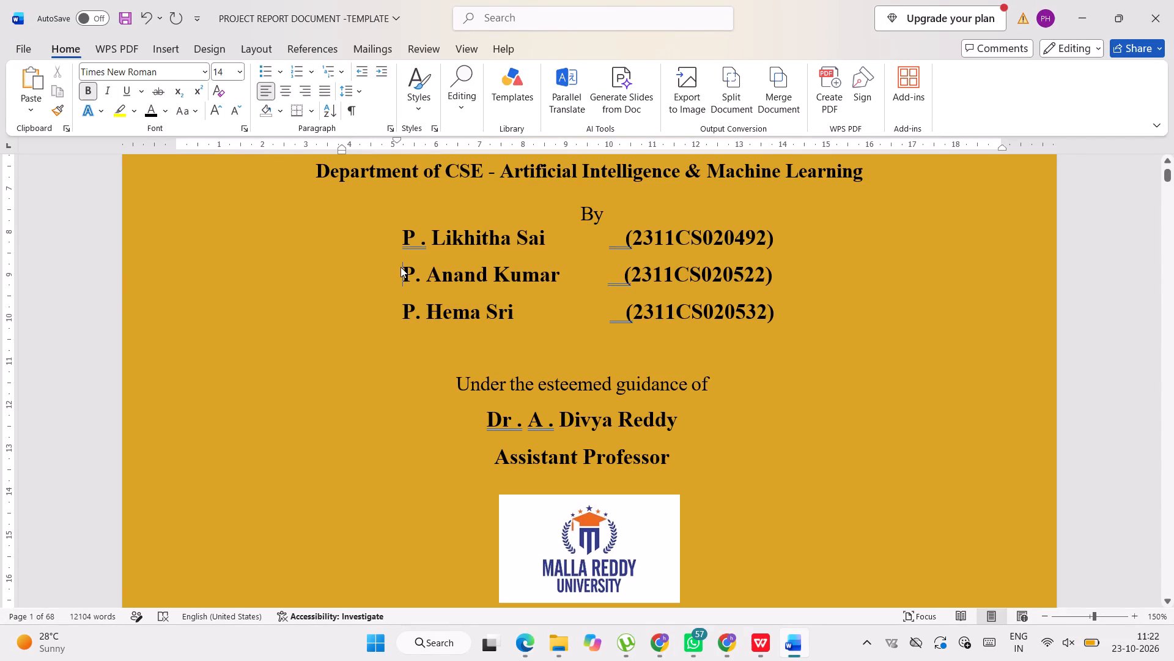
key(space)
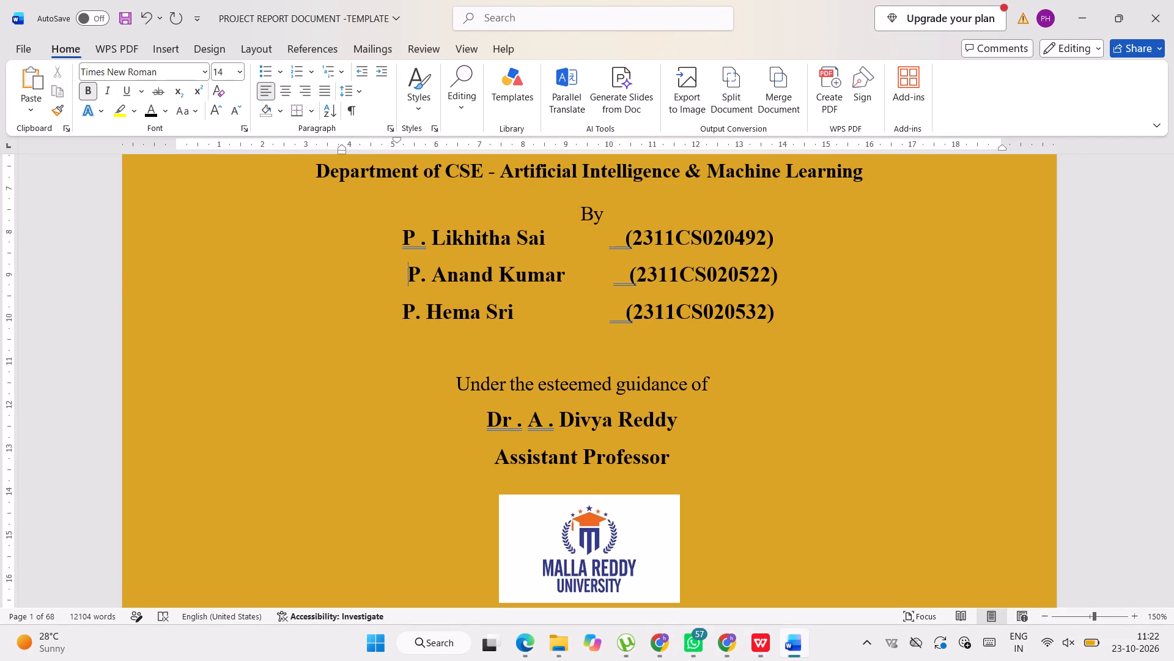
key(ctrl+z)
Insert "of CSE" after "Department" in the department line below the logo on the second page.
scroll(401, 267, down, 2)
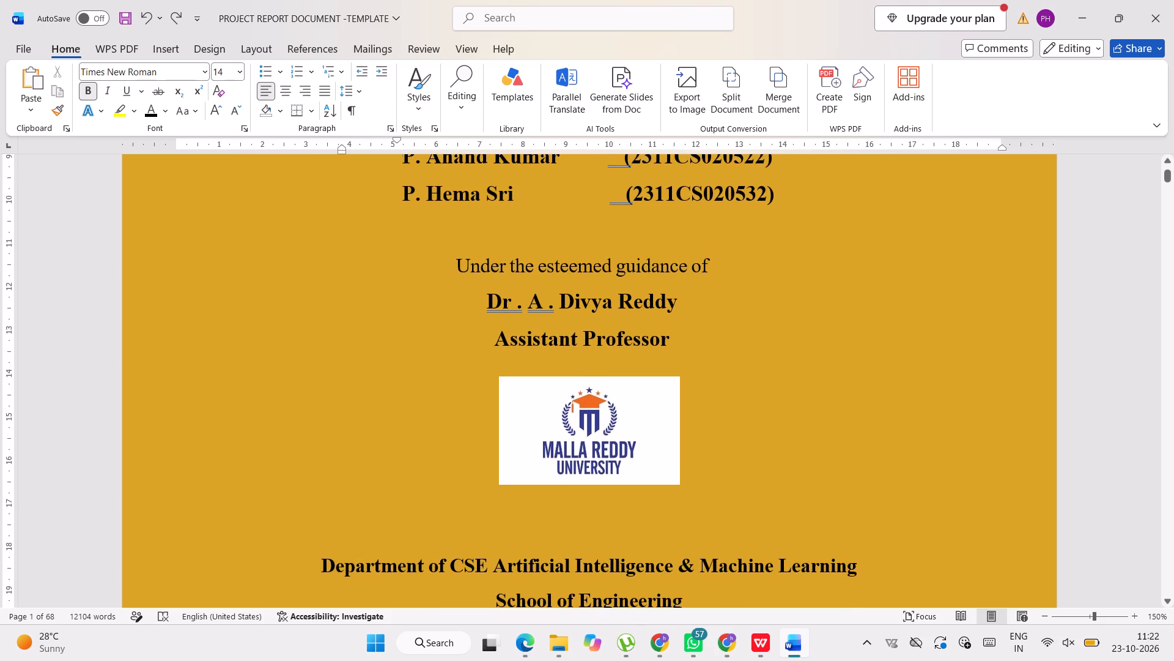
scroll(401, 267, down, 4)
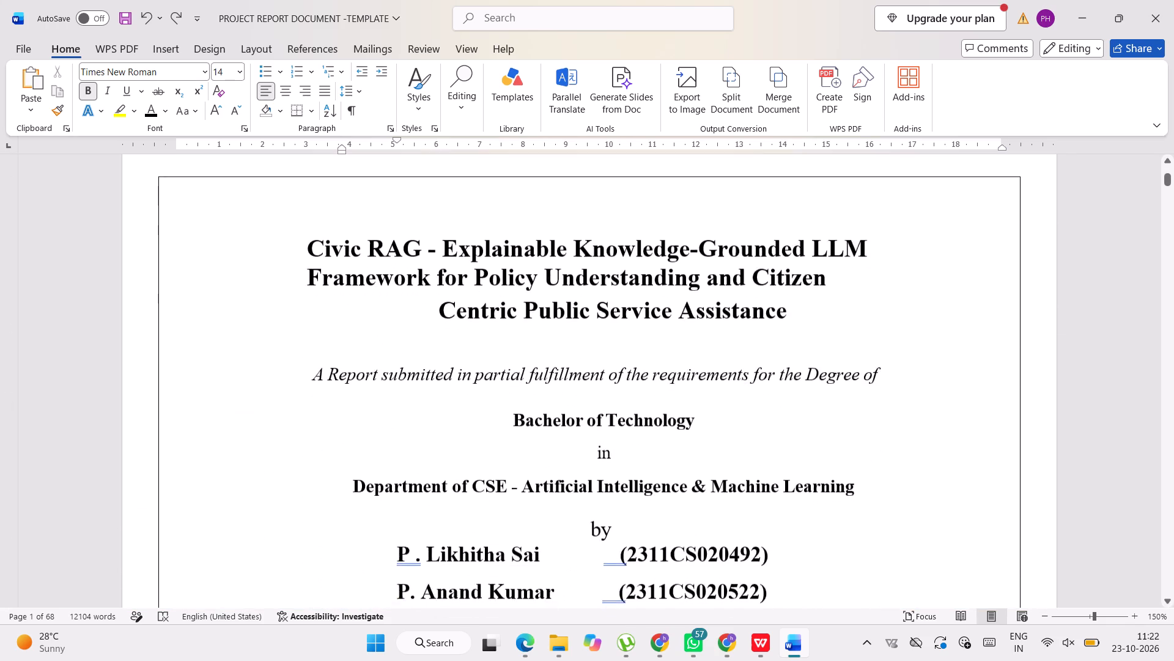
scroll(401, 267, down, 3)
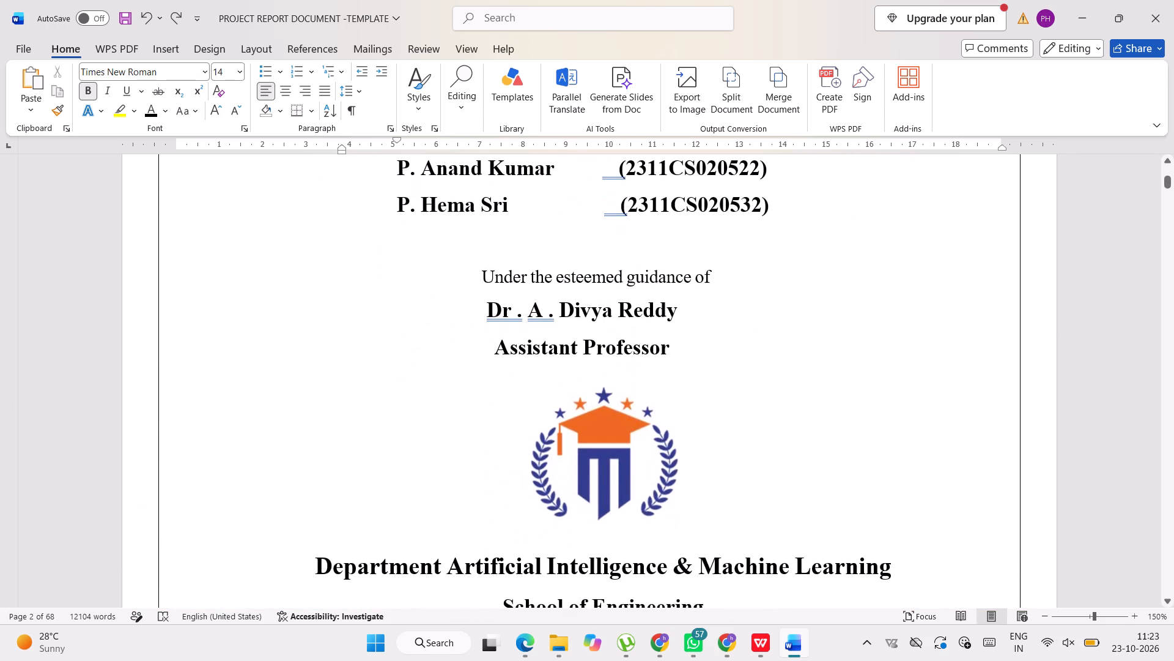
scroll(401, 267, down, 1)
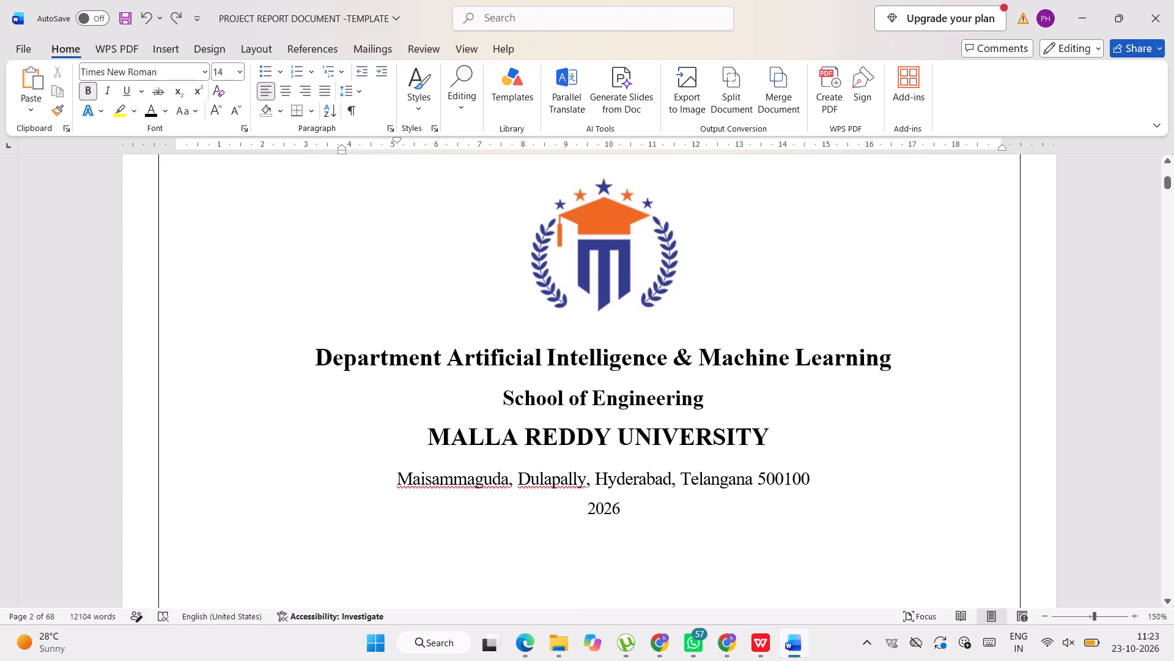
click(446, 357)
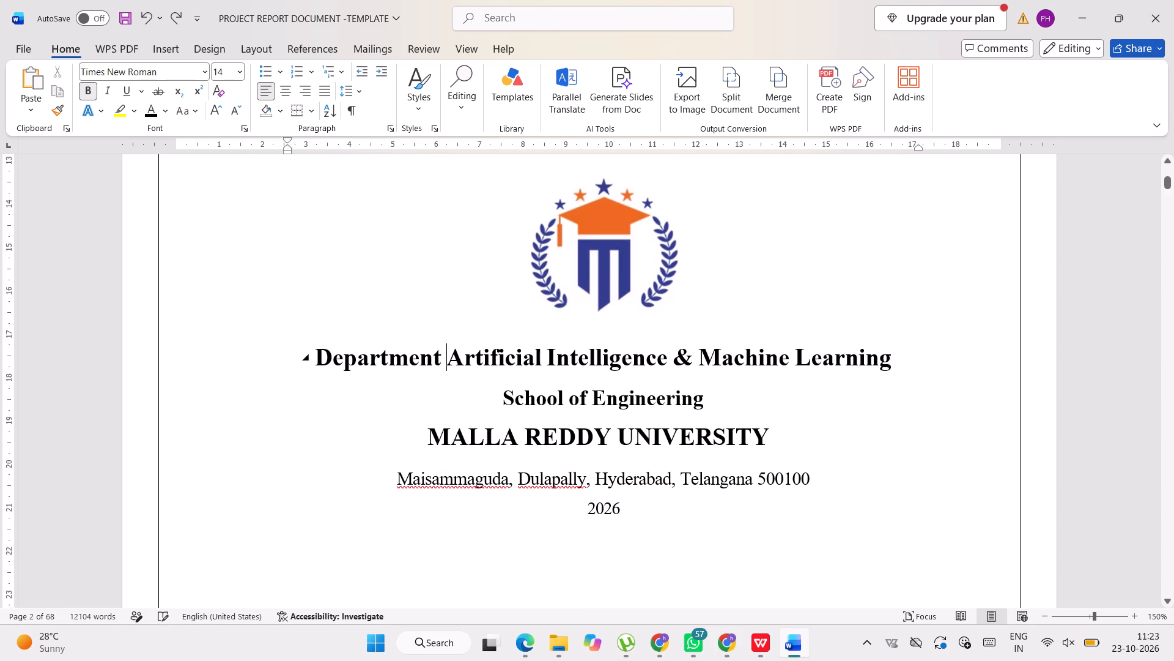
text(of)
key(space)
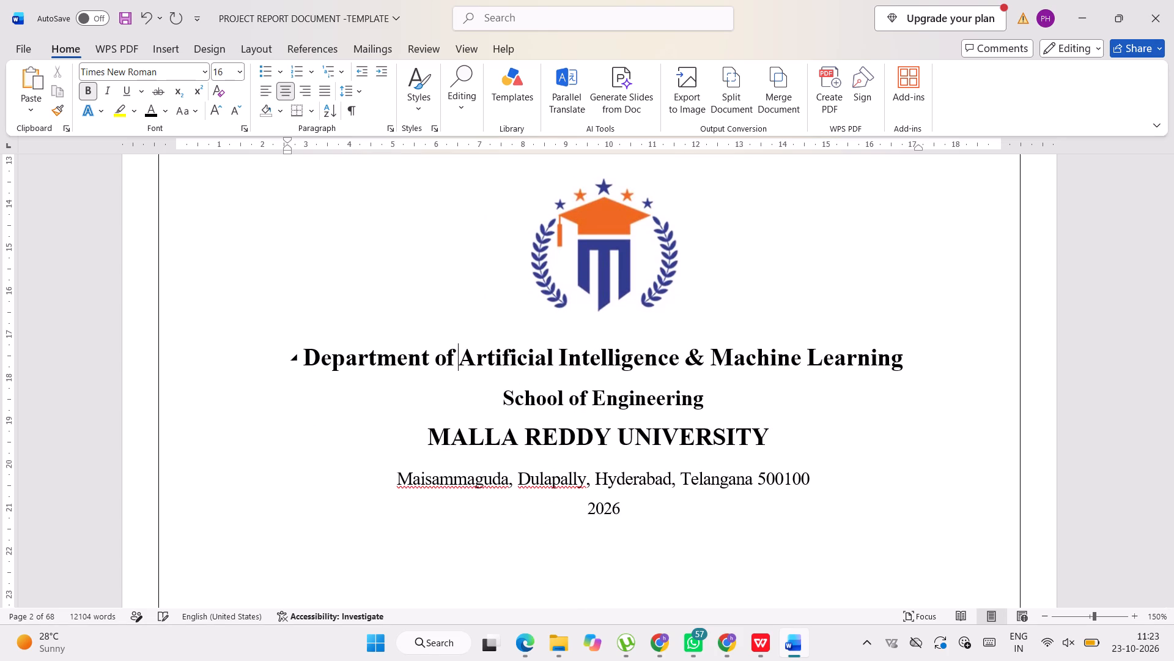
key(space)
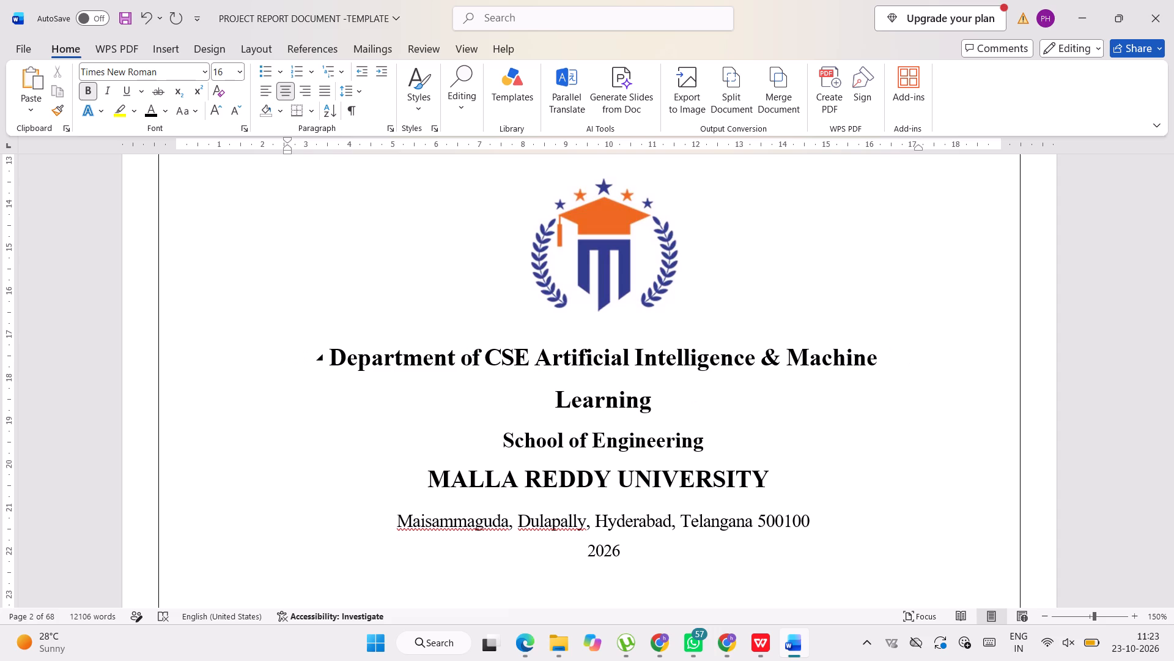
Set the font size of the department line below the logo on the second page to 13.
scroll(446, 357, up, 6)
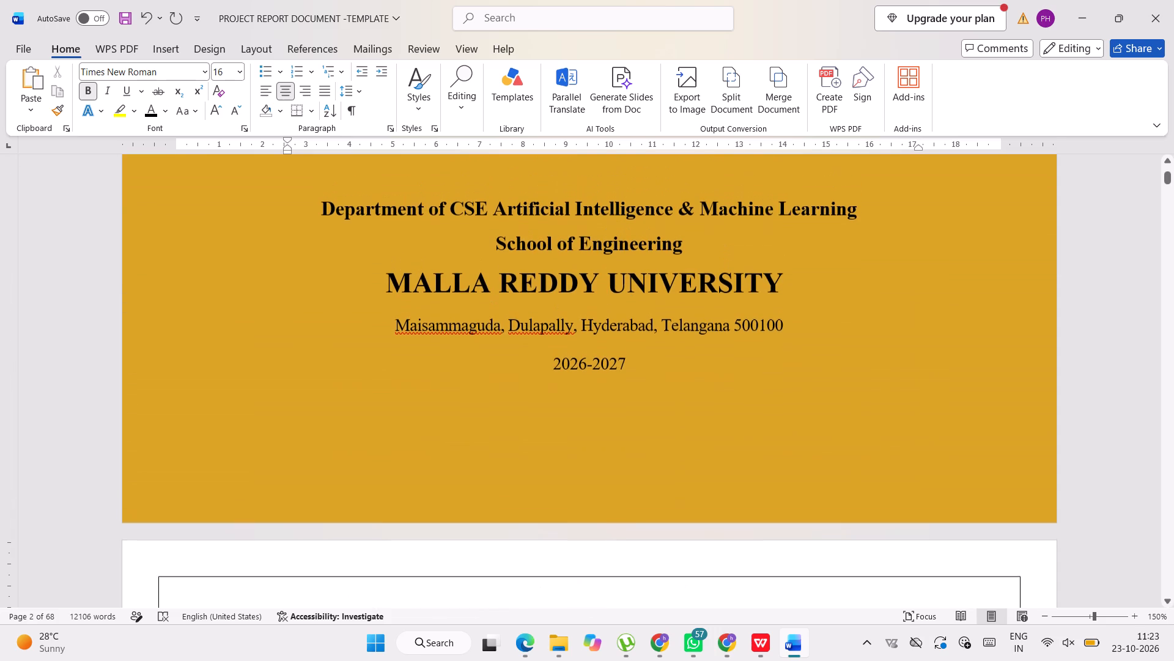
click(324, 205)
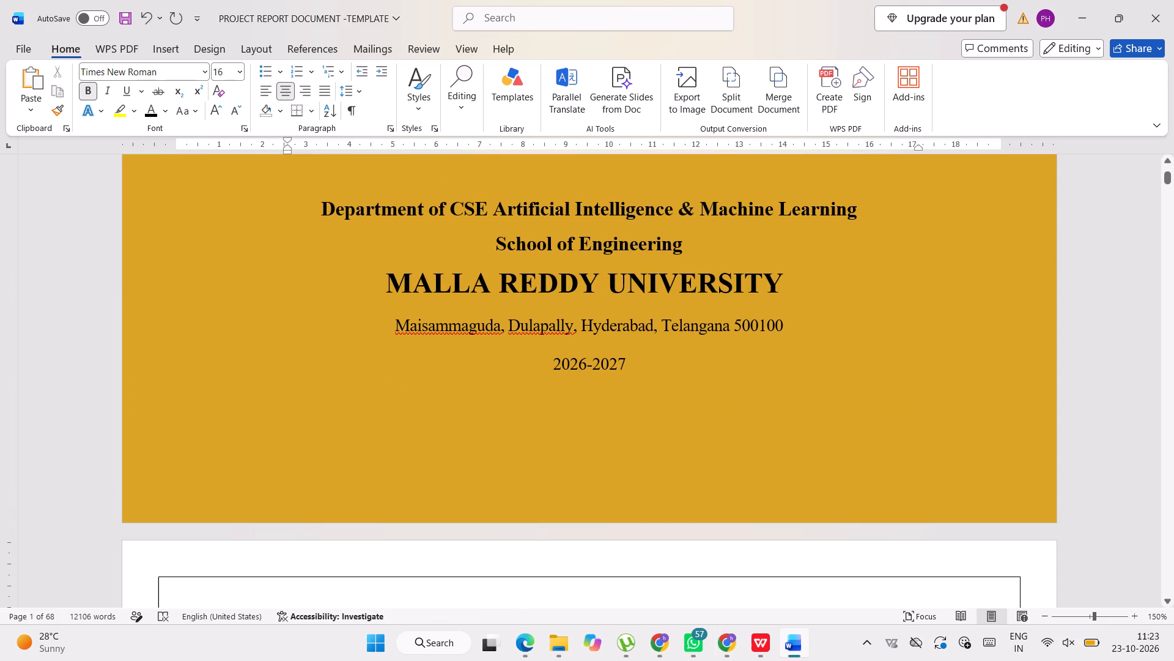
scroll(518, 347, down, 2)
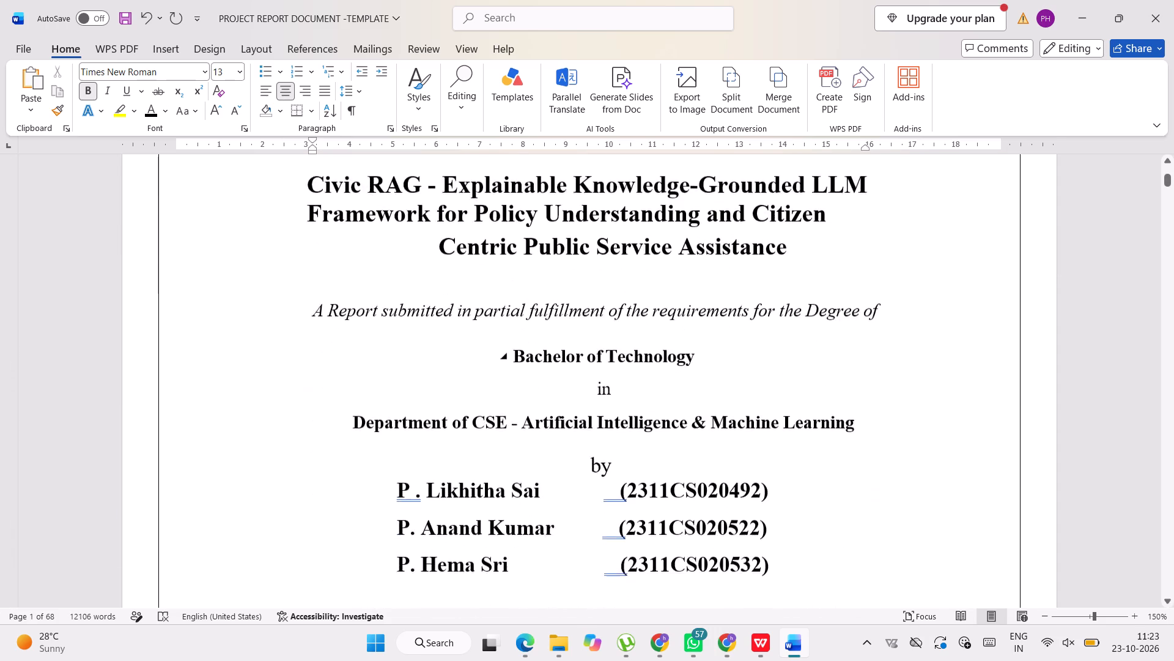
scroll(518, 347, down, 2)
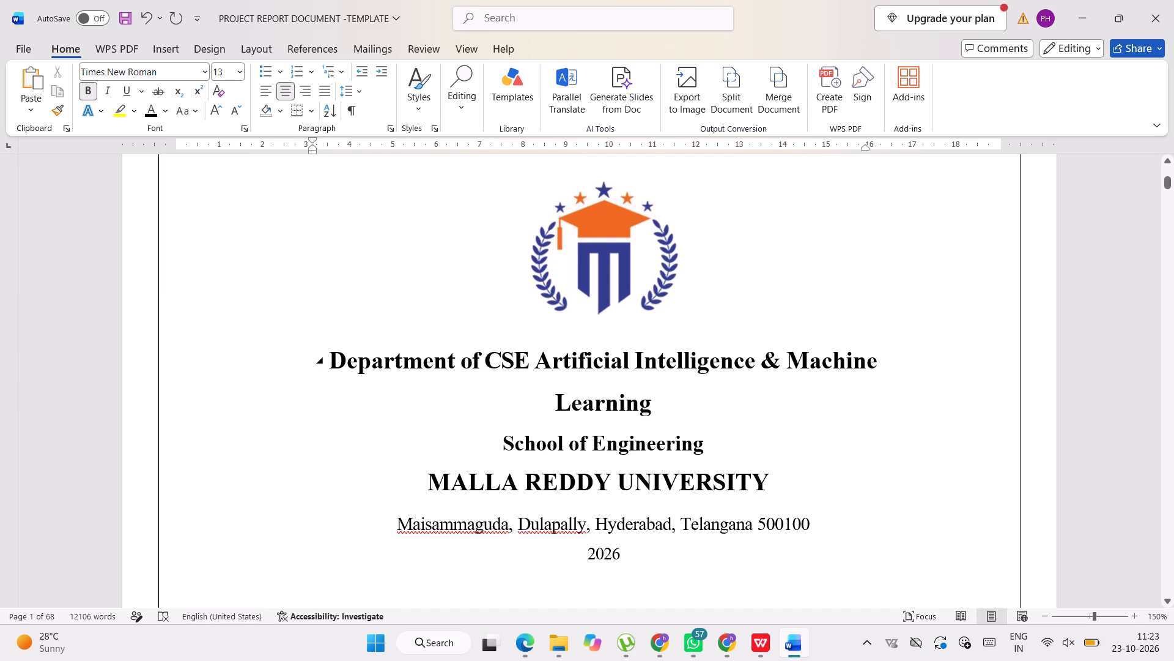
drag(332, 360, 638, 422)
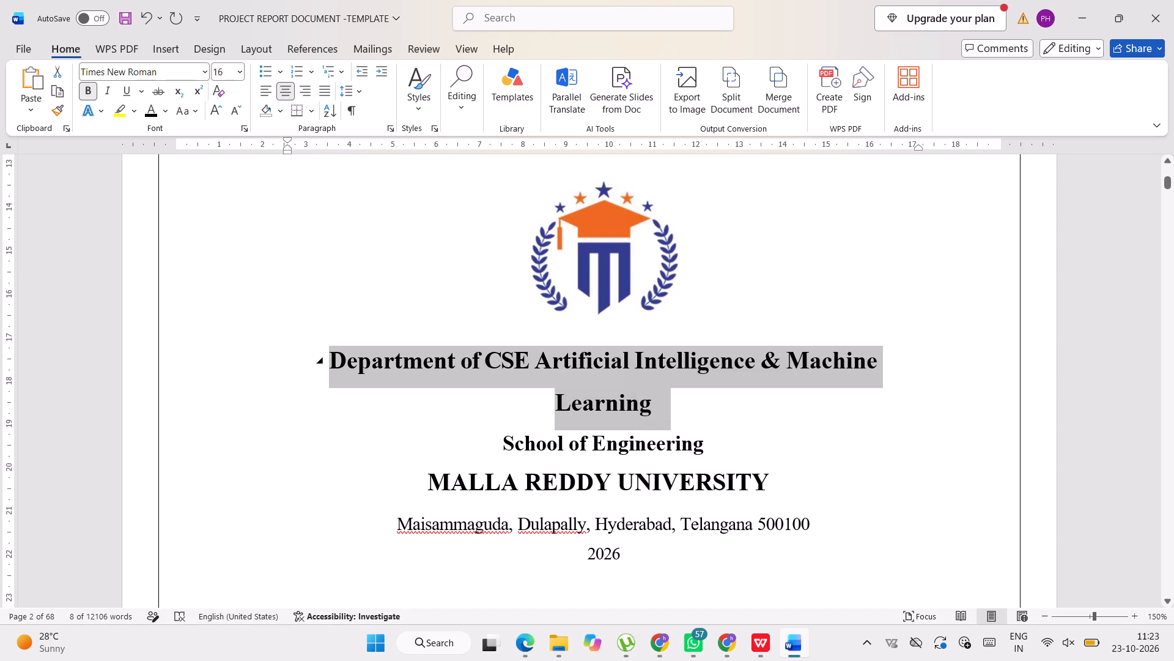
double_click(229, 77)
key(BackSpace)
key(3)
key(Return)
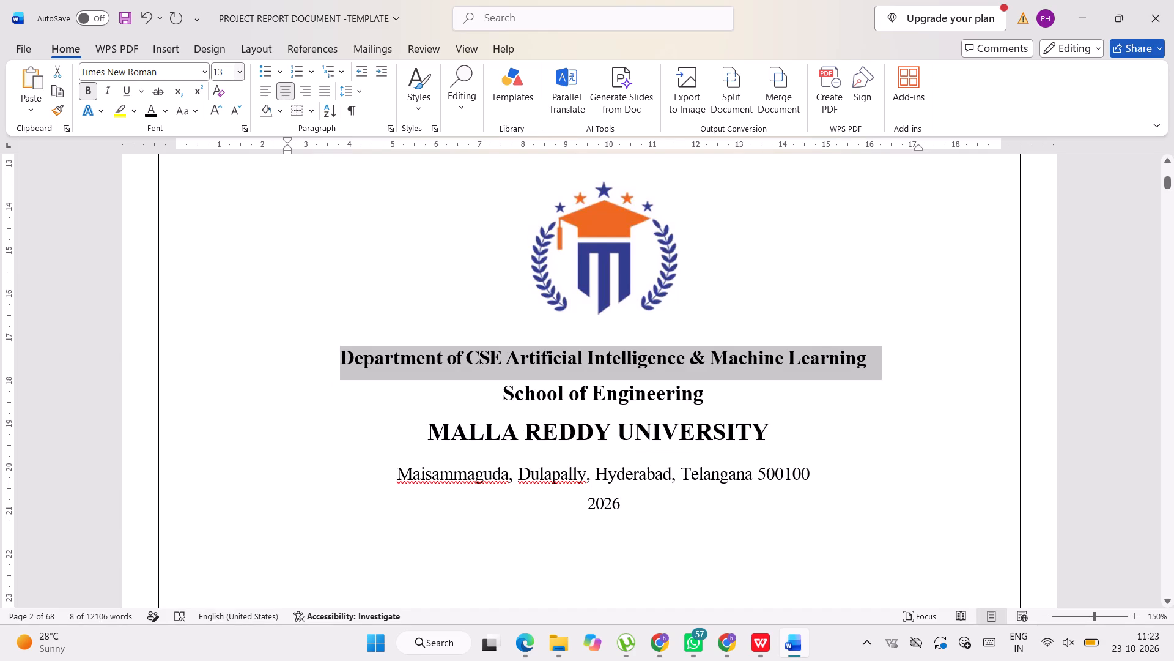
Extend the year at the bottom of the second page to read "2026 - 2027".
scroll(493, 315, up, 4)
scroll(493, 315, down, 1)
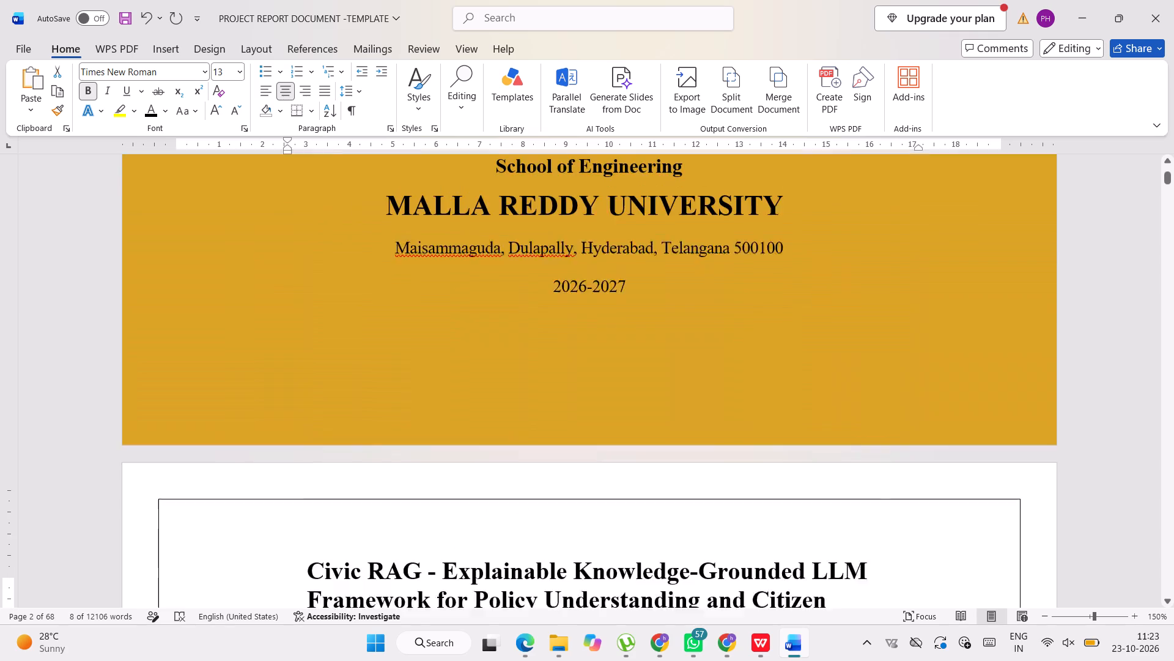
scroll(493, 315, down, 1)
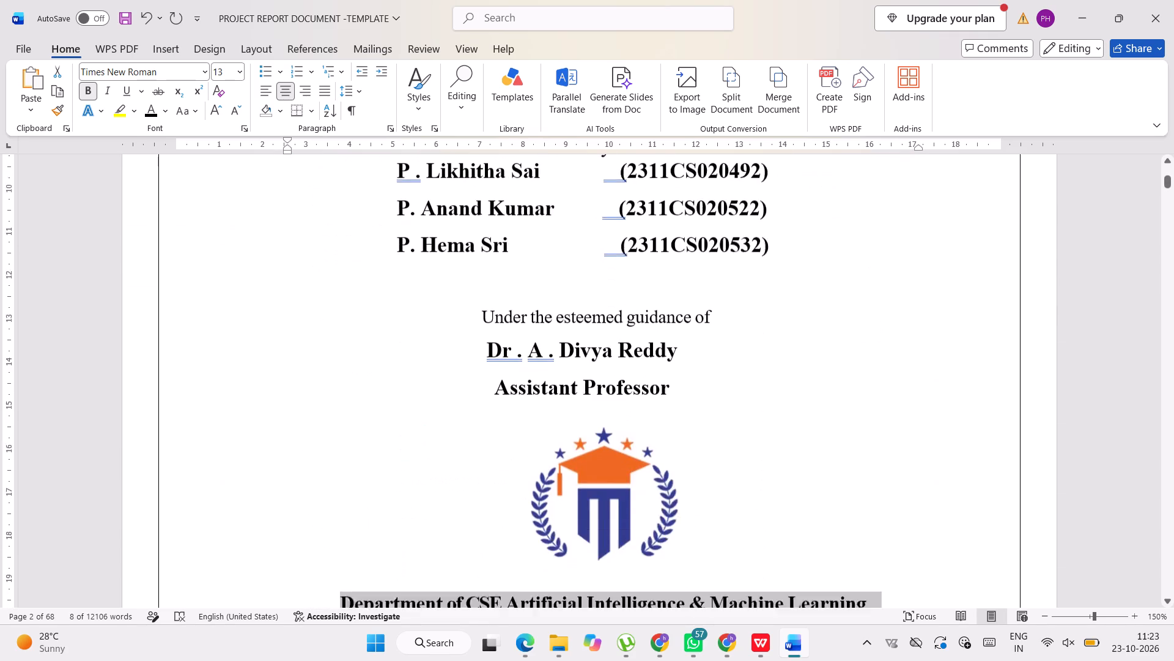
scroll(493, 315, down, 2)
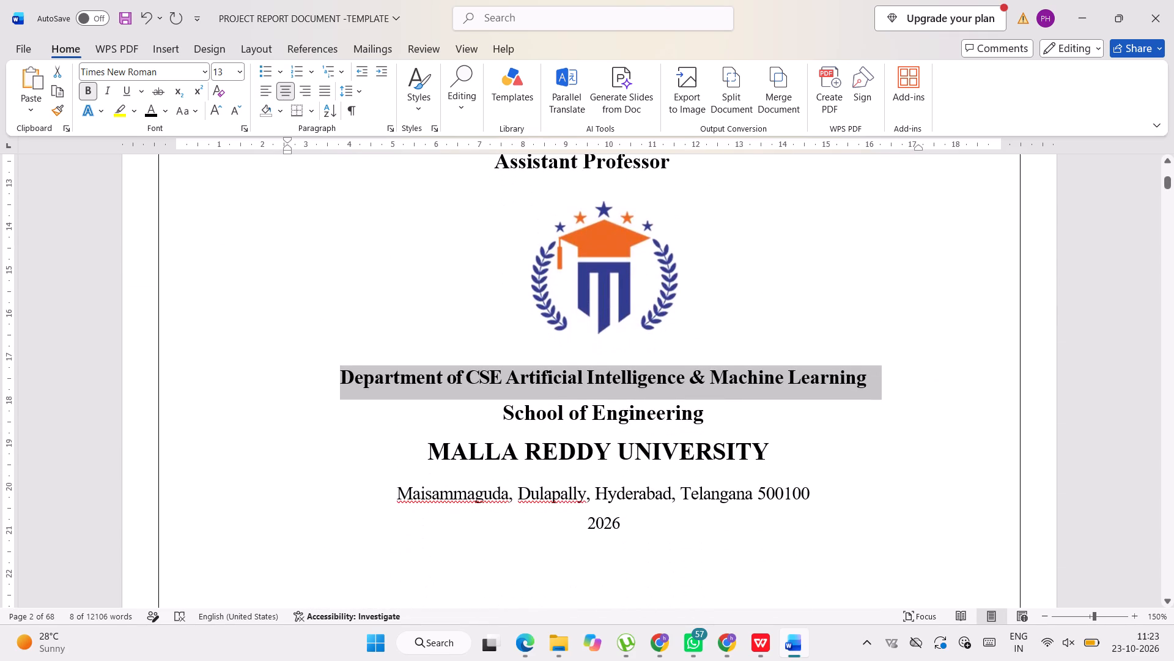
click(644, 520)
key(minus)
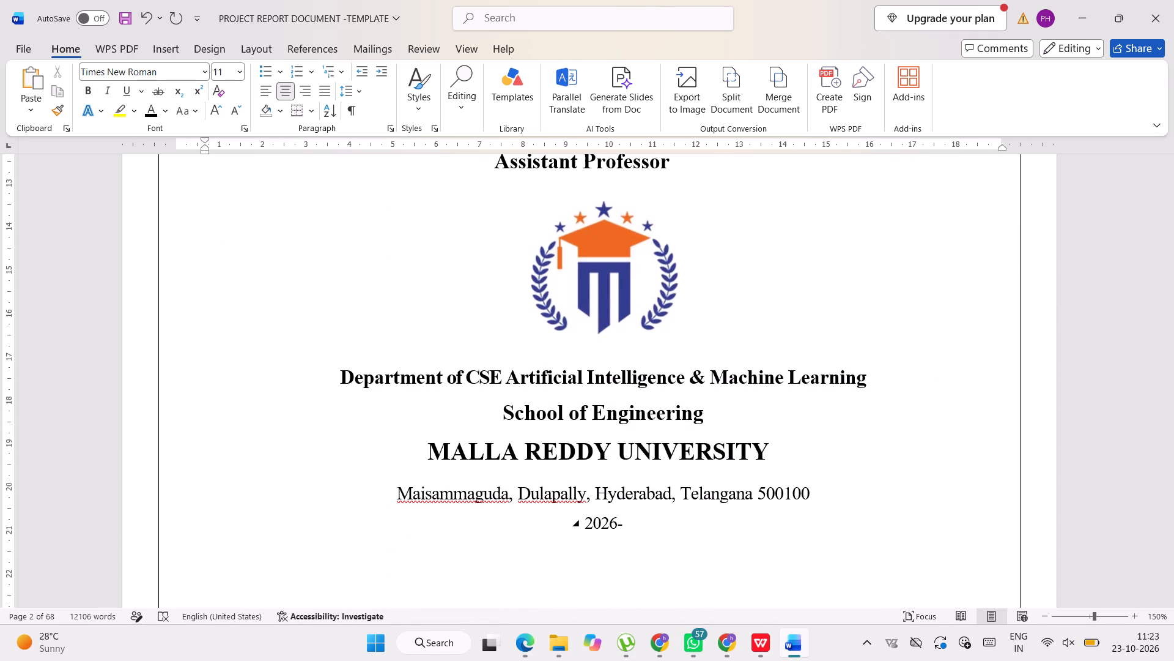
key(Left)
key(space)
key(Right)
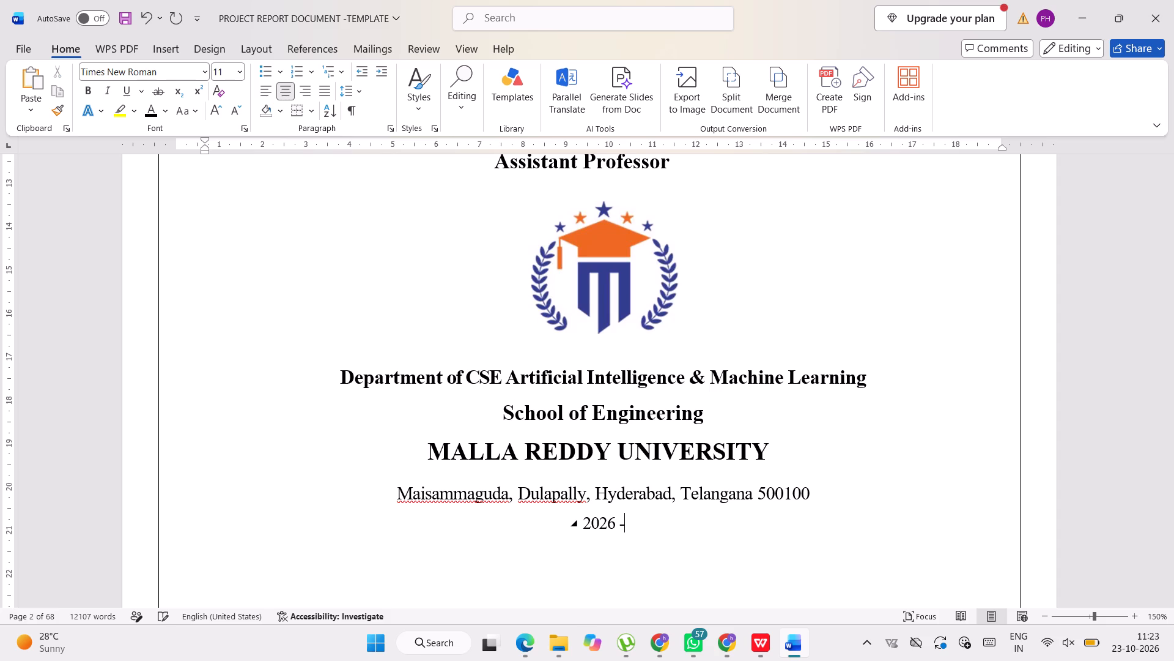
key(space)
text(2027)
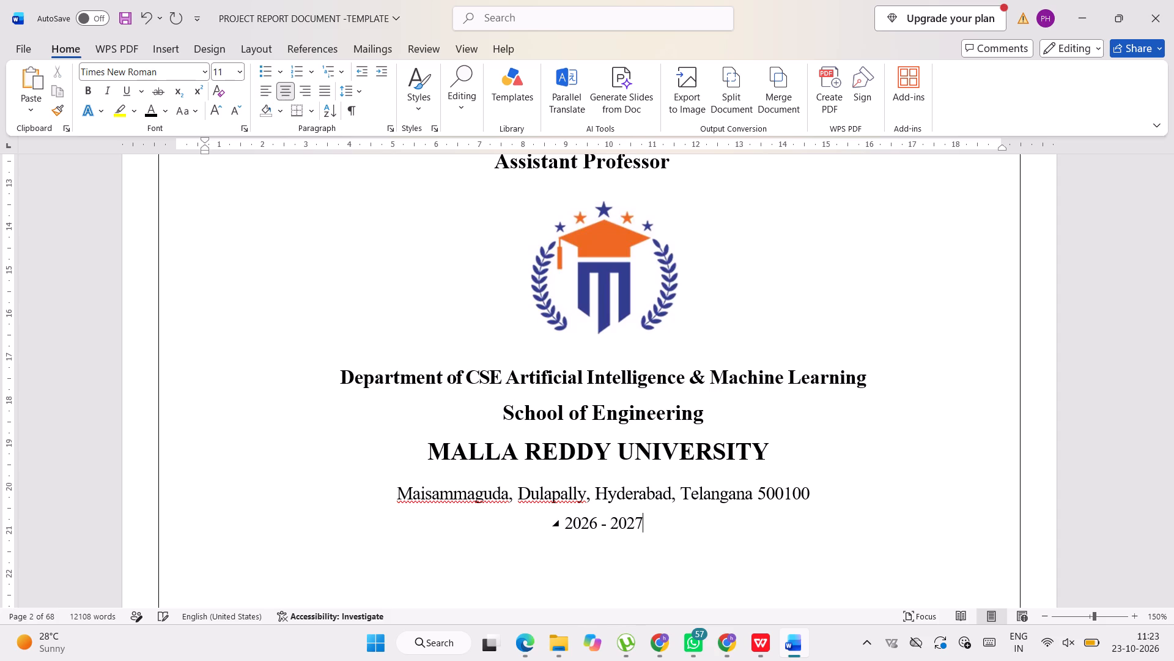
Enclose "Assistant Professor" under the guide's name on the second page in parentheses.
scroll(644, 520, up, 1)
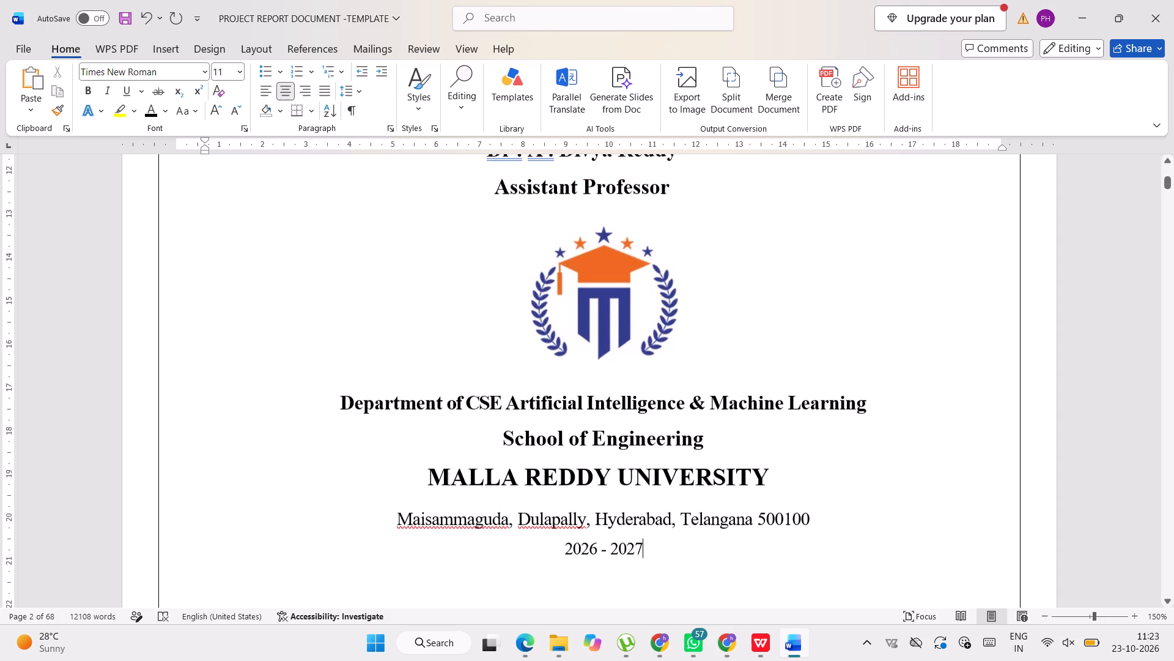
scroll(644, 520, up, 3)
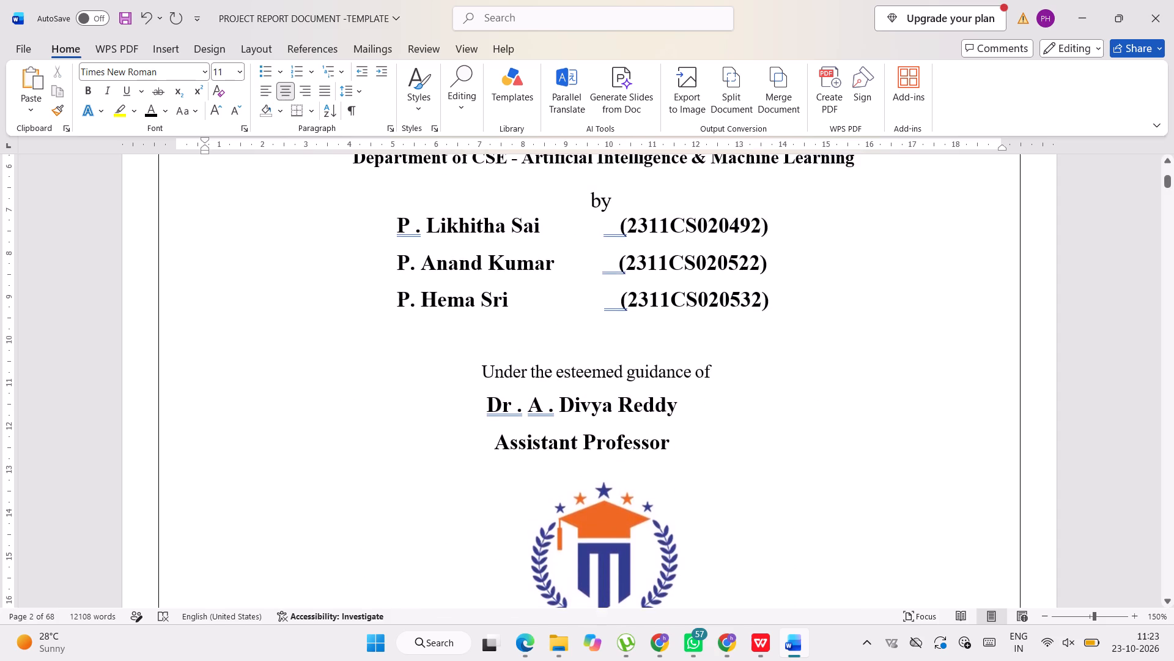
scroll(644, 520, up, 1)
scroll(644, 520, right, 2)
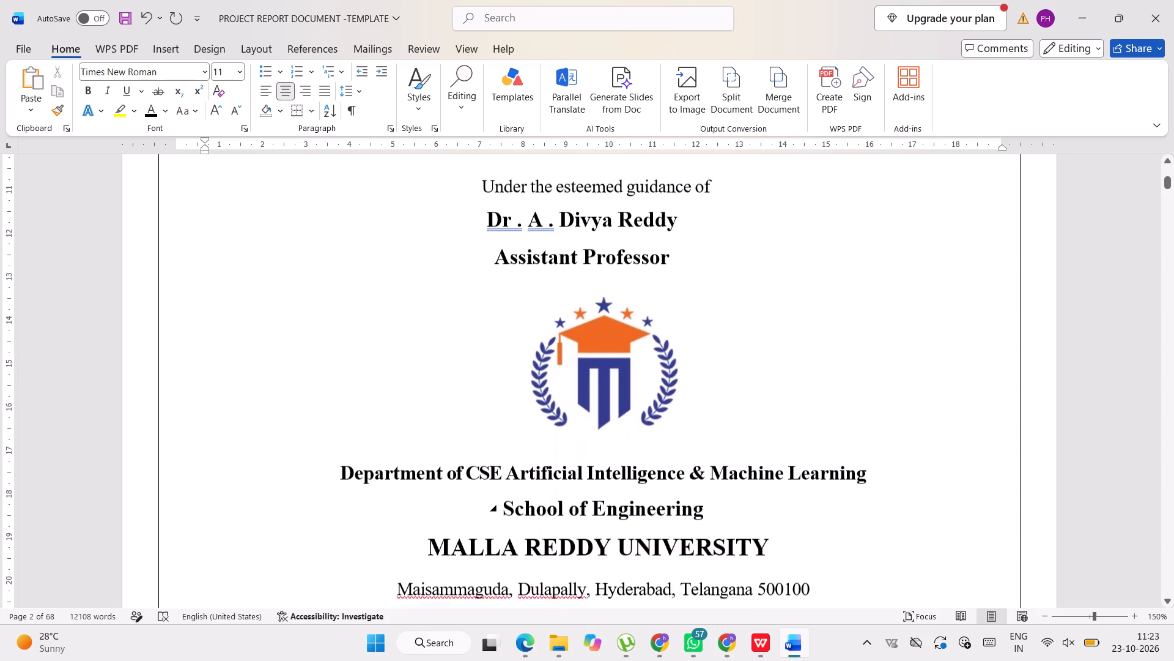
scroll(644, 520, right, 1)
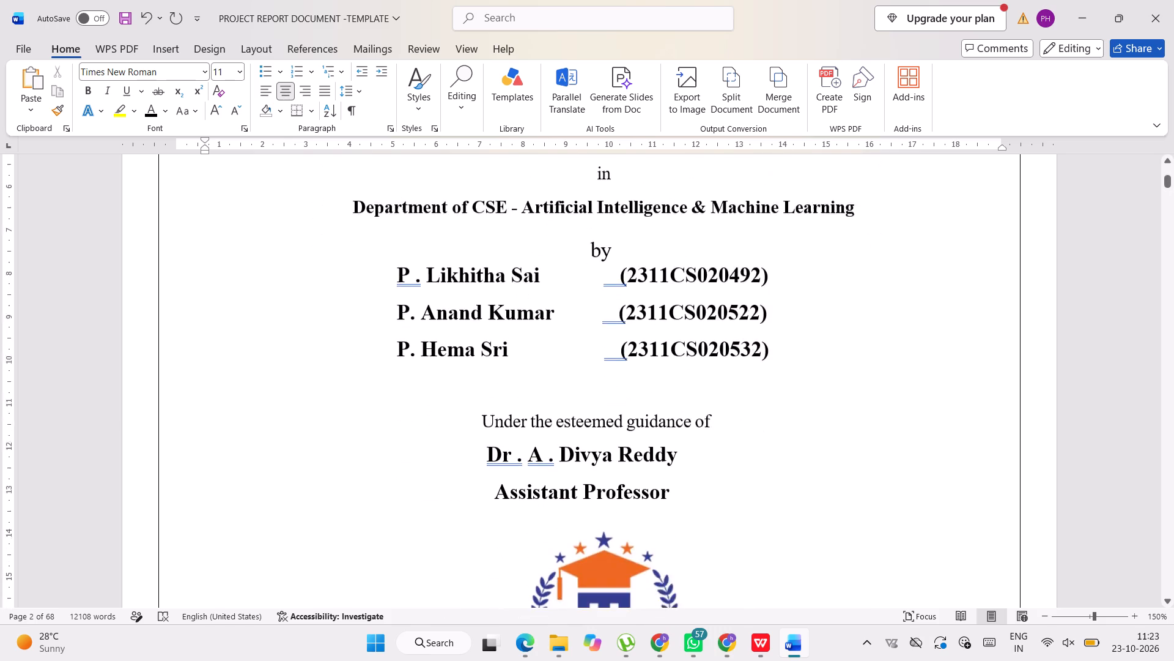
scroll(644, 520, right, 1)
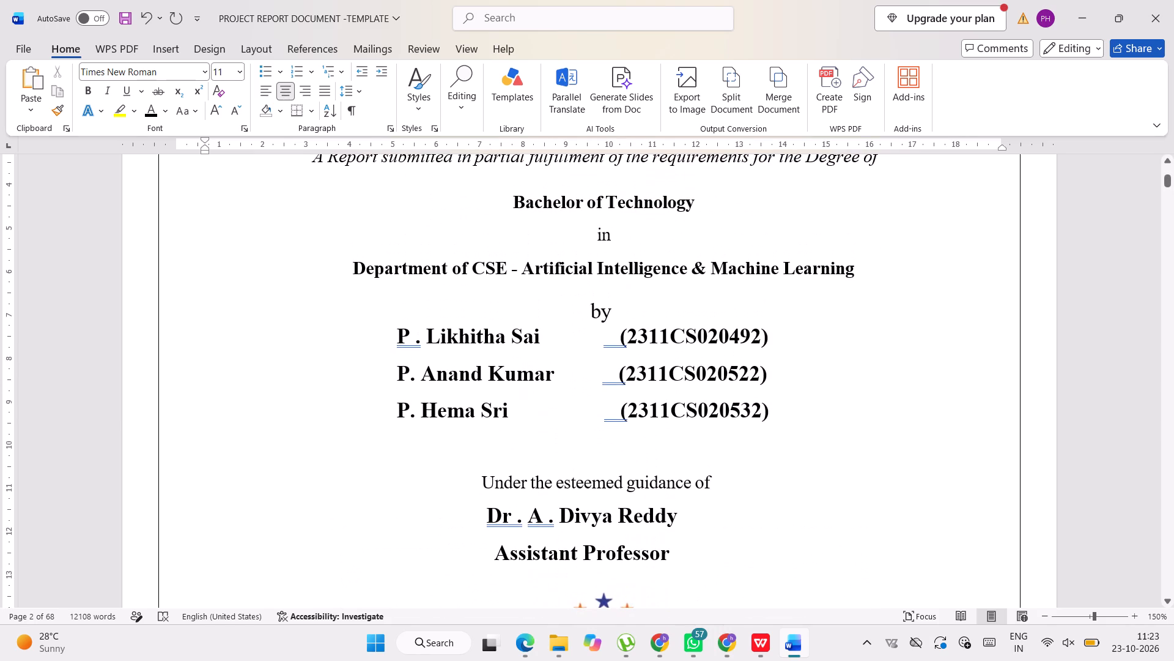
scroll(644, 520, right, 3)
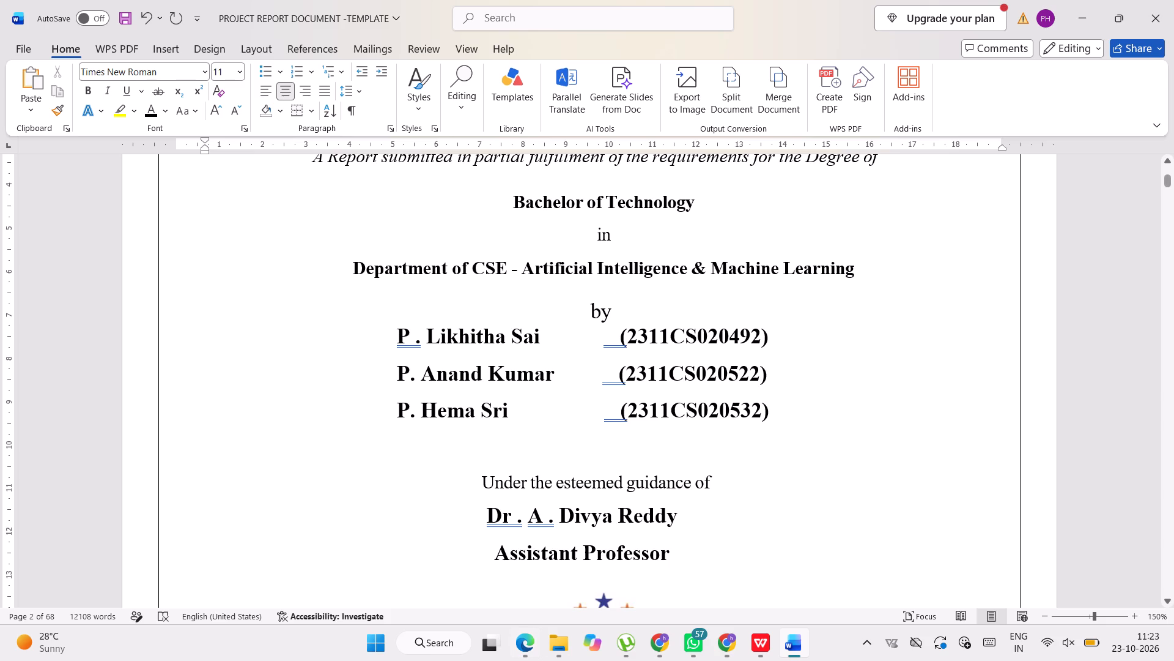
click(490, 554)
key(shift+parenleft)
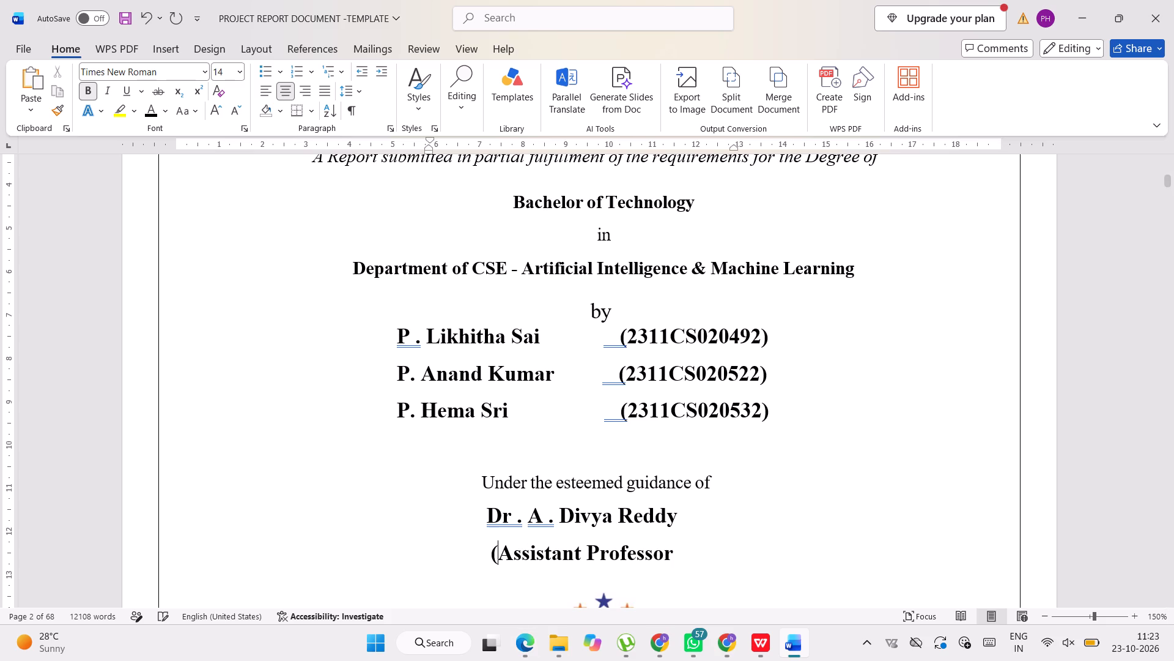
key(Right)
key(Right)
key(Right)
key(Right)
key(Right)
key(Right)
key(Right)
key(Right)
key(Right)
key(Right)
key(Right)
key(Right)
key(Right)
key(Right)
key(Right)
key(Right)
key(Right)
key(Right)
key(Right)
key(shift+parenright)
Enclose "Assistant Professor" under the guide's name on the cover page in parentheses, keeping the line centred.
scroll(490, 554, up, 1)
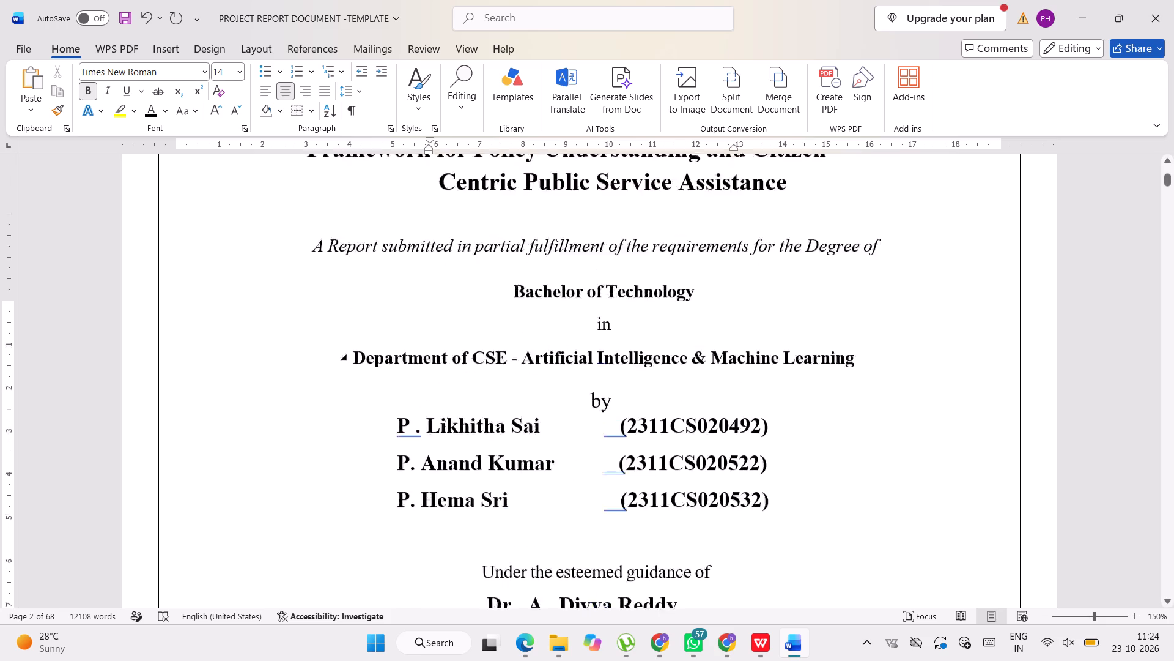
scroll(490, 554, up, 4)
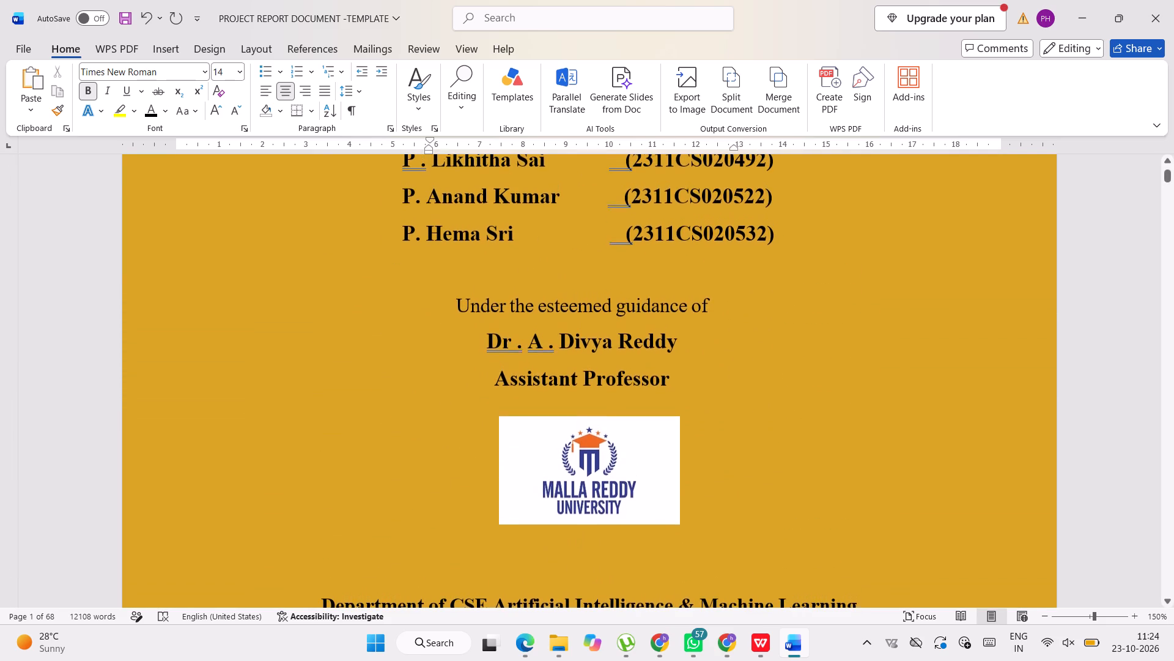
click(495, 378)
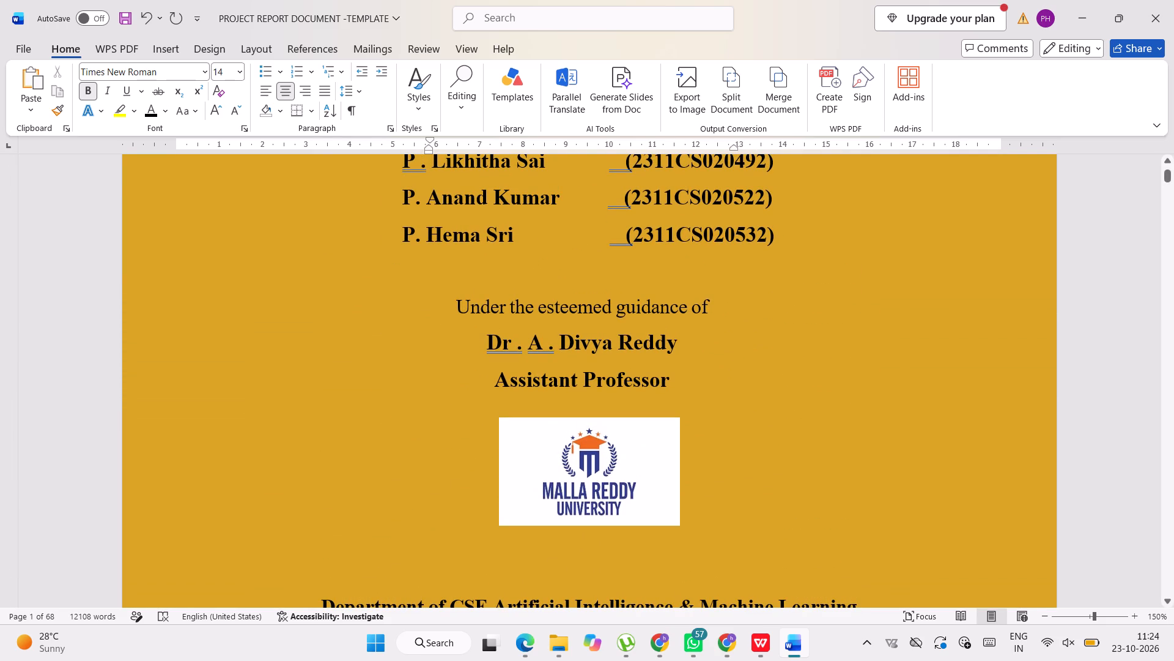
key(BackSpace)
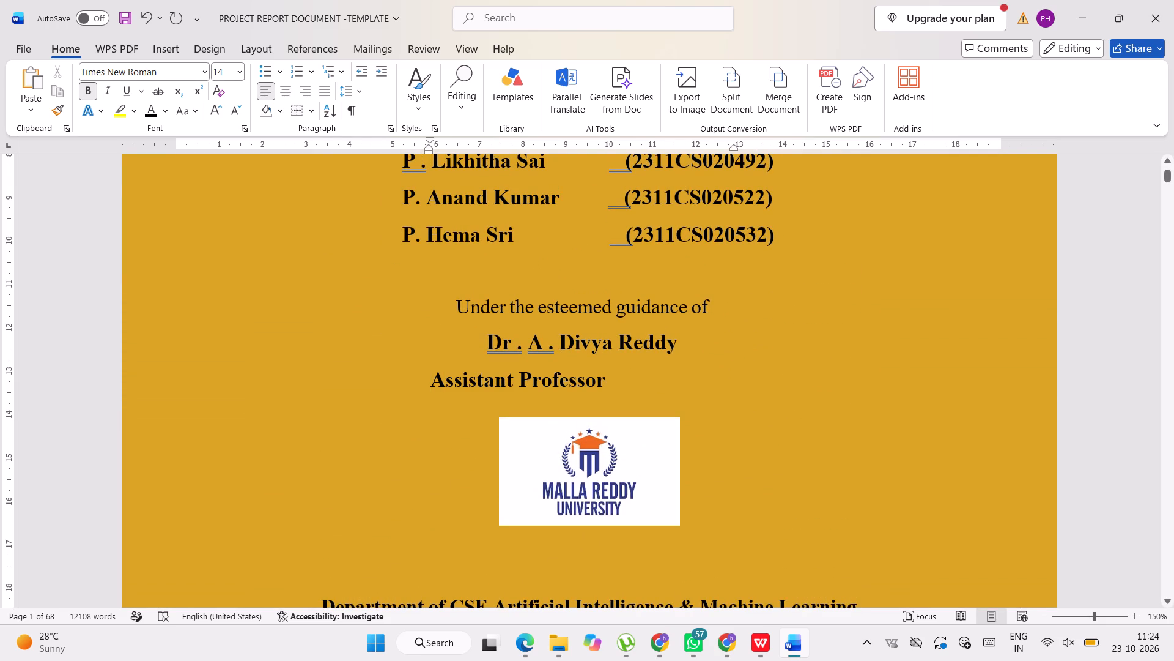
key(ctrl+z)
key(shift+parenleft)
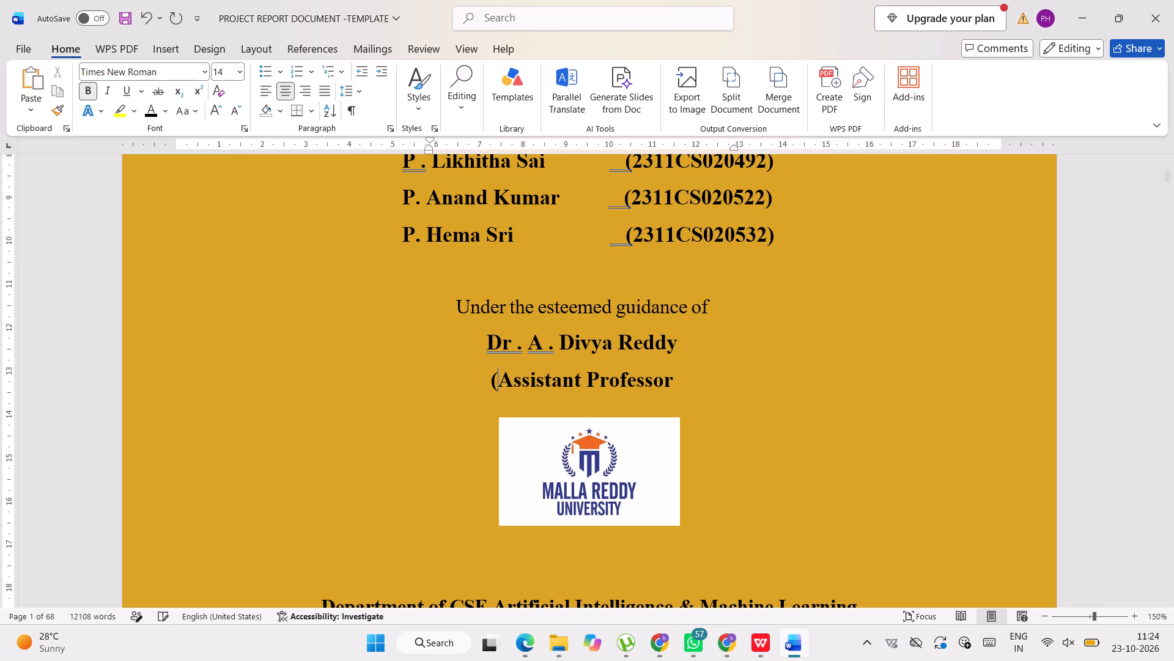
key(Right)
key(Right)
key(Right)
key(Right)
key(Right)
key(Right)
key(Right)
key(Right)
key(Right)
key(Right)
key(Right)
key(Right)
key(Right)
key(Right)
key(Right)
key(Right)
key(Right)
key(Right)
key(Right)
key(shift+parenright)
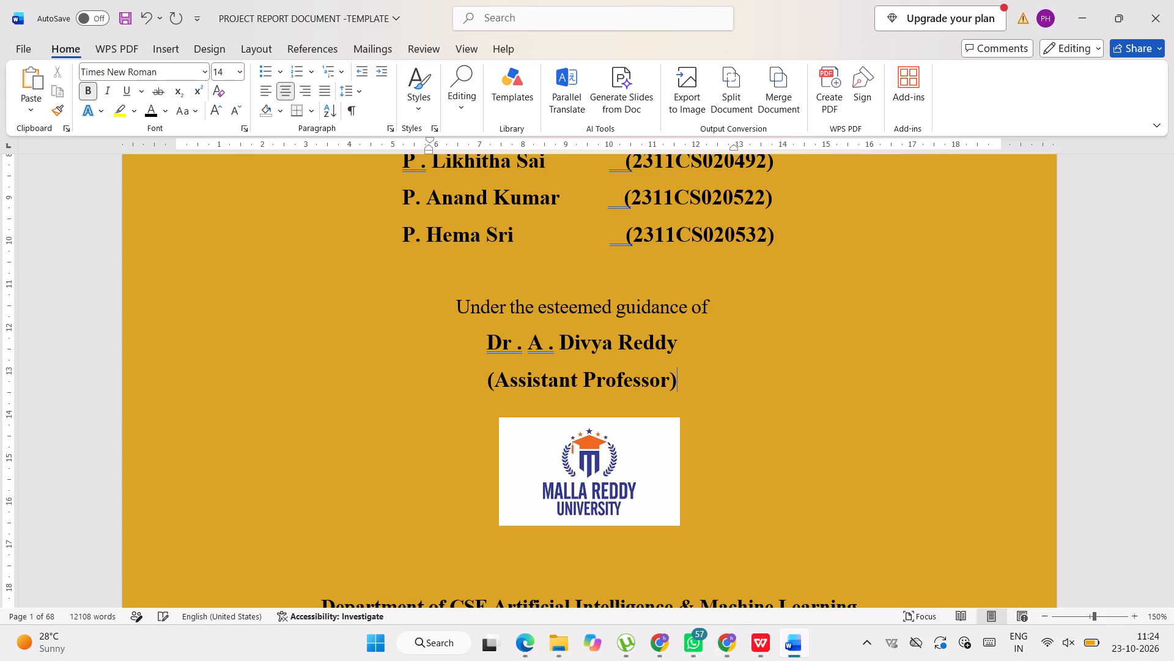
Look through the front pages from the cover to the certificate's signature block for template details still needing replacement.
scroll(706, 435, down, 1)
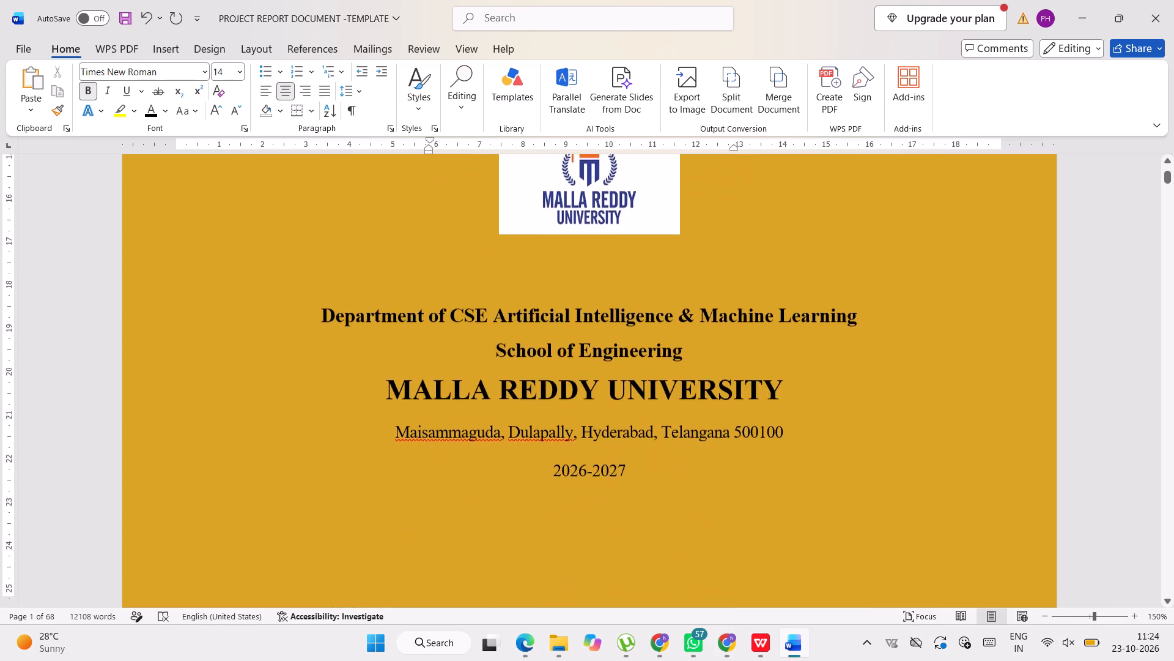
scroll(706, 435, down, 4)
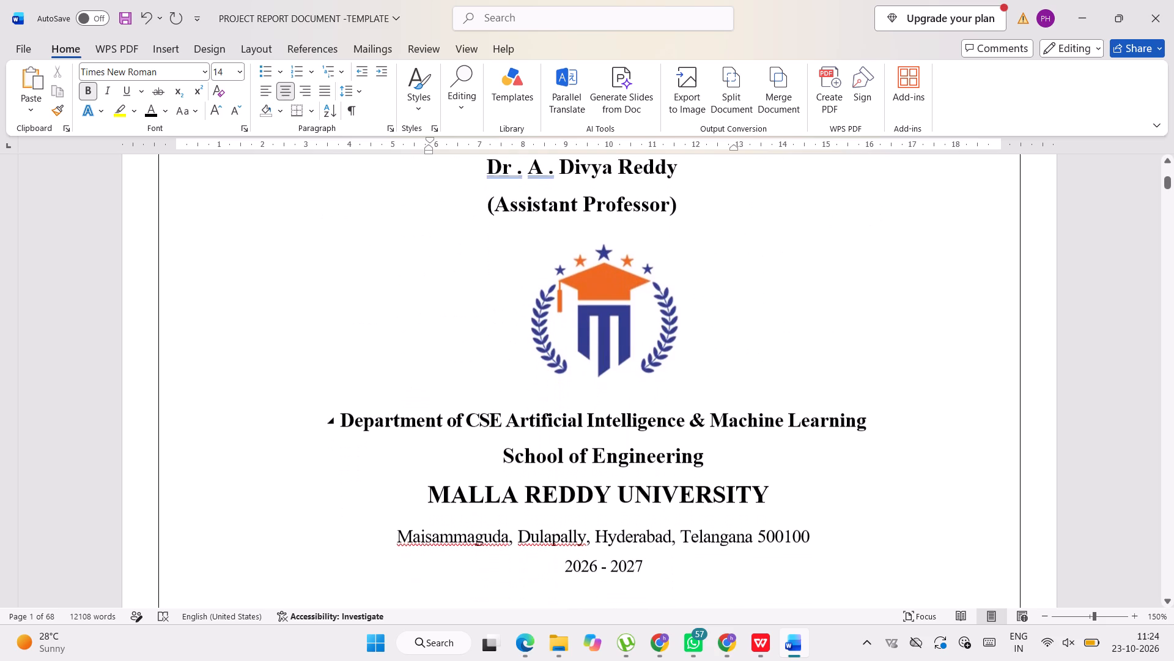
scroll(706, 435, down, 4)
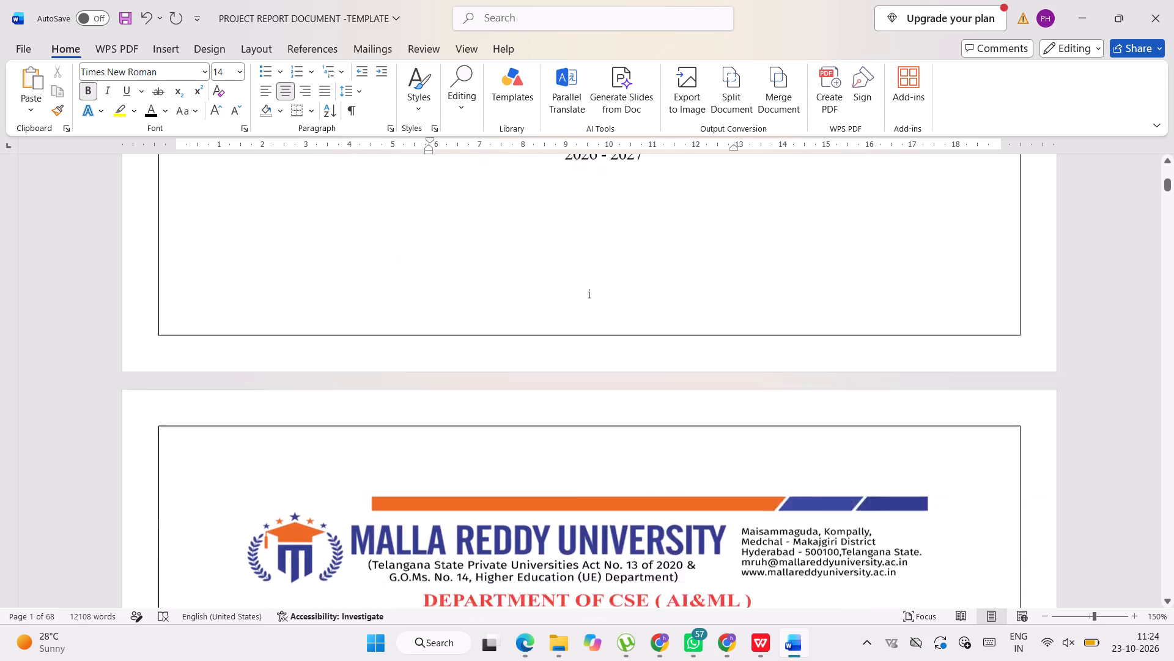
scroll(706, 435, down, 3)
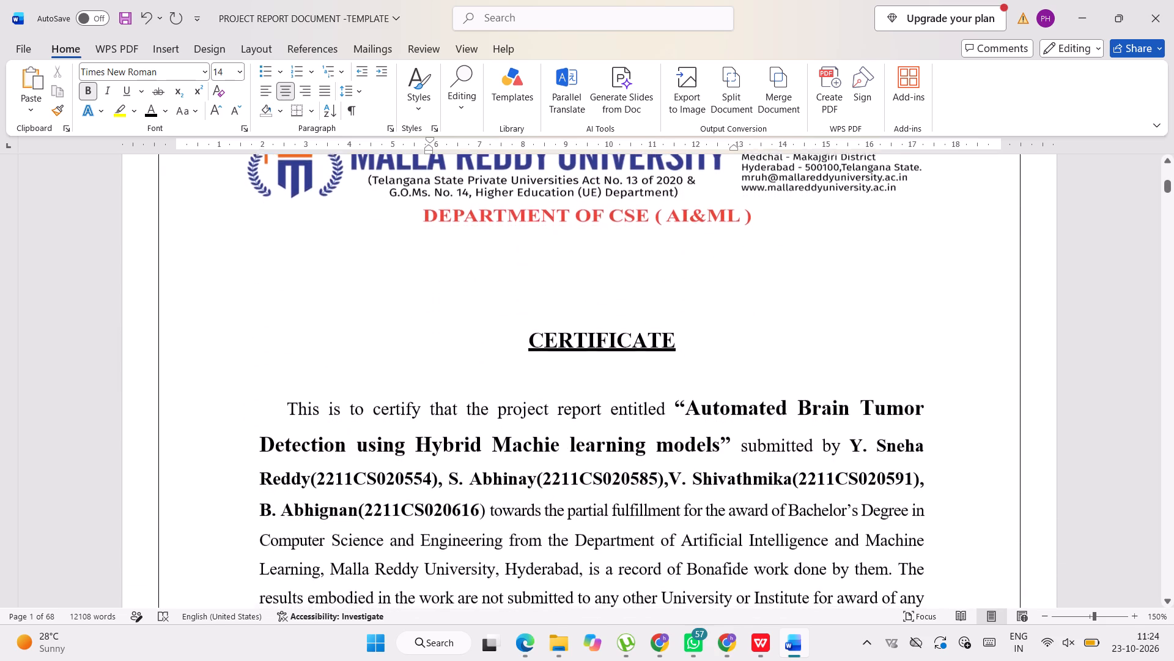
scroll(706, 435, down, 1)
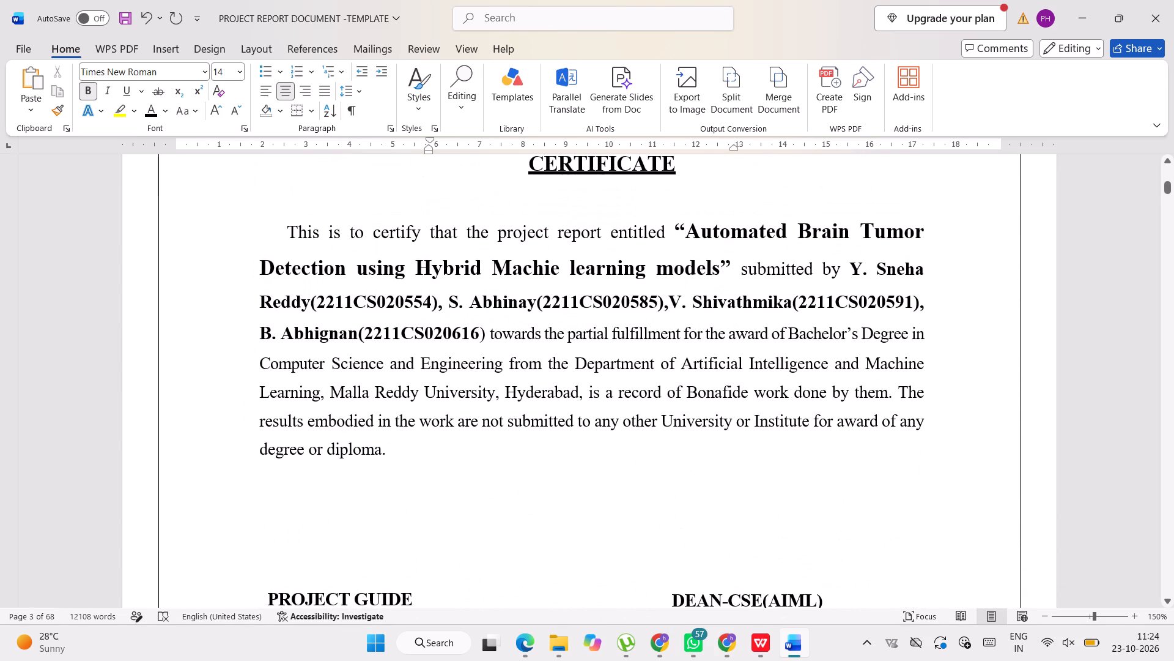
scroll(706, 435, down, 1)
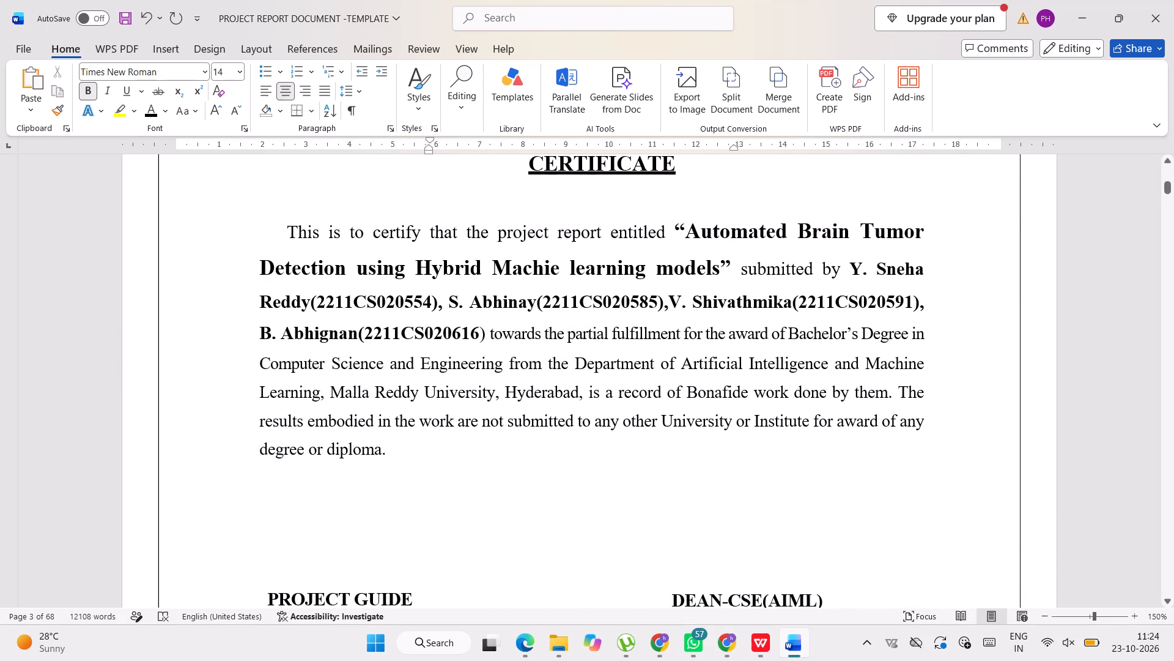
scroll(706, 435, down, 4)
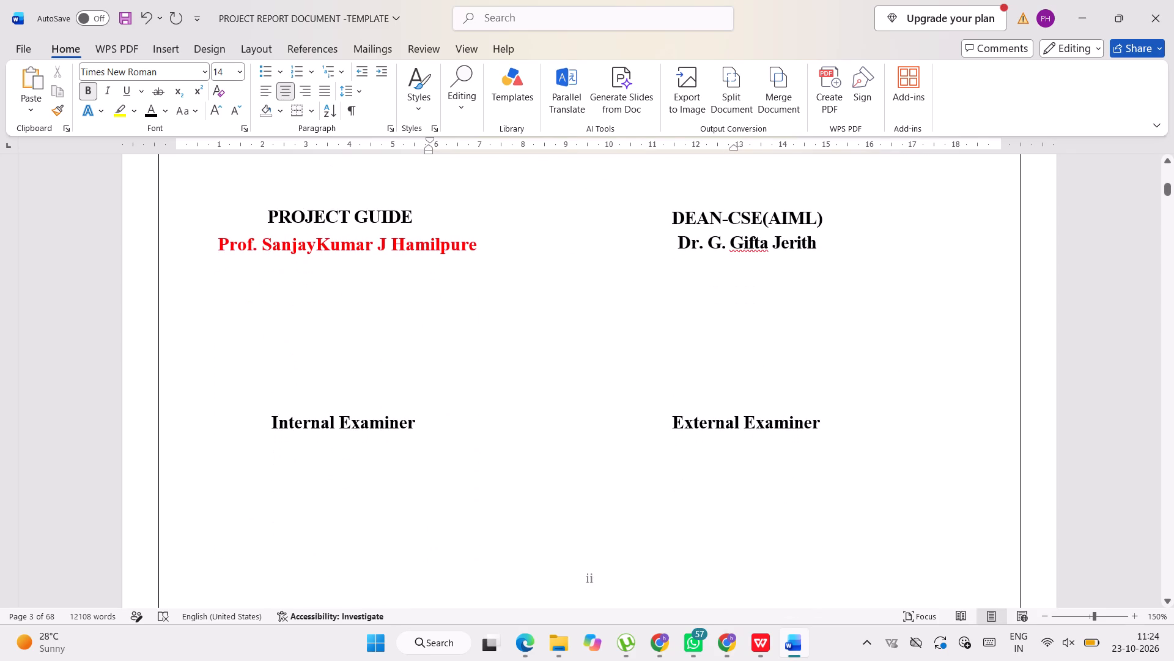
scroll(706, 435, down, 3)
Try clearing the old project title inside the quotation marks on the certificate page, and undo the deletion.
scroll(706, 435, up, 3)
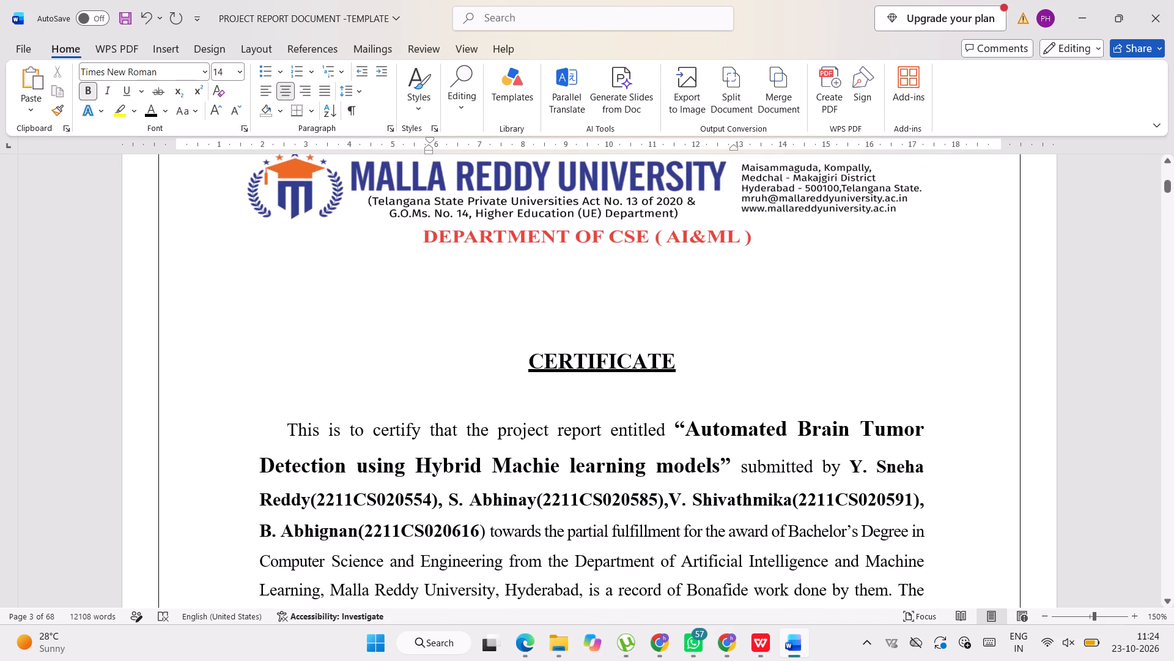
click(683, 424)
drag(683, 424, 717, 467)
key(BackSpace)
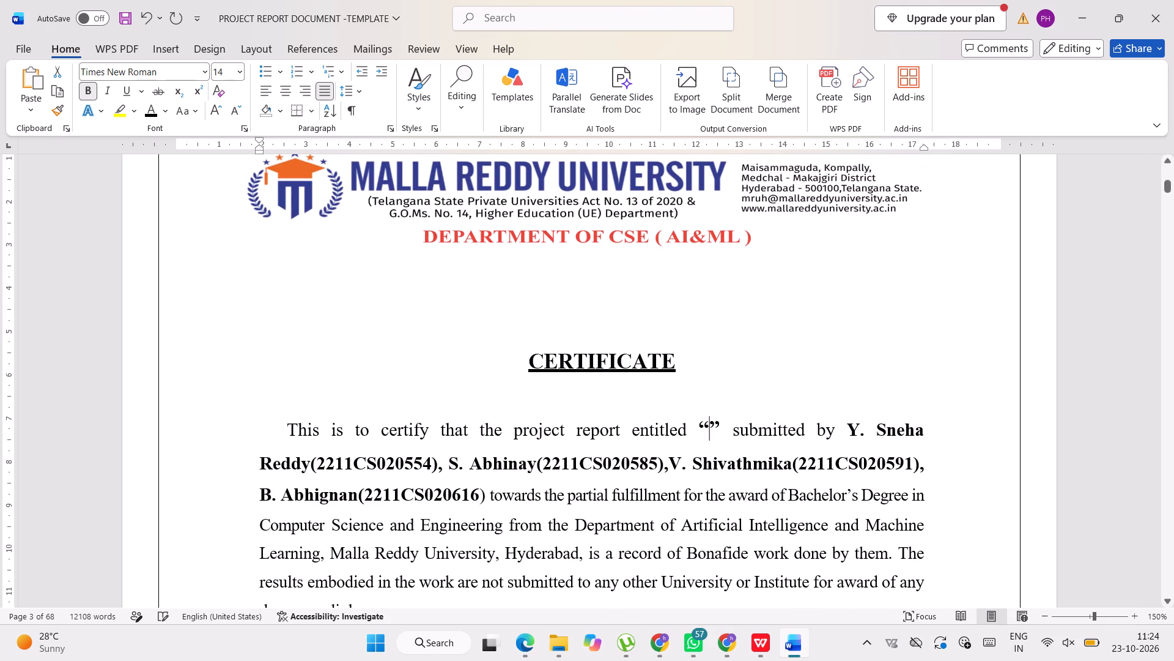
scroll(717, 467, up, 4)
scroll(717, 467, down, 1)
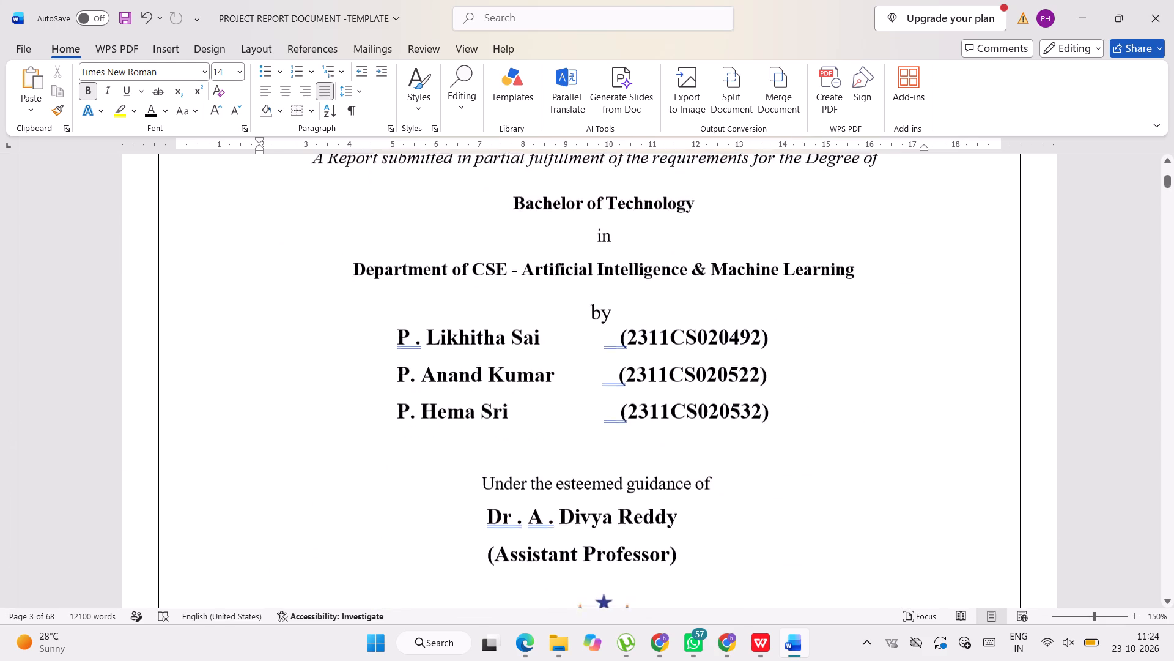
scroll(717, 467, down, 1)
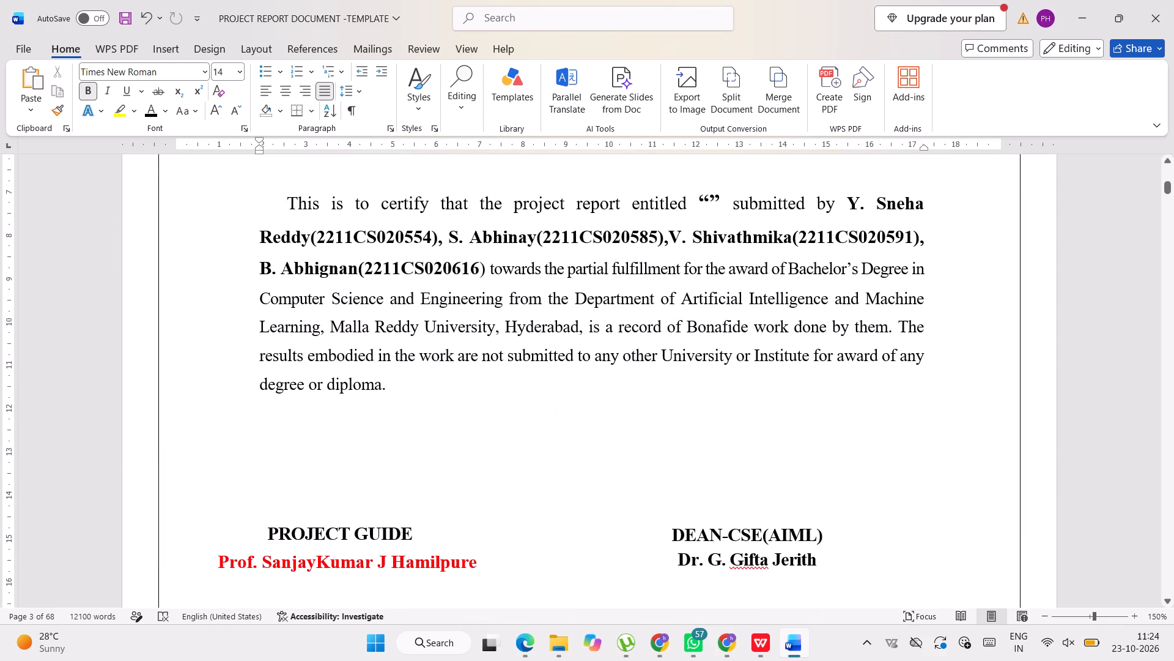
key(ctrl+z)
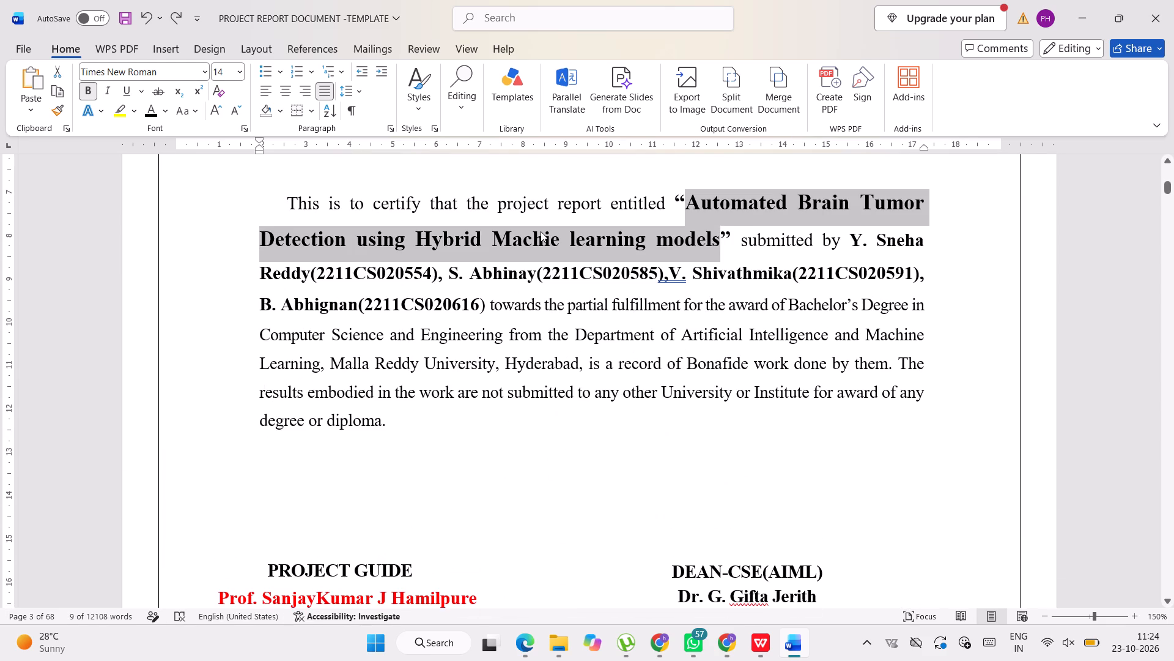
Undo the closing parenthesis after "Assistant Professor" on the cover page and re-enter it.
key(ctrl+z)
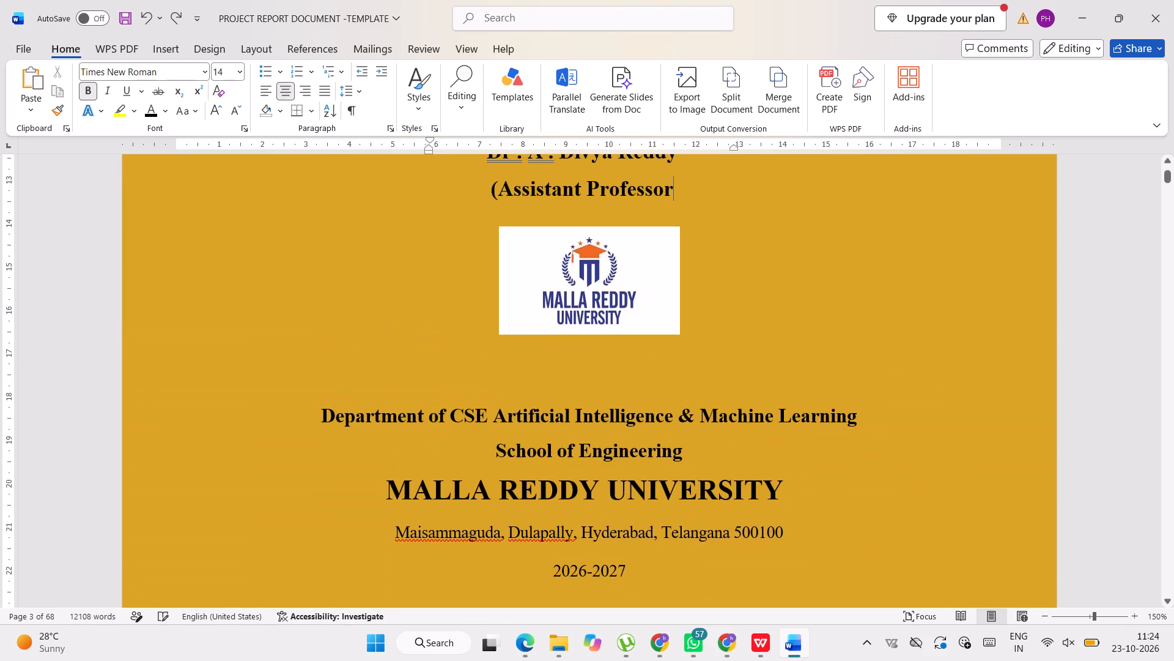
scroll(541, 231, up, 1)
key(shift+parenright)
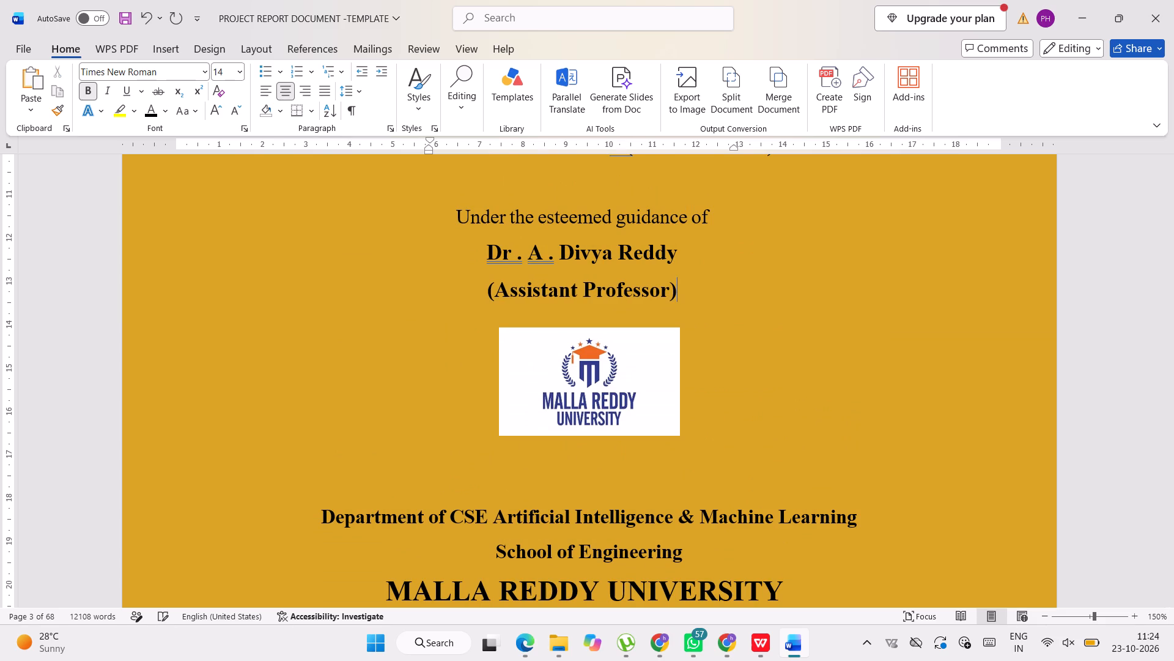
Copy the full three-line Civic RAG title from the second page and clear the old title inside the certificate's quotation marks.
scroll(541, 231, down, 4)
scroll(541, 231, up, 1)
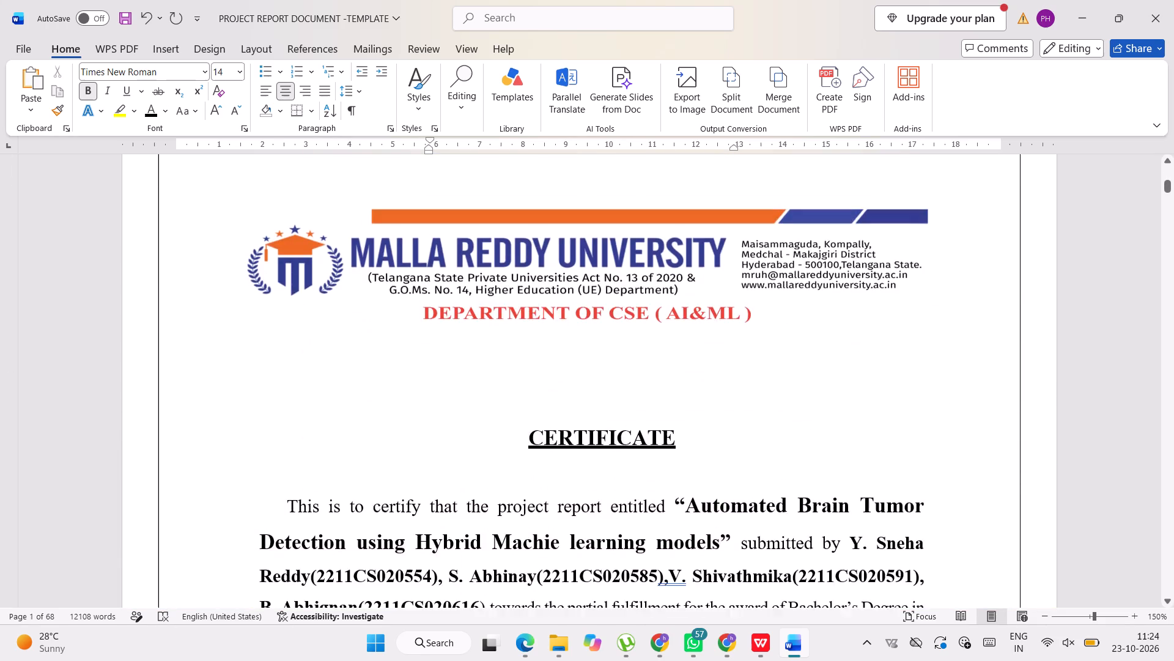
scroll(541, 231, up, 3)
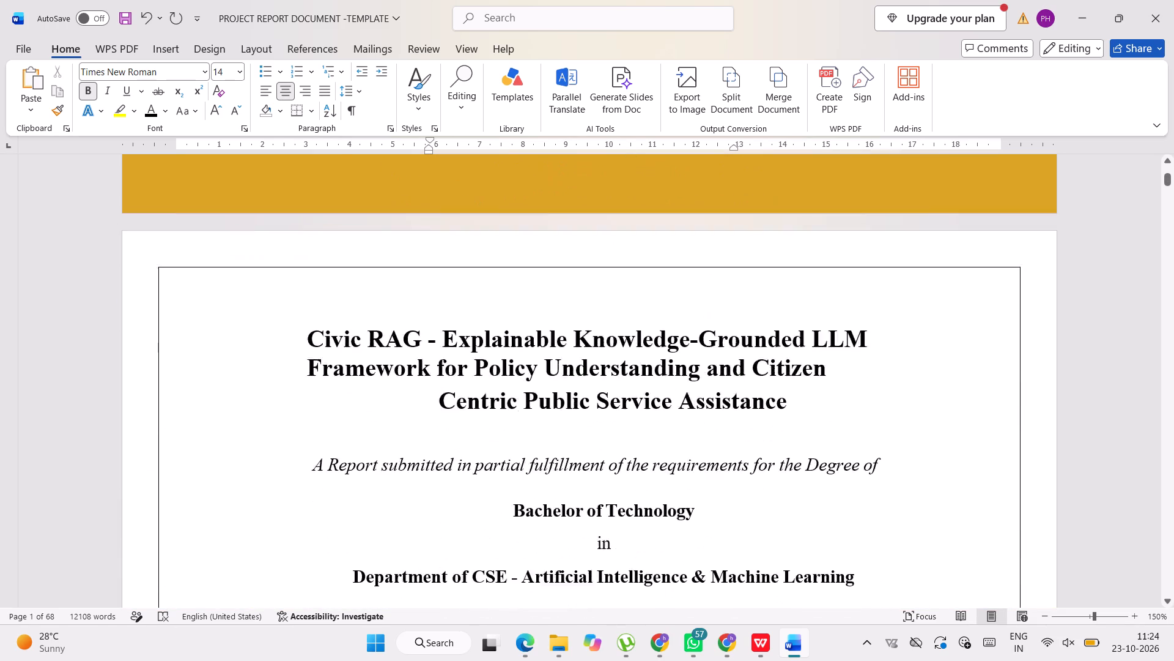
scroll(541, 231, up, 1)
drag(314, 277, 380, 302)
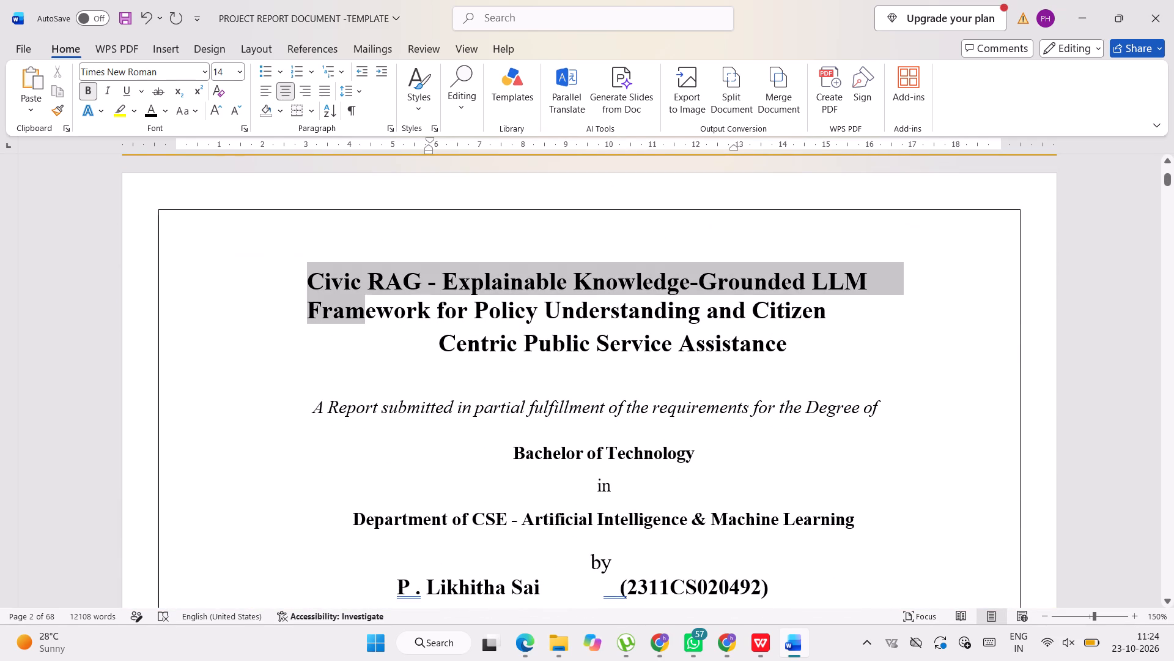
drag(380, 302, 777, 354)
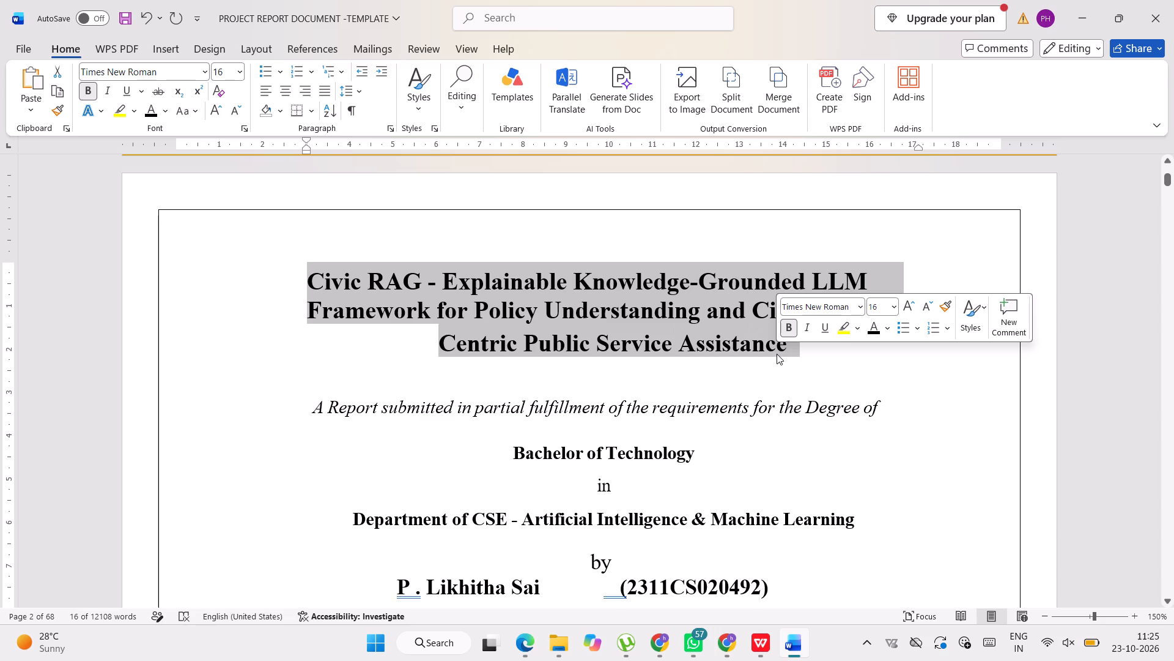
key(ctrl+c)
scroll(777, 354, down, 3)
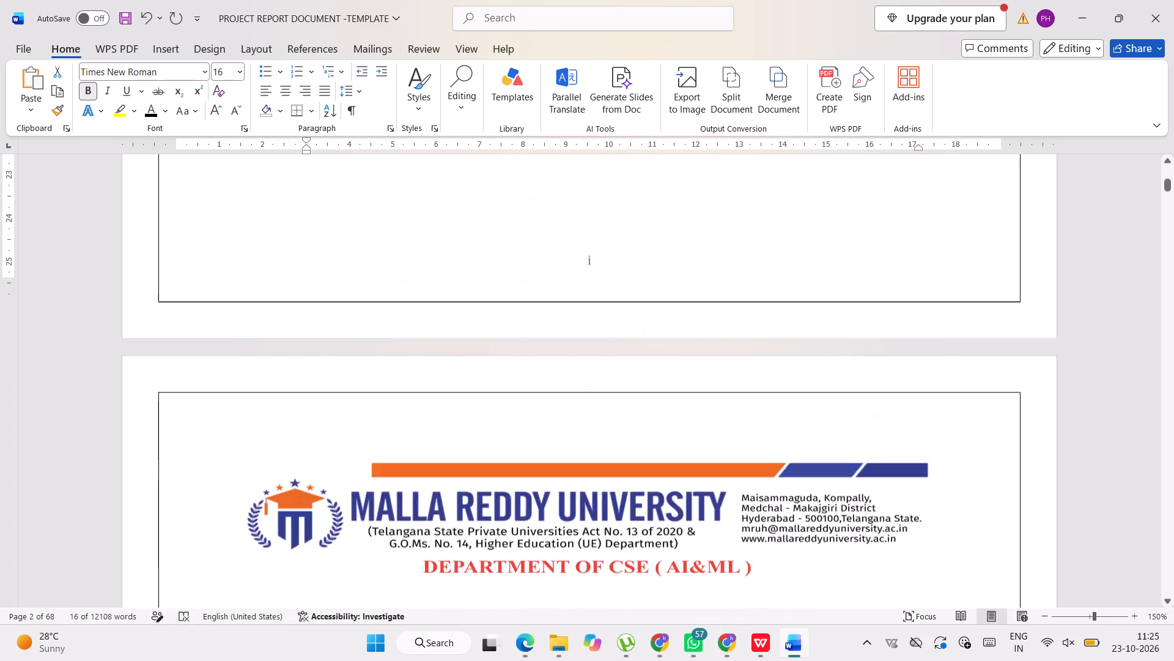
scroll(777, 354, down, 3)
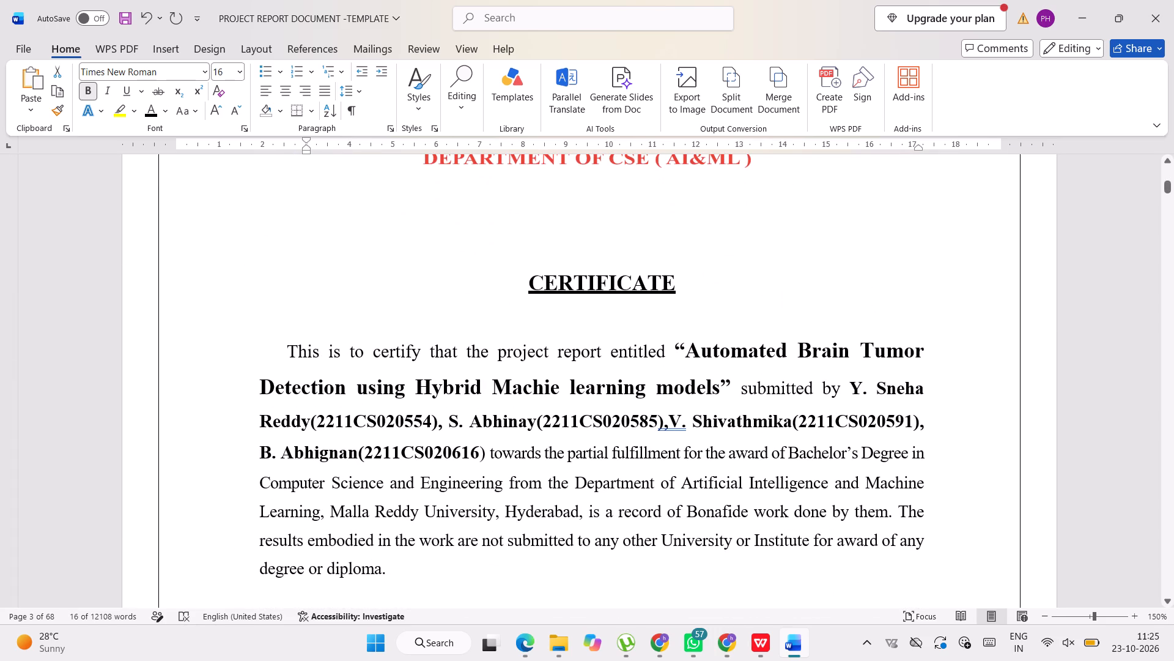
drag(720, 386, 694, 342)
key(BackSpace)
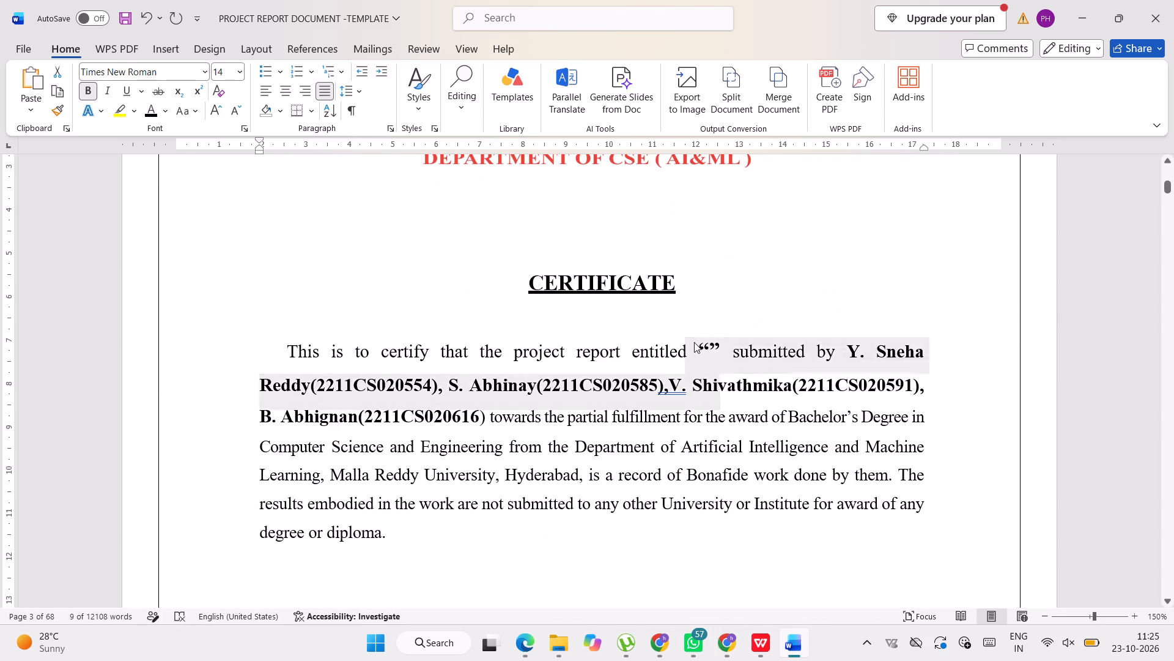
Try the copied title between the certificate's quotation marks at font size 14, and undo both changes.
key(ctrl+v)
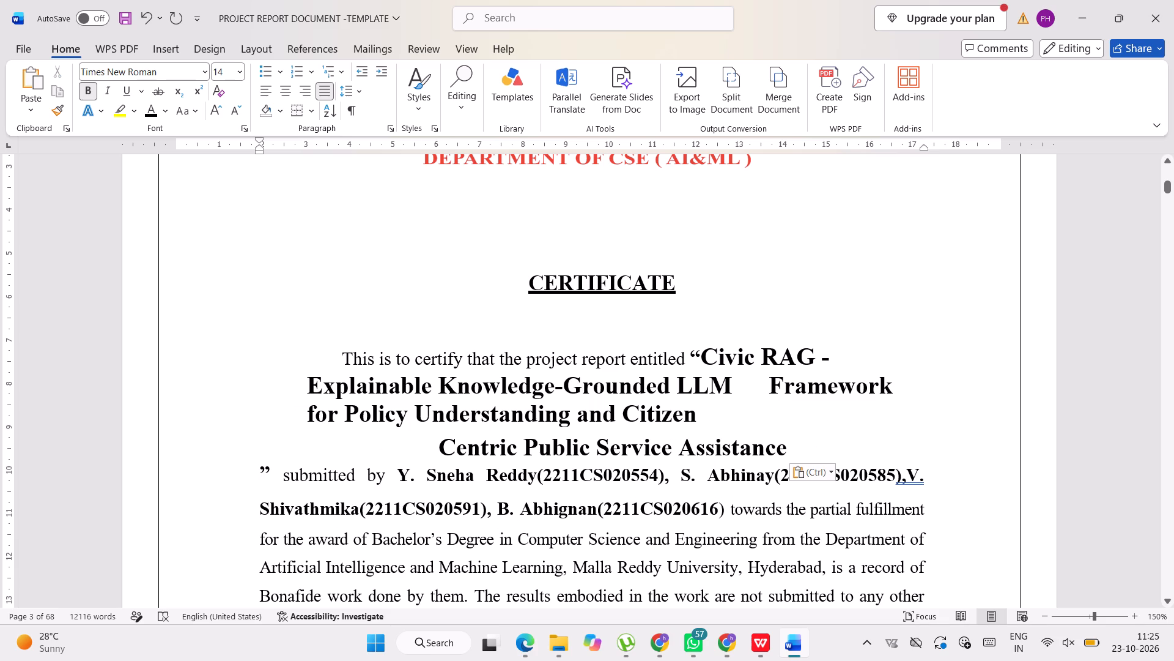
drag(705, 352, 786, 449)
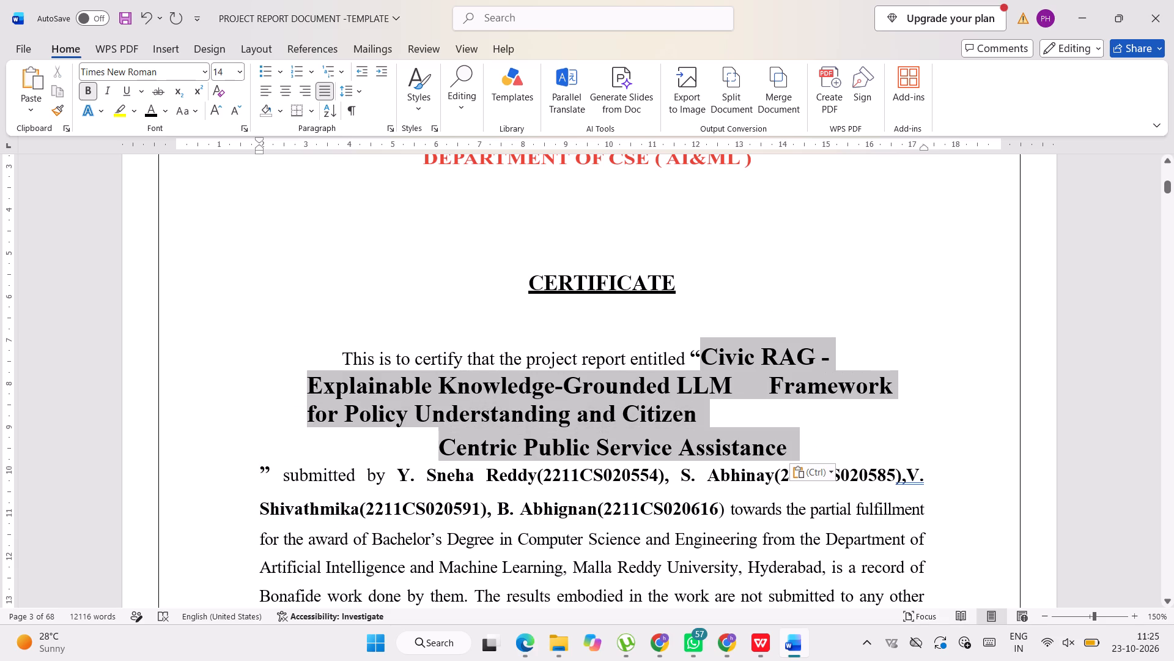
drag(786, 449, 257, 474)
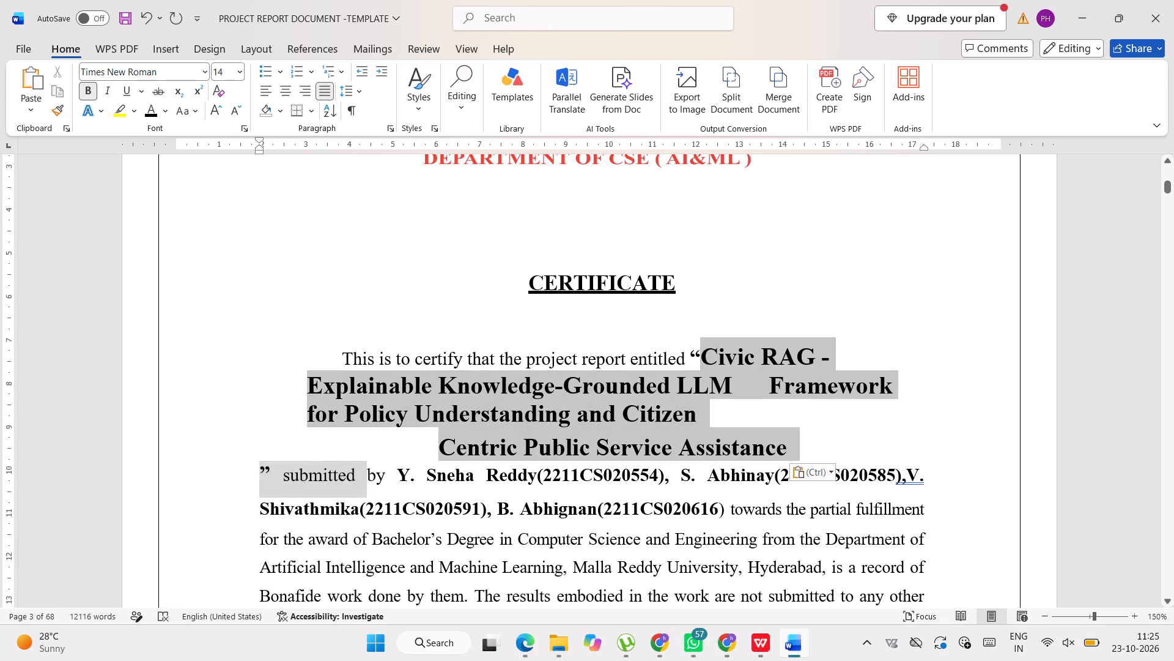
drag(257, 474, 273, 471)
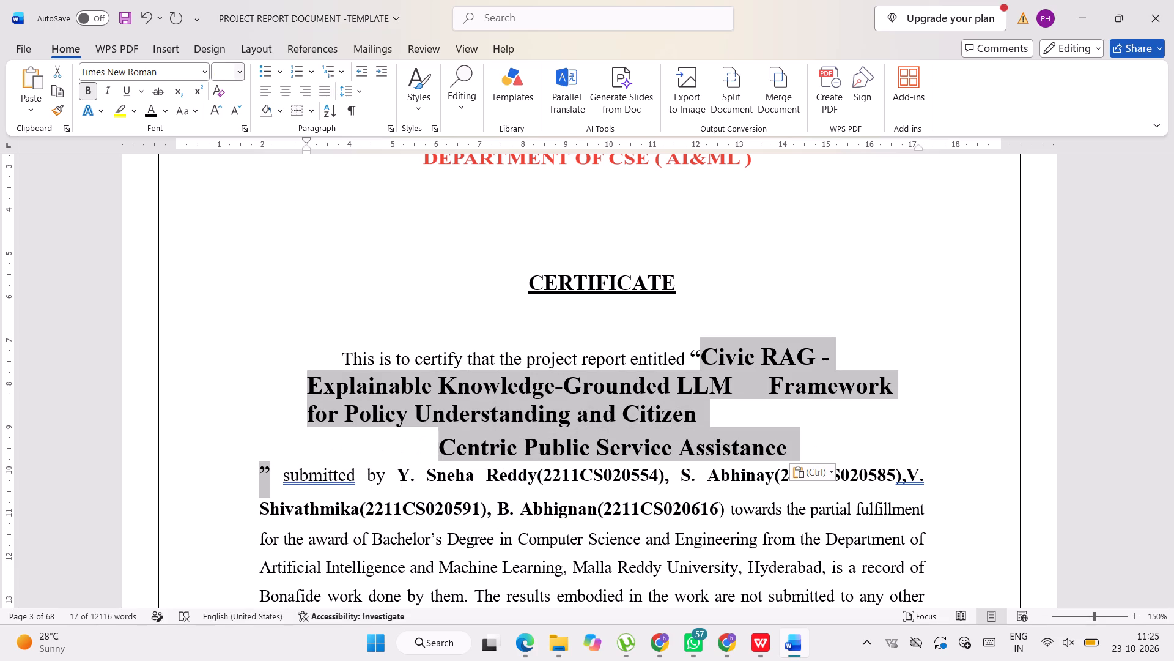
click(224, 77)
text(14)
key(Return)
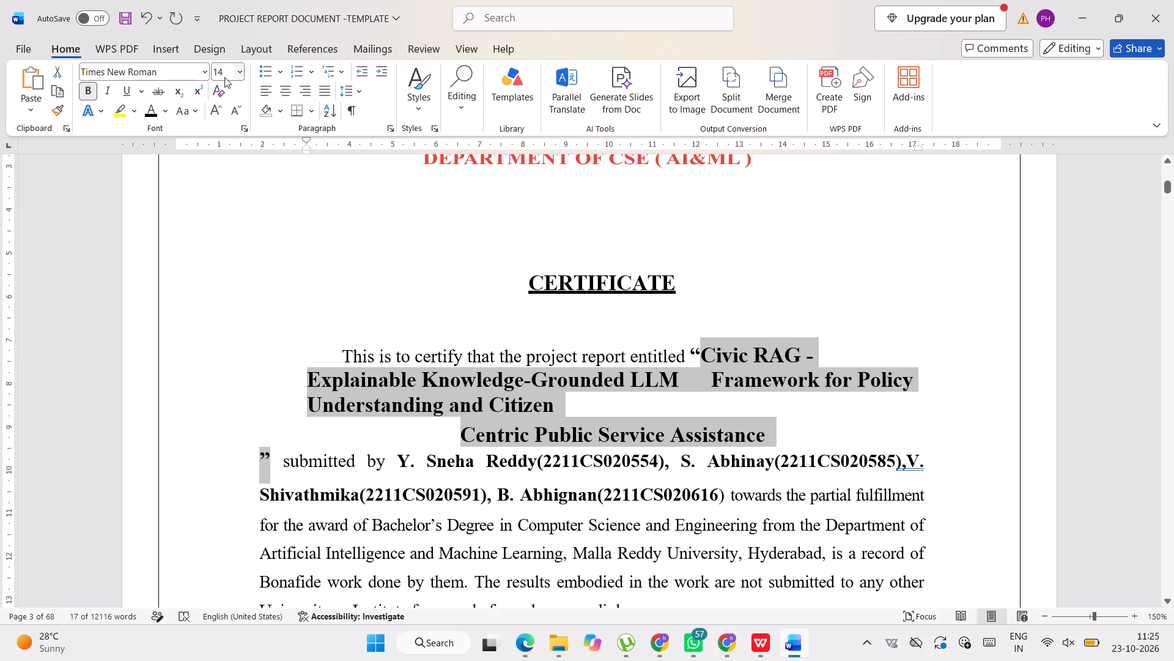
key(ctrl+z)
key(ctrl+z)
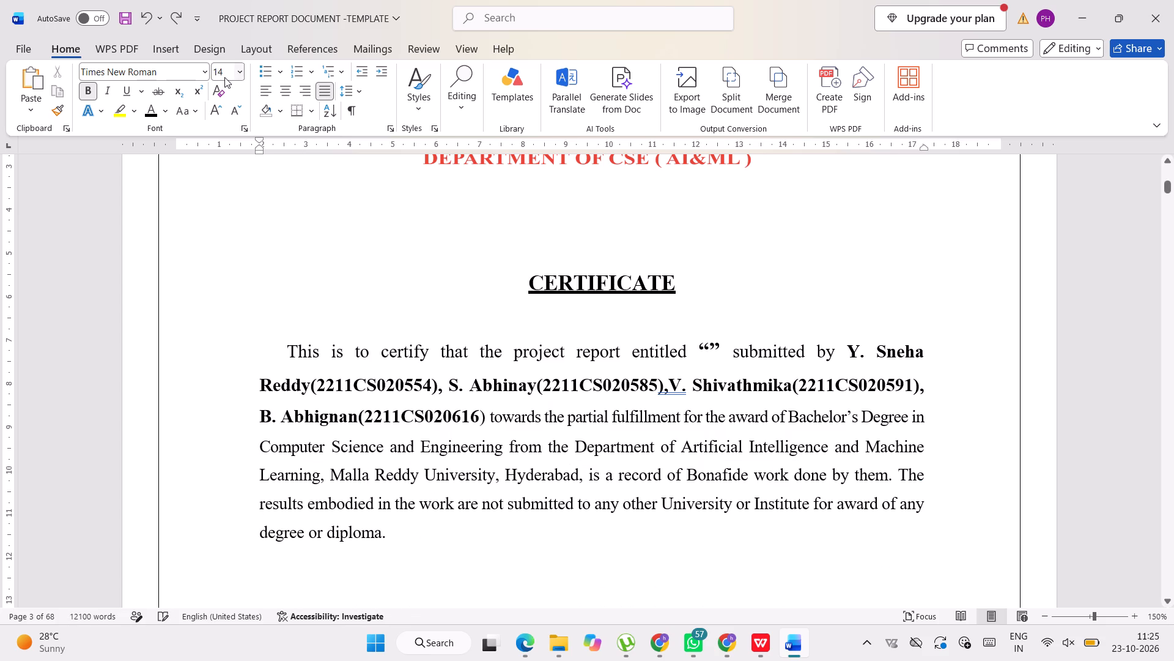
Start the new project title between the certificate's quotation marks with the word "Civic".
key(c)
text(ivic)
key(space)
Copy the first title line, "Civic RAG - Explainable Knowledge-Grounded LLM", from the second page.
scroll(224, 77, up, 2)
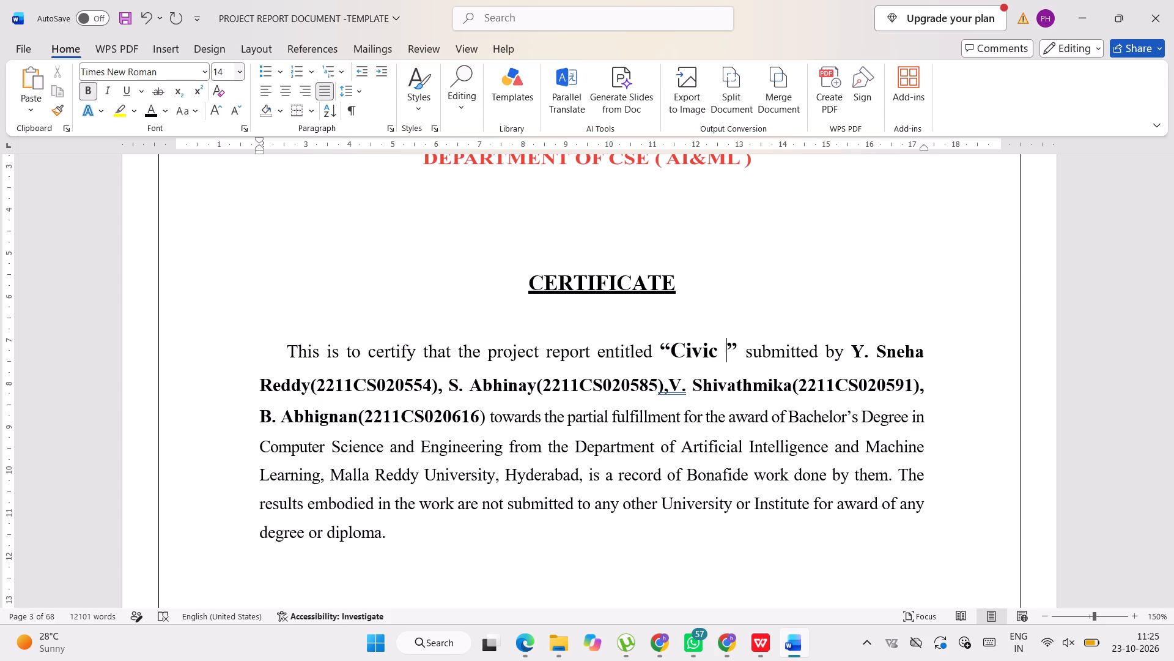
scroll(224, 77, up, 1)
scroll(373, 217, up, 2)
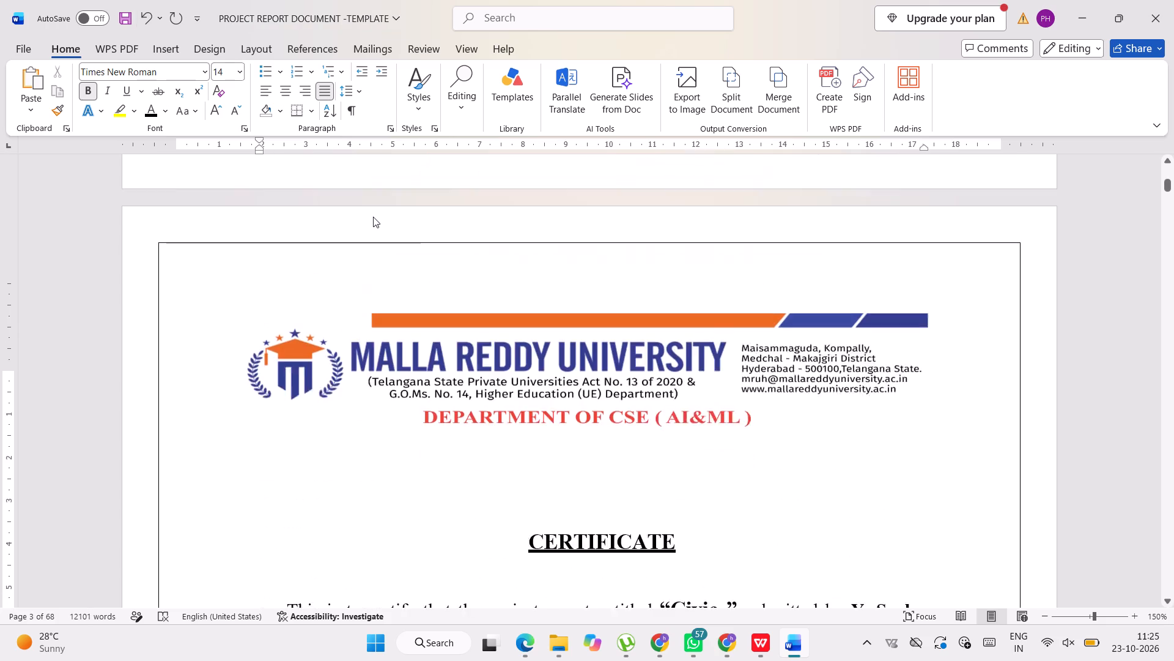
scroll(373, 217, up, 5)
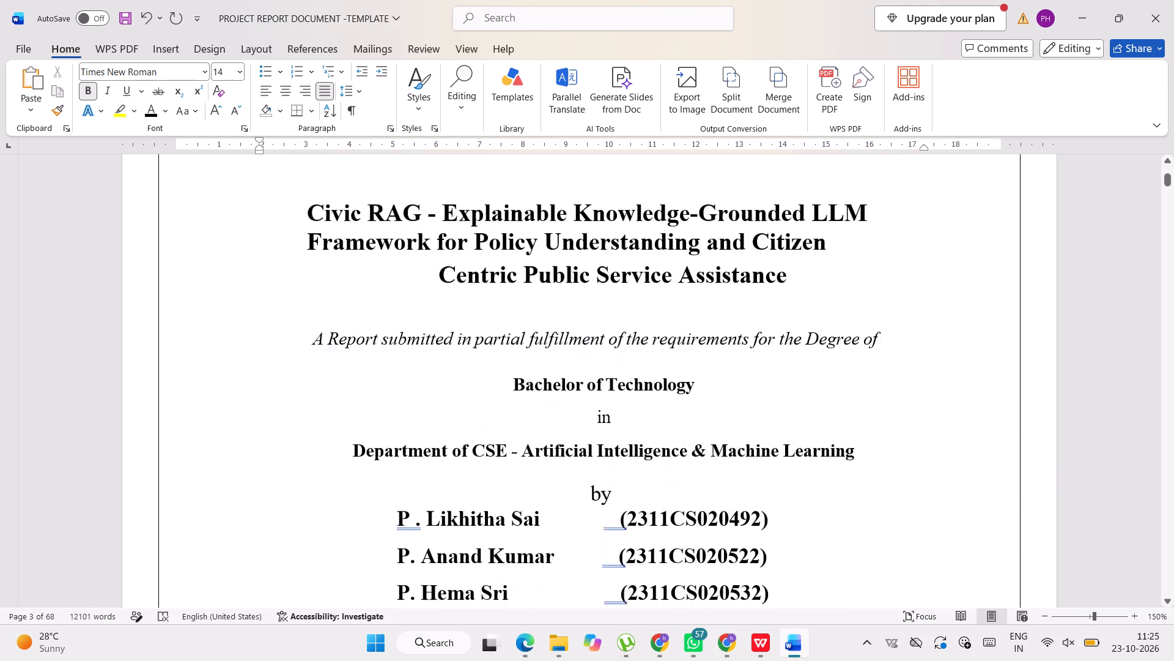
scroll(373, 217, up, 2)
drag(308, 342, 866, 336)
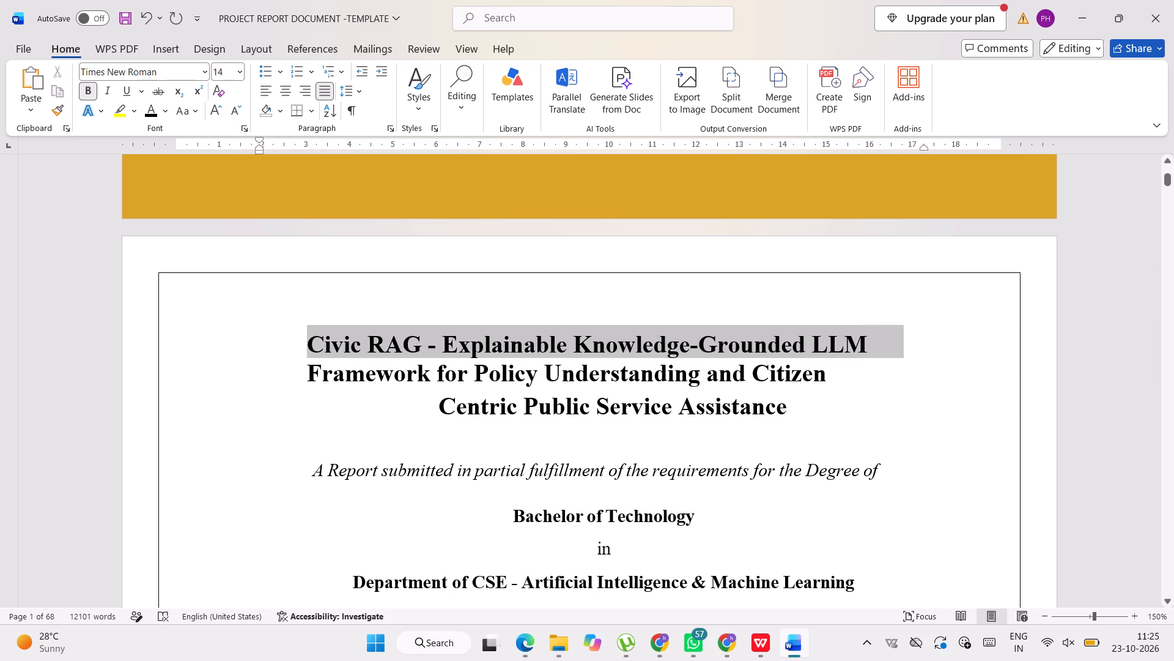
drag(866, 336, 888, 347)
drag(888, 347, 874, 353)
key(ctrl+c)
Replace "Civic" between the certificate's quotation marks with the copied first title line.
scroll(874, 353, down, 2)
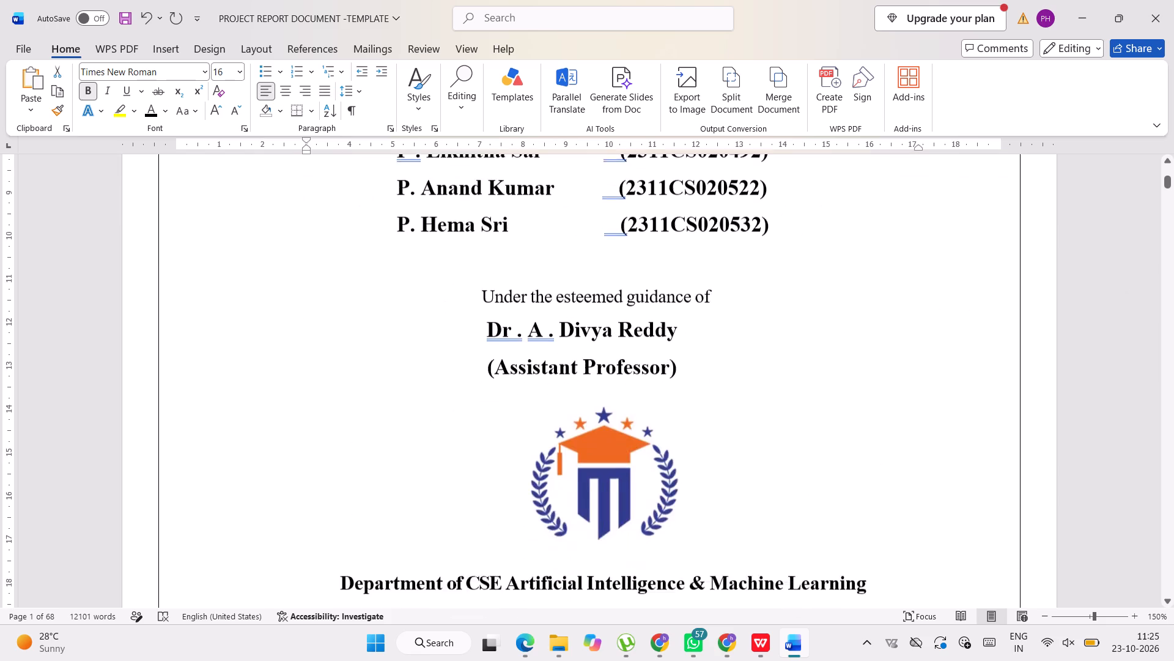
scroll(874, 353, down, 4)
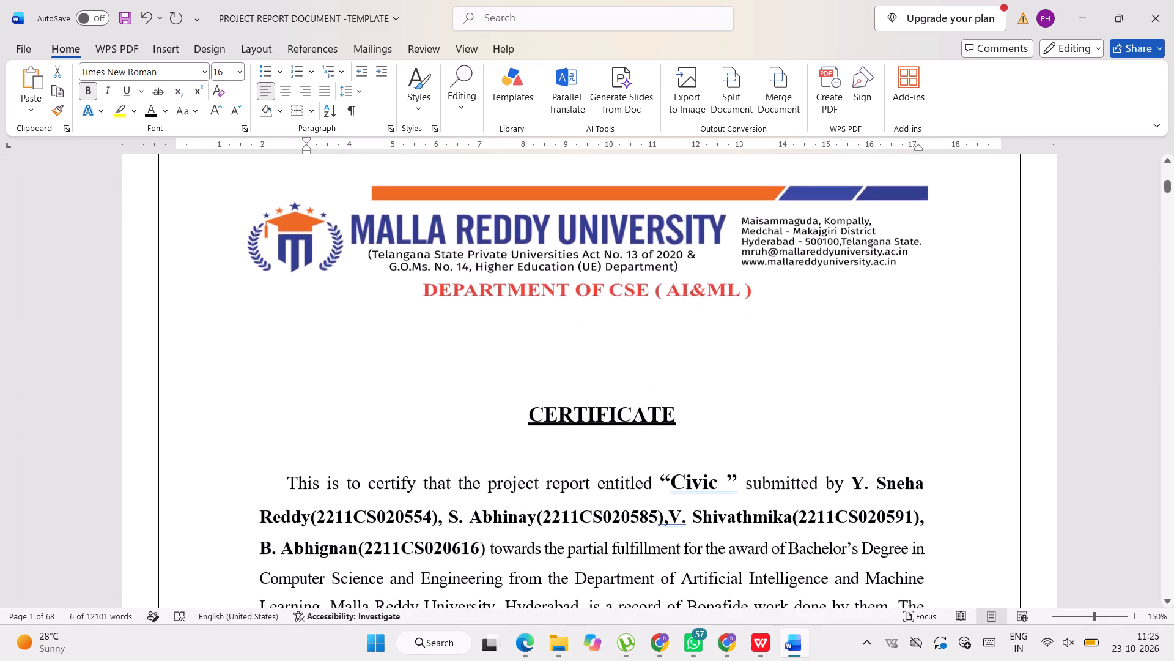
scroll(874, 353, down, 1)
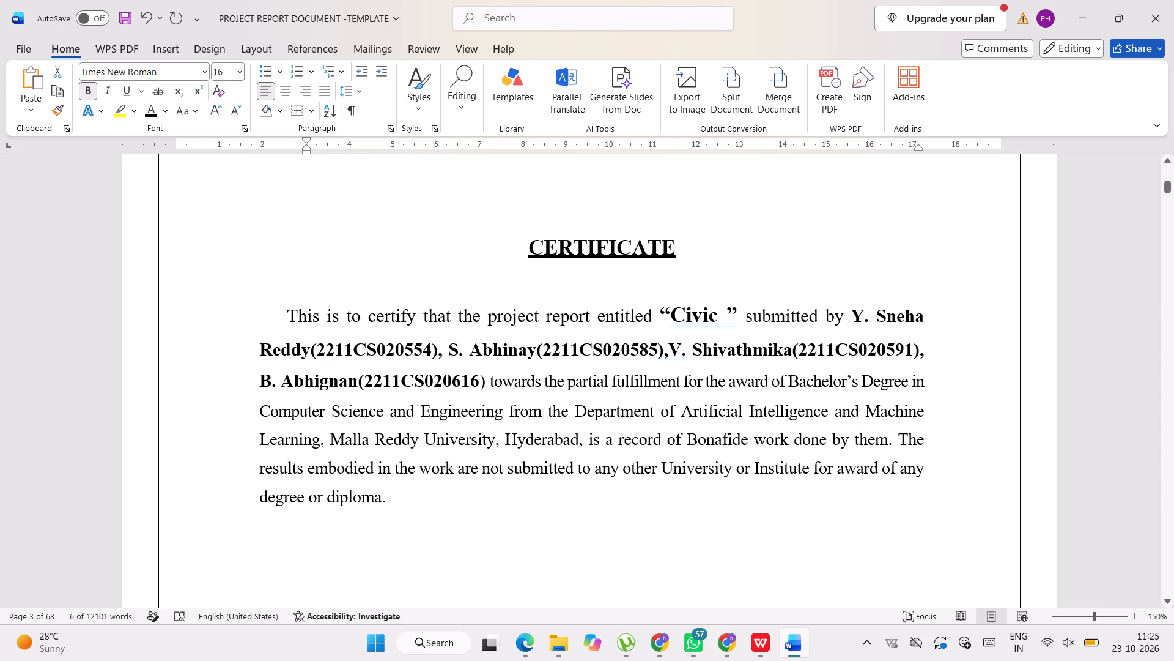
click(724, 314)
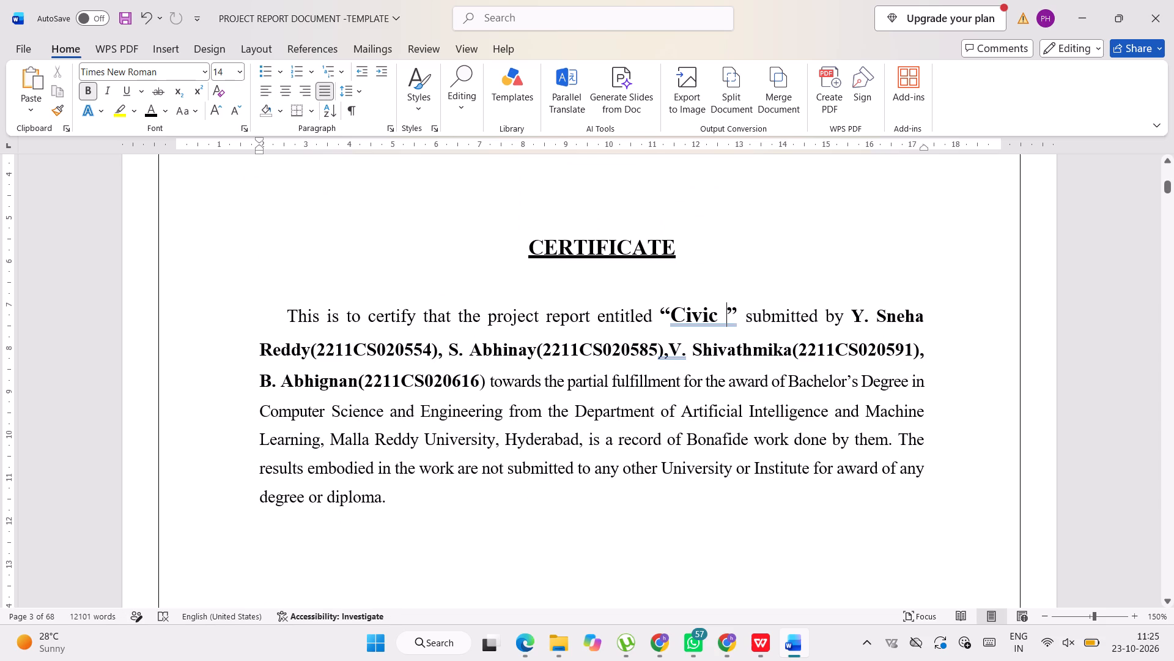
key(BackSpace)
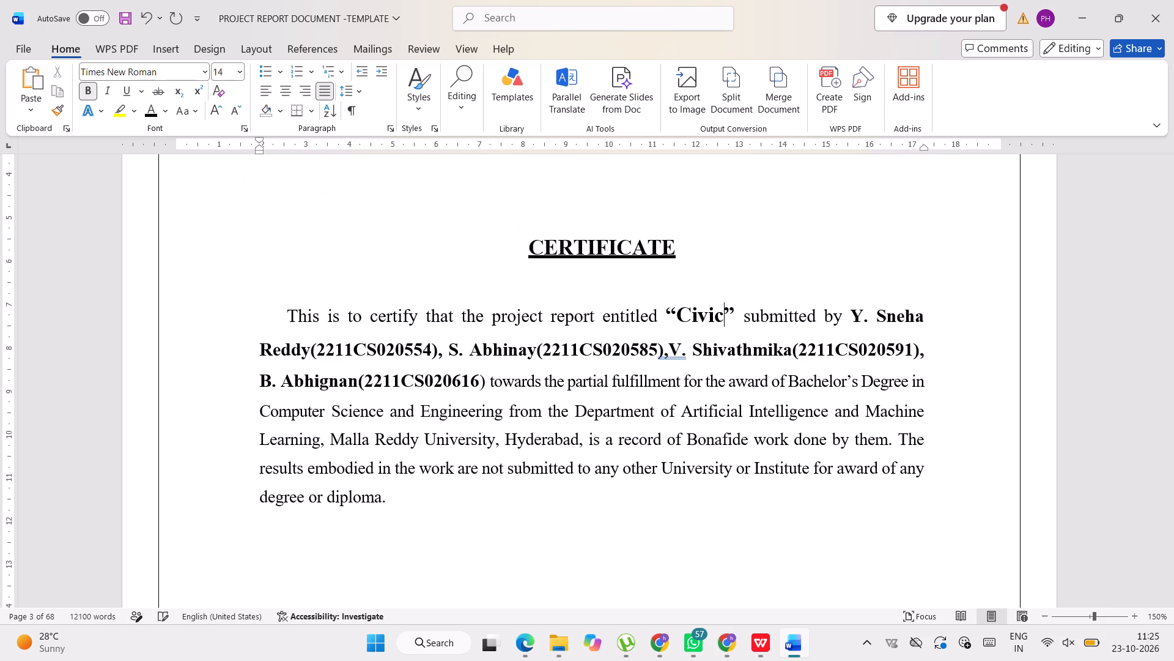
key(BackSpace)
key(BackSpace)
key(BackSpace)
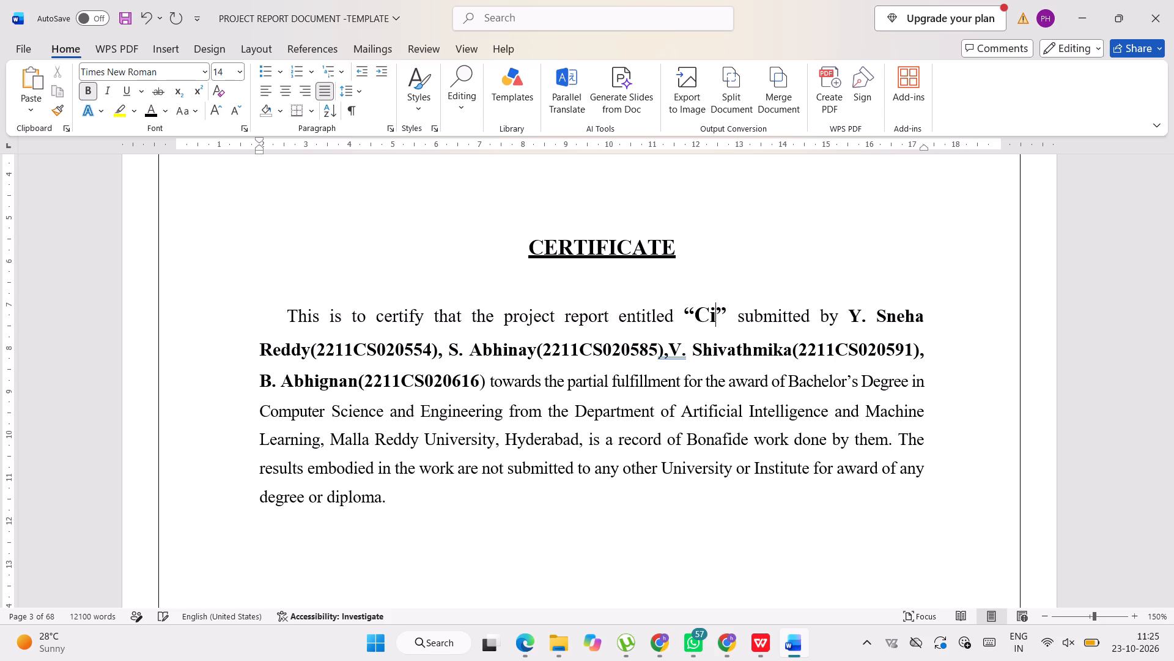
key(BackSpace)
key(BackSpace)
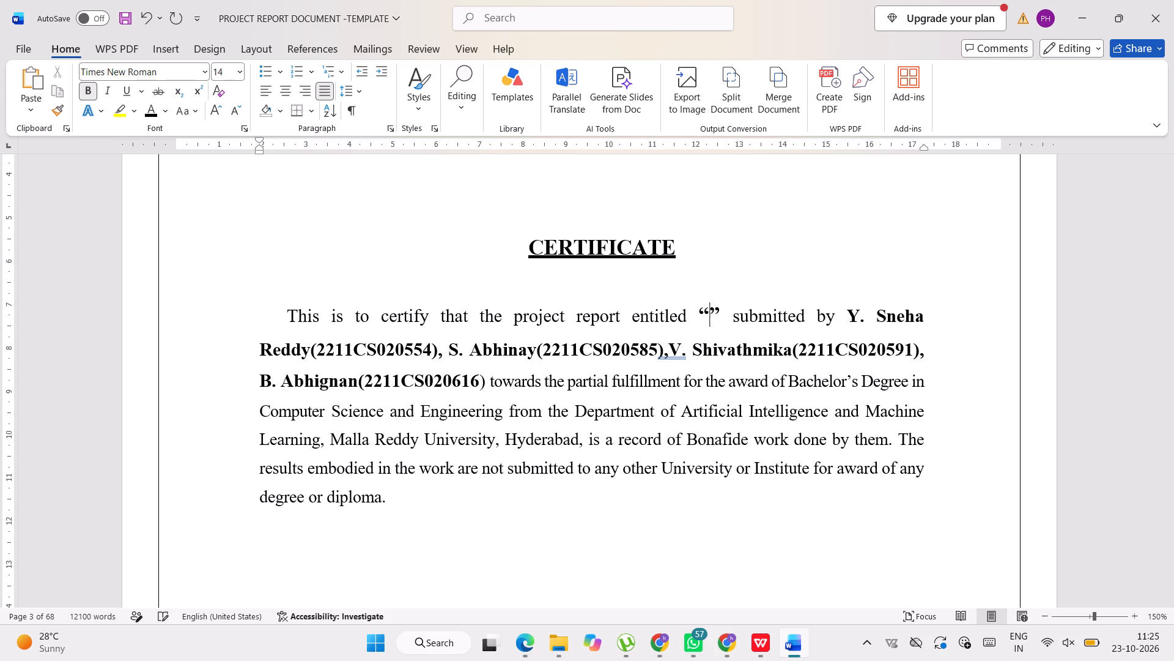
key(ctrl+v)
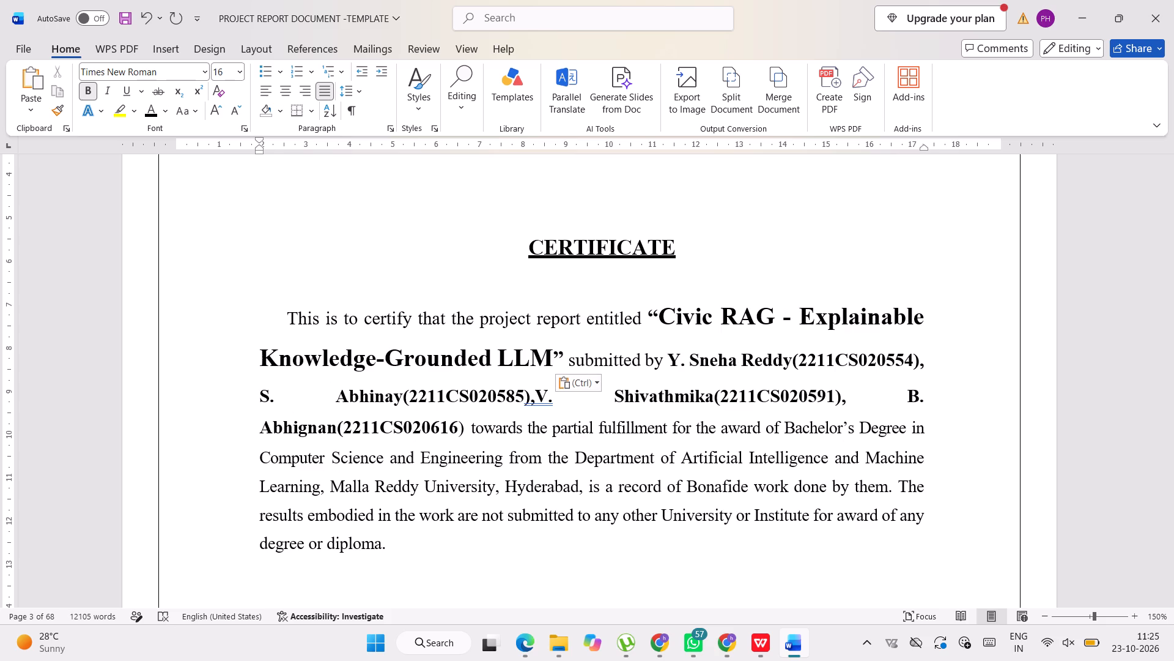
Set the pasted title text in the certificate to font size 14.
drag(550, 356, 673, 312)
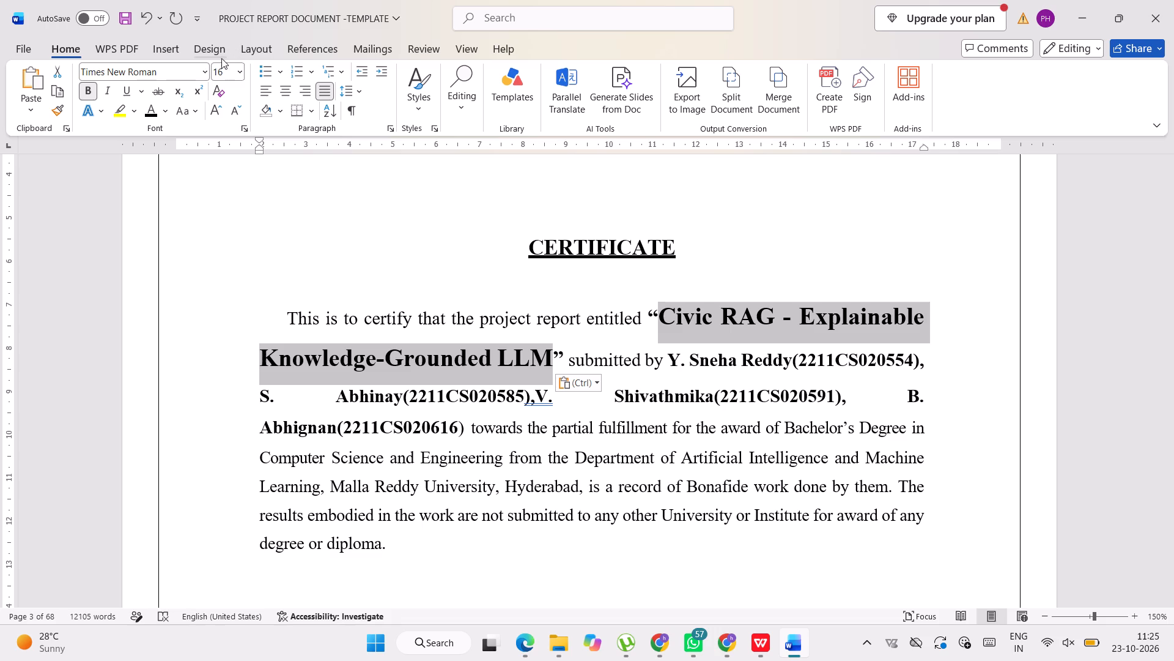
double_click(226, 69)
key(BackSpace)
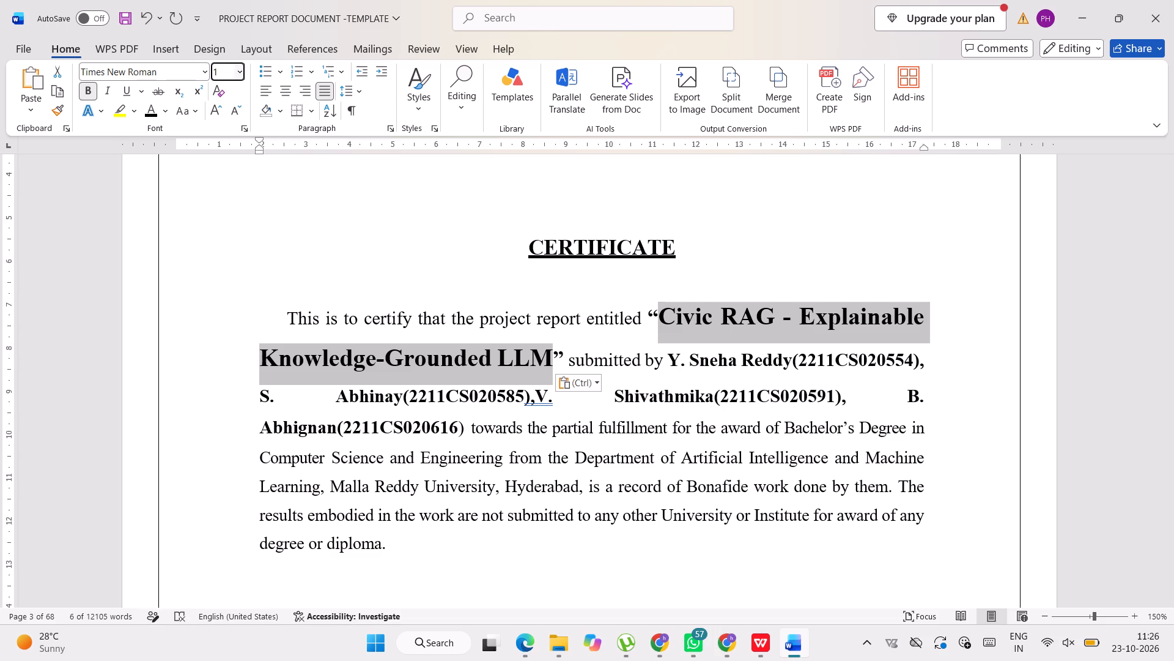
key(4)
key(Return)
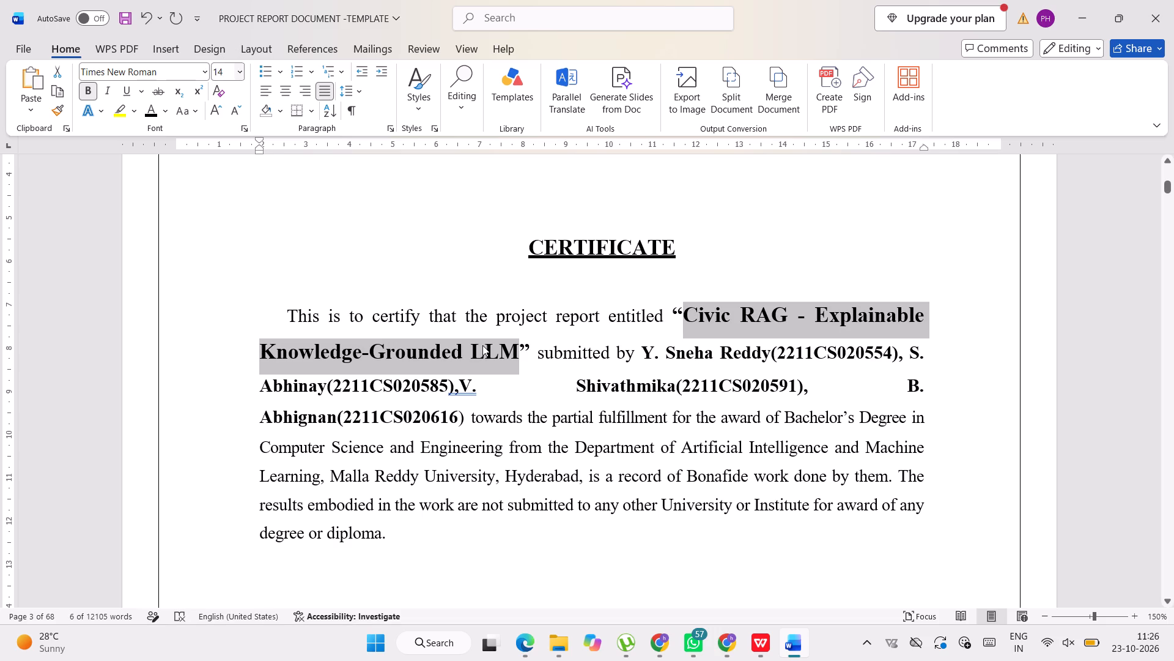
Add one space after the closing quotation mark of the certificate title and one before it, following "LLM".
click(525, 358)
key(space)
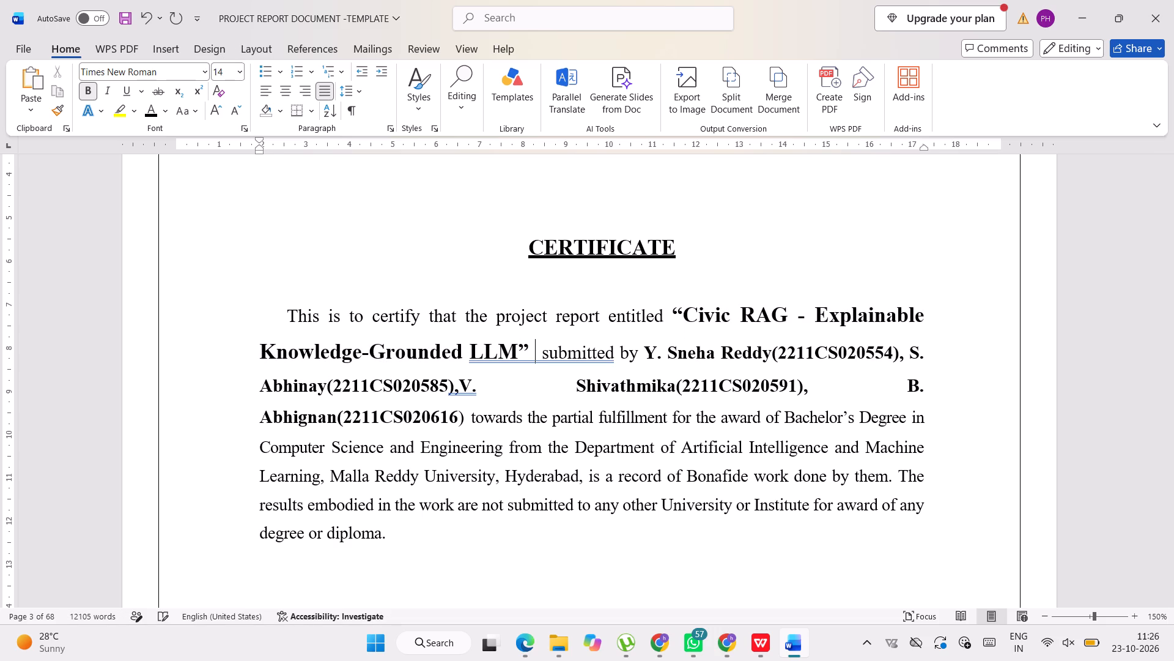
key(Left)
key(space)
key(BackSpace)
key(Left)
key(space)
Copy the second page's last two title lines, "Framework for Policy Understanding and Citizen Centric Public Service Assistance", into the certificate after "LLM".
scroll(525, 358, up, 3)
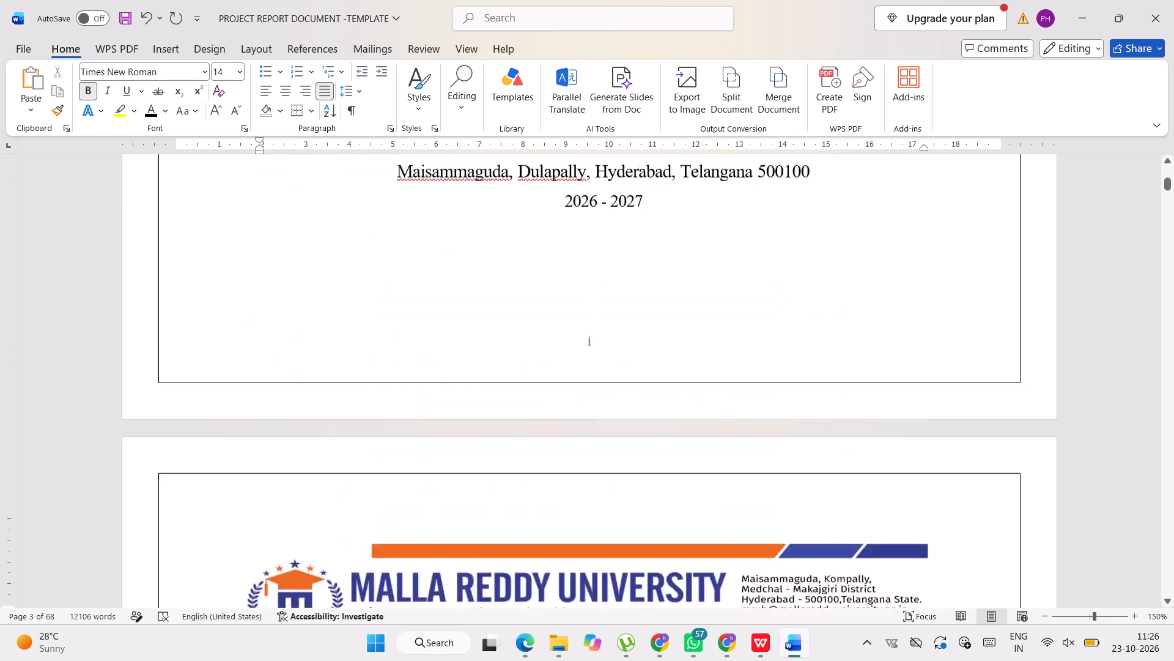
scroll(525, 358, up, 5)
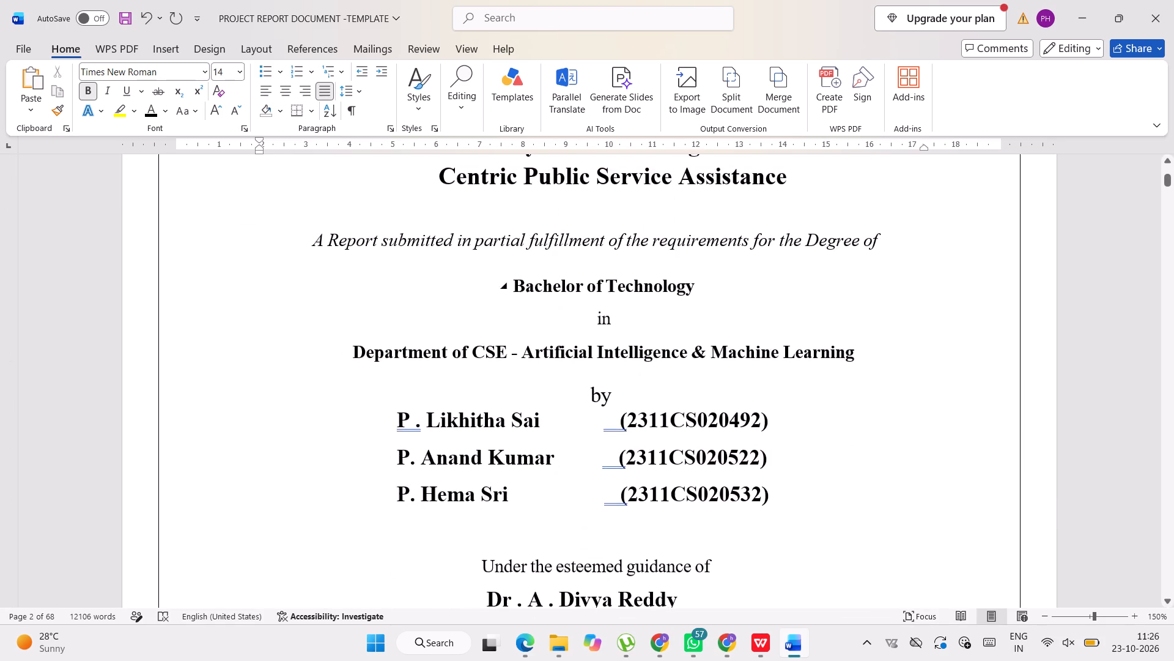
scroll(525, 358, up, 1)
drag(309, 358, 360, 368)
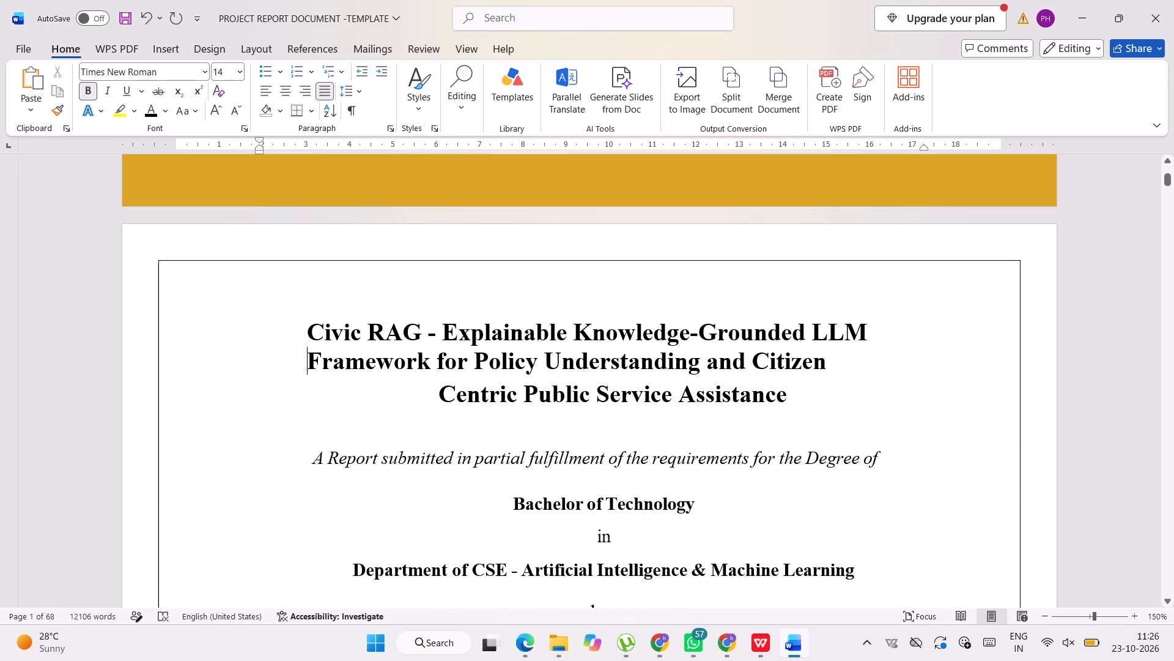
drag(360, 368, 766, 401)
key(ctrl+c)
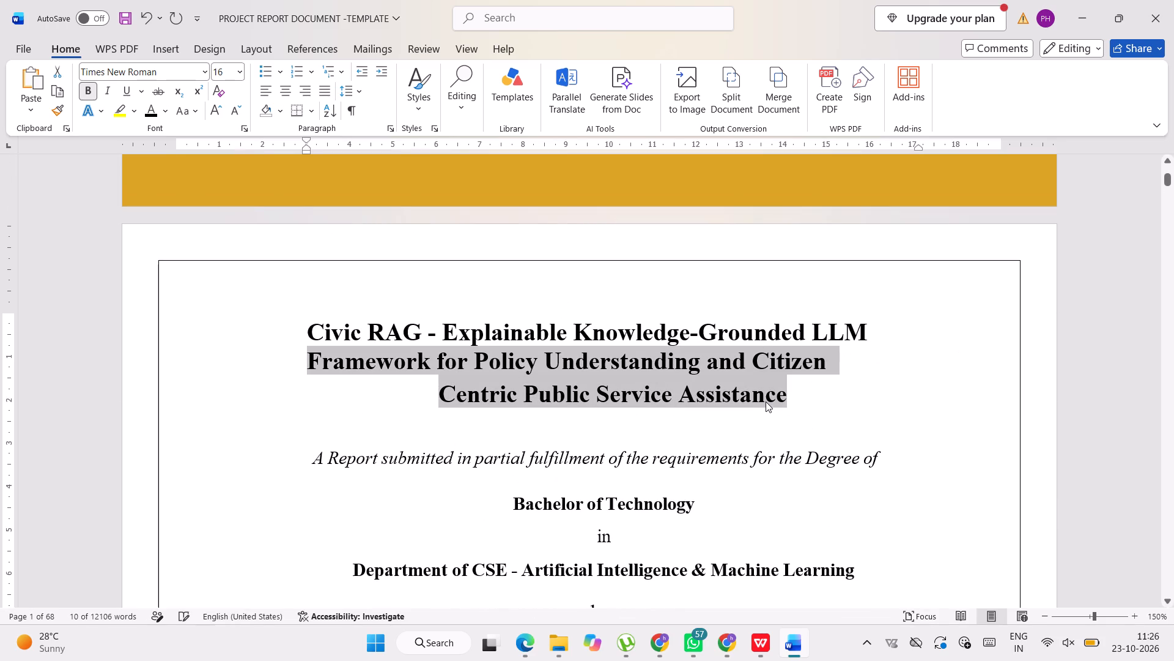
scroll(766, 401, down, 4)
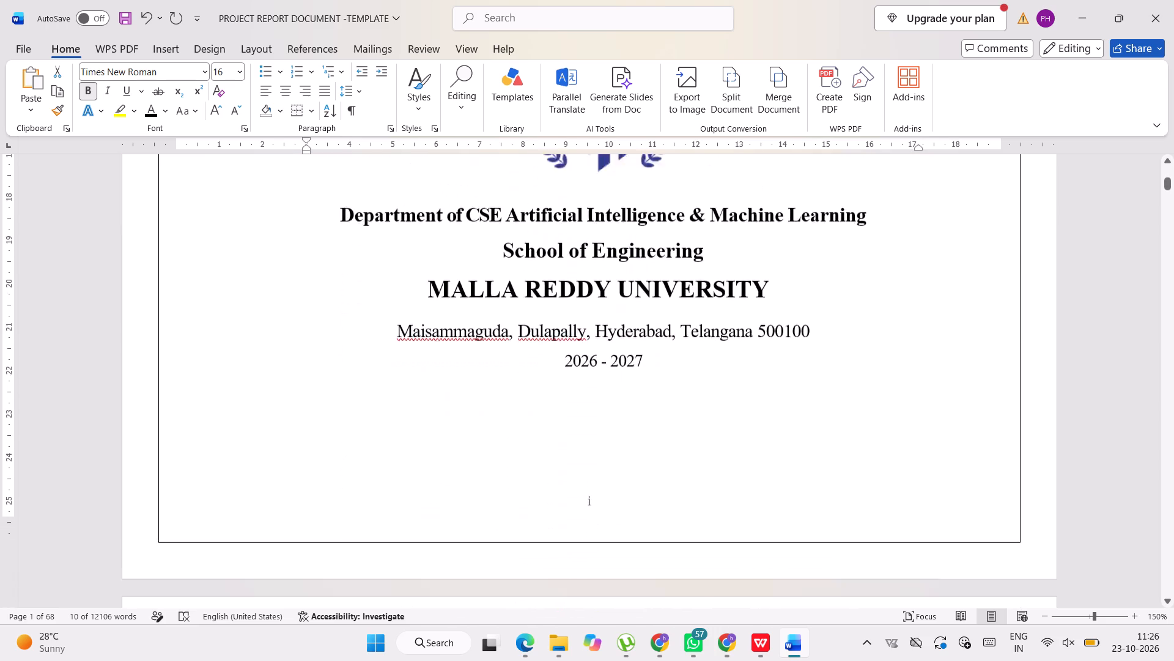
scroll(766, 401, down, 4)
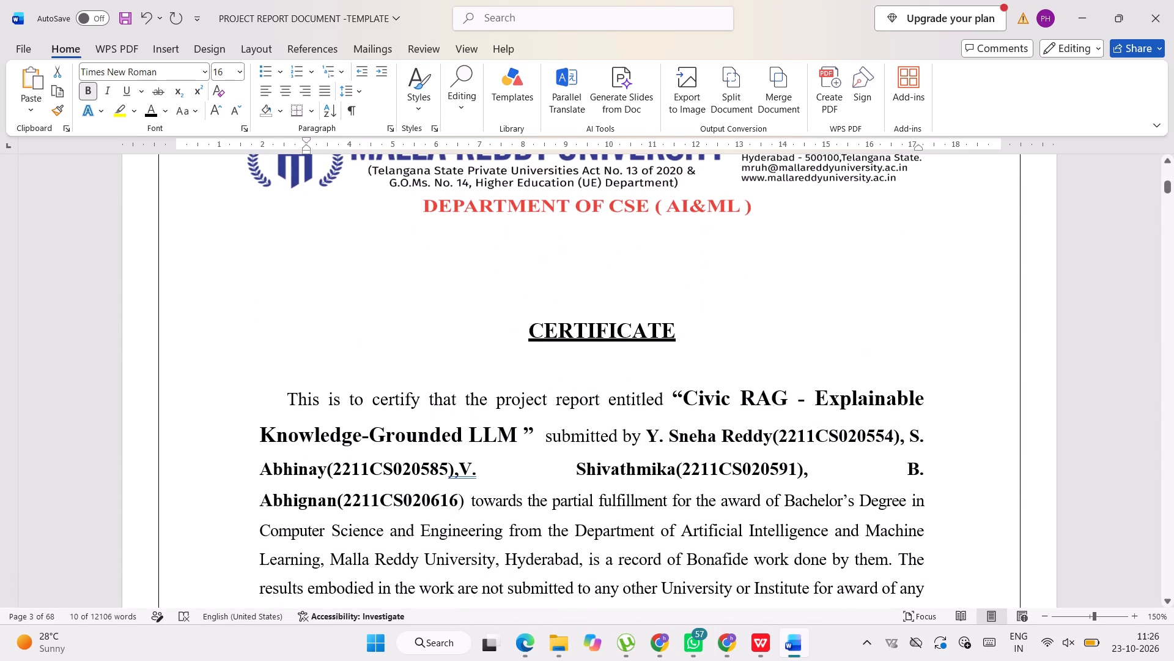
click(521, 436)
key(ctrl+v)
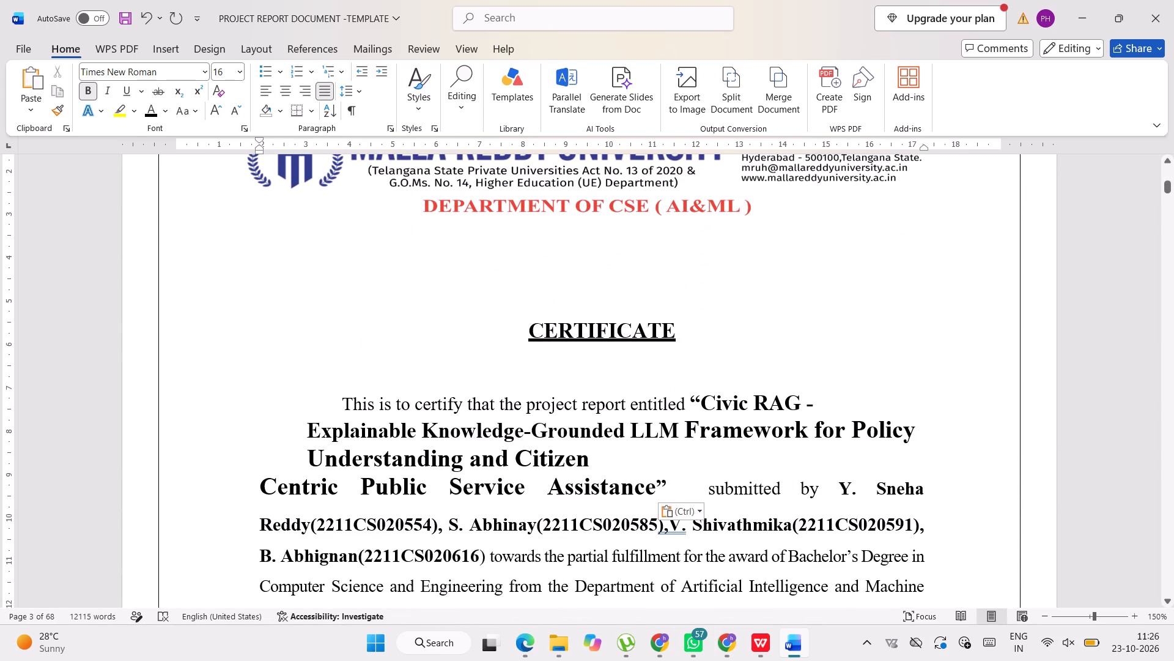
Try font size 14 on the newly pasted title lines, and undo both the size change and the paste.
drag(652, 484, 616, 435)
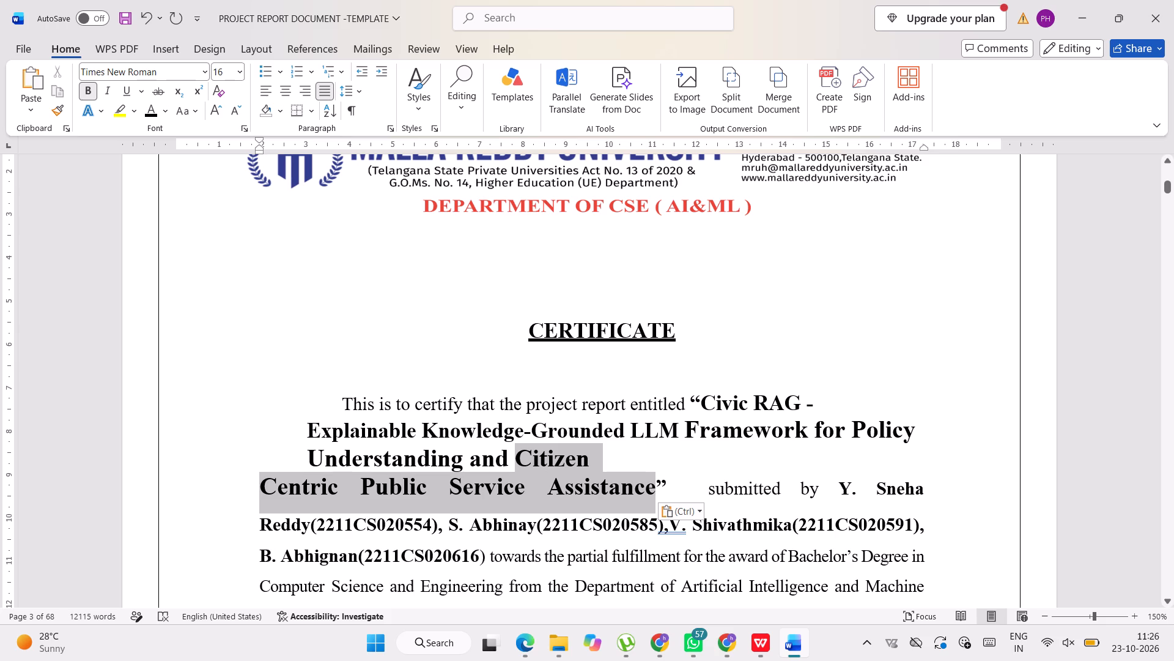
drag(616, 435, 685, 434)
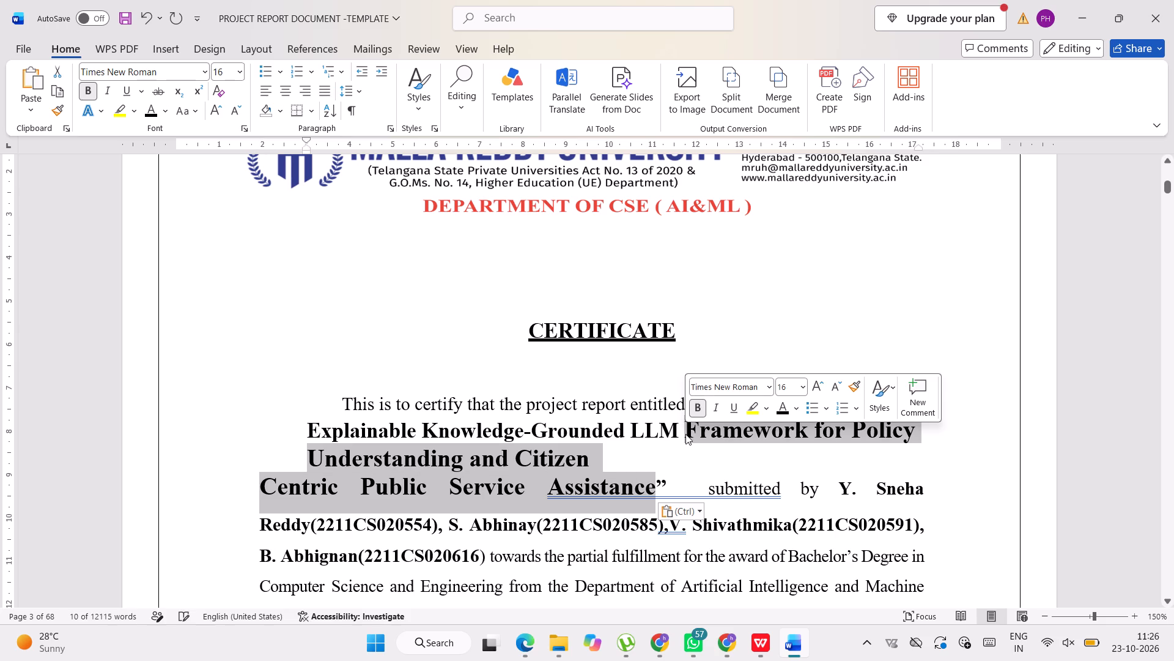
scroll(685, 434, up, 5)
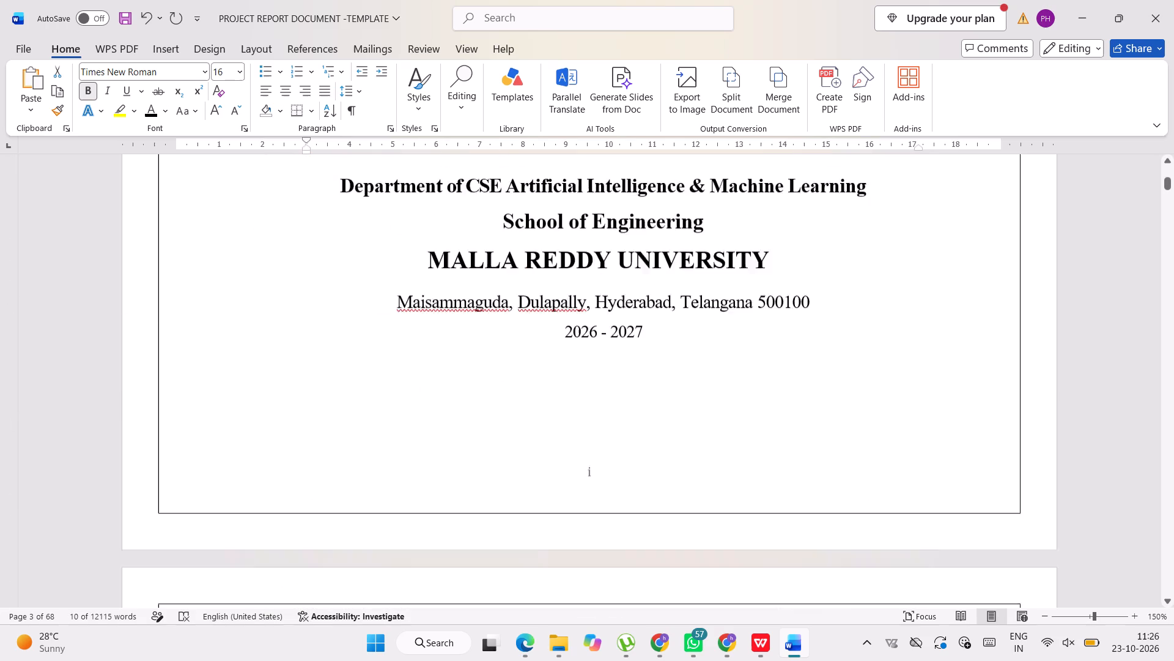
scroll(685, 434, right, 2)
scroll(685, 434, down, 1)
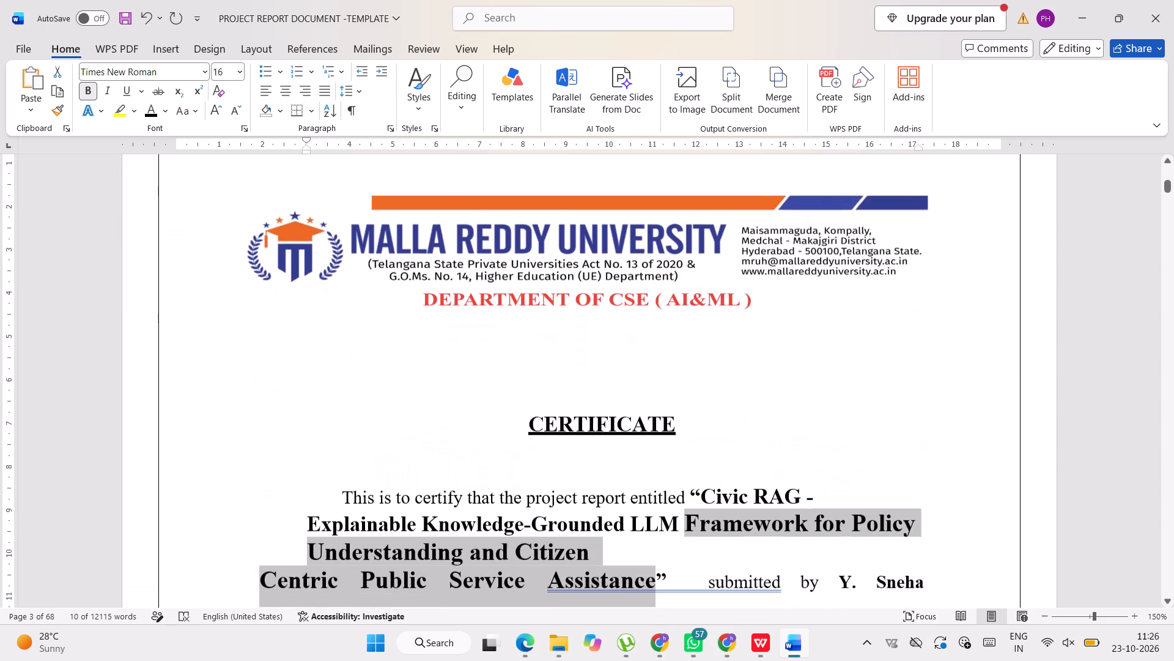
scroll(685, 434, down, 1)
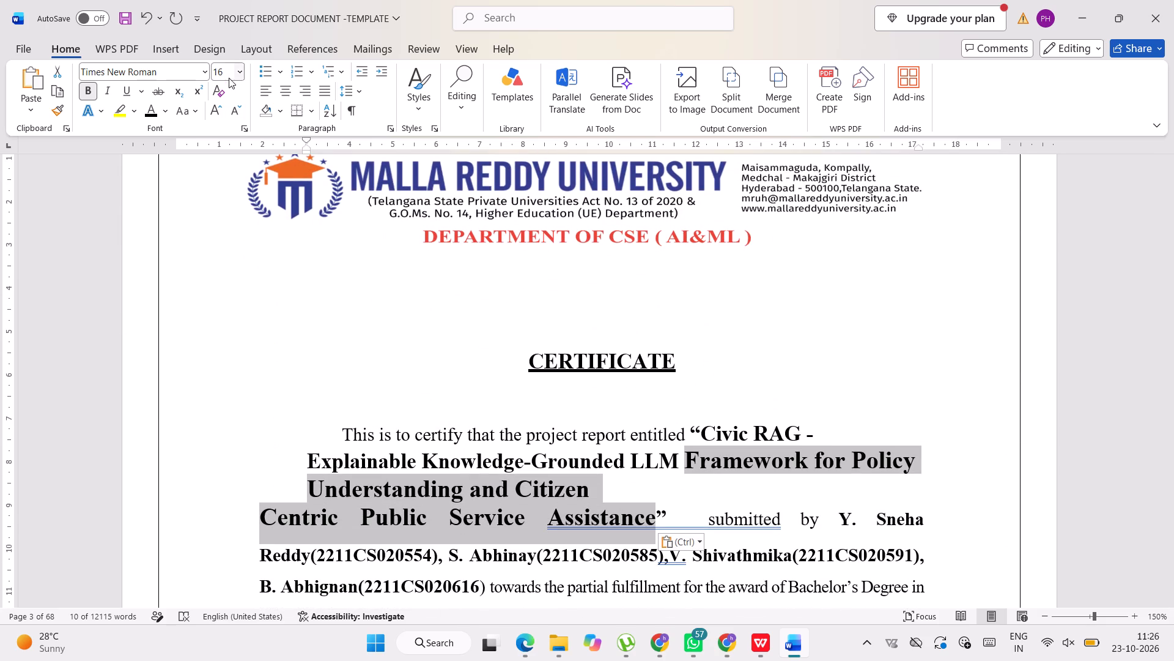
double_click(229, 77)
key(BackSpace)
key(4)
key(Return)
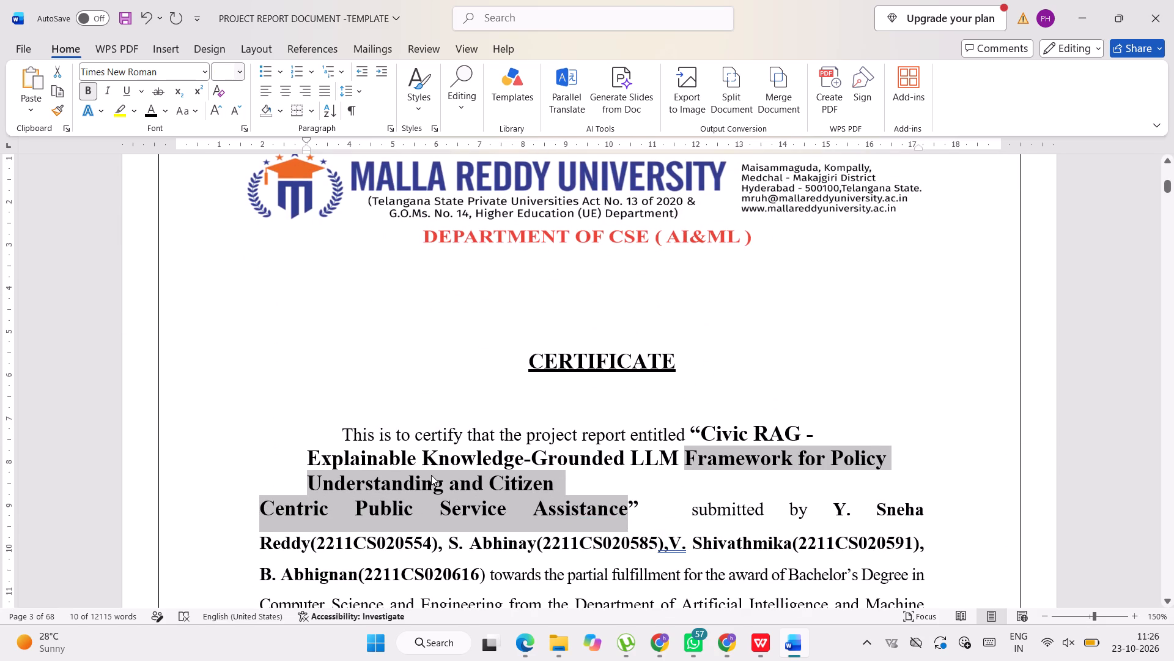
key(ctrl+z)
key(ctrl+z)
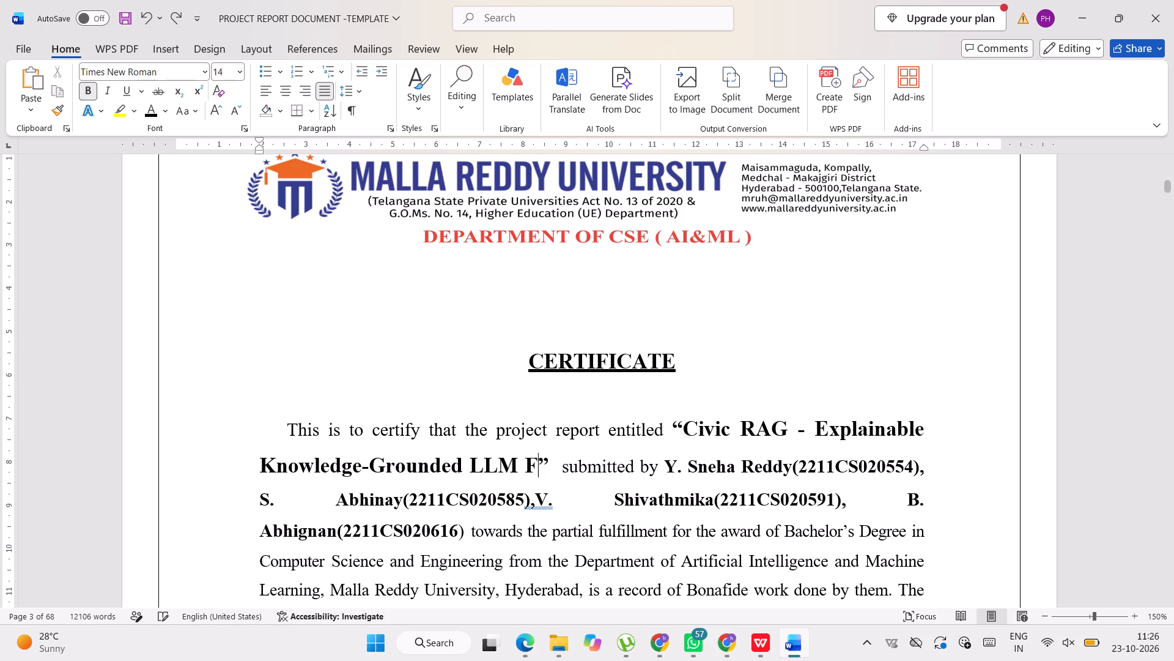
Complete the word "Framework" after "LLM" in the certificate title, followed by a space.
text(ra)
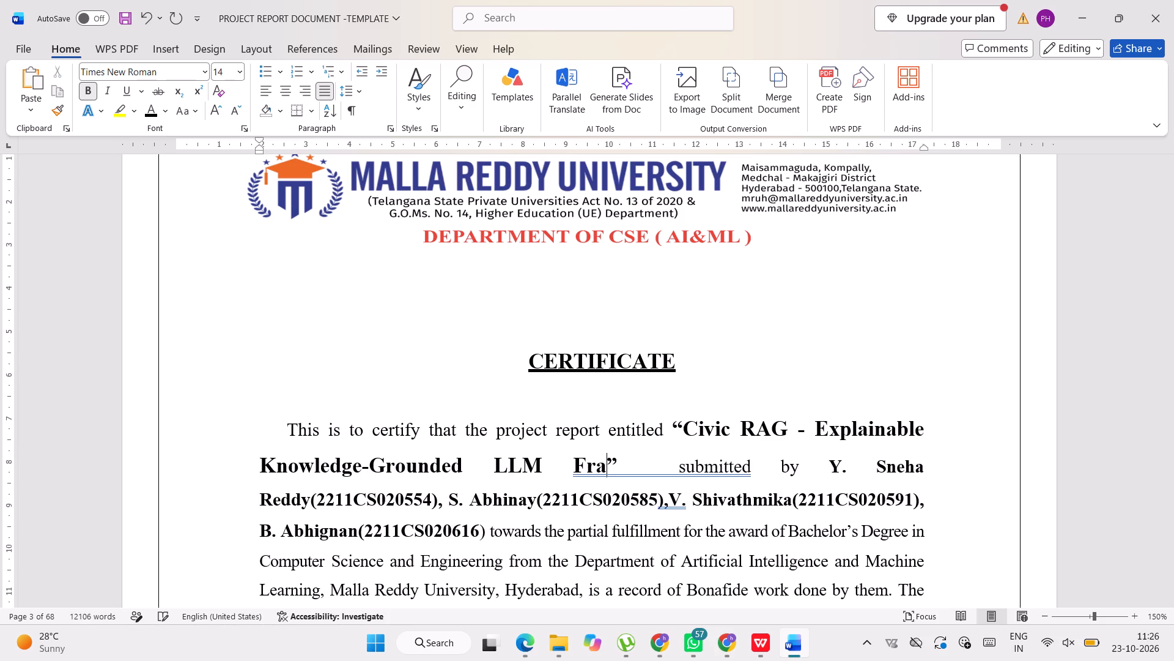
text(mework)
scroll(431, 475, up, 2)
scroll(431, 475, right, 1)
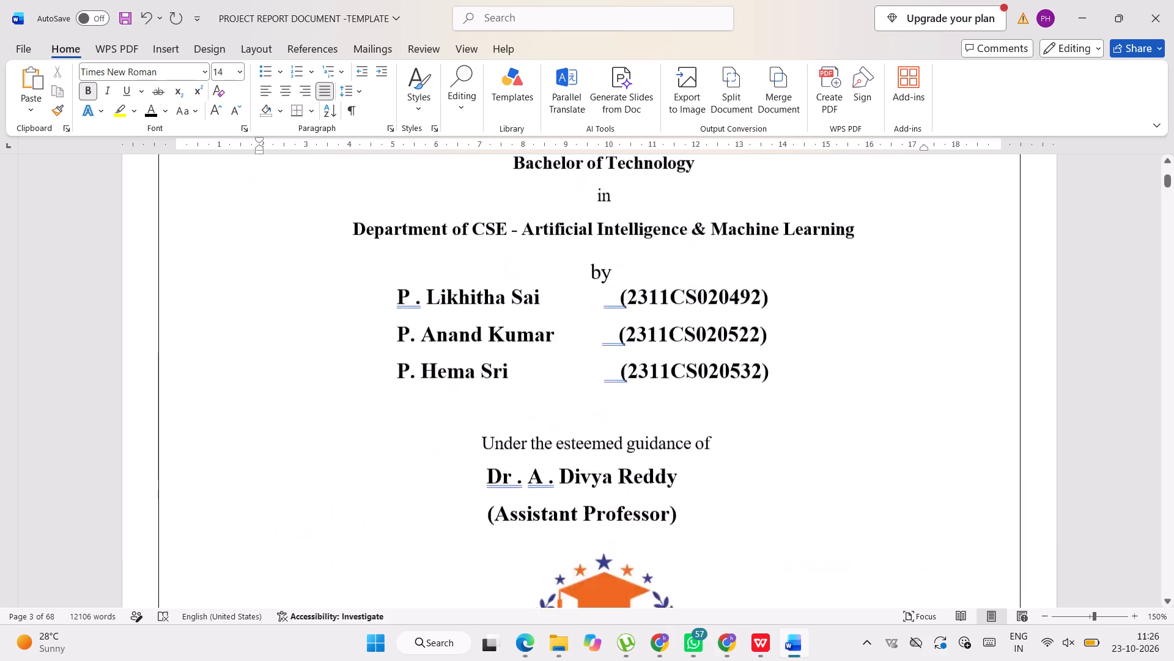
scroll(431, 475, right, 2)
scroll(431, 475, down, 3)
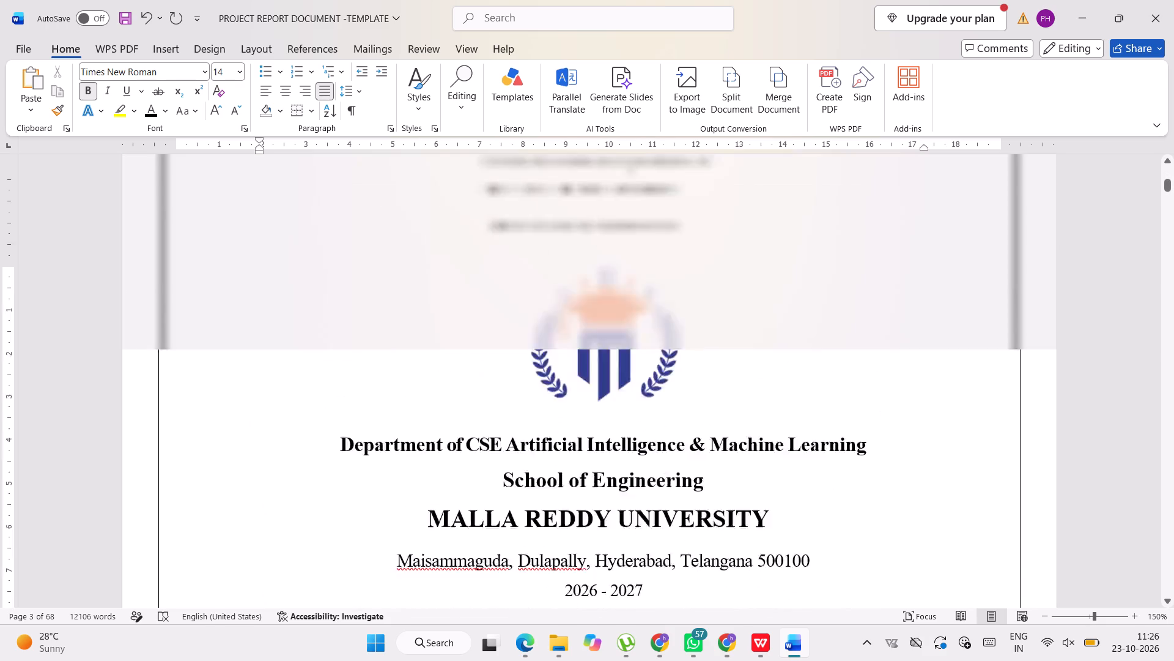
scroll(431, 475, down, 1)
scroll(431, 475, right, 1)
key(space)
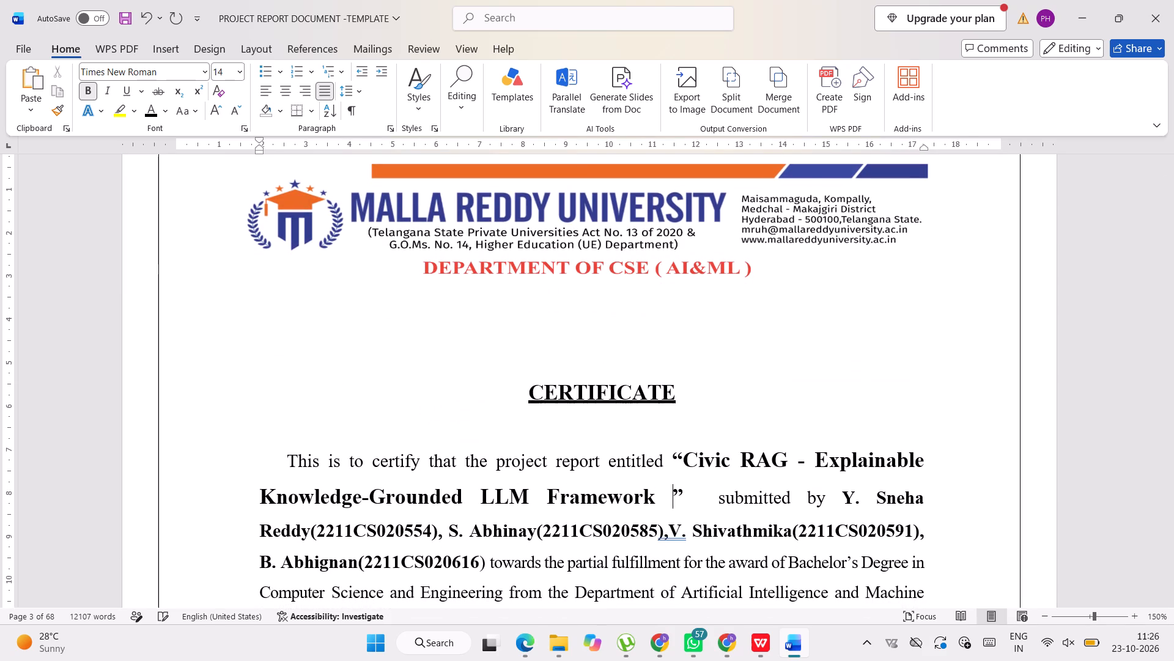
Continue the certificate title with "for Policy Understanding and", matching the wording on the second page.
text(fp)
key(BackSpace)
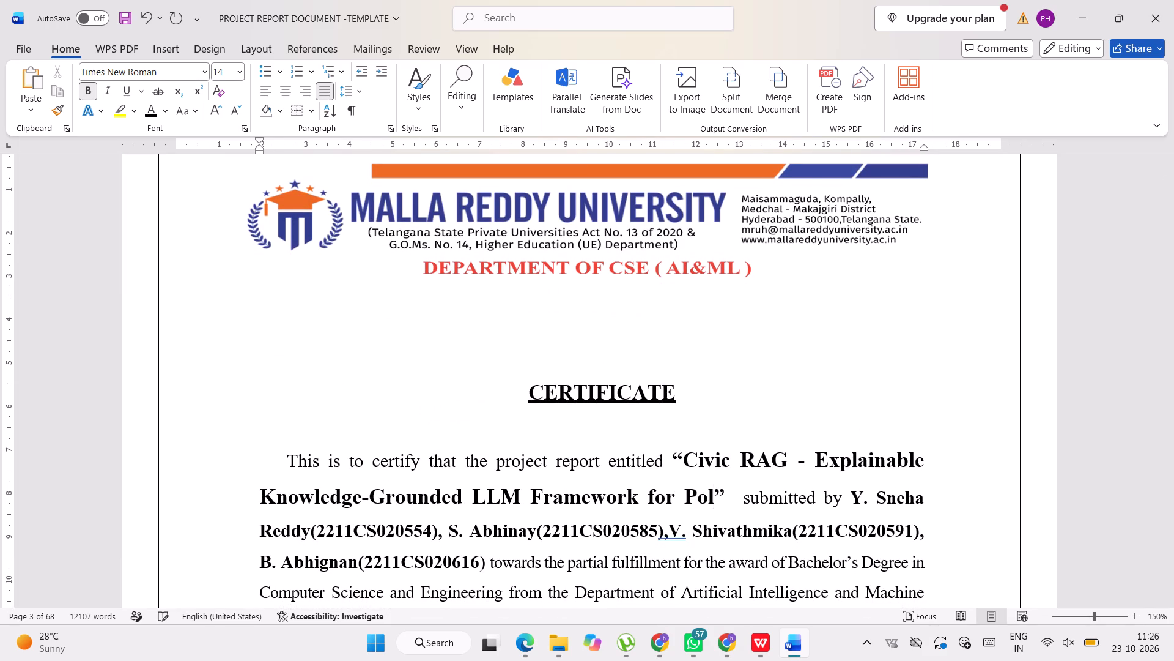
scroll(431, 475, up, 3)
scroll(431, 475, right, 1)
scroll(431, 475, up, 2)
scroll(431, 475, right, 1)
scroll(431, 475, down, 1)
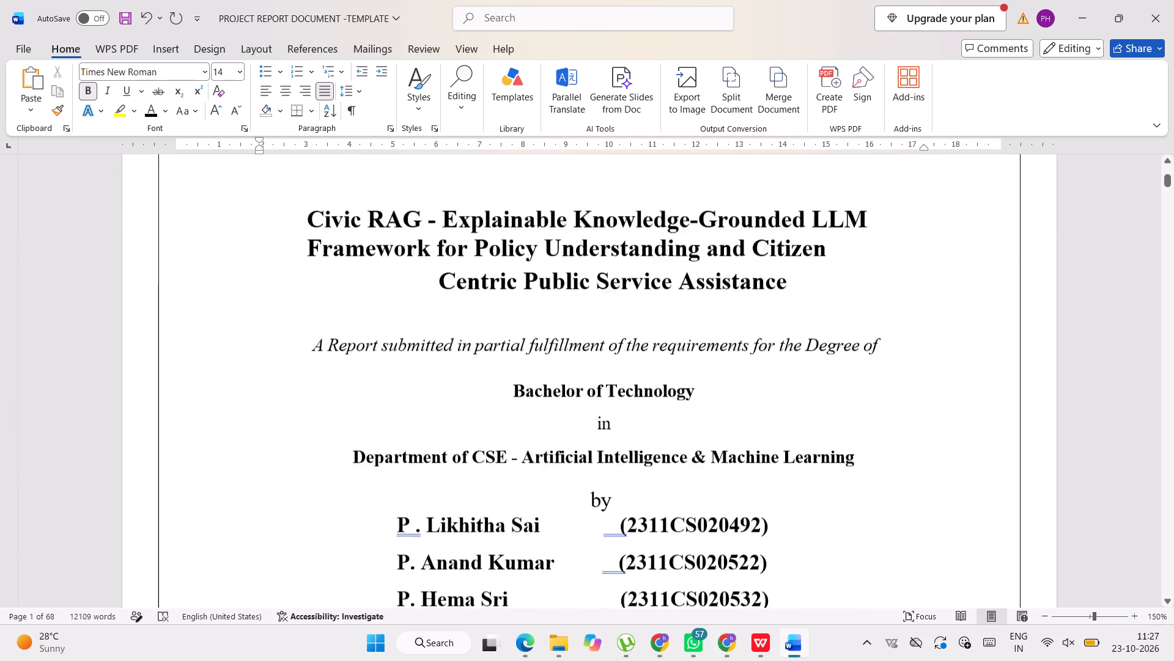
scroll(431, 475, down, 4)
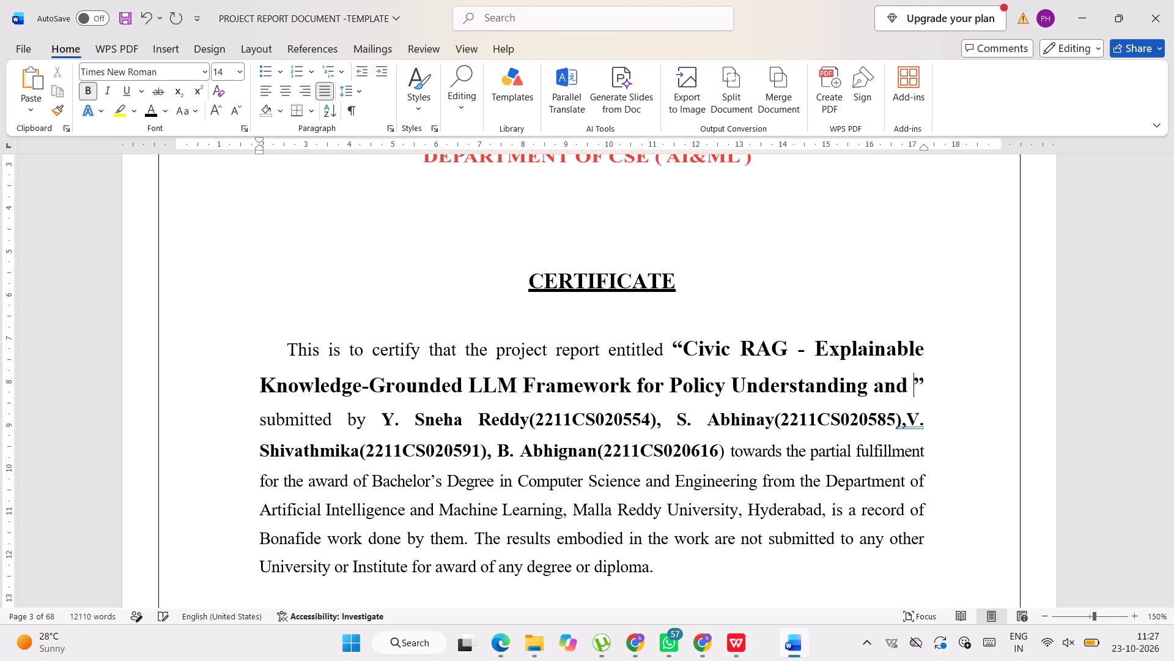
Add "Citizen Centric" to the certificate title after "Understanding and", following the second page's title.
scroll(431, 475, up, 4)
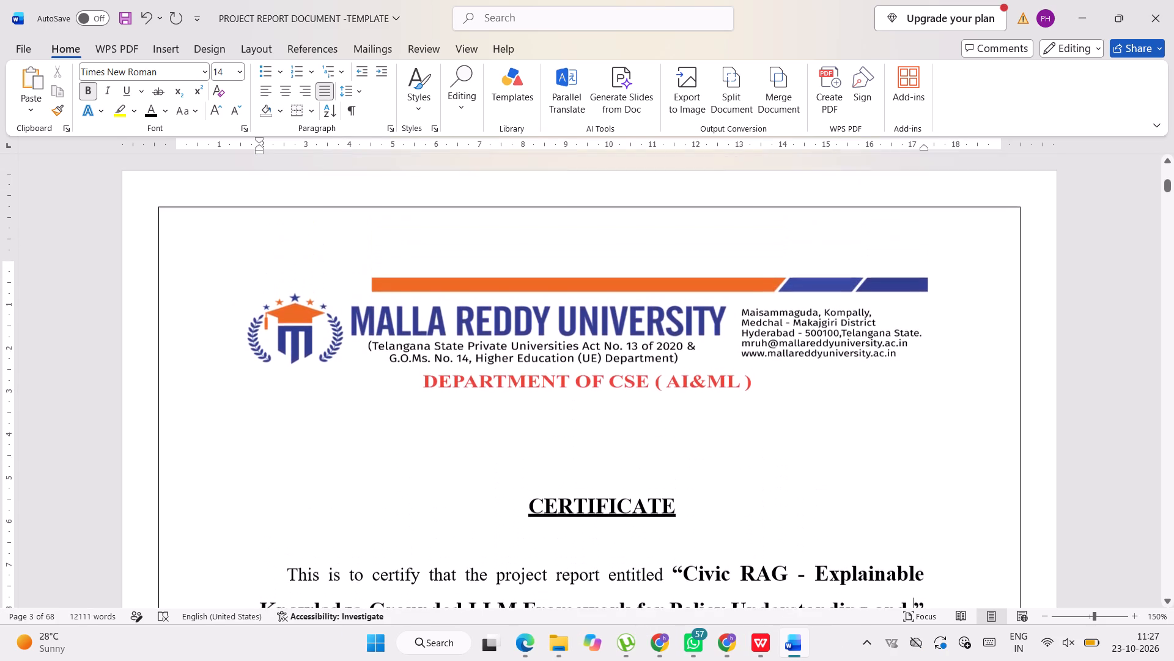
scroll(431, 475, up, 4)
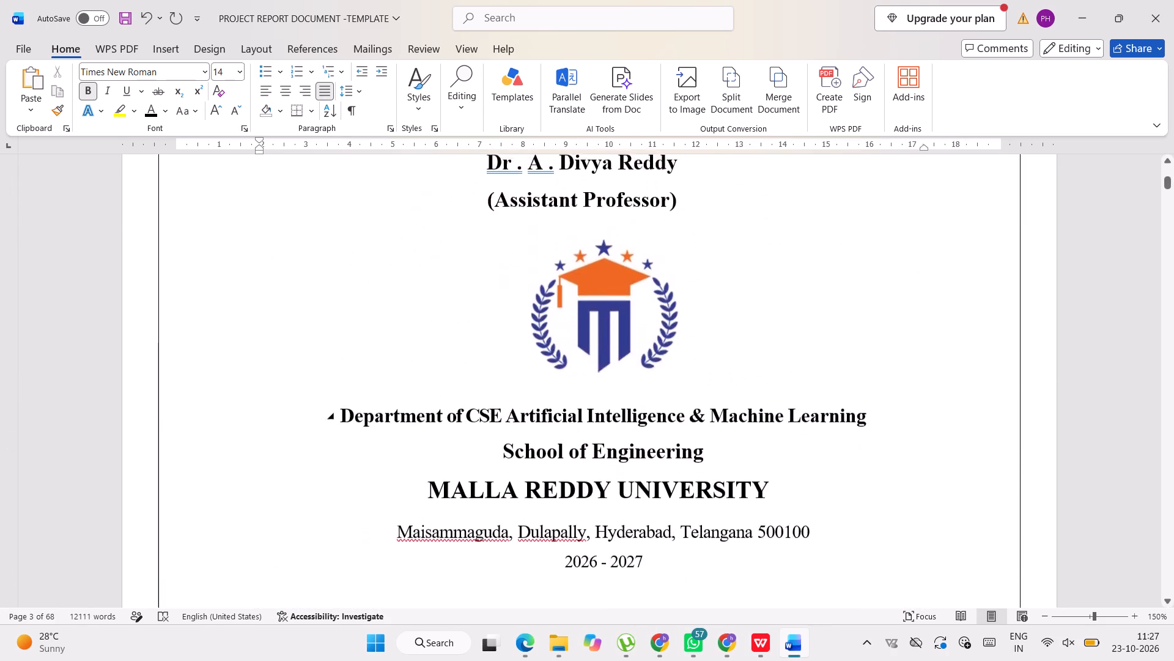
scroll(431, 475, up, 2)
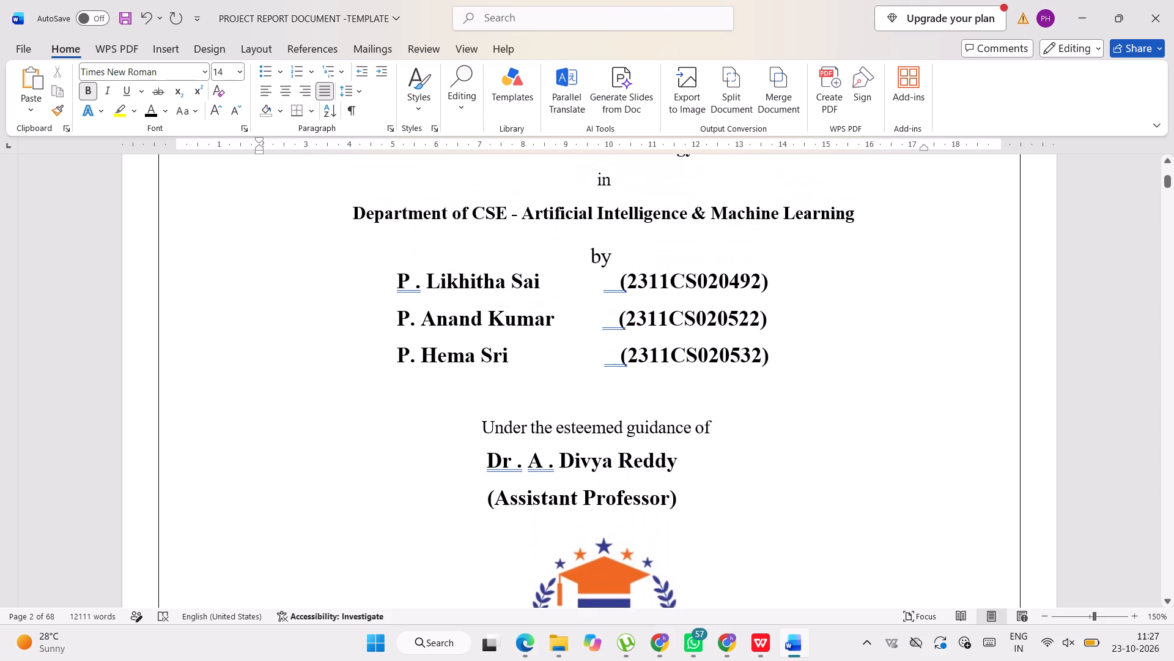
scroll(431, 475, right, 1)
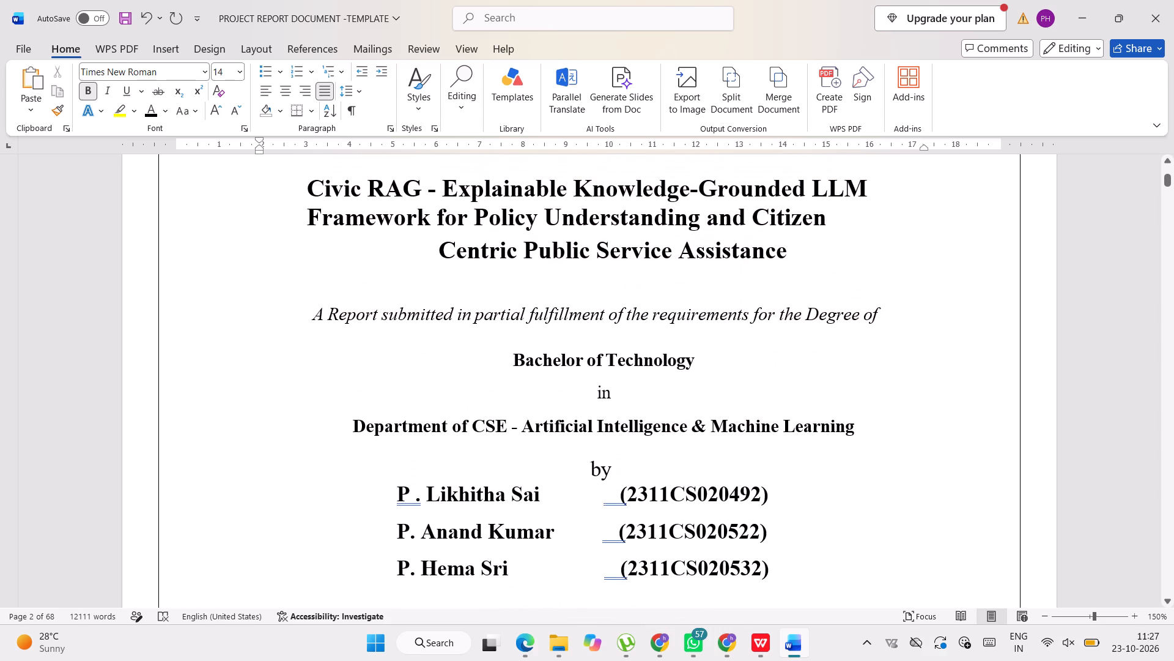
scroll(431, 475, down, 3)
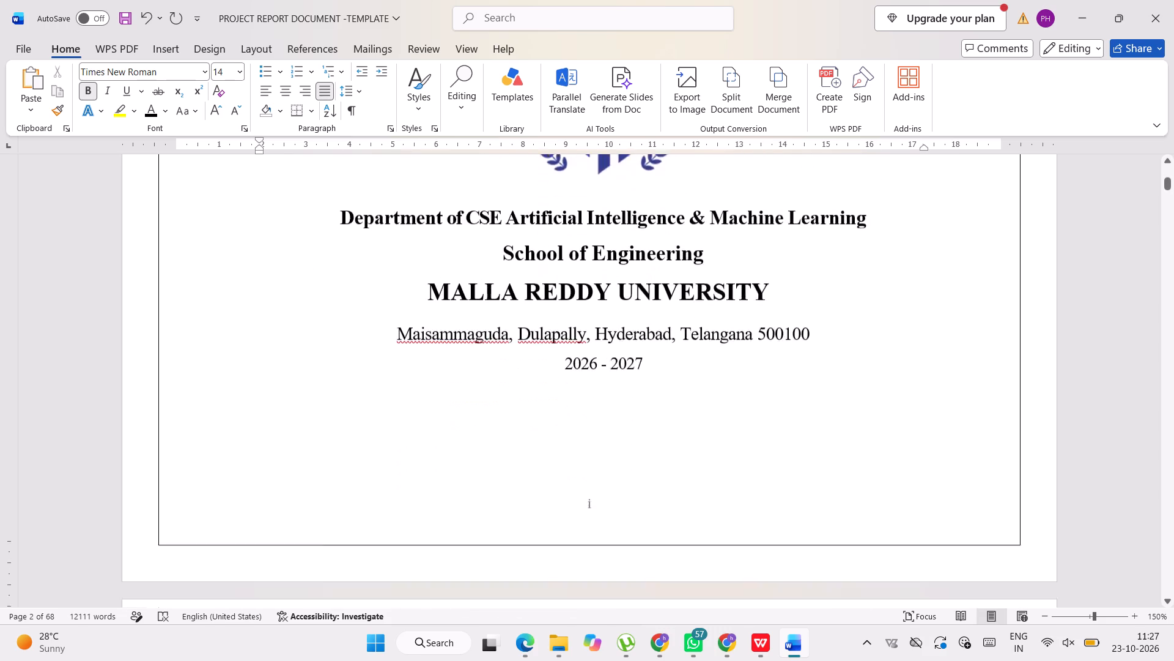
scroll(431, 475, down, 3)
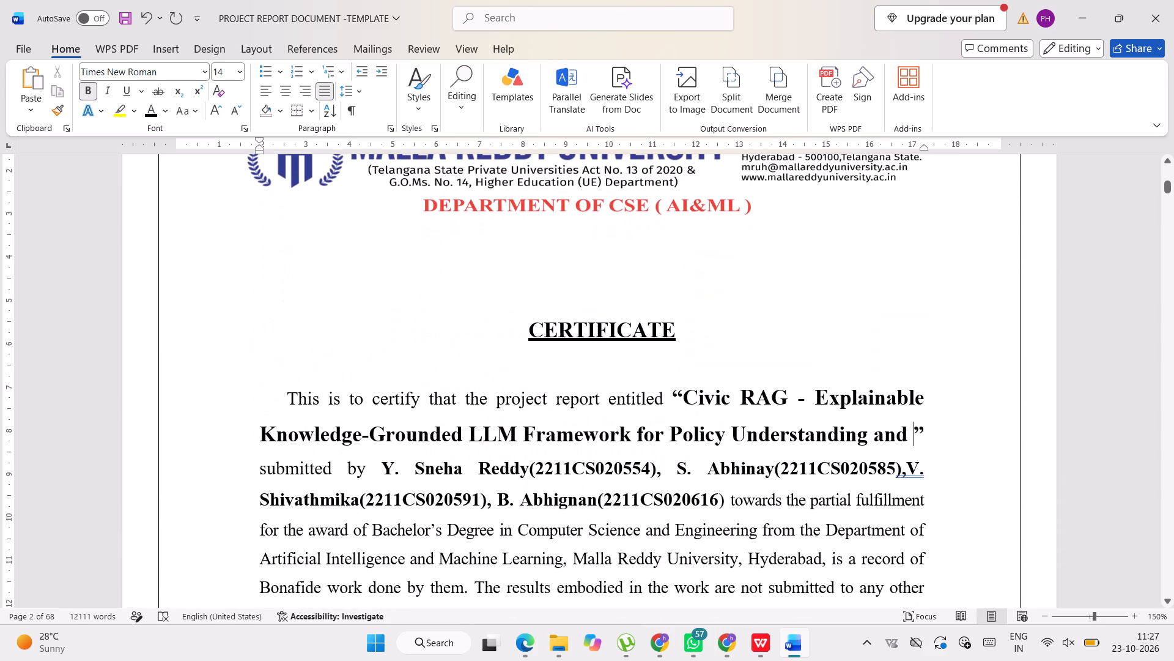
text(itizen)
key(space)
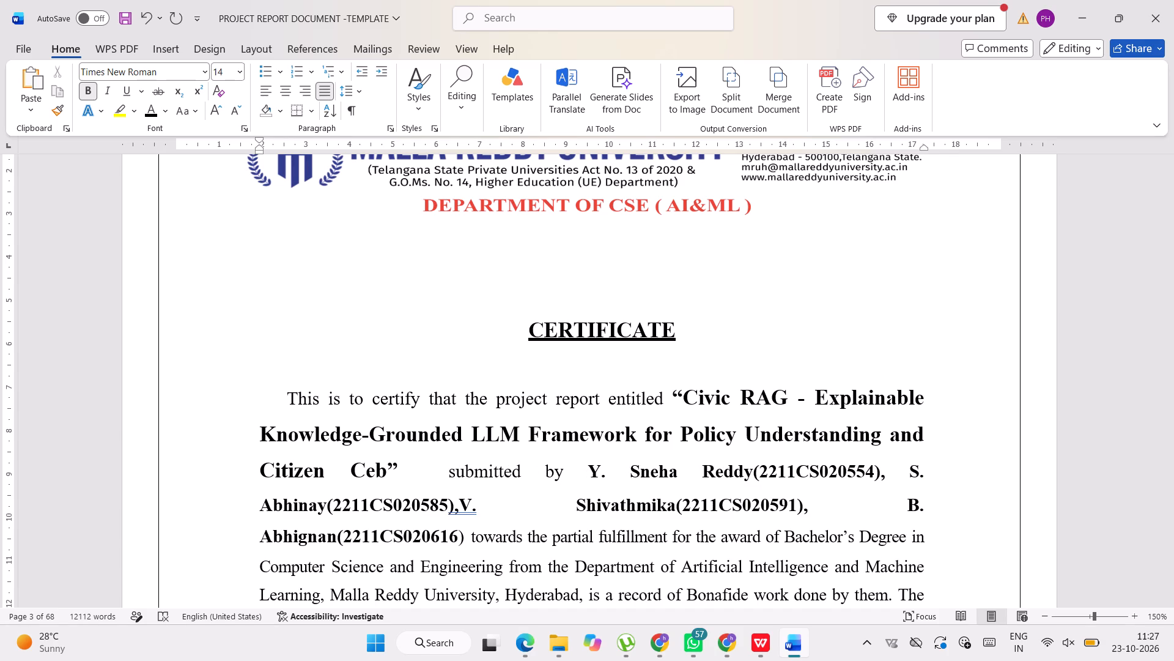
key(BackSpace)
text(ntric)
key(space)
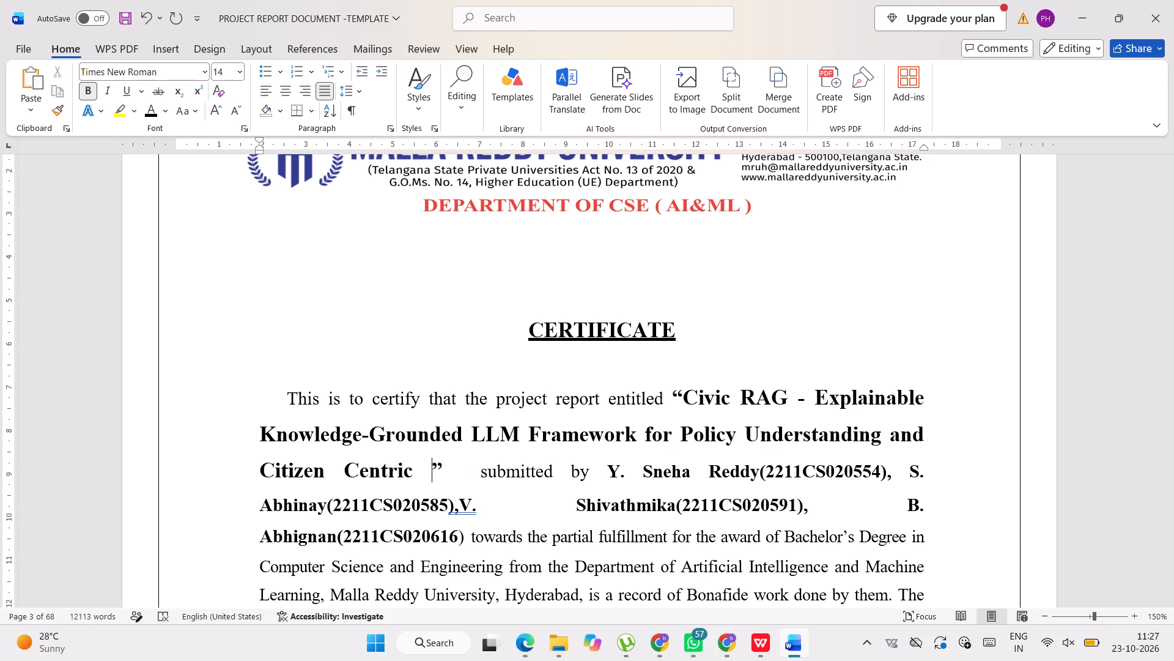
Add "Public" to the certificate title after "Citizen Centric", following the second page's title.
scroll(431, 475, up, 1)
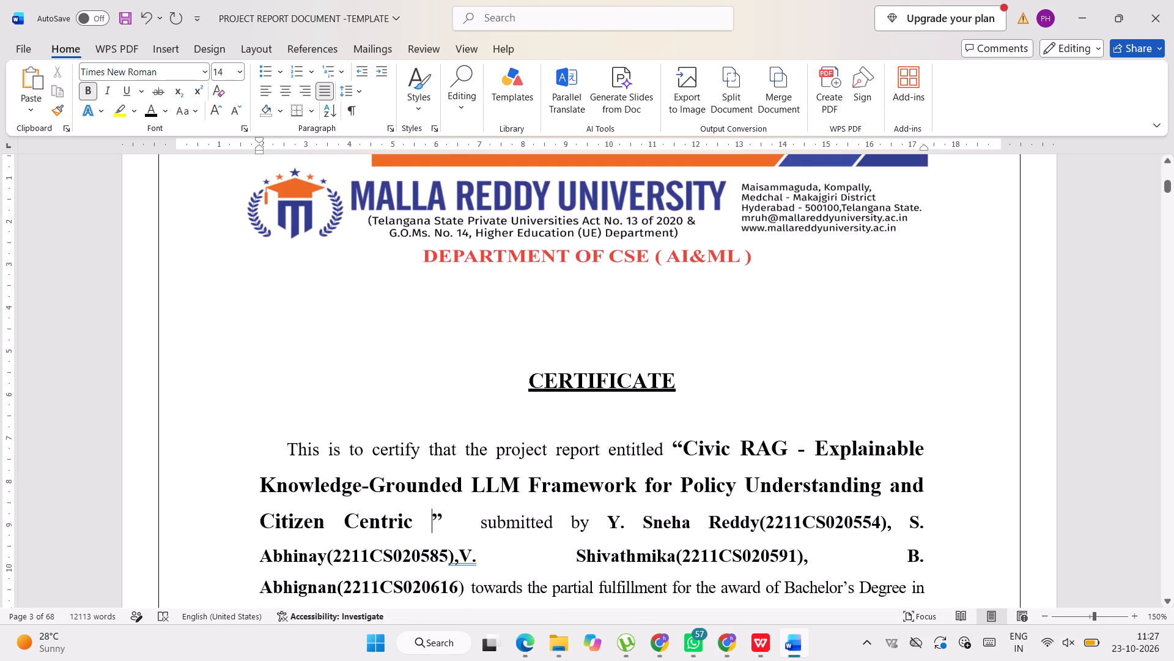
scroll(431, 475, up, 6)
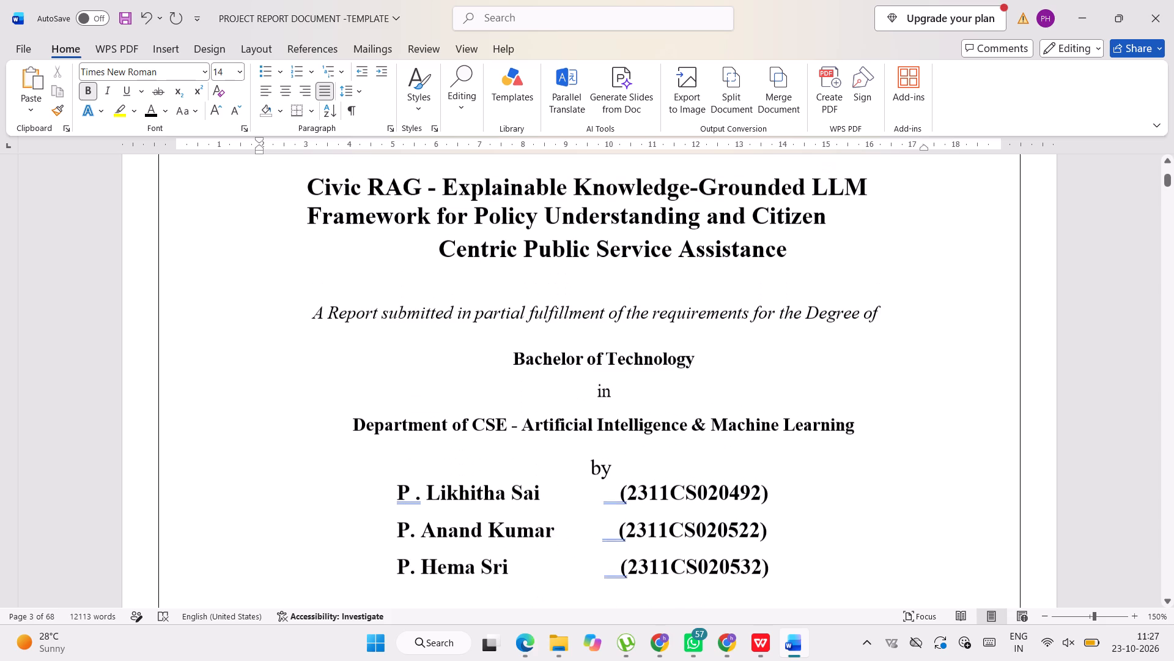
scroll(431, 475, down, 2)
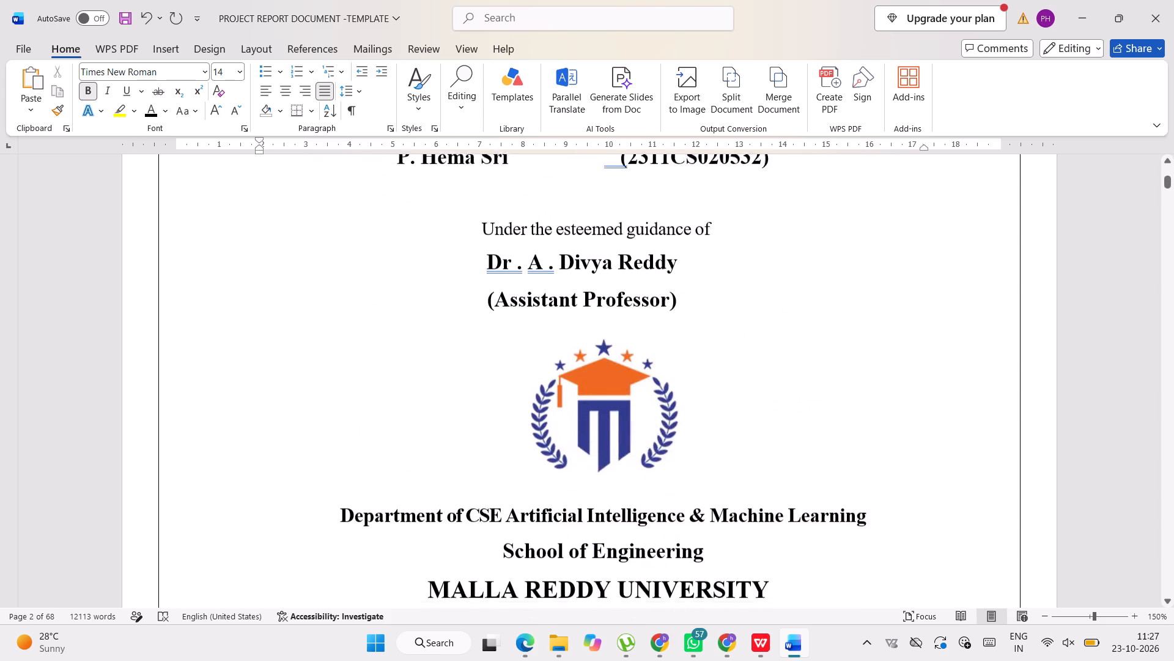
scroll(431, 475, down, 5)
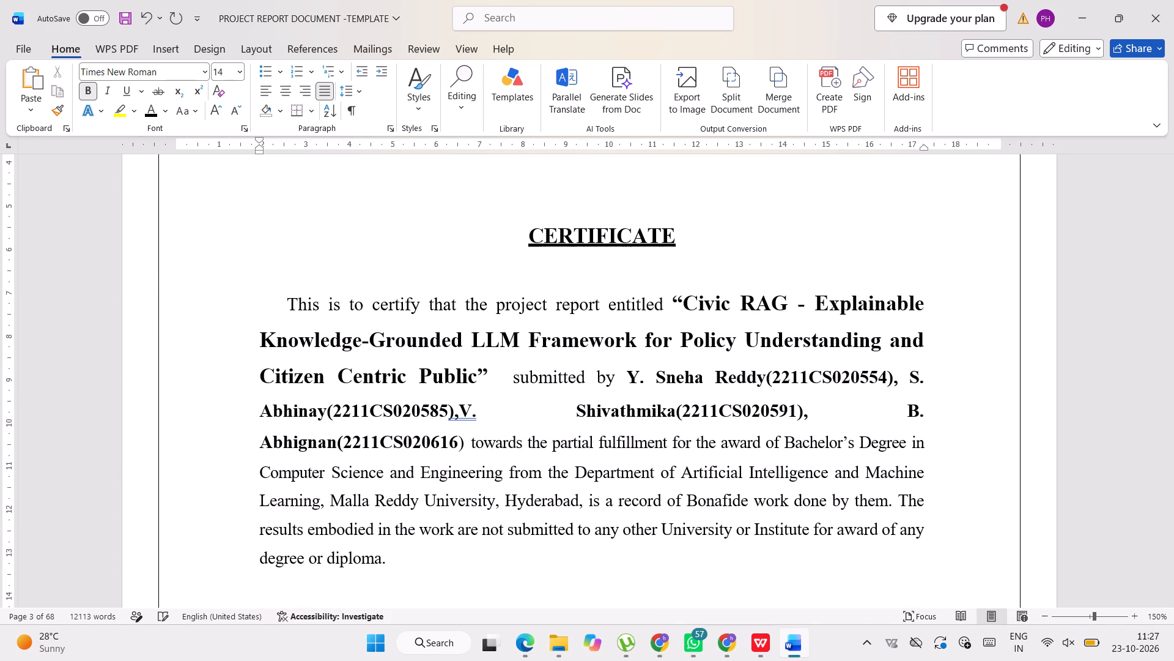
Finish the certificate title with "Service Assistance" after "Public", inside the closing quotation mark.
scroll(431, 475, up, 8)
right_click(431, 475)
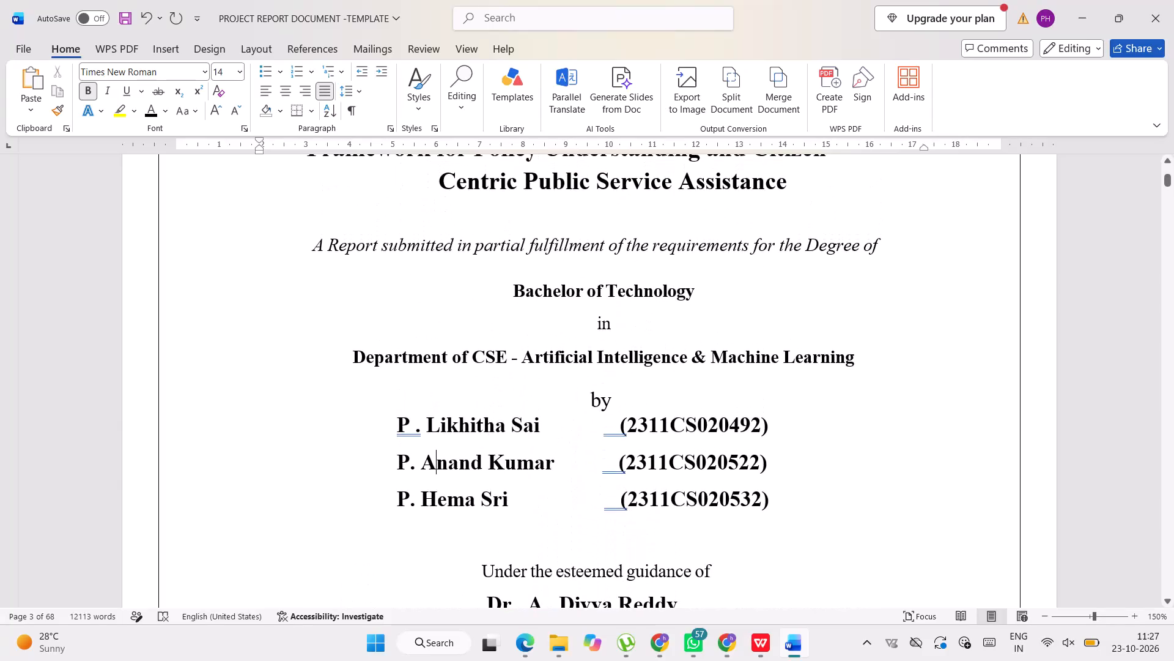
scroll(431, 475, up, 1)
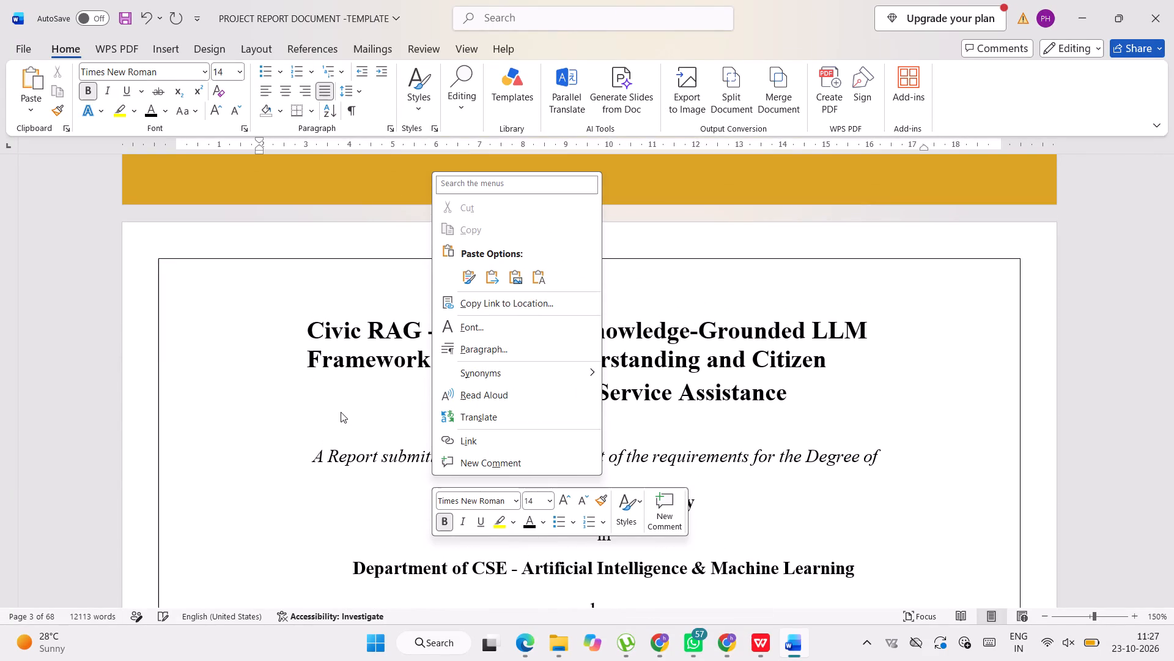
click(341, 412)
scroll(341, 412, down, 3)
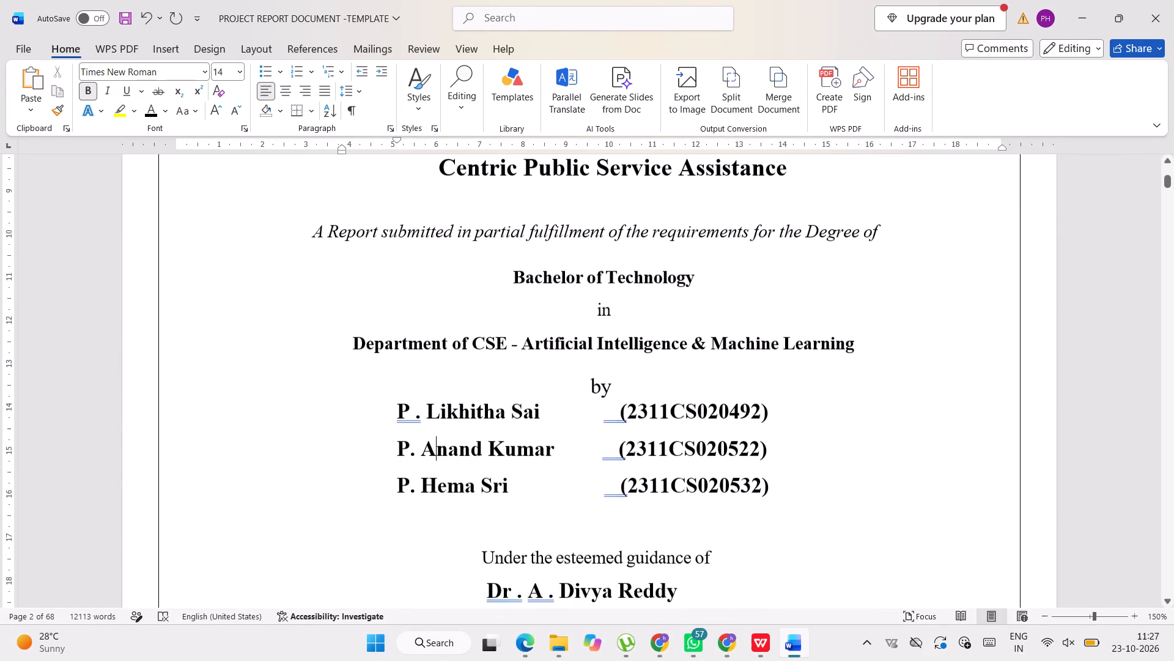
scroll(341, 412, down, 3)
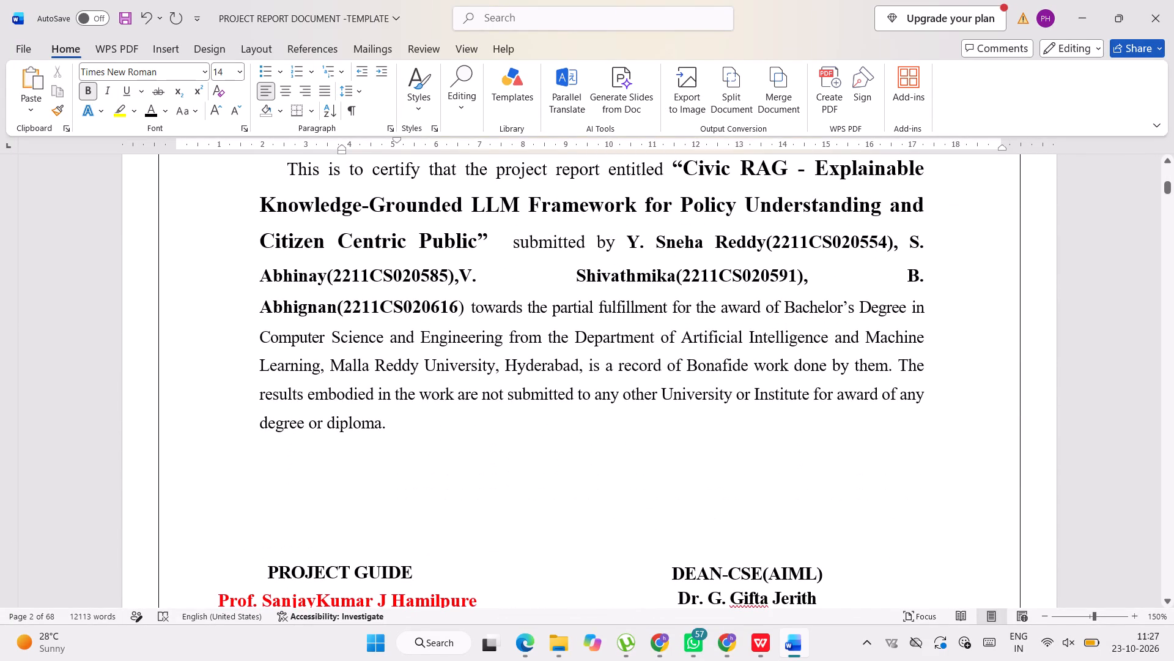
click(483, 237)
key(Left)
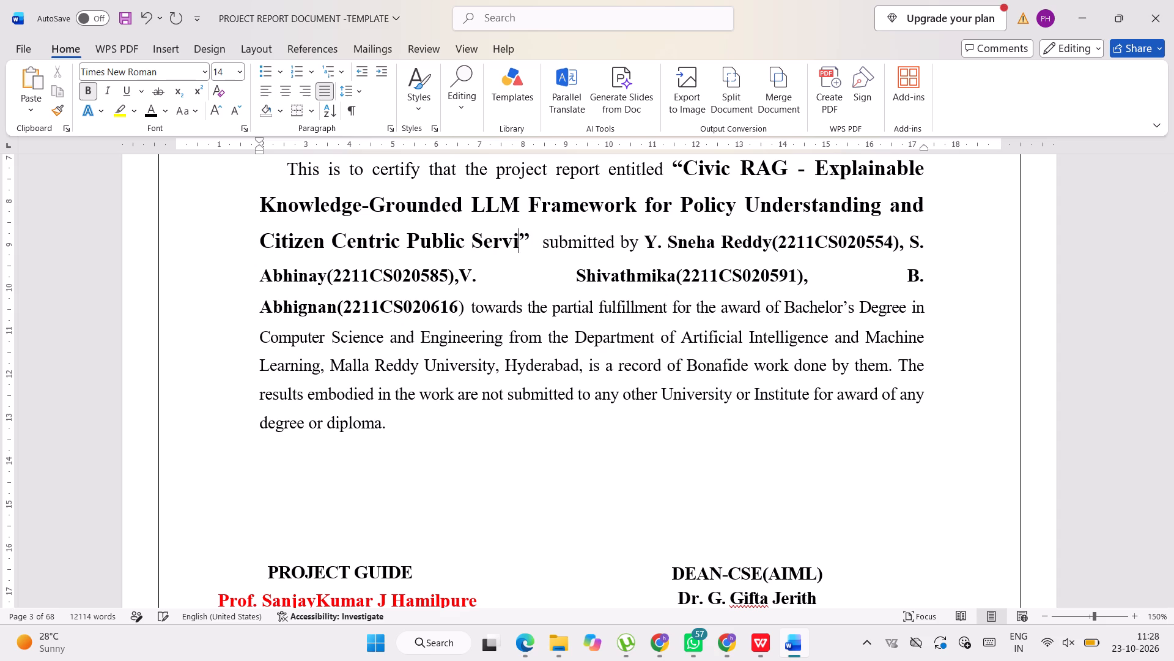
key(a)
text(ssistance)
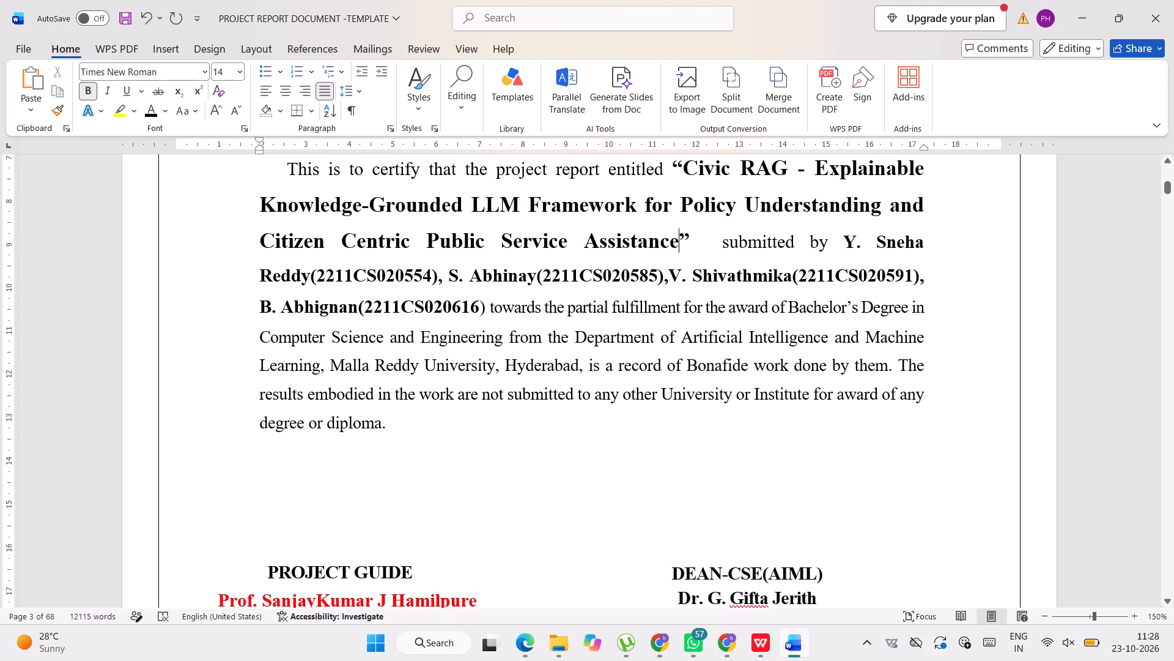
Remove the spaces between the certificate title's closing quotation mark and "submitted".
click(723, 241)
key(BackSpace)
key(BackSpace)
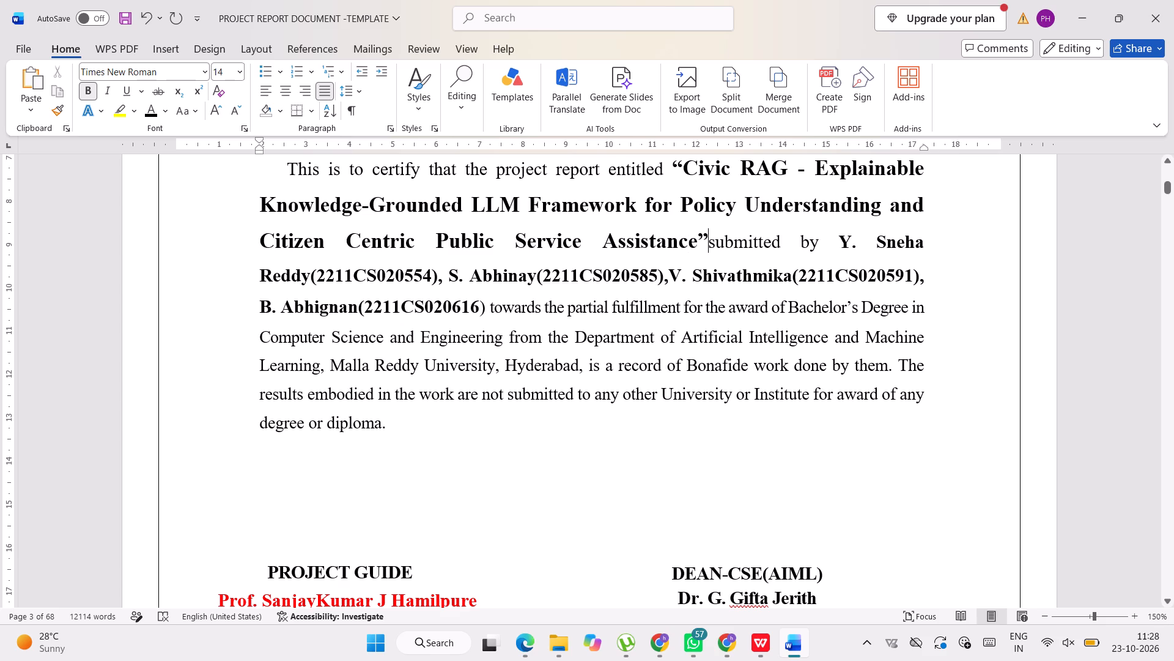
Replace the first student's initial and given name after "submitted by" in the certificate with the first student's name from the second page.
click(926, 239)
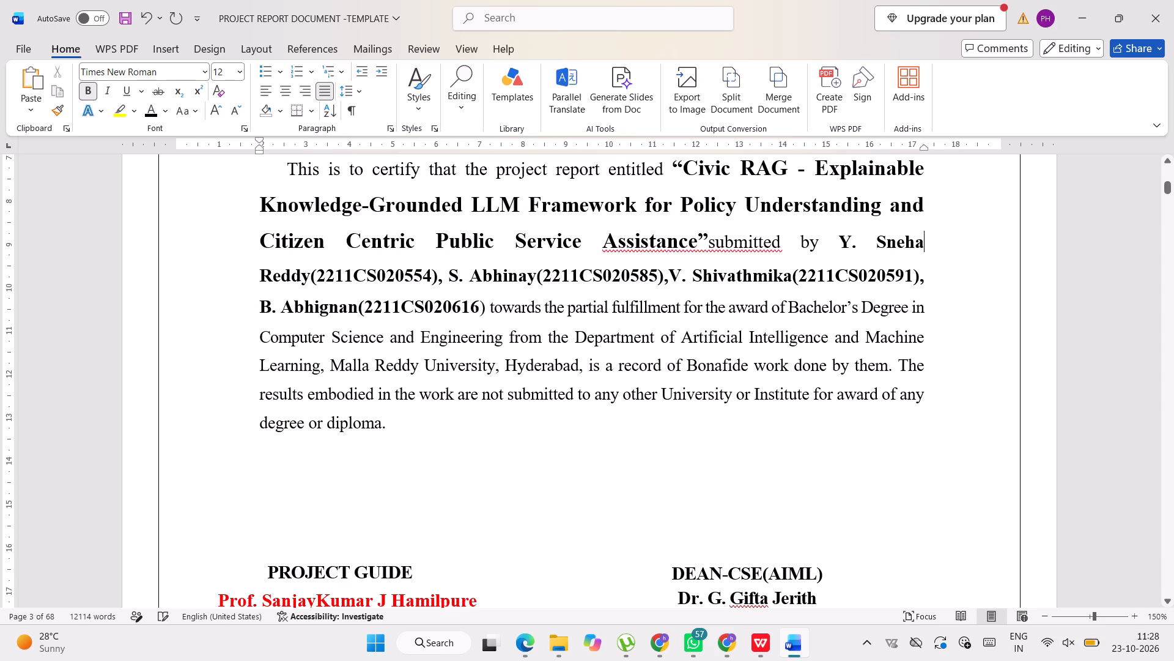
key(BackSpace)
key(BackSpace)
key(BackSpace)
key(BackSpace)
key(BackSpace)
key(BackSpace)
key(BackSpace)
key(BackSpace)
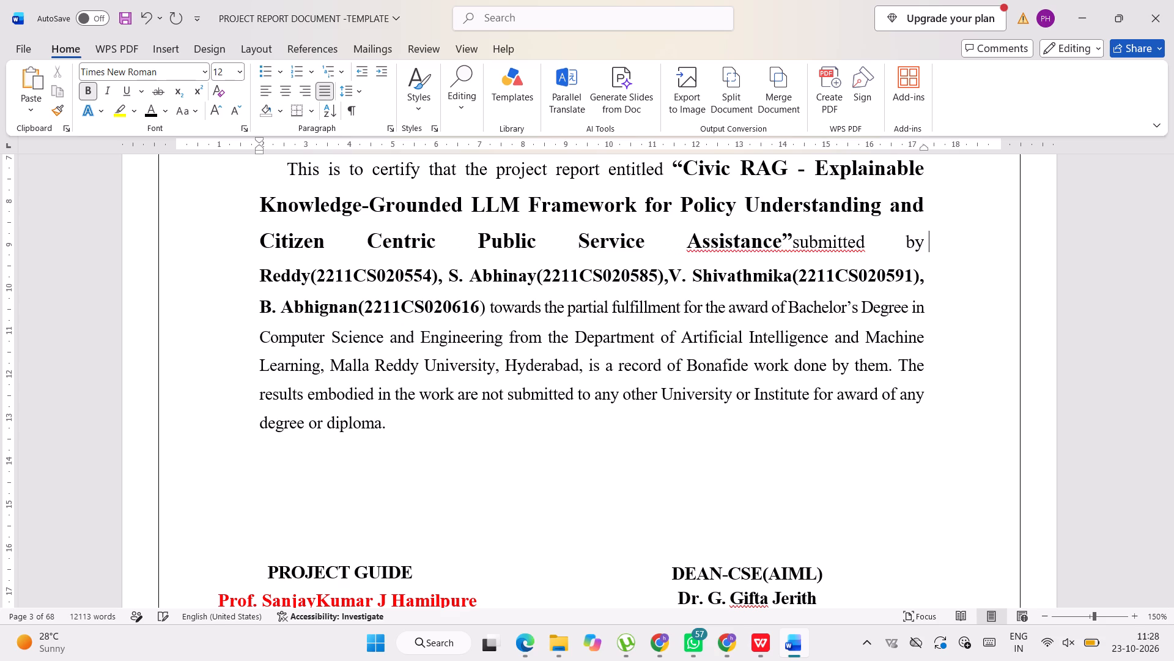
key(BackSpace)
key(BackSpace)
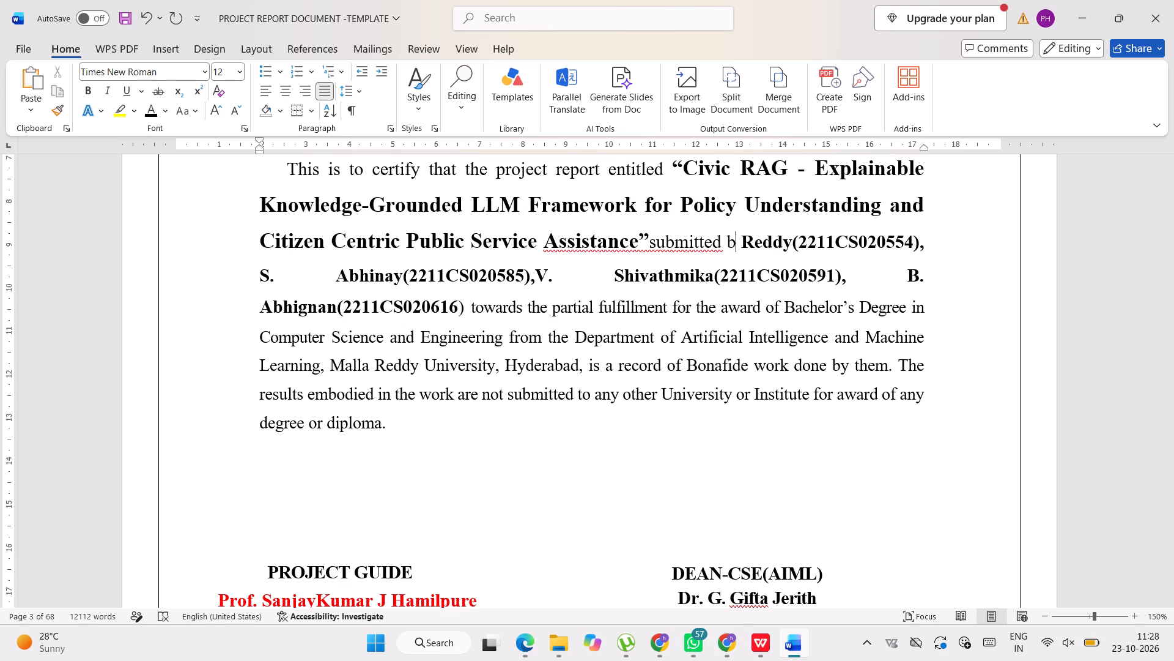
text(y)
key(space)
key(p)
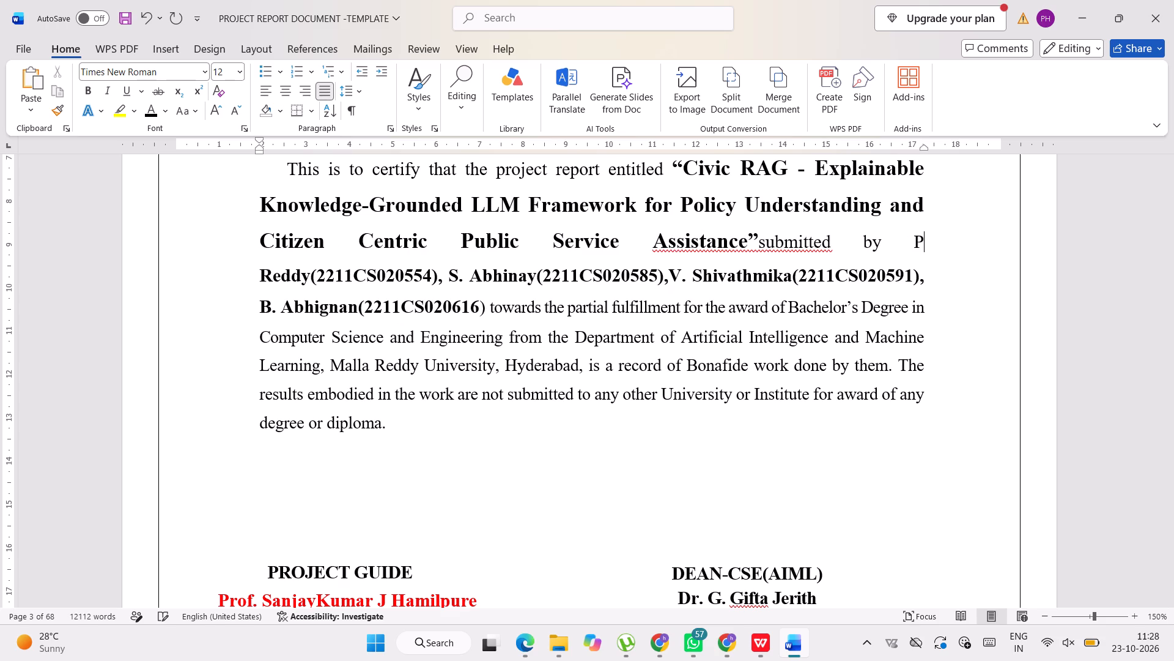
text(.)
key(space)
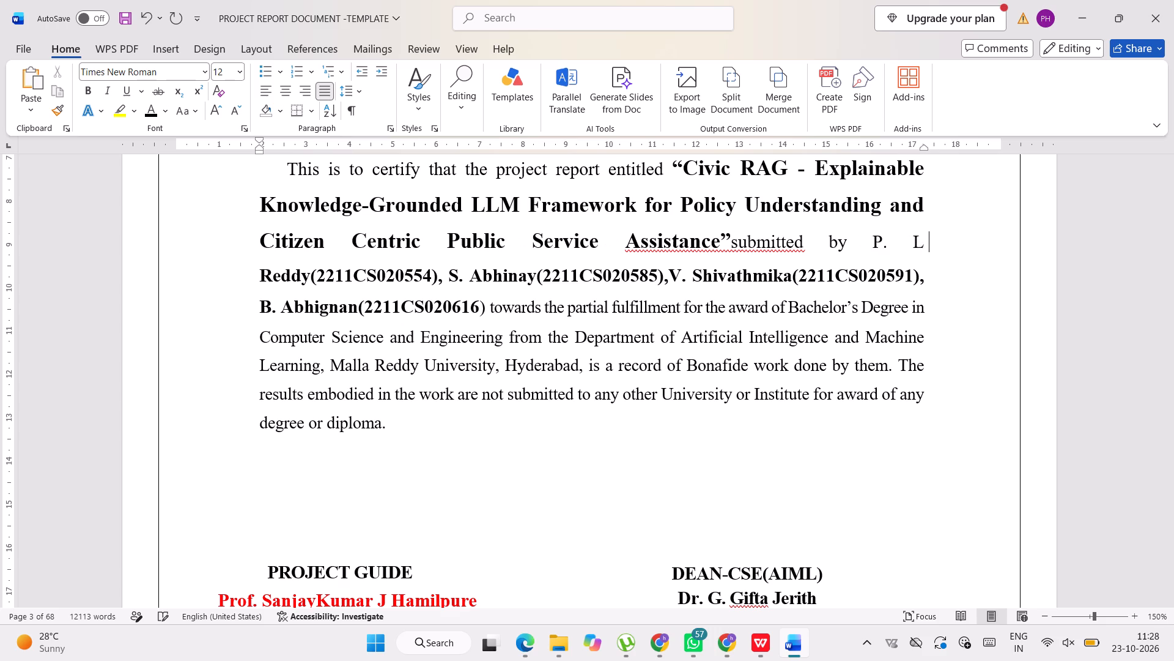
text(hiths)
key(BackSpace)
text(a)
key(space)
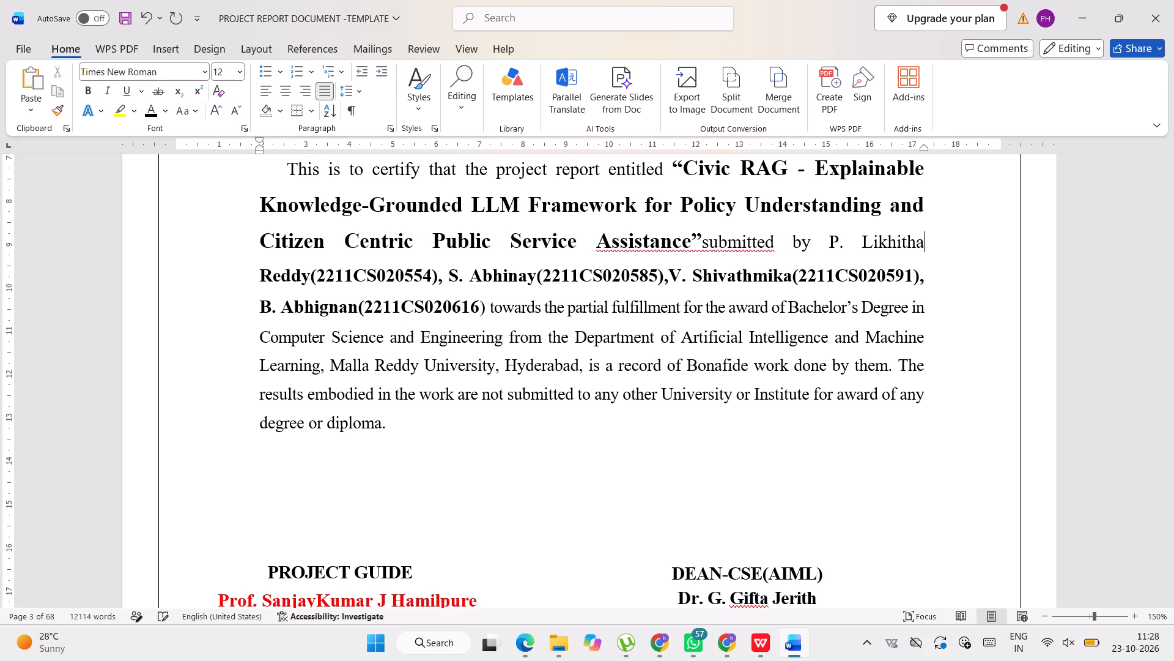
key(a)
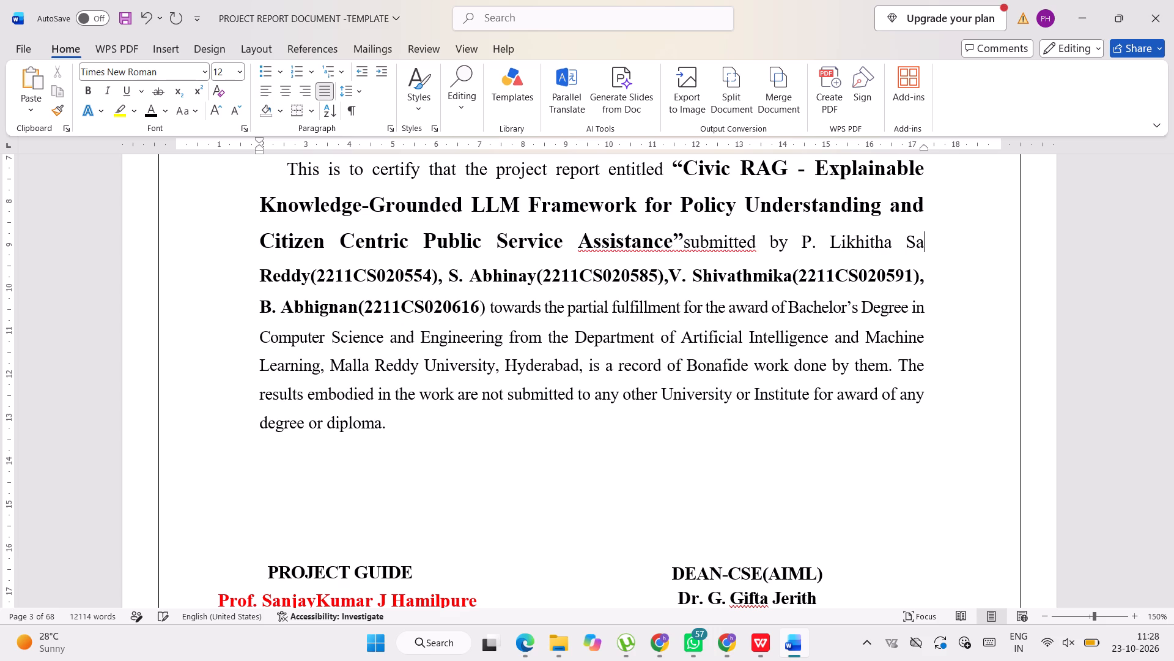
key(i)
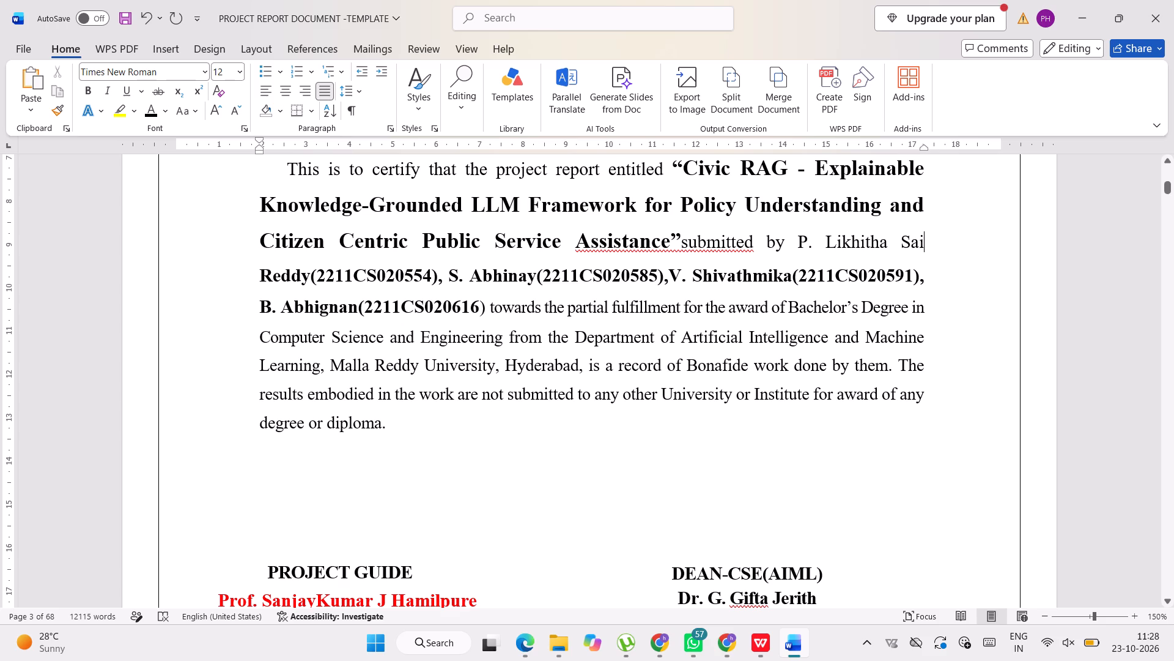
Delete the template student's leftover surname before the first roll number in the certificate paragraph.
click(308, 278)
key(BackSpace)
key(BackSpace)
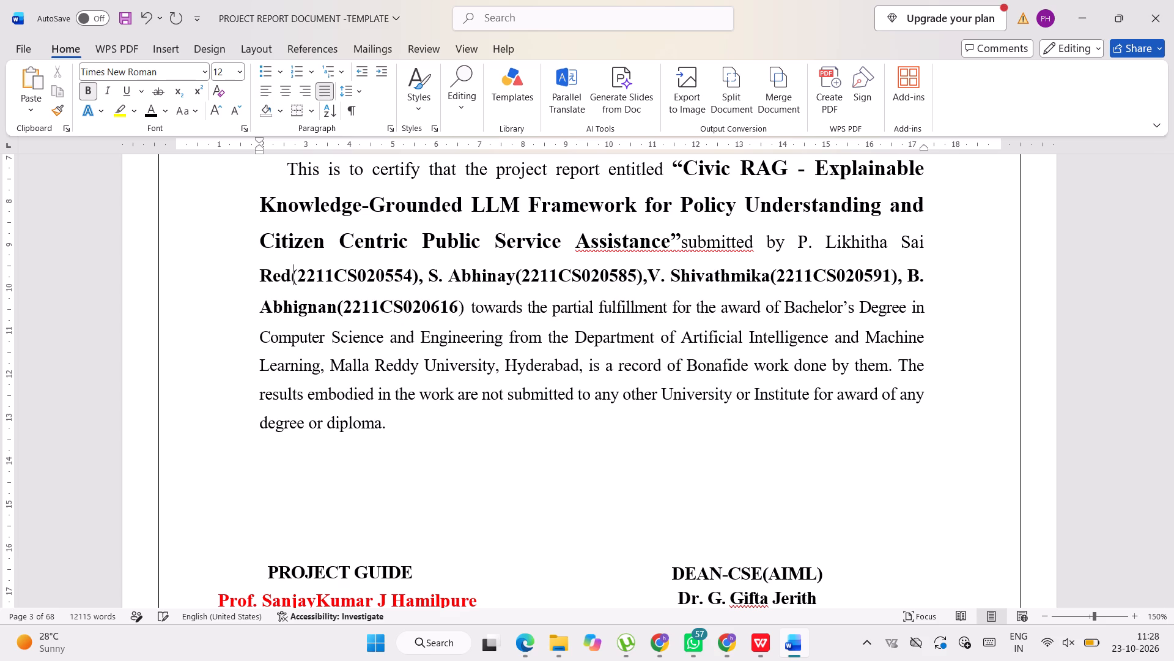
key(BackSpace)
key(BackSpace)
key(BackSpace)
Correct the year and final digits of the first roll number in the certificate to the first project student's roll number.
key(Right)
key(Right)
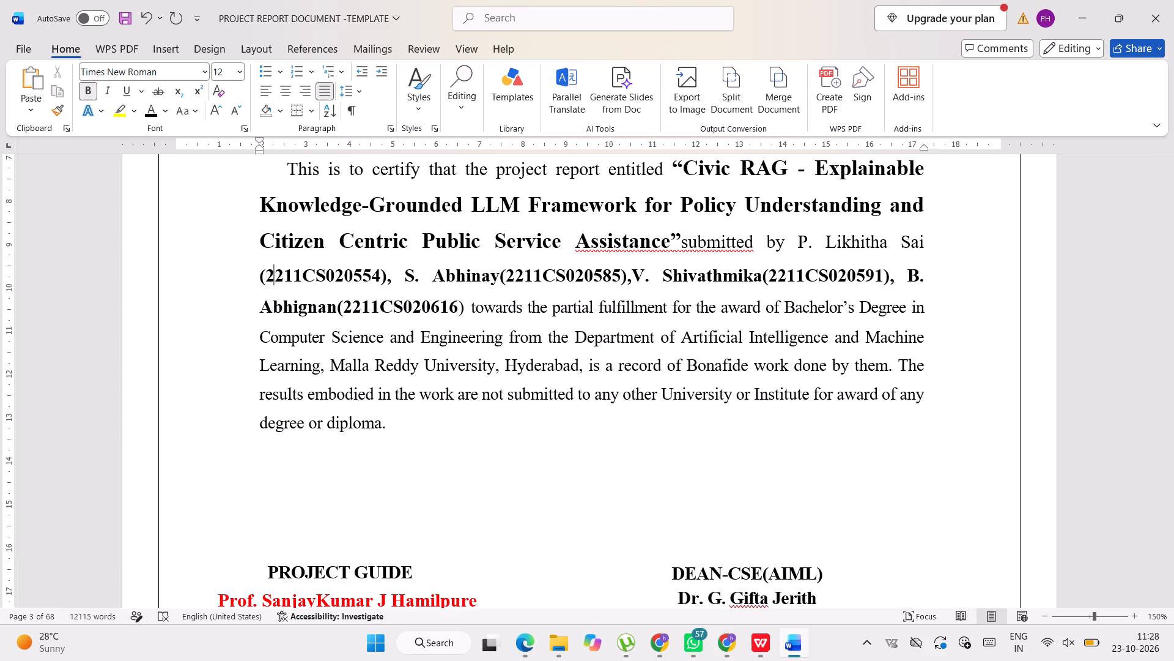
key(Right)
key(BackSpace)
key(3)
key(Right)
key(Right)
key(Right)
key(Right)
key(Right)
key(Right)
key(Right)
key(Right)
key(Right)
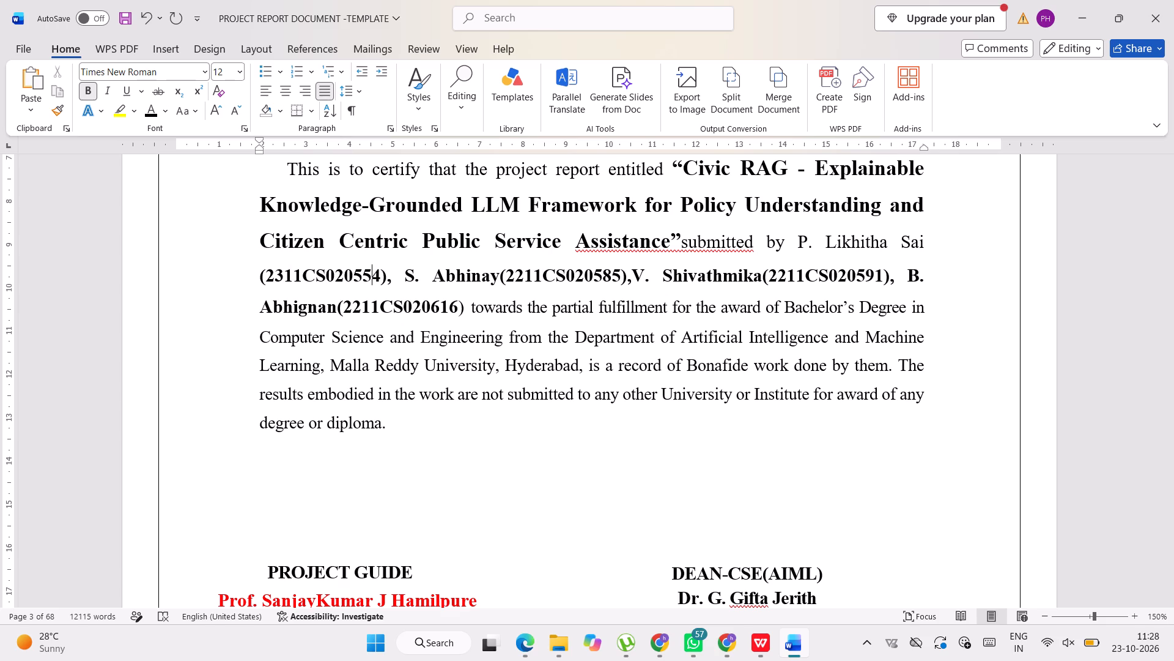
key(BackSpace)
key(BackSpace)
key(Right)
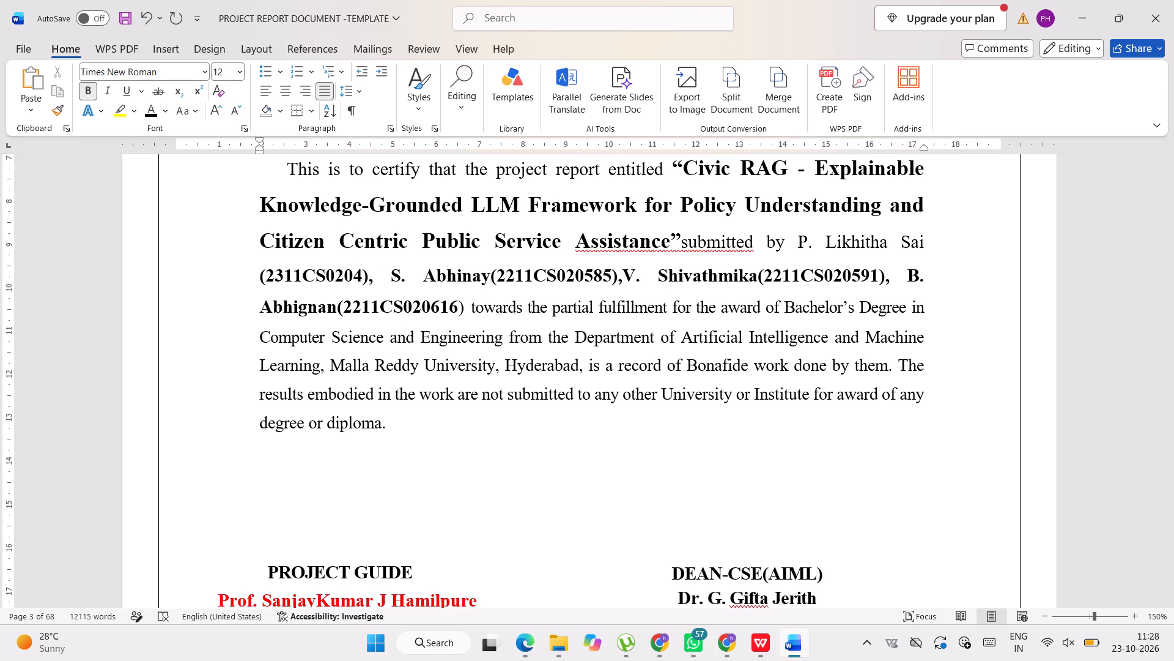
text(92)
Replace the second student's name in the certificate with the second project student's initial and name, keeping it before the roll number.
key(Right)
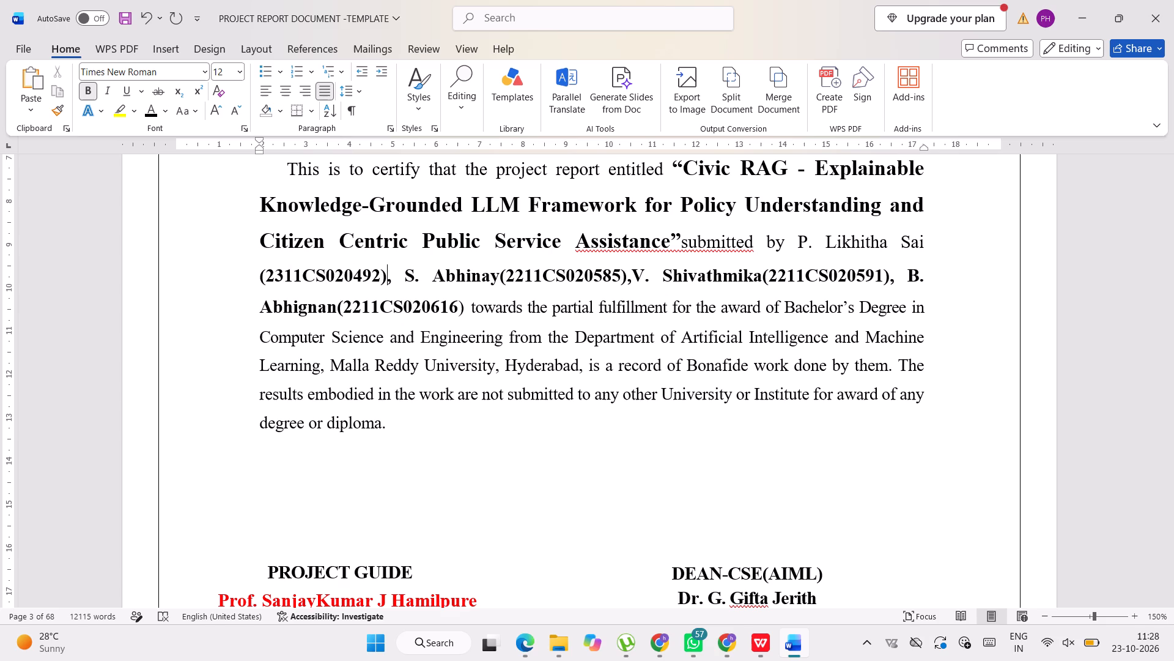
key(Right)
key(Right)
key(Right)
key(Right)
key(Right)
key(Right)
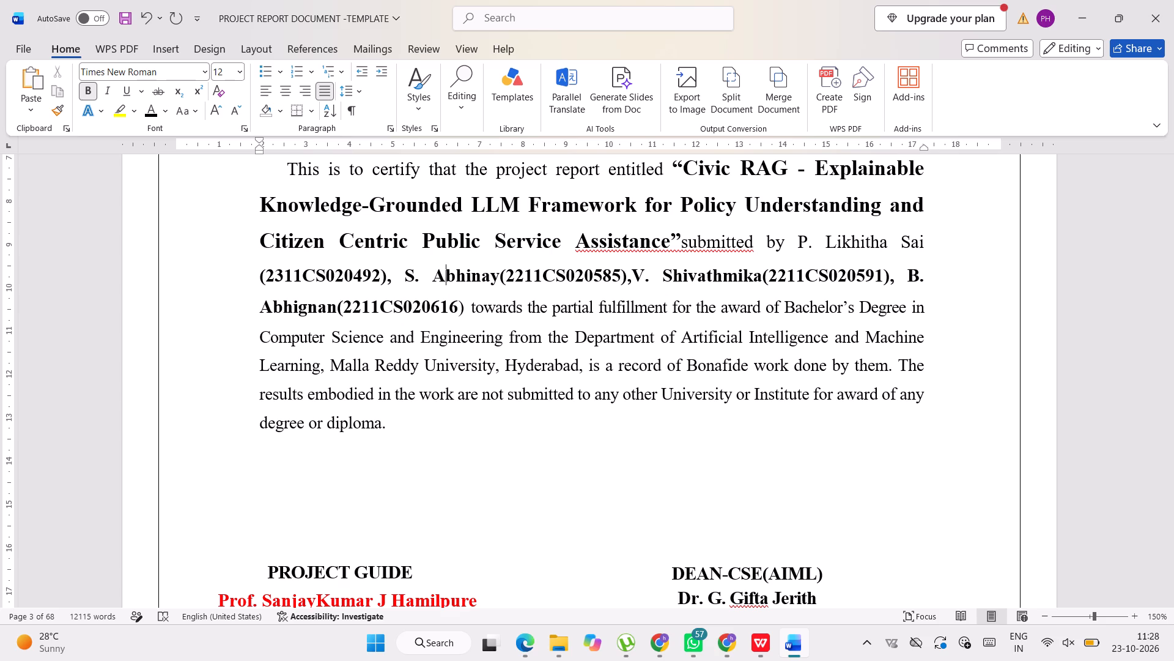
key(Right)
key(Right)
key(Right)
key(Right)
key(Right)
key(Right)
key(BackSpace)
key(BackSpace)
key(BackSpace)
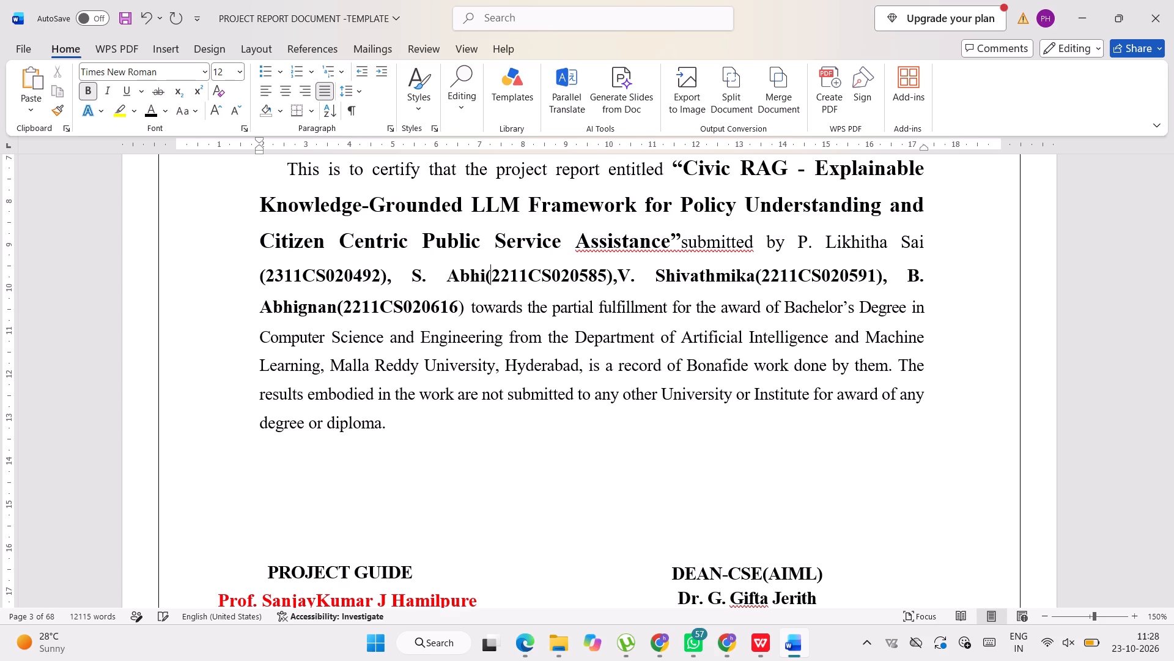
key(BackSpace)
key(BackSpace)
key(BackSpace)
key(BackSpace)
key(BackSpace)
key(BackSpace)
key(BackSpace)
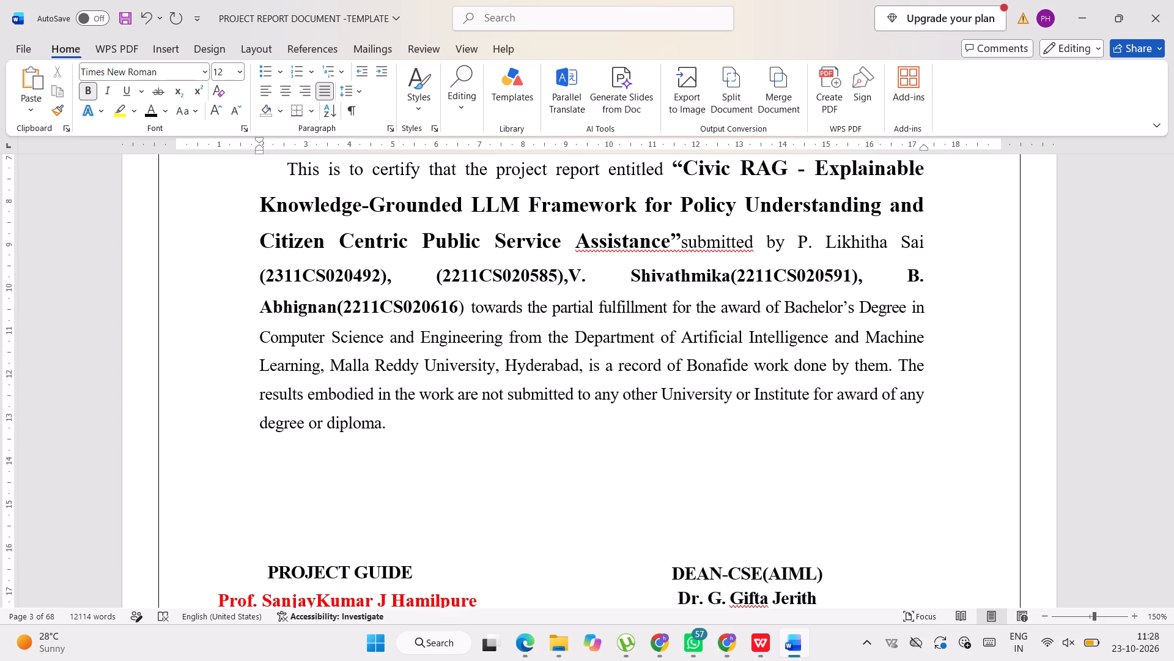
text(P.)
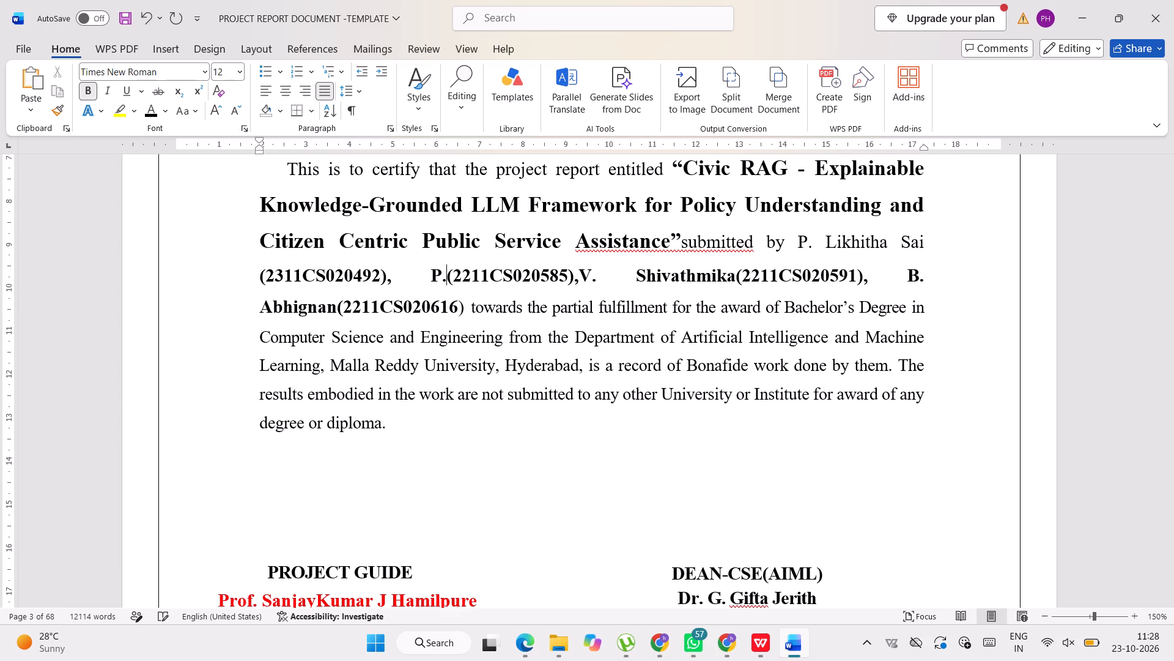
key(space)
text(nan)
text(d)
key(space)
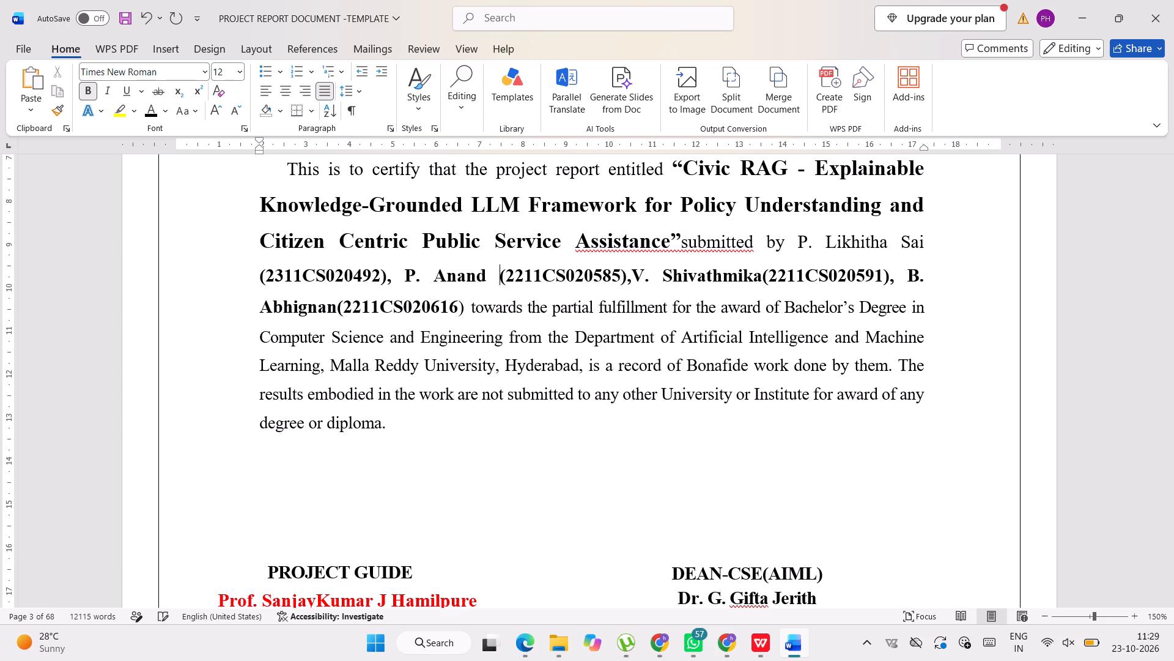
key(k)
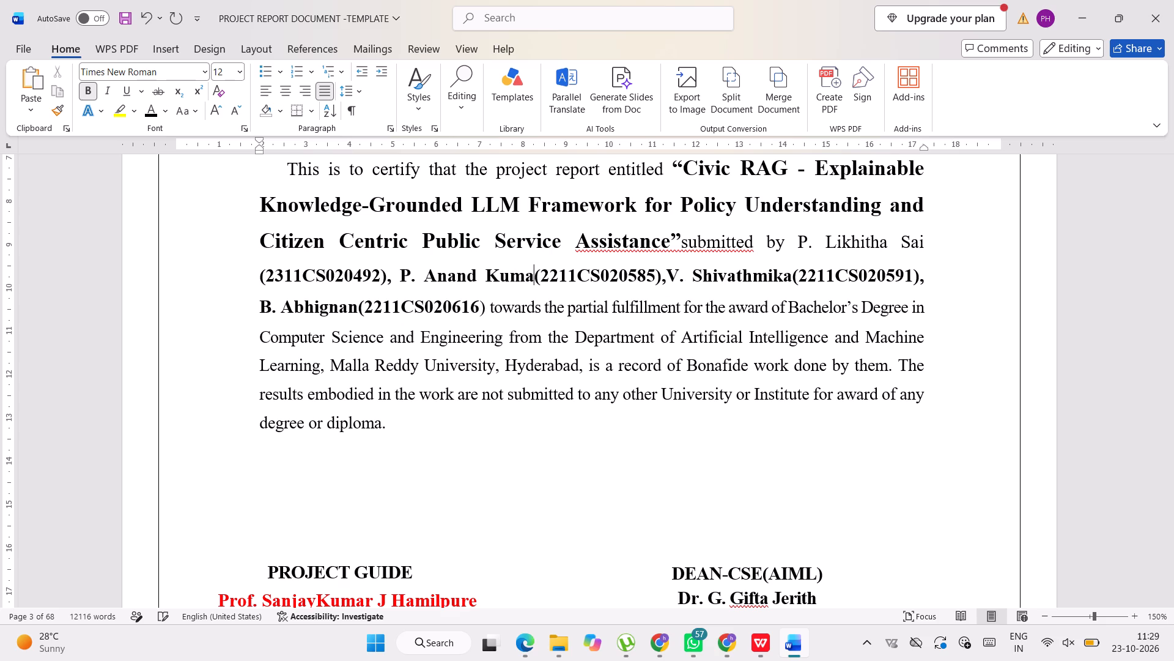
Correct the year and last two digits of the second roll number in the certificate to the second project student's roll number.
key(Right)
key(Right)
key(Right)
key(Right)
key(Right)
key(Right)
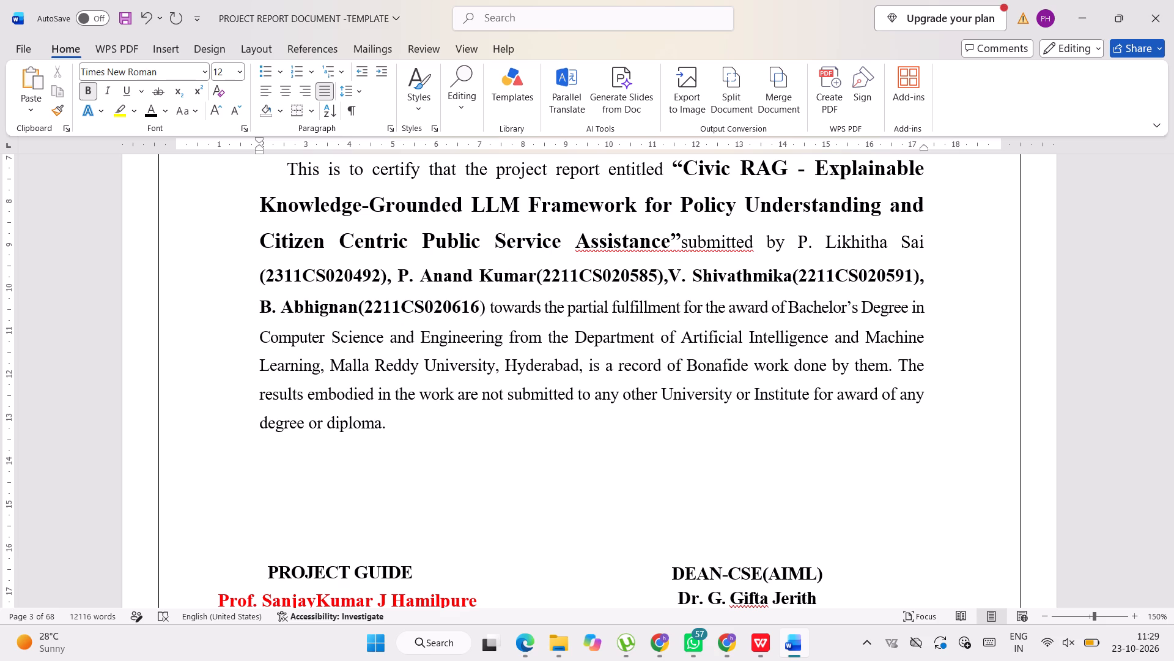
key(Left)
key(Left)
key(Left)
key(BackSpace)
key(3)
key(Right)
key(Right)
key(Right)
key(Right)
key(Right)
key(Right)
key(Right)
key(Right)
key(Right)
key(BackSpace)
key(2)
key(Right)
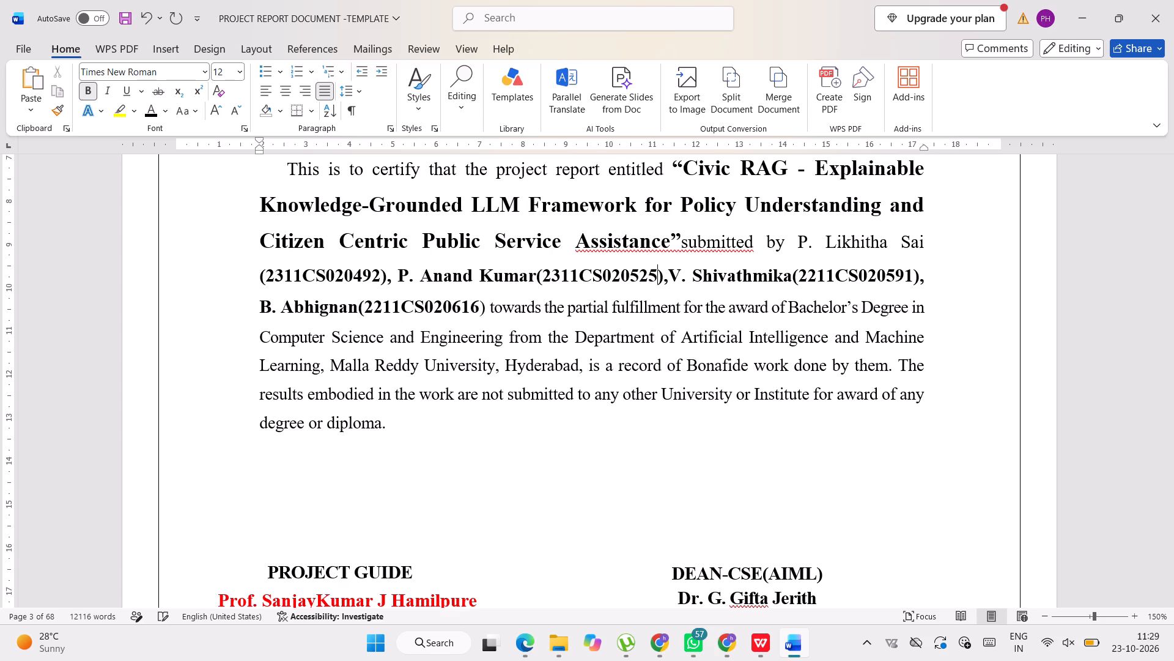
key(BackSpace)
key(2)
Replace the third student's name in the certificate with the third project student's initial and name.
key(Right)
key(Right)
key(Right)
key(Right)
key(Right)
key(Right)
key(Right)
key(Right)
key(Right)
key(Right)
key(Right)
key(Right)
key(Right)
key(Right)
key(Right)
key(Right)
key(BackSpace)
key(BackSpace)
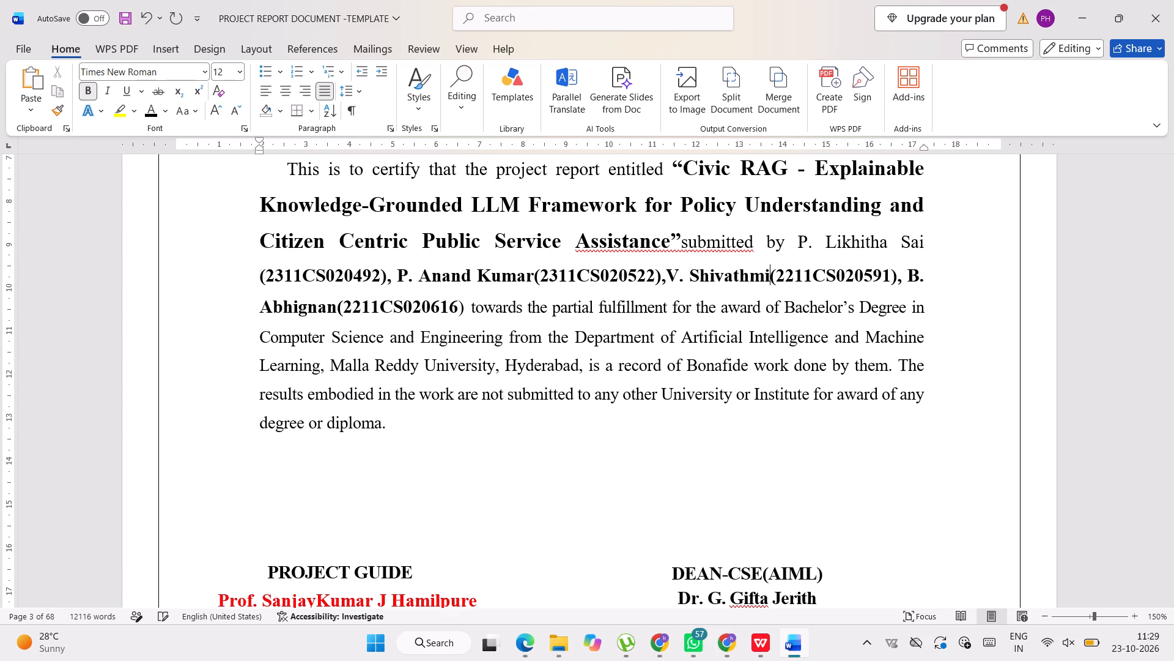
key(BackSpace)
key(BackSpace)
key(BackSpace)
key(BackSpace)
key(BackSpace)
key(BackSpace)
key(BackSpace)
key(BackSpace)
key(BackSpace)
key(BackSpace)
key(BackSpace)
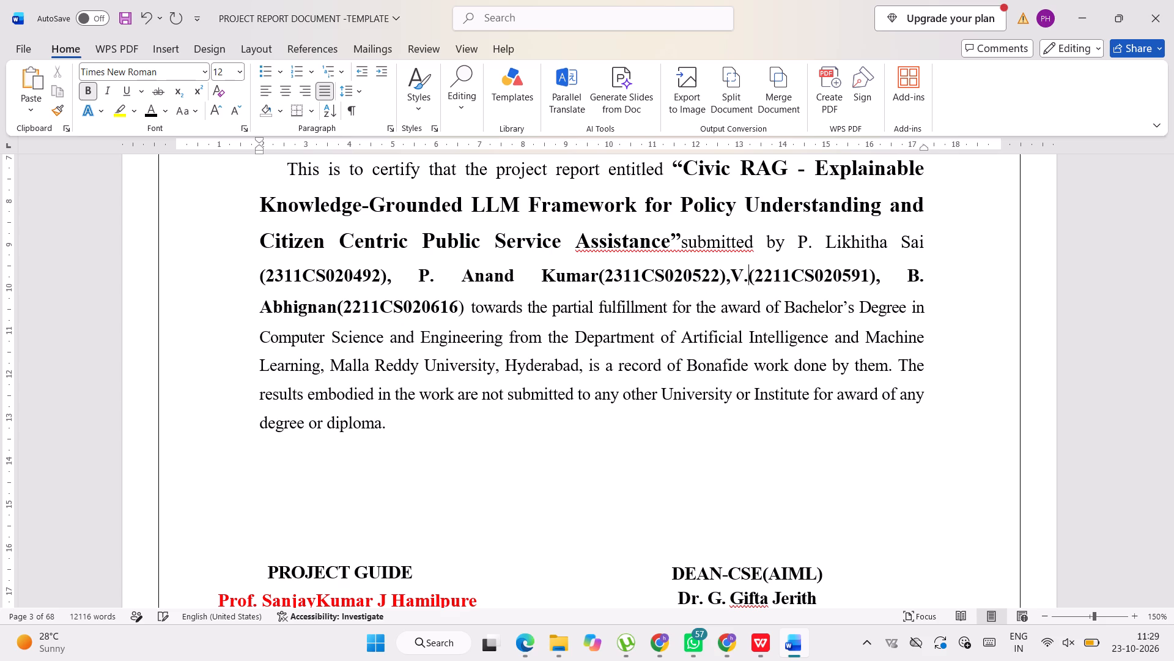
key(BackSpace)
text(P.)
key(space)
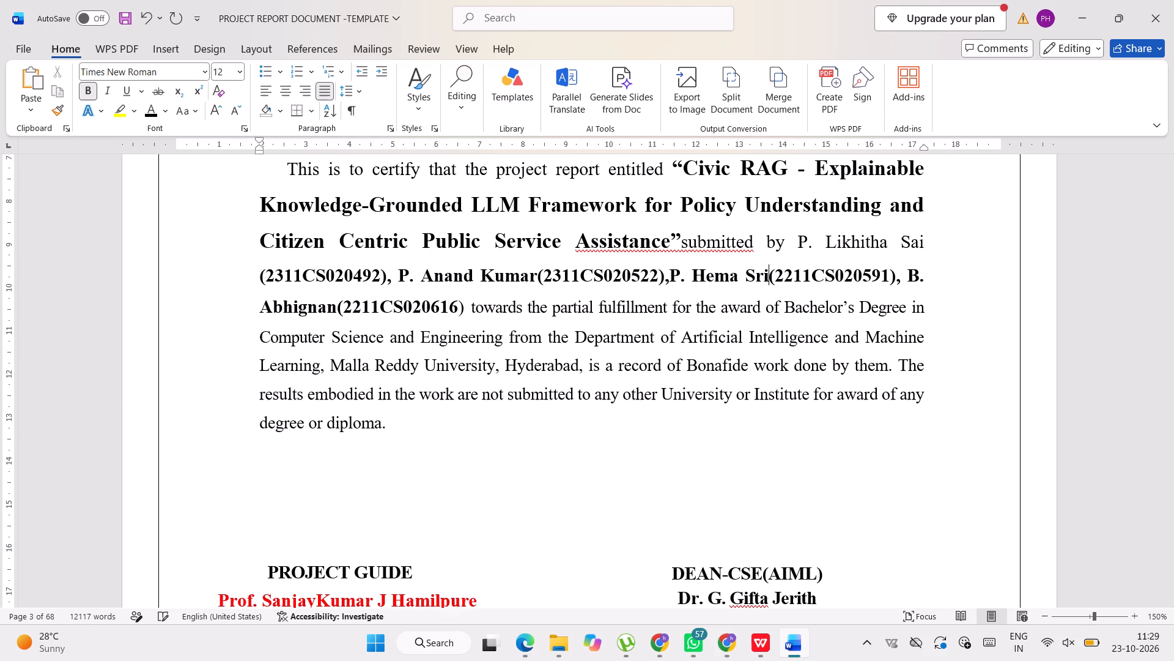
Correct the year and last two digits of the third roll number in the certificate to the third project student's roll number.
key(Right)
key(Right)
key(Right)
key(BackSpace)
key(3)
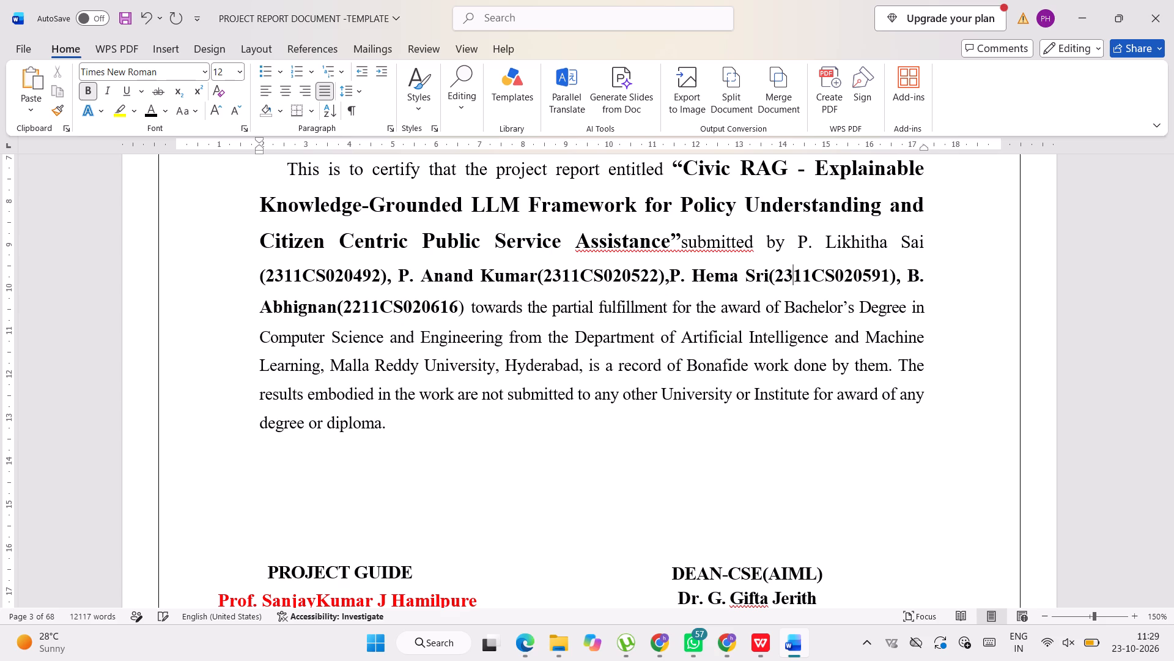
key(Right)
key(Right)
key(Right)
key(Right)
key(Right)
key(Right)
key(Right)
key(Right)
key(Right)
key(BackSpace)
key(3)
key(Right)
key(BackSpace)
key(2)
Delete the fourth template student's name and bracketed roll number before "towards the partial fulfillment" in the certificate.
click(468, 307)
key(BackSpace)
key(BackSpace)
key(BackSpace)
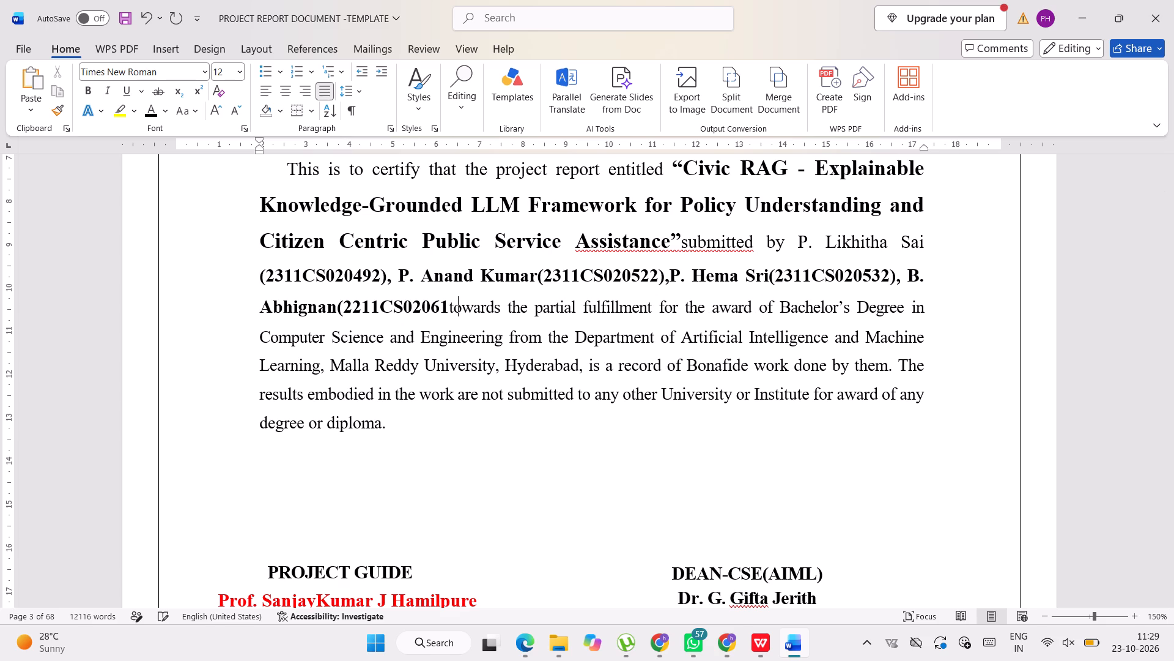
key(BackSpace)
key(BackSpace)
key(BackSpace)
key(BackSpace)
key(BackSpace)
key(BackSpace)
key(BackSpace)
key(BackSpace)
key(BackSpace)
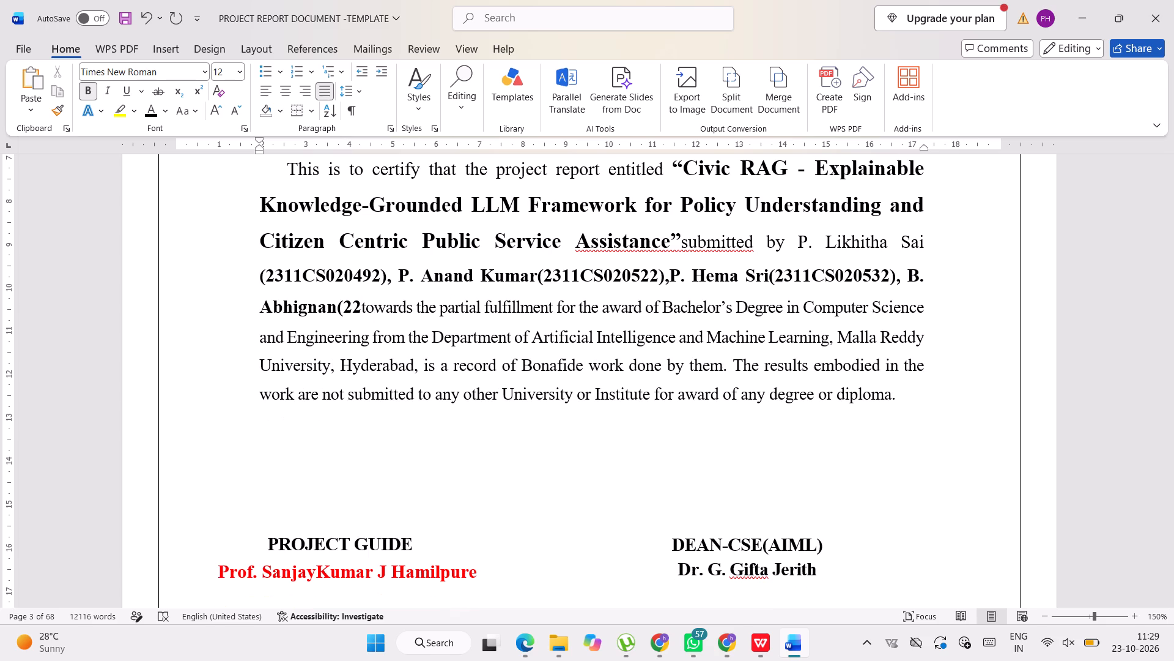
key(BackSpace)
key(BackSpace)
key(BackSpace)
key(BackSpace)
key(BackSpace)
key(BackSpace)
key(BackSpace)
key(BackSpace)
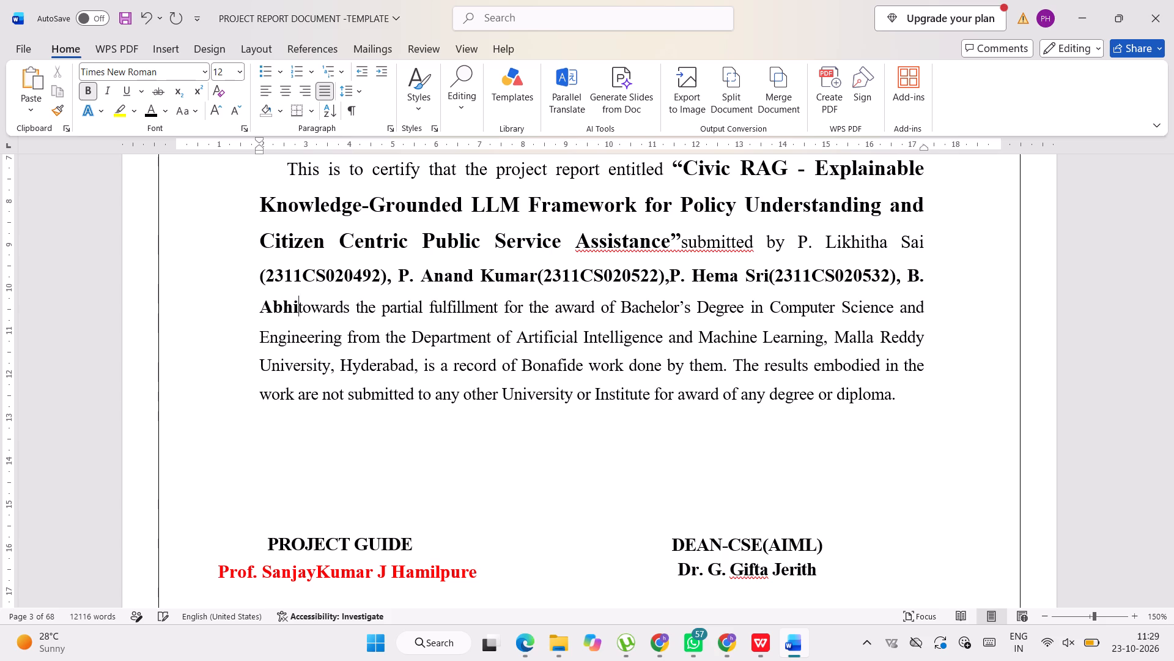
key(BackSpace)
key(BackSpace)
key(BackSpace)
key(BackSpace)
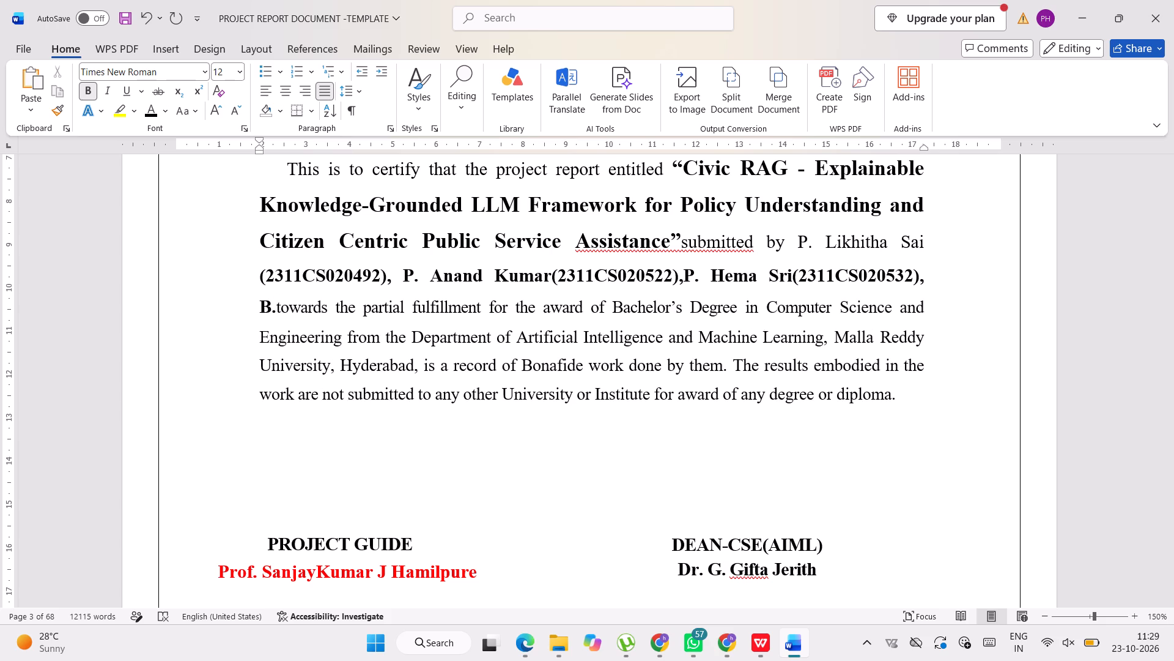
key(BackSpace)
key(BackSpace)
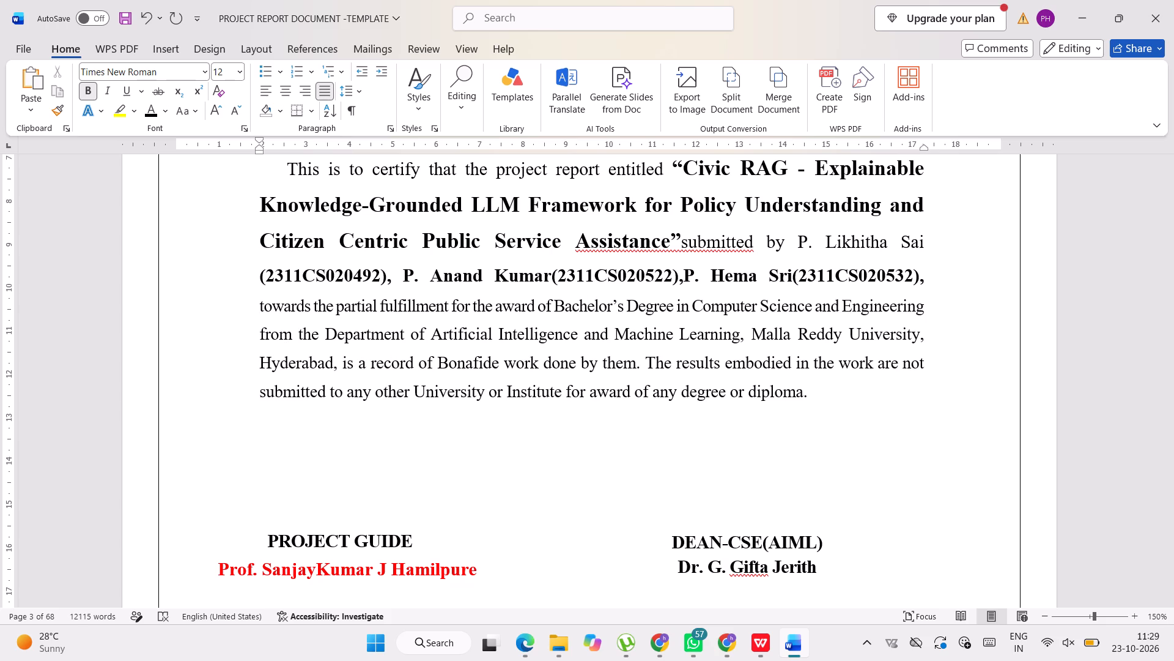
Delete the trailing comma after the third student's bracketed roll number in the certificate paragraph.
key(Up)
key(Right)
key(Right)
key(Right)
key(Right)
key(Right)
key(Right)
key(Right)
key(Right)
key(Right)
key(Right)
key(Right)
key(Right)
key(Right)
key(Right)
key(Right)
key(Right)
key(Right)
key(Right)
key(Right)
key(Right)
key(Right)
key(Right)
key(Right)
key(Right)
key(Right)
key(Right)
key(Right)
key(Right)
key(Right)
key(Right)
key(Right)
key(Right)
key(Right)
key(Right)
key(Right)
key(Right)
key(Right)
key(Right)
key(Right)
key(Right)
key(Right)
key(Right)
key(Right)
key(Right)
key(Right)
key(Right)
key(Right)
key(BackSpace)
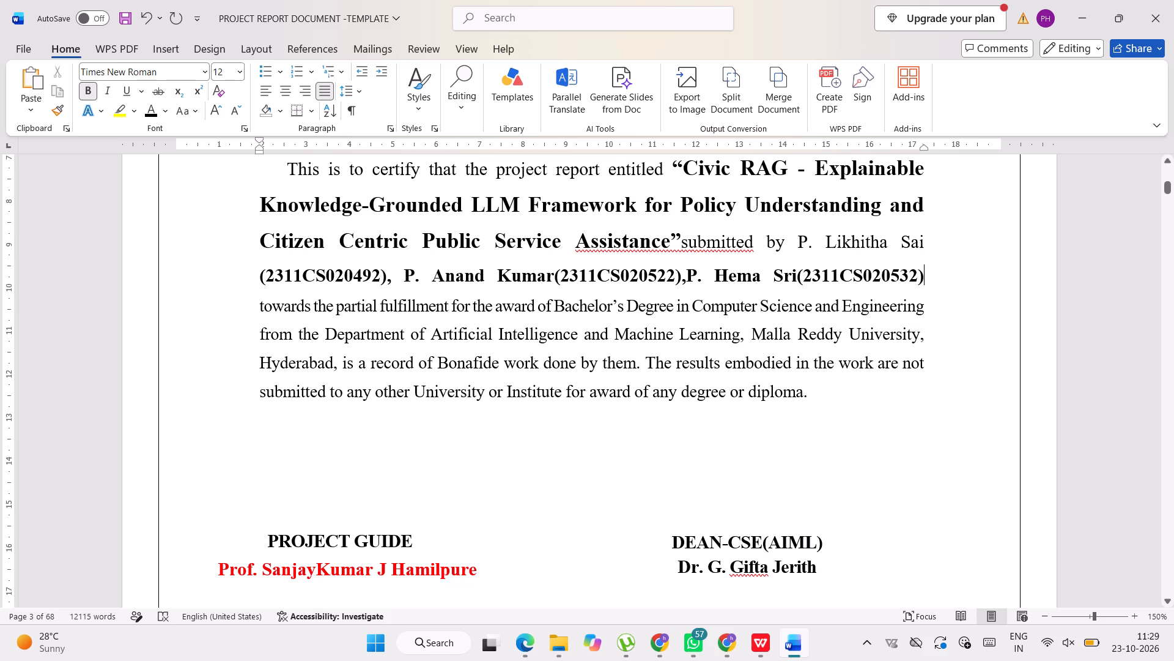
Make the first student's name after "submitted by" bold in the certificate paragraph.
drag(690, 273, 791, 276)
click(780, 234)
drag(797, 239, 933, 241)
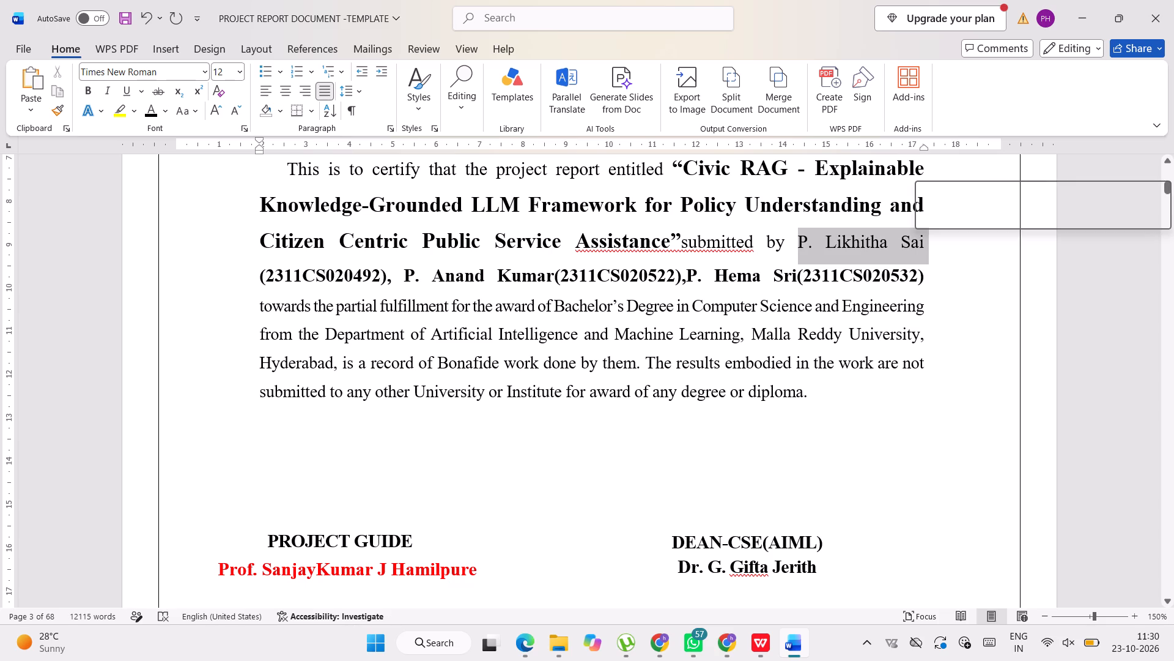
click(81, 88)
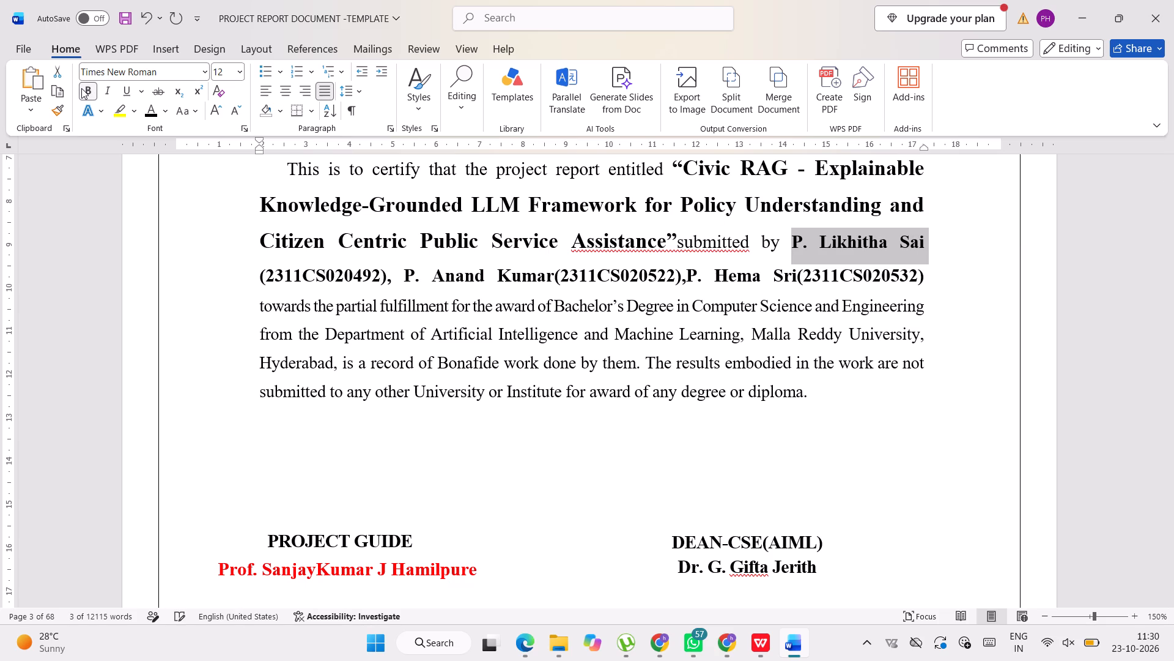
click(421, 321)
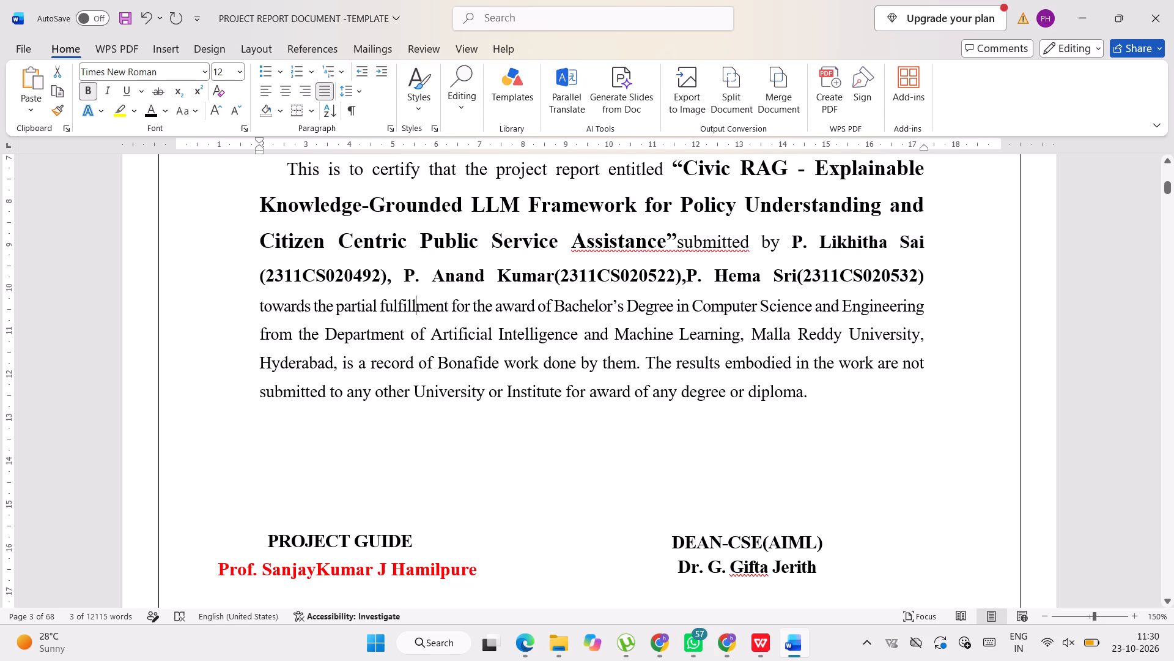
Set the certificate text from "towards the partial fulfillment" through "degree or diploma." to font size 12.
scroll(421, 321, up, 1)
drag(289, 263, 430, 285)
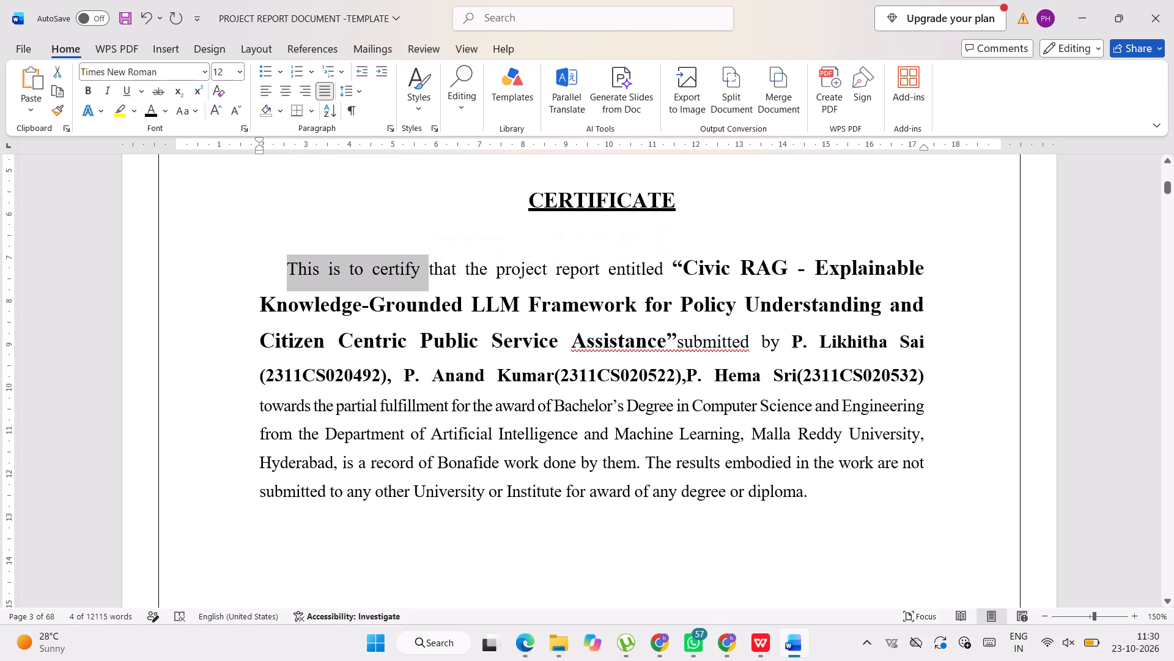
click(262, 407)
drag(262, 407, 289, 414)
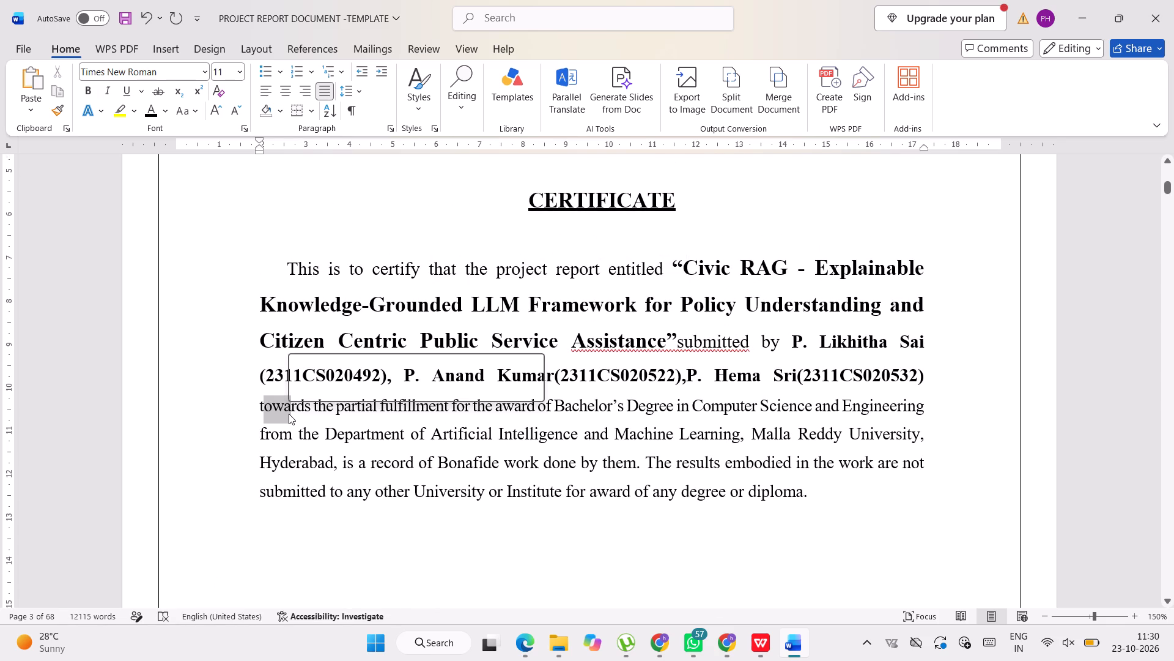
click(289, 414)
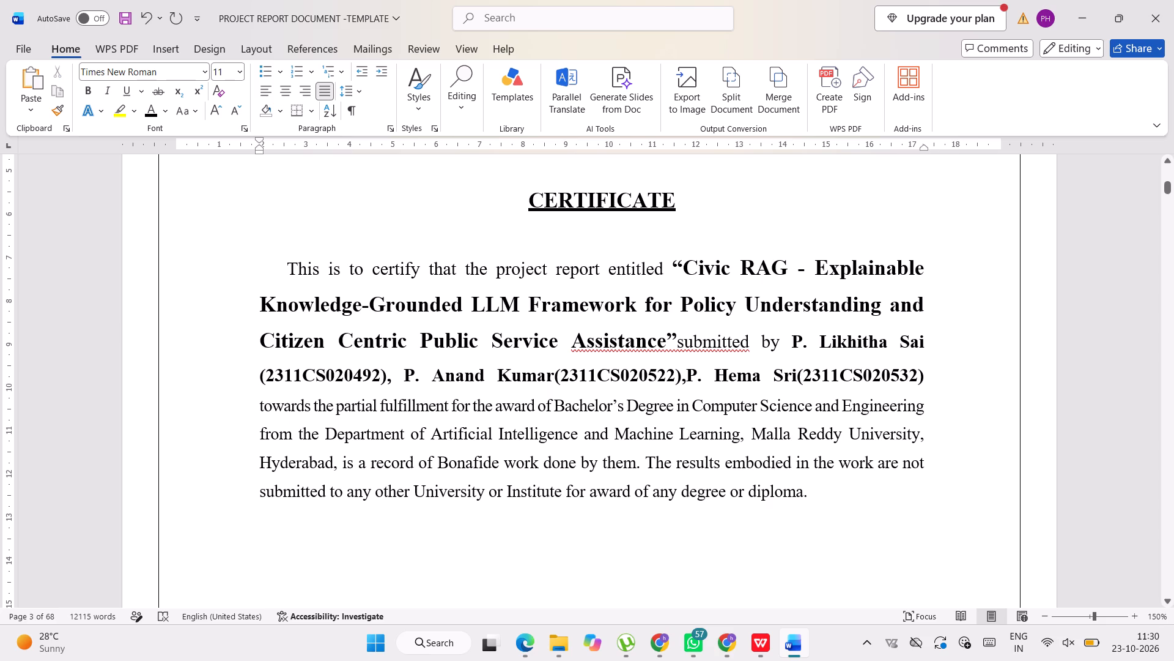
drag(255, 404, 819, 492)
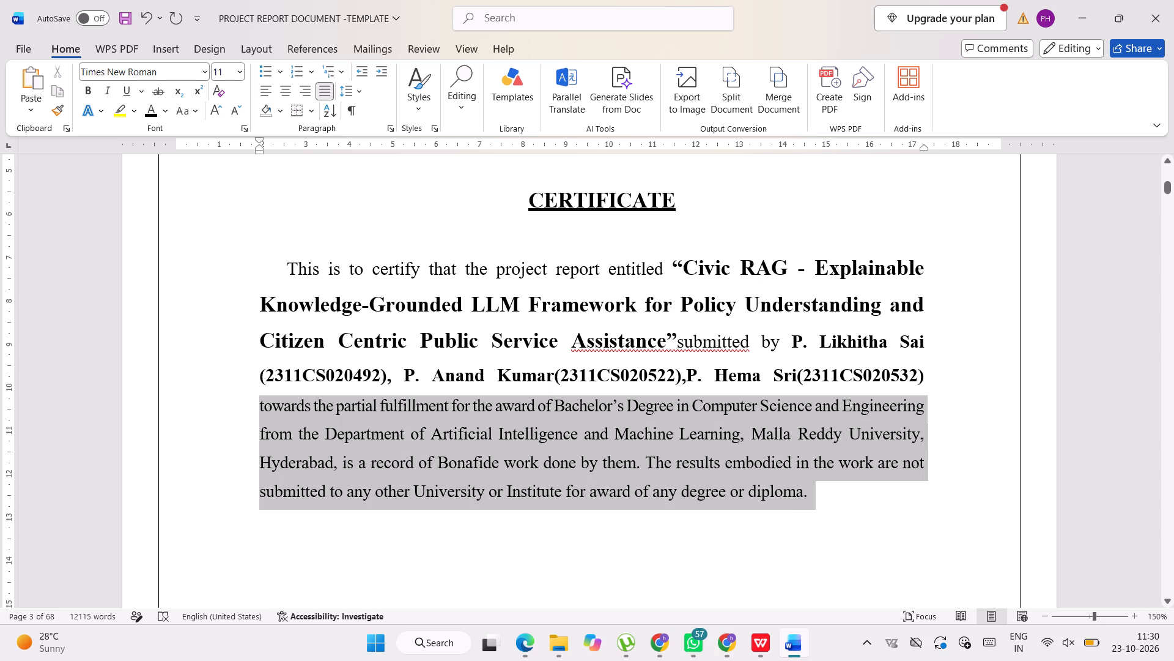
drag(819, 492, 812, 493)
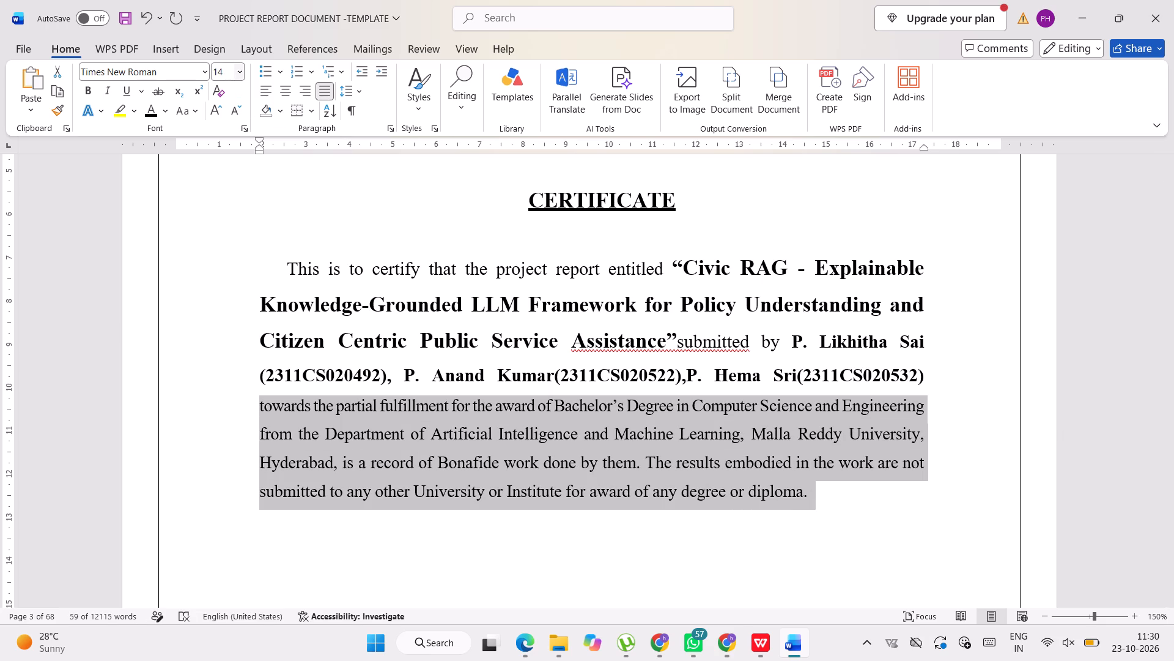
double_click(224, 72)
key(BackSpace)
key(2)
key(Return)
click(445, 458)
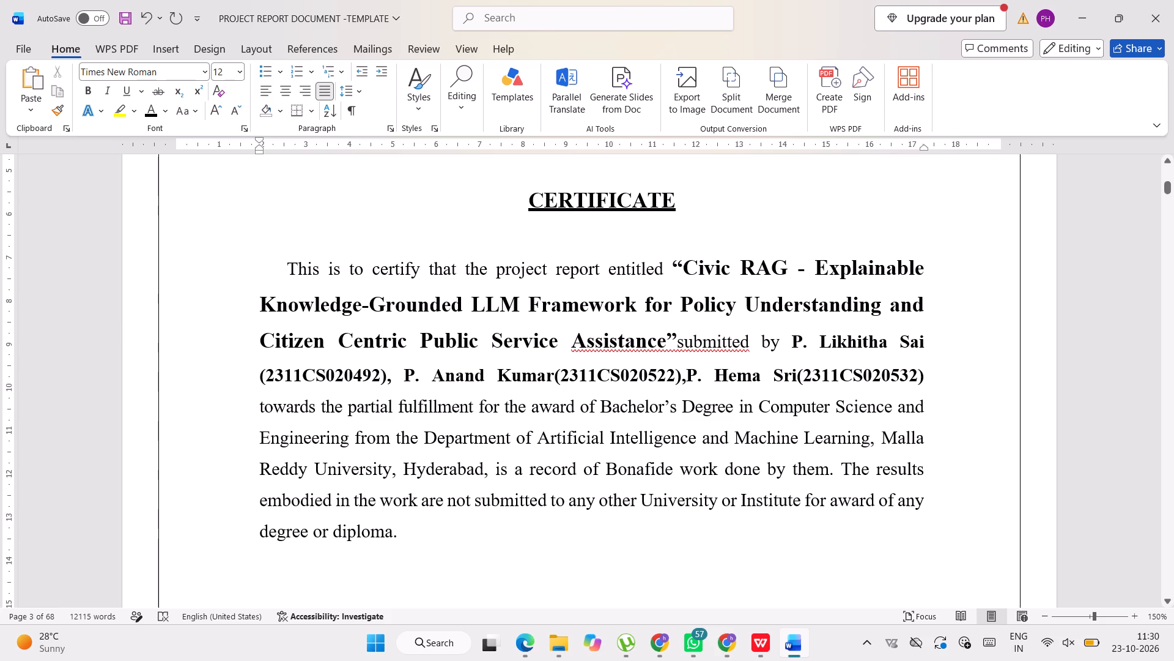
Review the title page's project title, student details, guide, department and year against the certificate paragraph.
scroll(652, 351, up, 2)
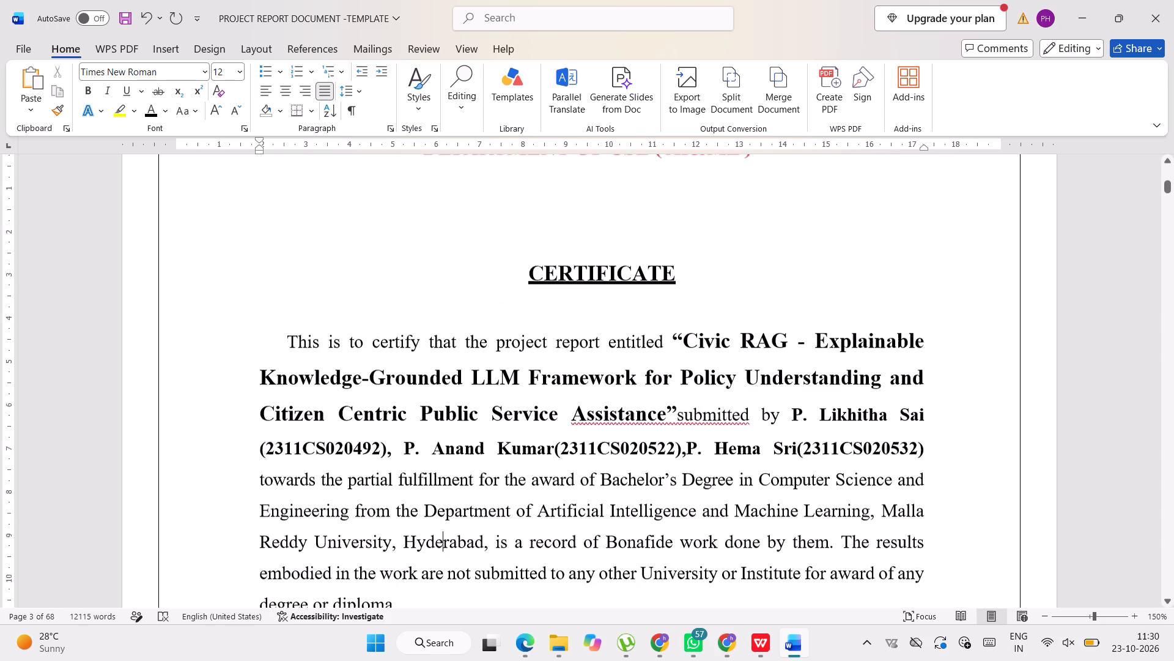
scroll(652, 351, up, 3)
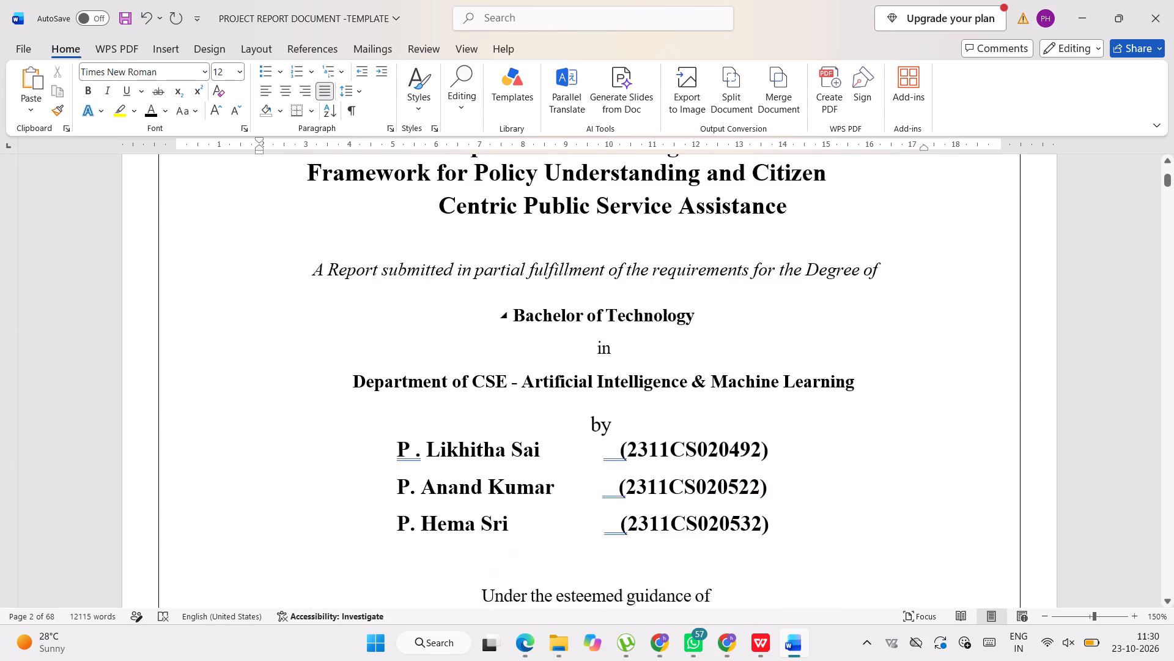
scroll(652, 351, up, 4)
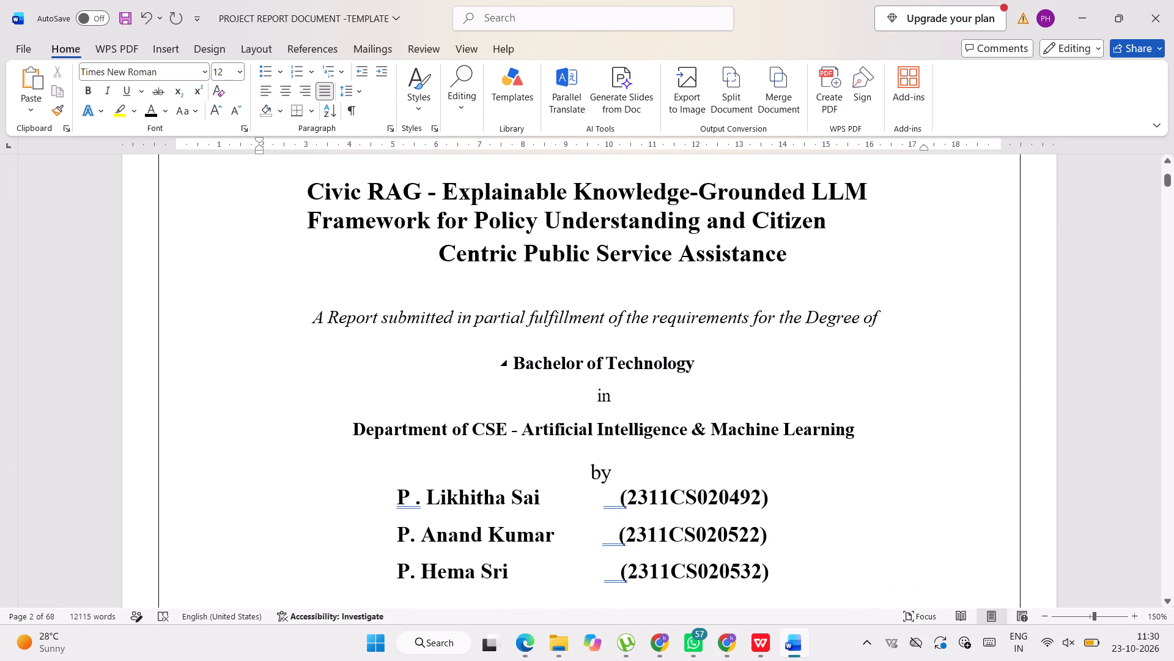
scroll(652, 351, up, 1)
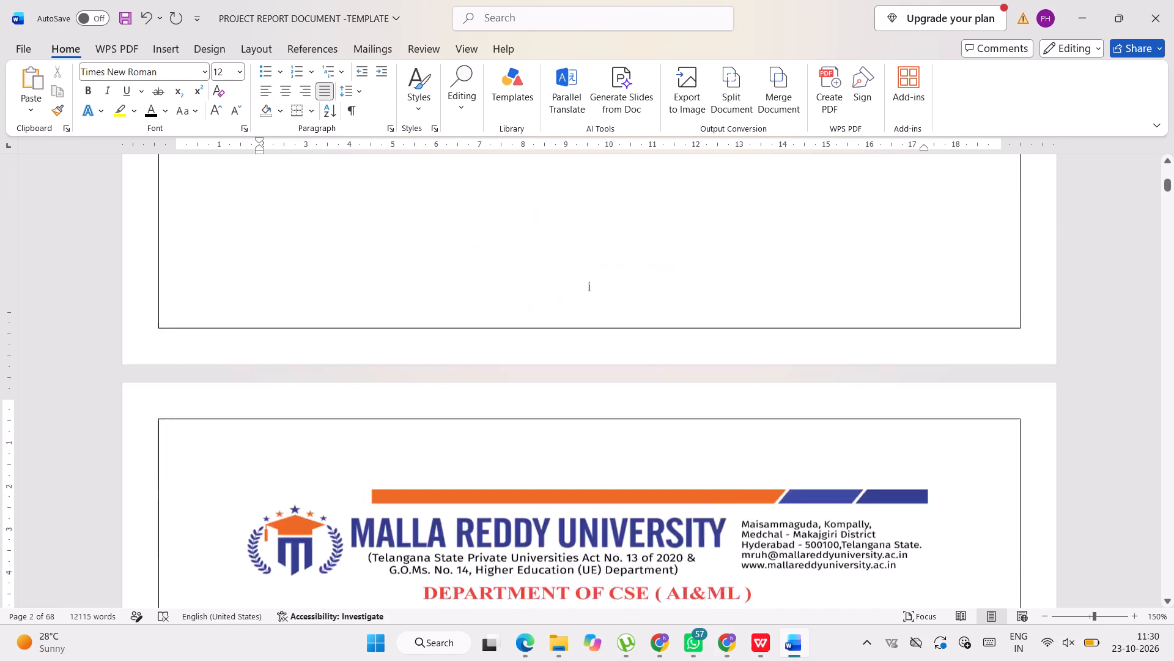
scroll(652, 351, up, 1)
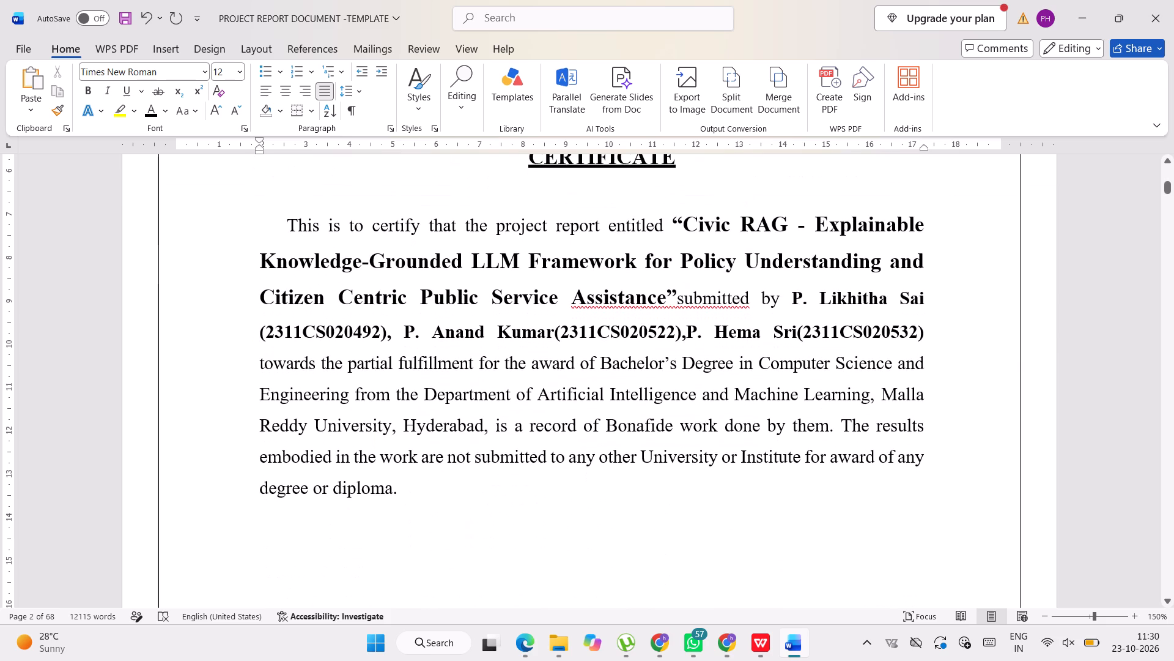
scroll(652, 351, up, 3)
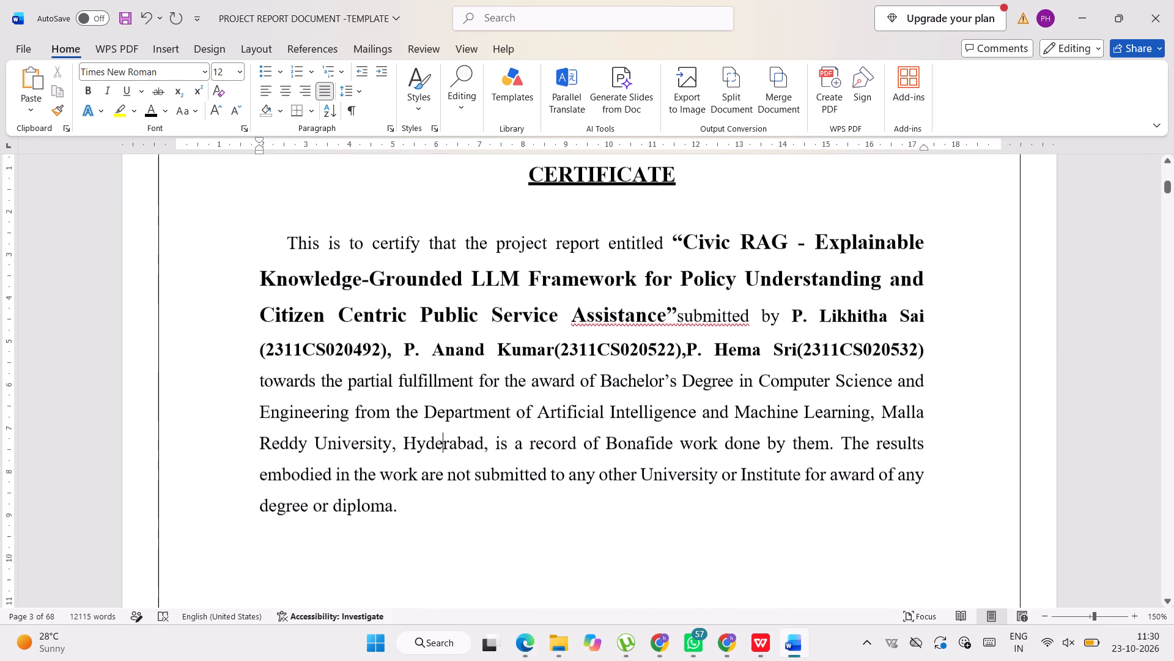
scroll(652, 351, up, 1)
scroll(652, 351, right, 1)
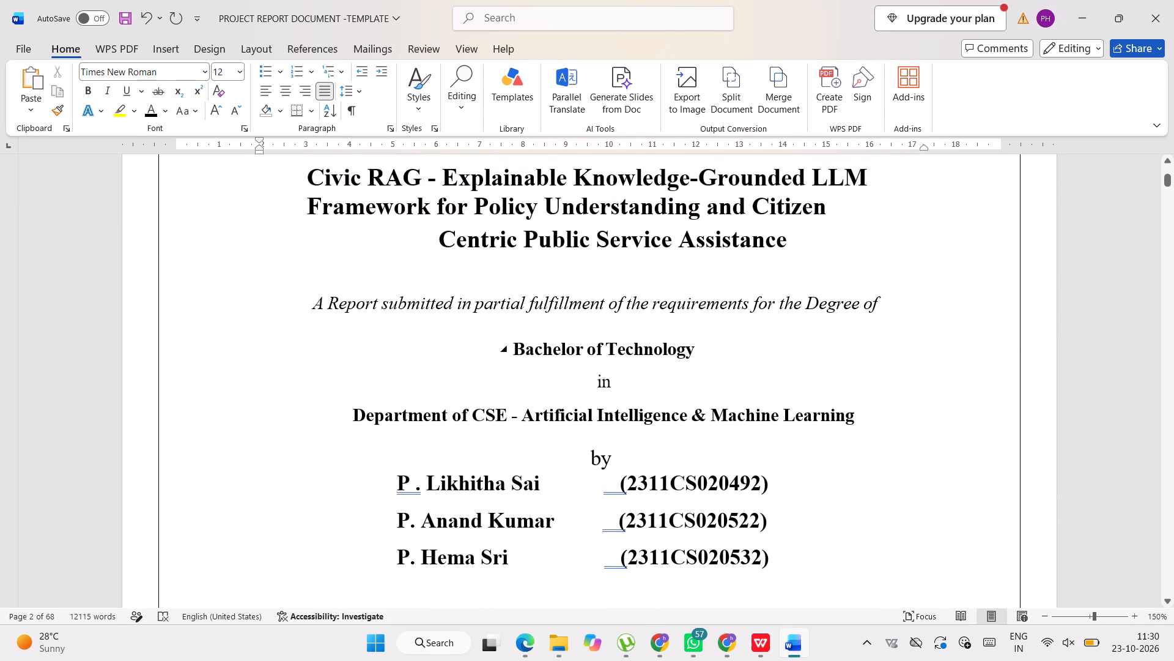
scroll(652, 351, right, 3)
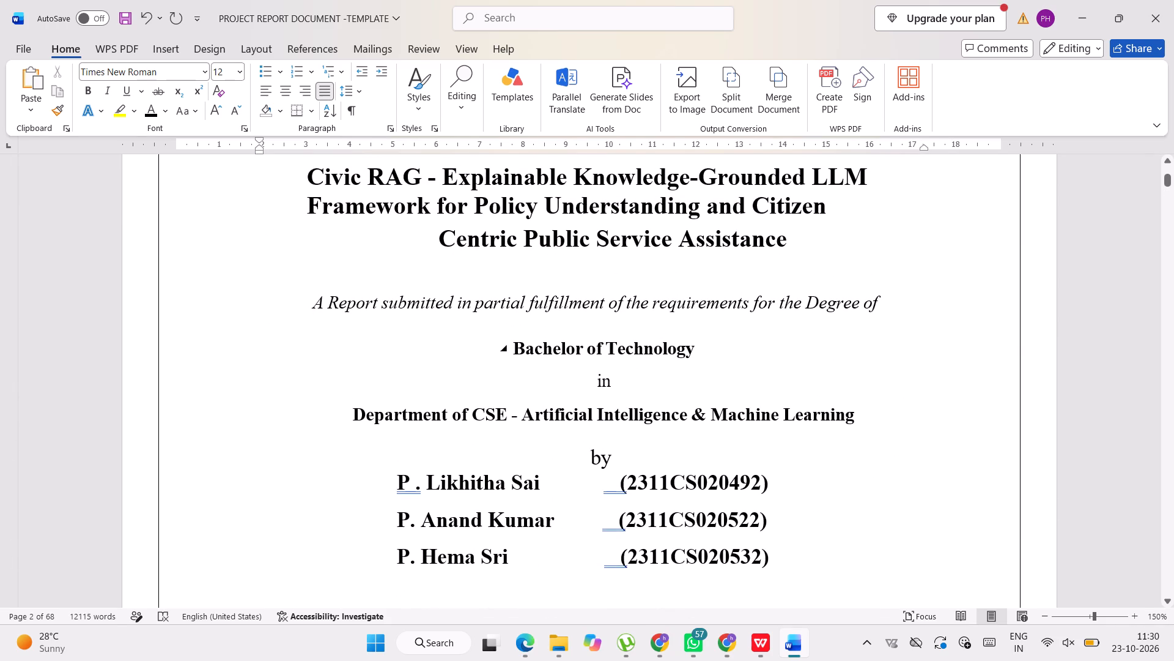
scroll(652, 351, right, 1)
scroll(652, 351, down, 1)
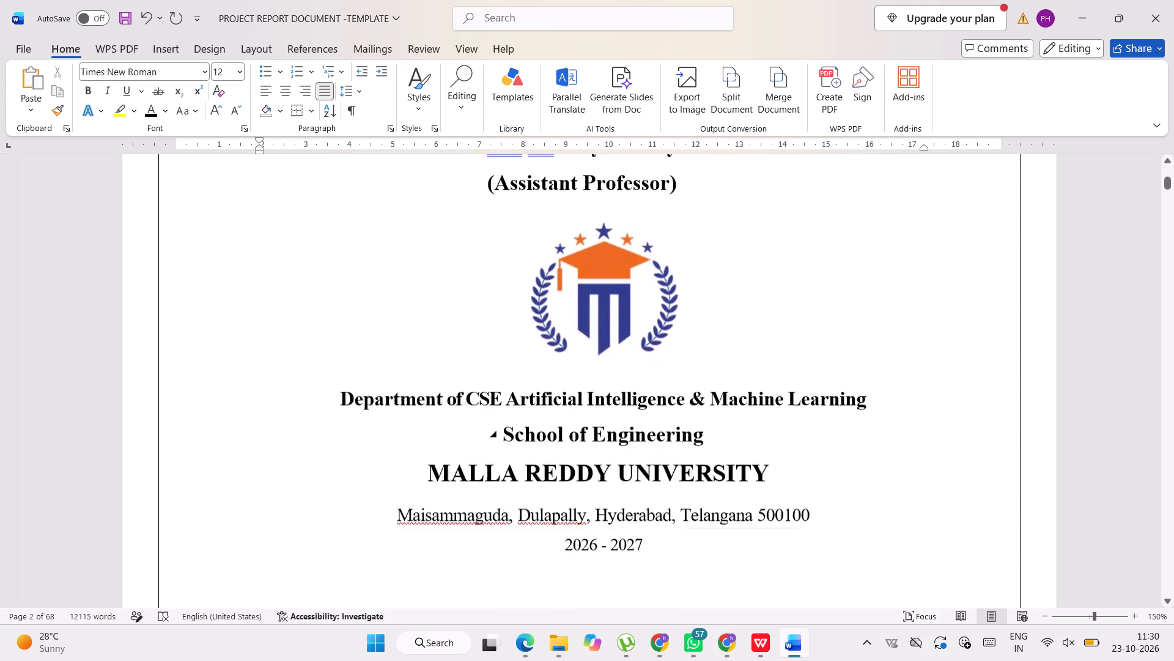
scroll(652, 351, down, 4)
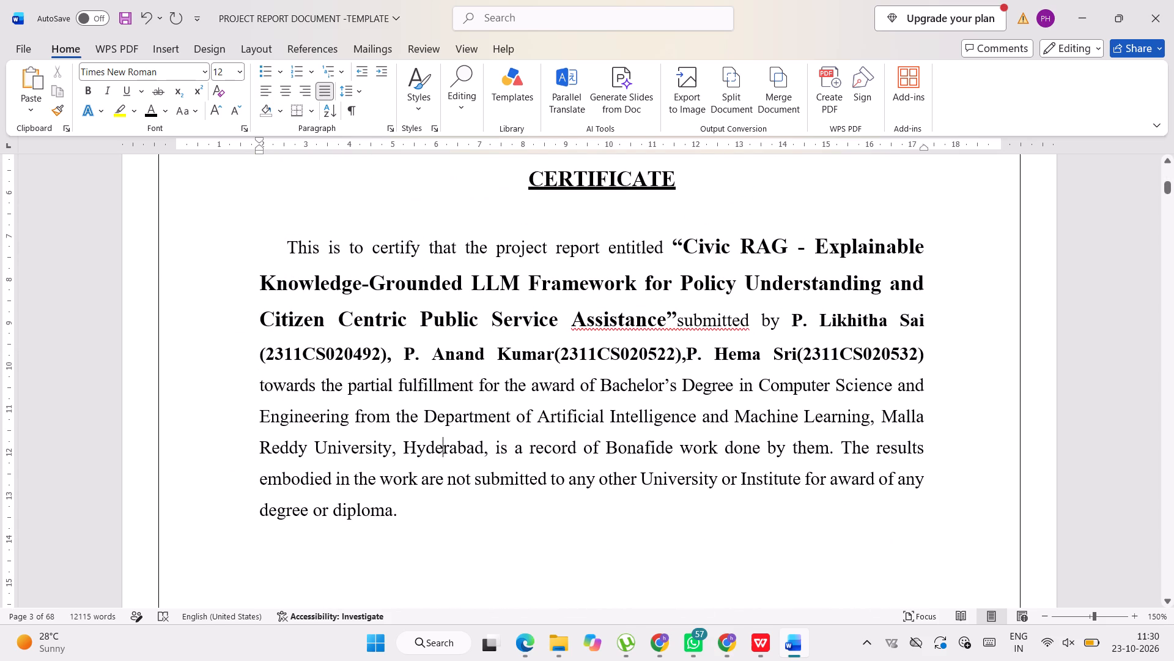
scroll(652, 351, down, 2)
Insert a space between the closing quotation mark of the project title and "submitted" in the certificate.
click(677, 322)
key(space)
Delete the template guide's title and name beneath PROJECT GUIDE in the certificate's signature block.
scroll(694, 383, down, 1)
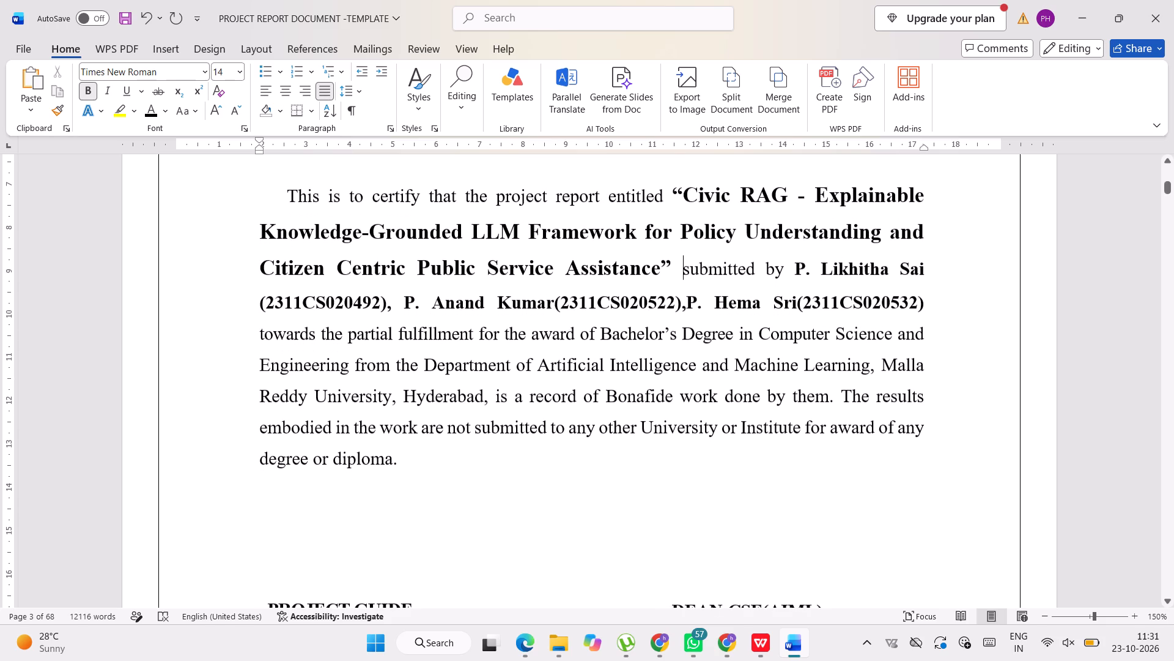
scroll(694, 383, down, 1)
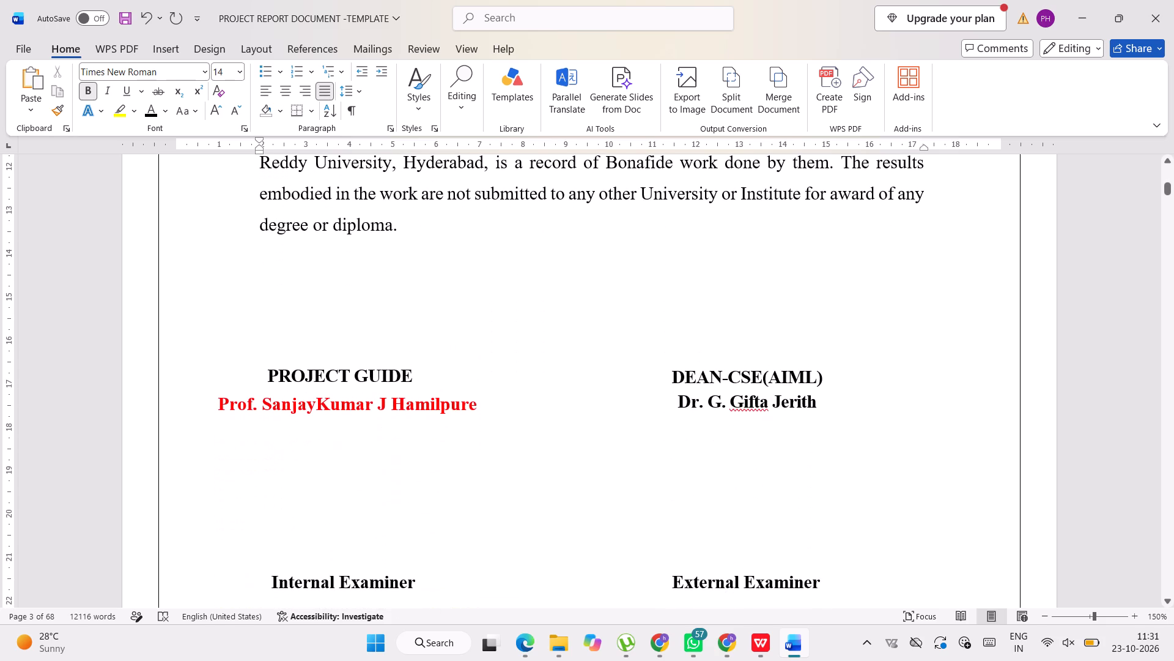
click(484, 401)
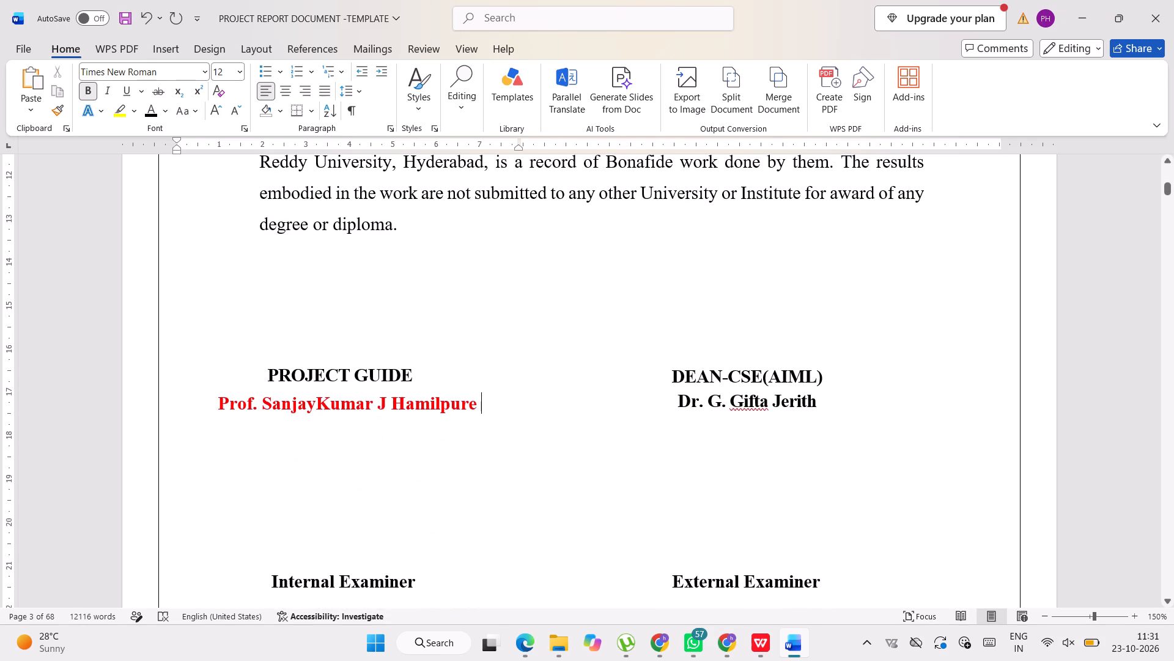
key(BackSpace)
key(BackSpace)
key(BackSpace)
key(BackSpace)
key(BackSpace)
key(BackSpace)
key(BackSpace)
key(BackSpace)
key(BackSpace)
key(BackSpace)
key(BackSpace)
key(BackSpace)
key(BackSpace)
key(BackSpace)
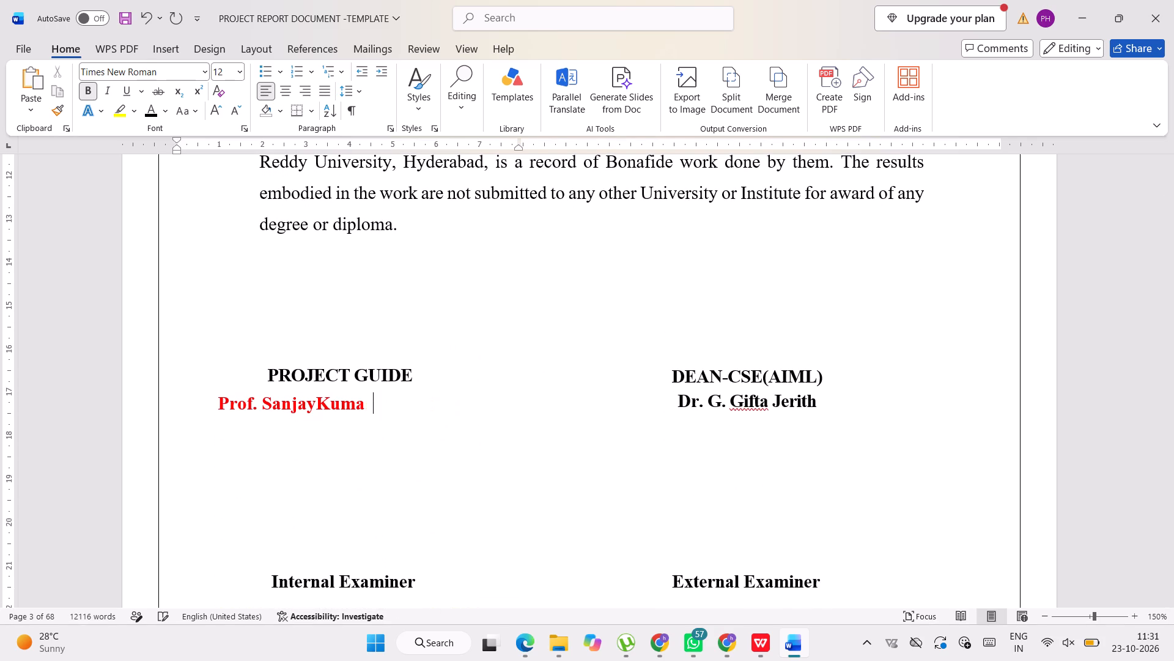
key(BackSpace)
key(BackSpace)
key(BackSpace)
key(BackSpace)
key(BackSpace)
key(BackSpace)
key(BackSpace)
key(BackSpace)
key(BackSpace)
key(BackSpace)
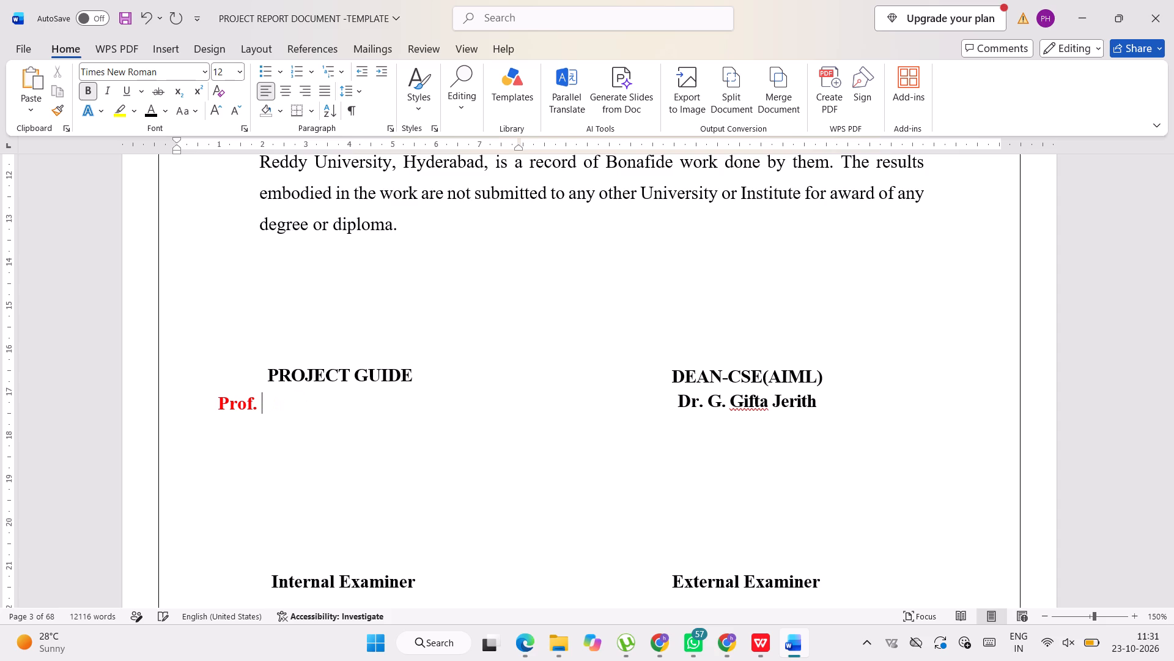
key(BackSpace)
key(BackSpace)
key(BackSpace)
key(BackSpace)
key(BackSpace)
key(BackSpace)
Indent the empty guide-name line with spaces to align with the start of the PROJECT GUIDE heading.
key(space)
key(space)
key(space)
key(space)
key(space)
key(space)
key(space)
key(space)
key(space)
key(space)
key(space)
key(space)
key(BackSpace)
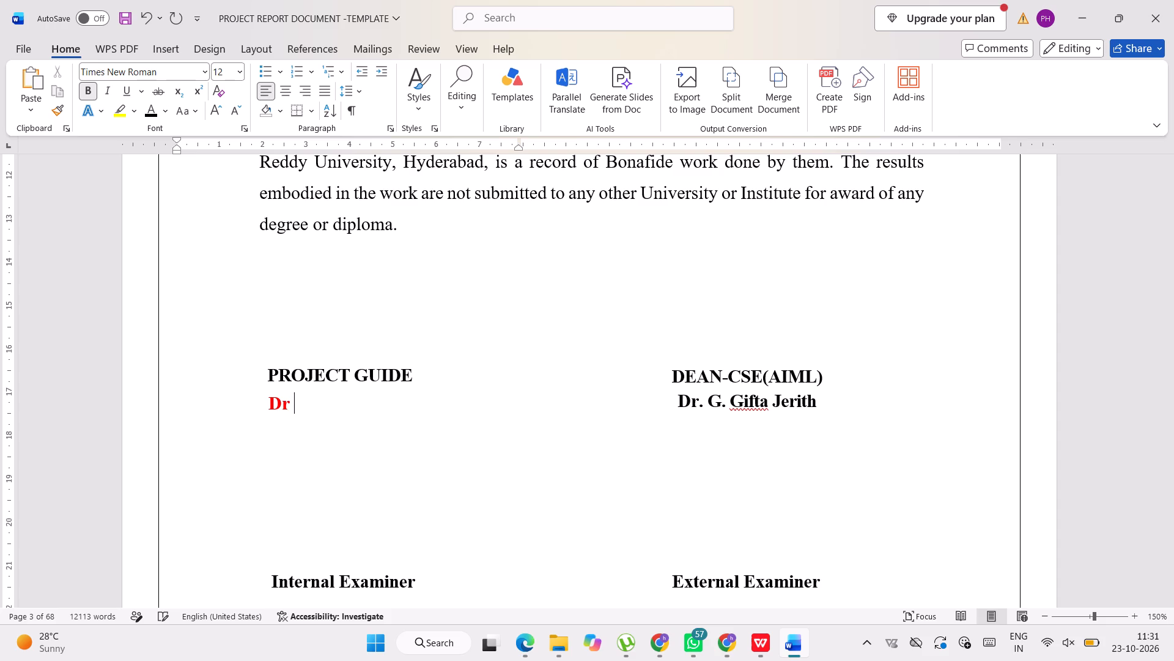
Enter the project guide's title, initial and name beneath PROJECT GUIDE in the certificate's signature block.
text(.)
key(space)
key(Left)
key(Left)
key(space)
key(Right)
key(space)
text(ivya)
key(space)
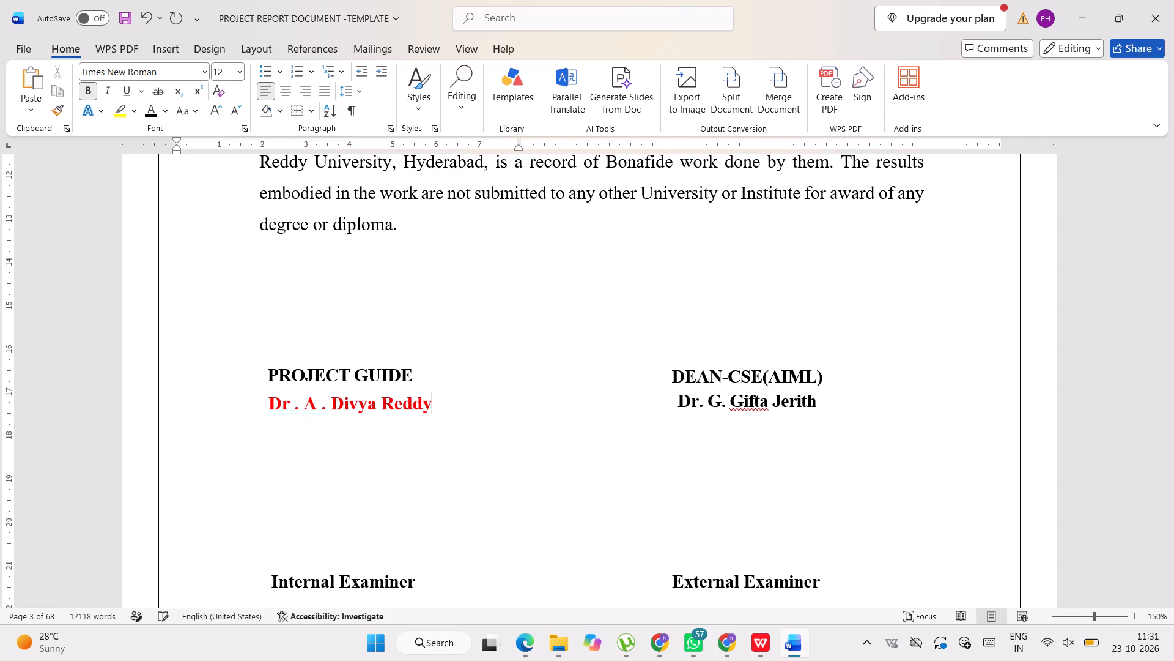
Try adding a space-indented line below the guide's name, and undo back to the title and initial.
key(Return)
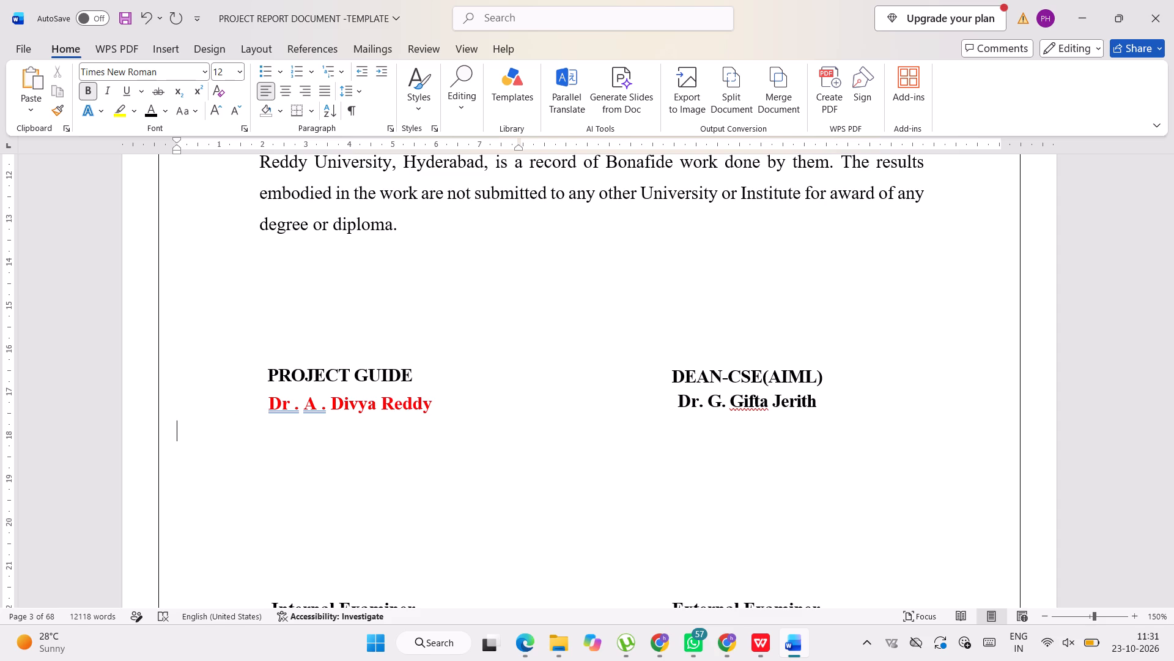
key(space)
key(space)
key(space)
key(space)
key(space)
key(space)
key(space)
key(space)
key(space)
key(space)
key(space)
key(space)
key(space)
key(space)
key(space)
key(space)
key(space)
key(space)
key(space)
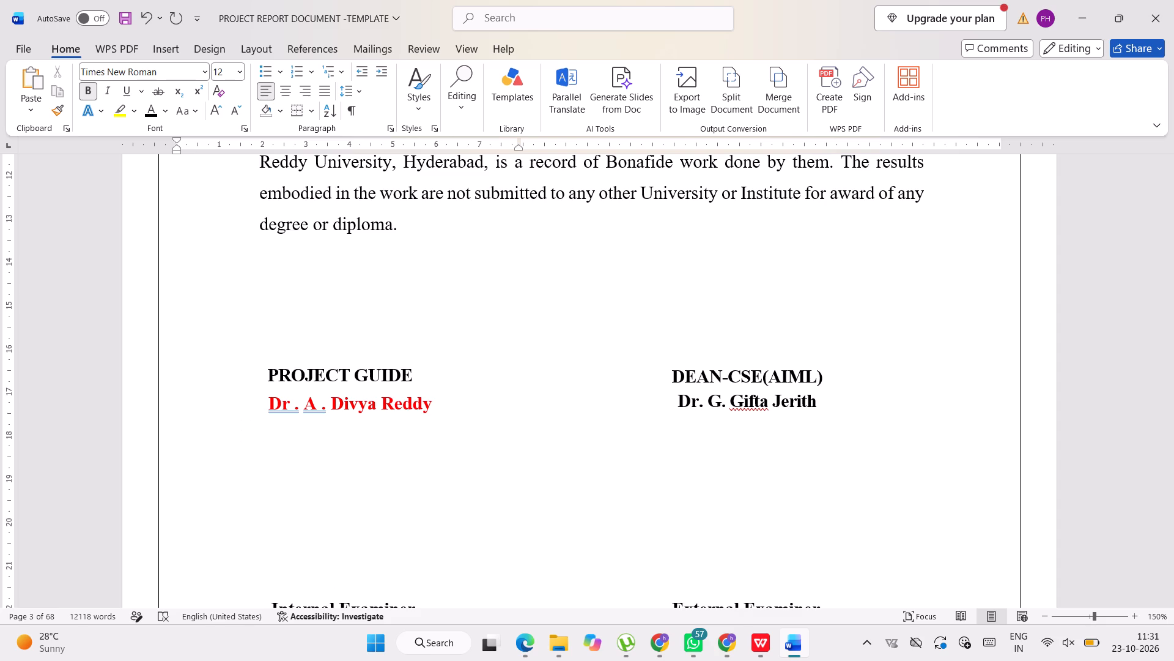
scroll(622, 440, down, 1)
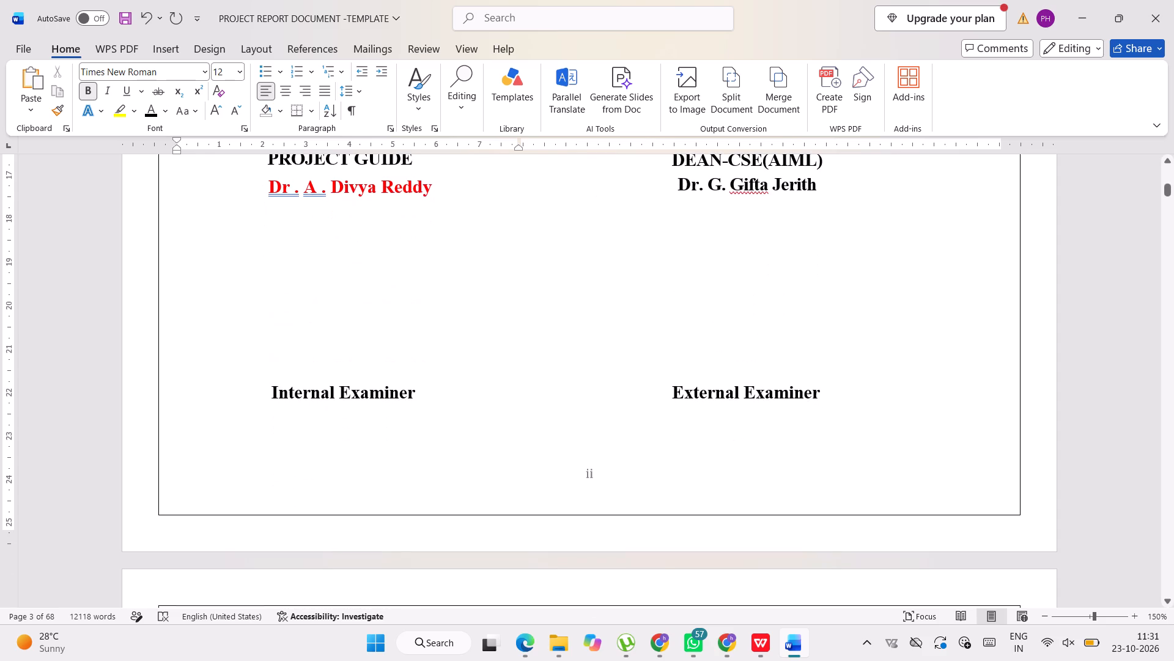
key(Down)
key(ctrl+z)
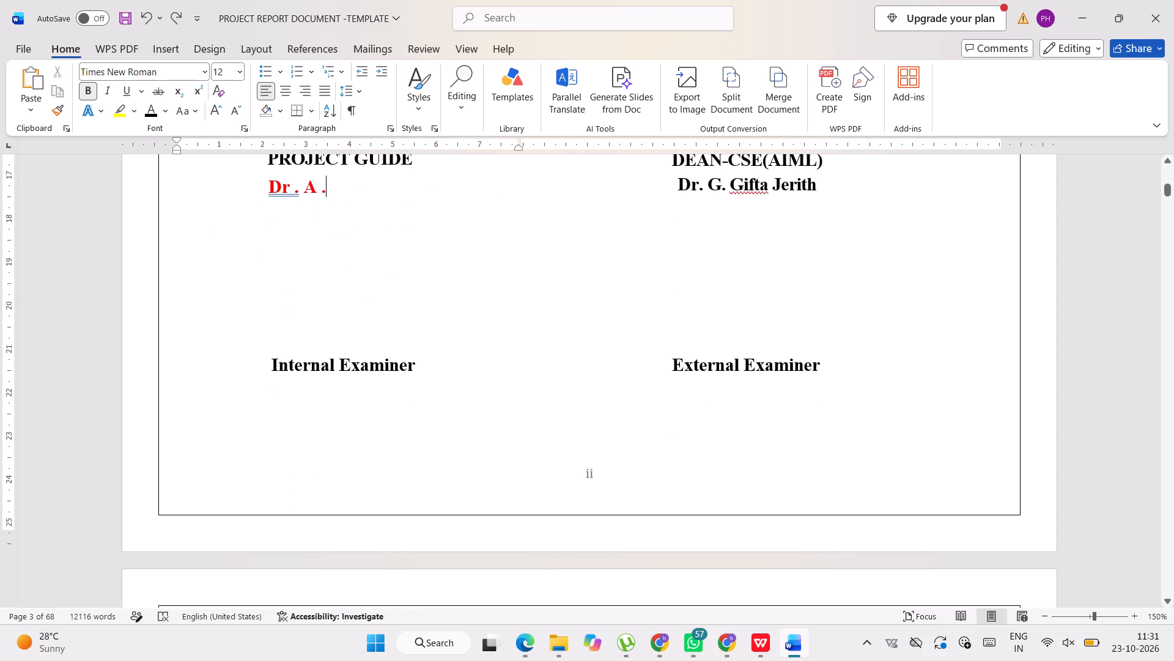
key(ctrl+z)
Re-enter the rest of the guide's name after the initial, with a space before the initial's period.
key(space)
key(Right)
key(space)
text(ivya)
key(space)
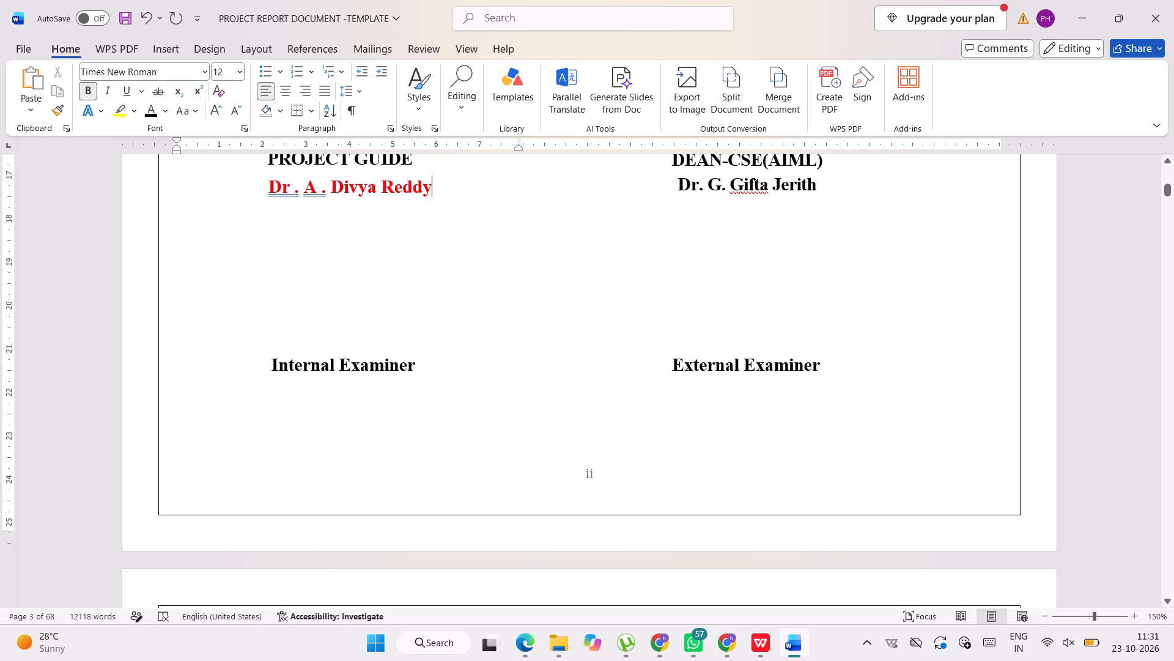
Remove the centring from the dean's name and indent it with spaces to sit beneath the DEAN-CSE(AIML) heading.
click(677, 214)
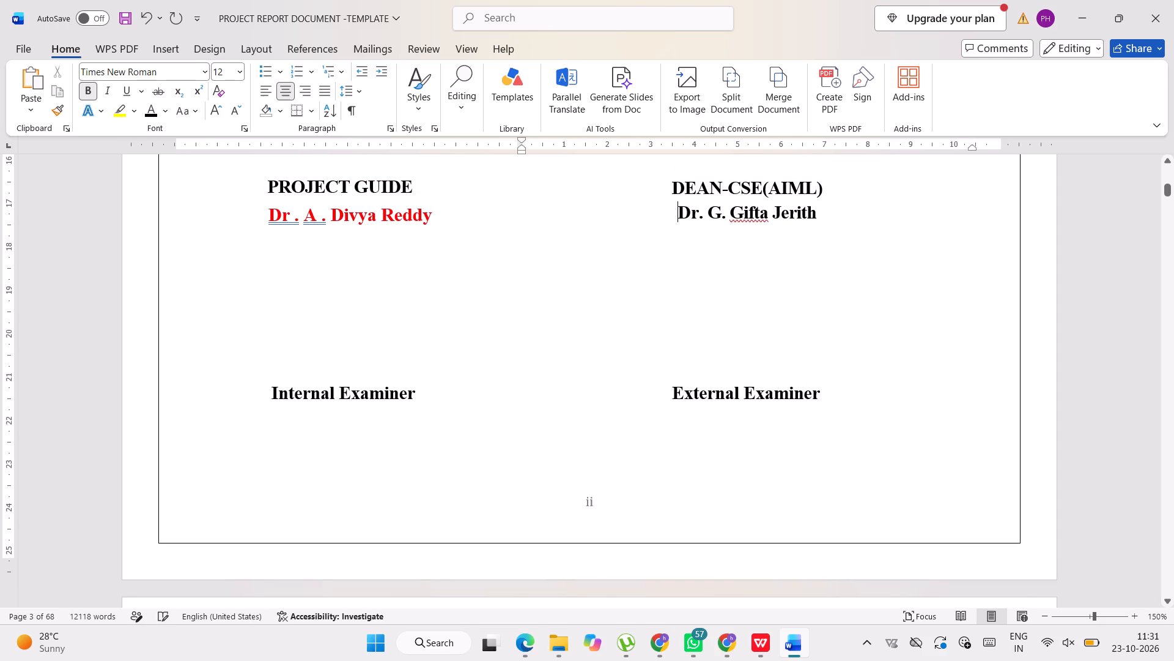
key(BackSpace)
key(space)
key(space)
key(space)
key(space)
key(space)
key(space)
key(space)
key(space)
key(space)
key(space)
key(space)
key(space)
key(space)
key(space)
key(space)
key(space)
key(space)
key(space)
key(space)
key(space)
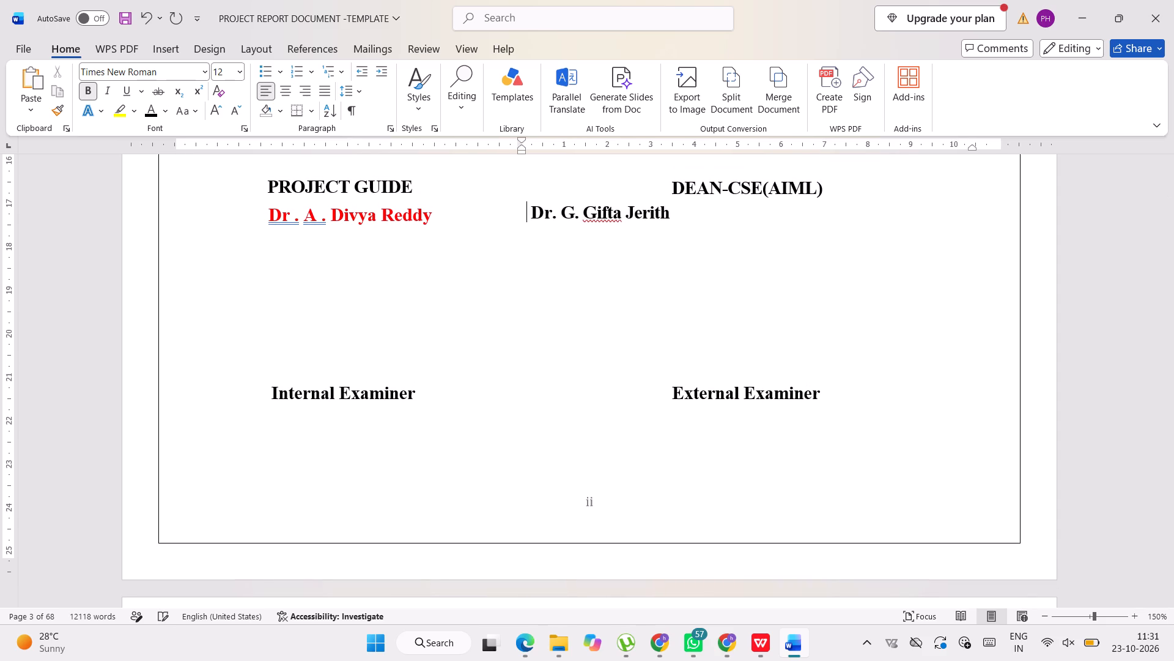
key(space)
key(space)
key(space)
key(space)
key(space)
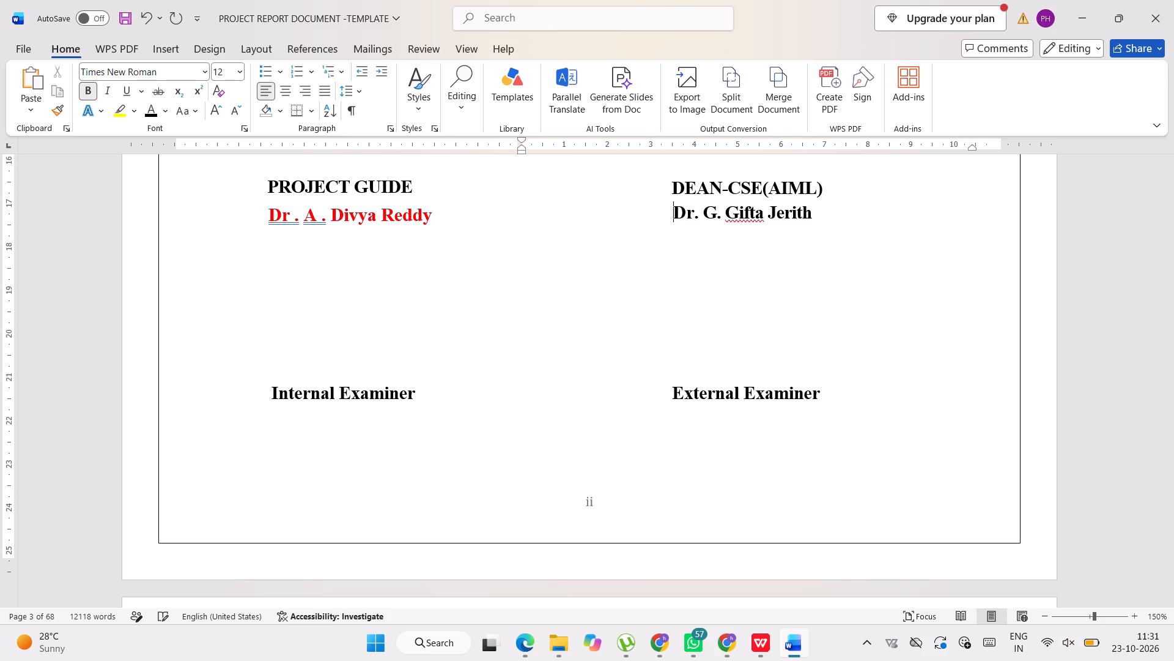
key(BackSpace)
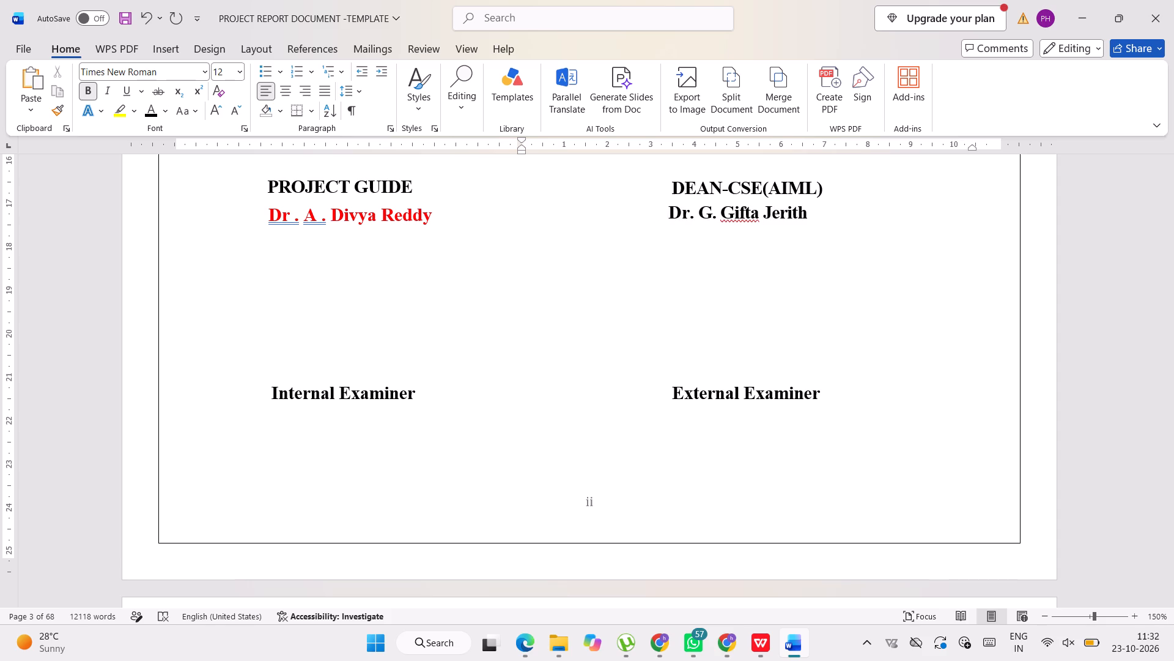
Reset the DEAN-CSE(AIML) heading's alignment and indent it with spaces to start level with the dean's name below.
key(Up)
key(BackSpace)
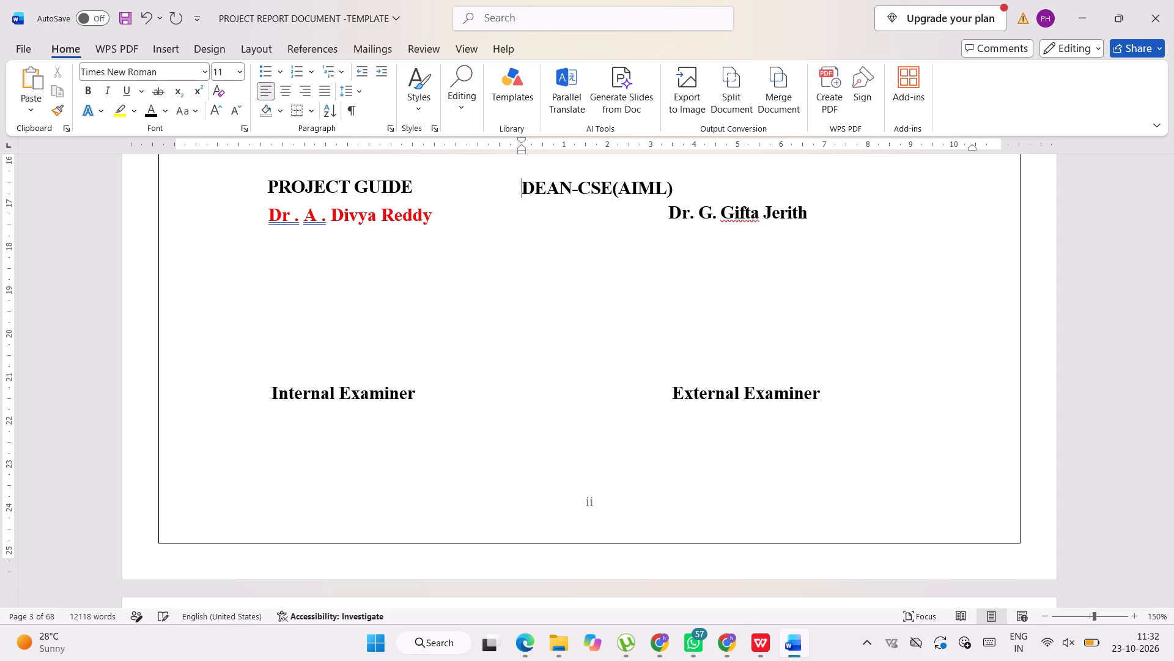
key(space)
key(space)
key(space)
key(space)
key(space)
key(space)
key(space)
key(space)
key(space)
key(space)
key(space)
key(space)
key(space)
key(space)
key(space)
key(space)
key(space)
key(space)
key(space)
key(space)
key(space)
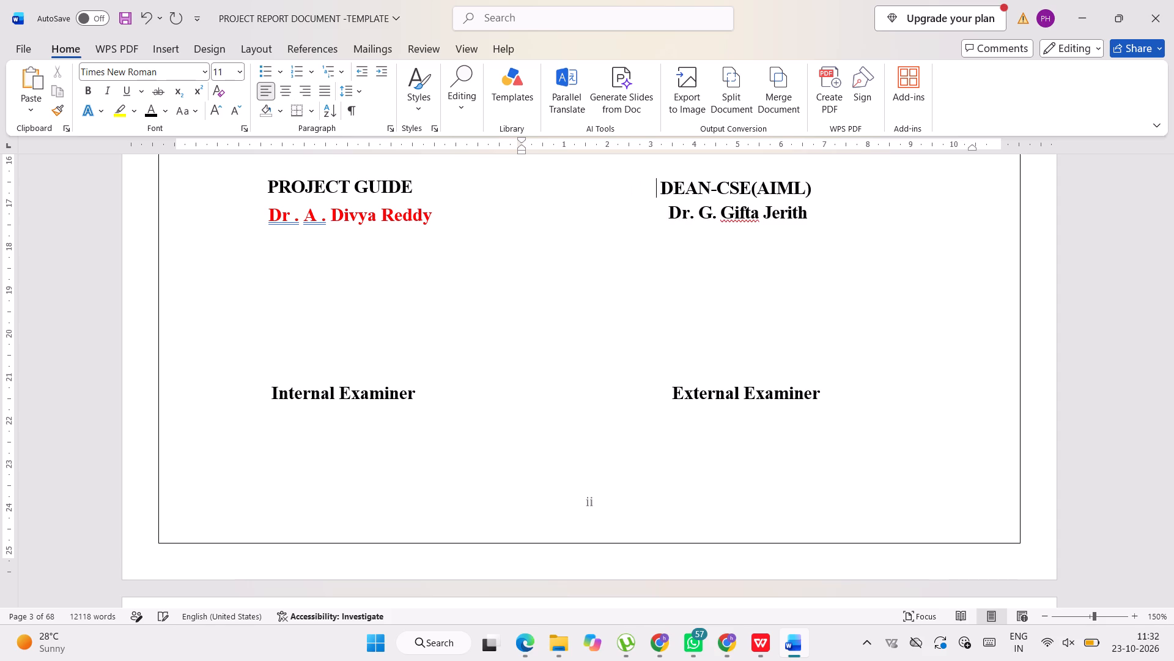
key(space)
key(space)
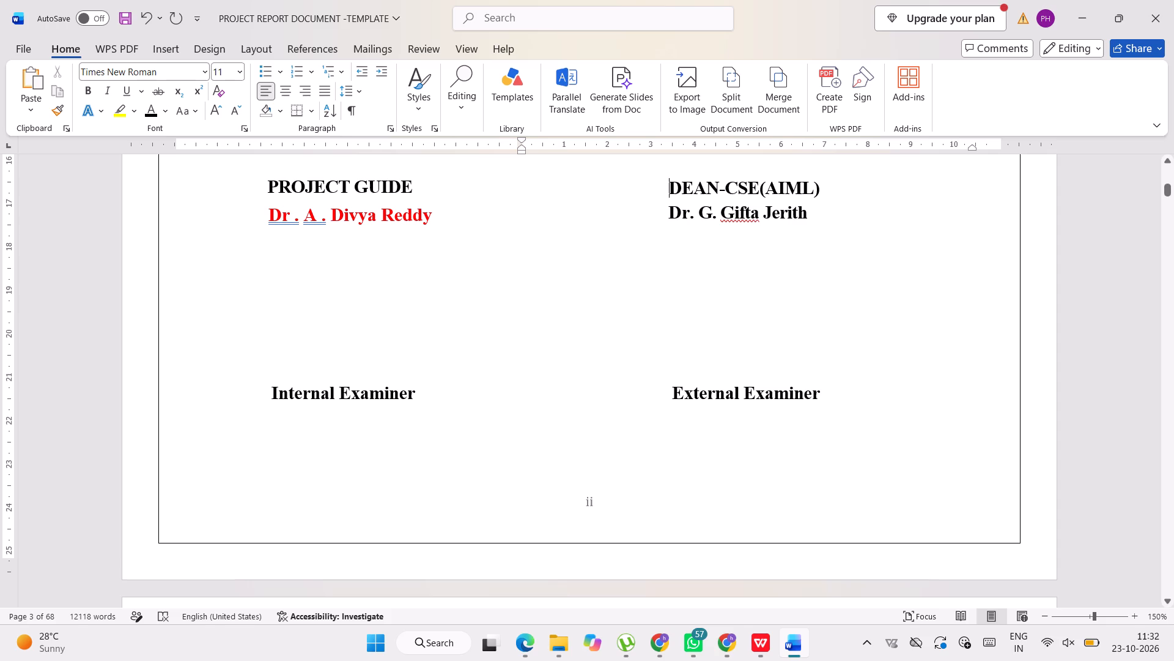
Delete the template date after "Date:" on the DECLARATION page.
scroll(600, 369, down, 1)
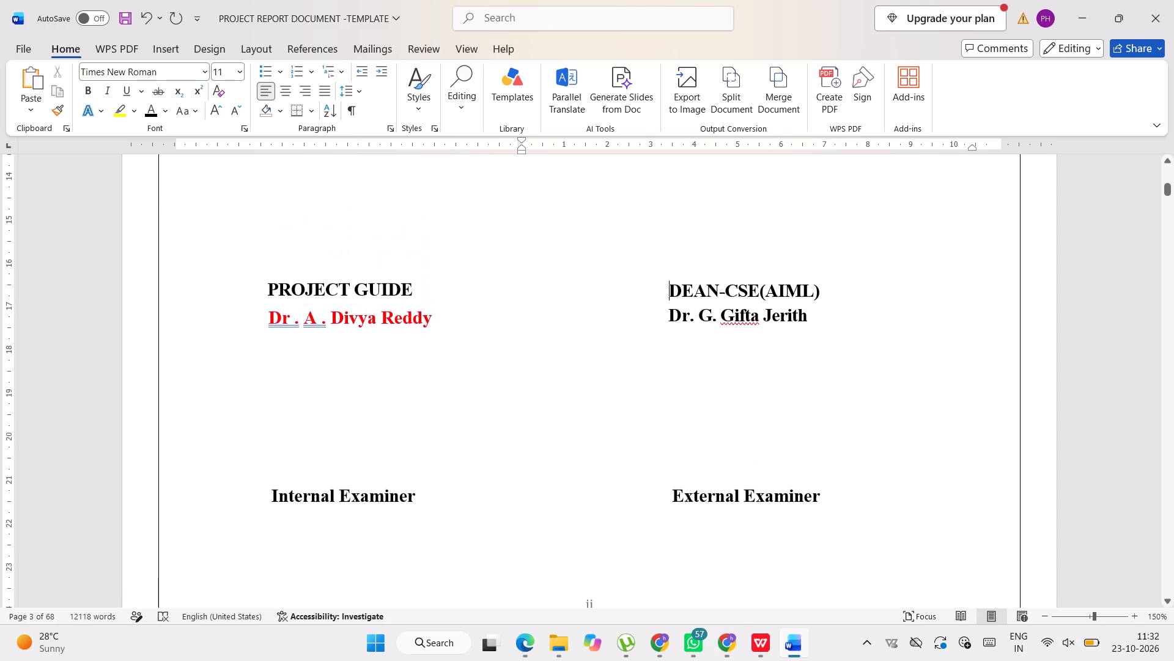
scroll(600, 369, down, 2)
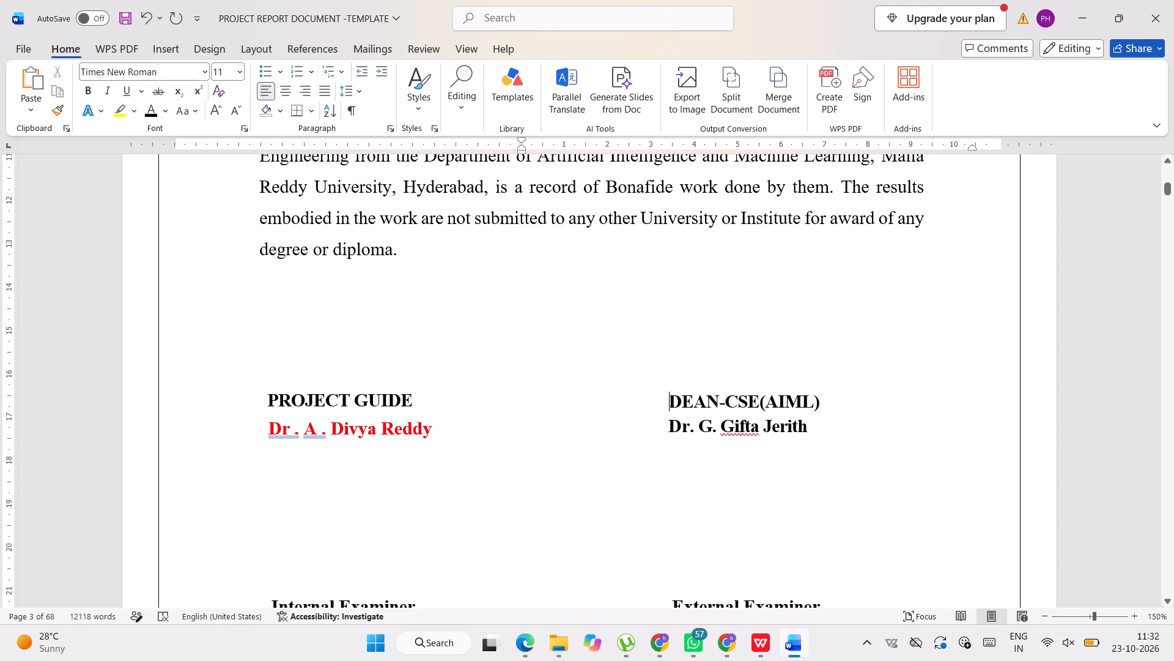
scroll(600, 369, down, 2)
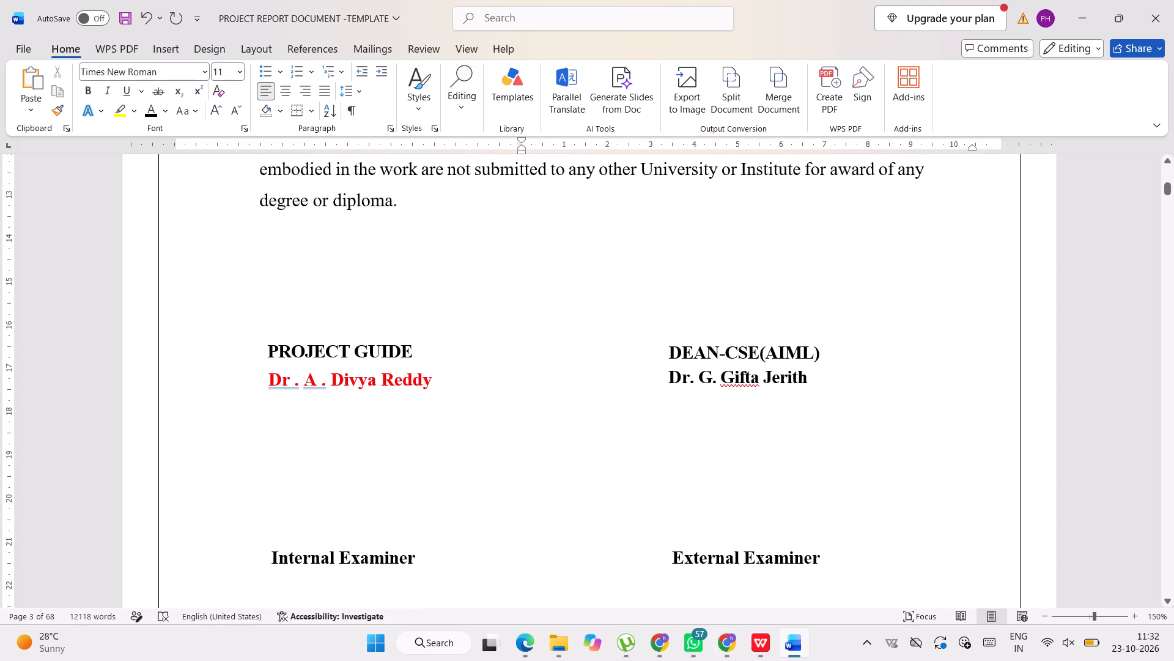
scroll(600, 369, down, 3)
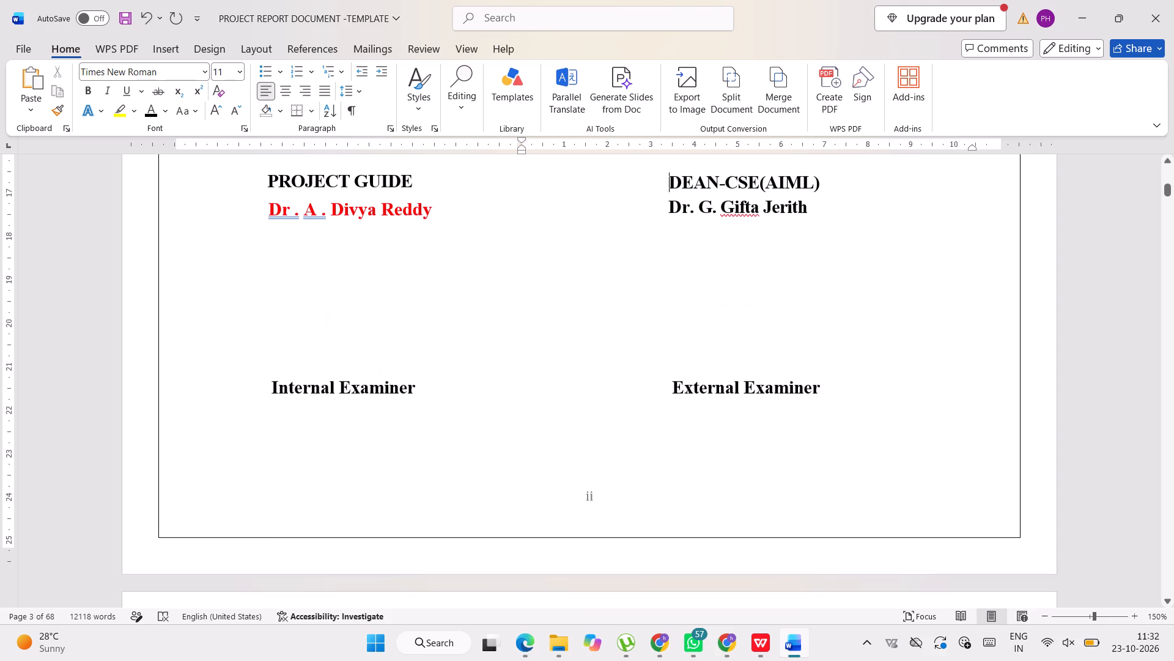
scroll(600, 369, down, 2)
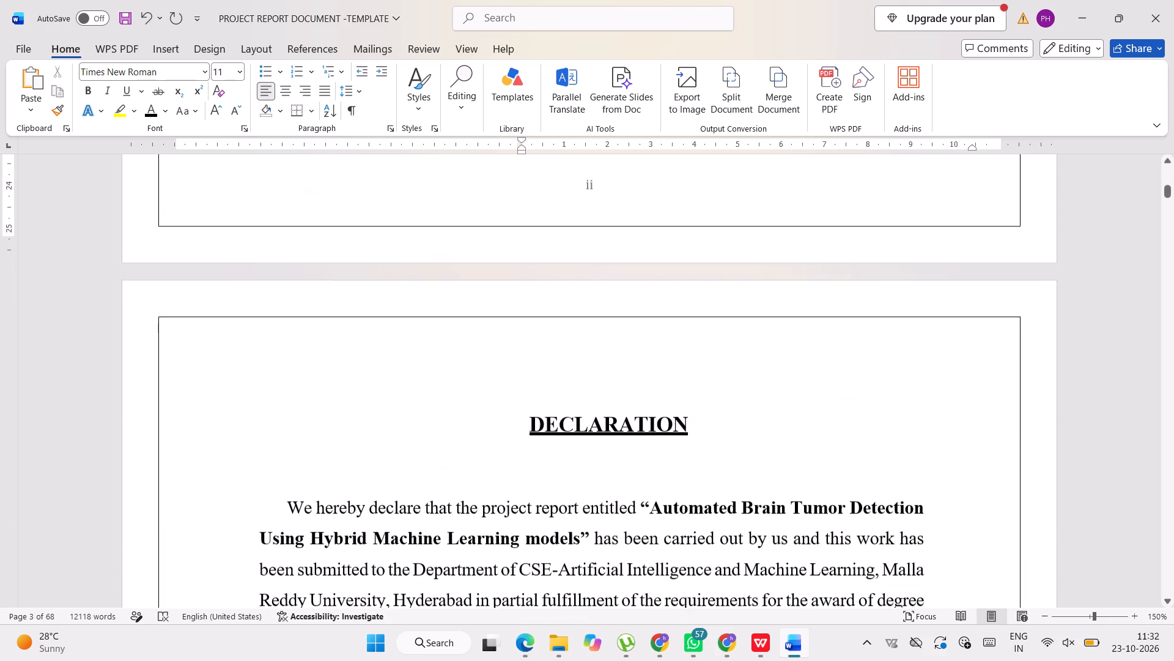
scroll(600, 369, down, 2)
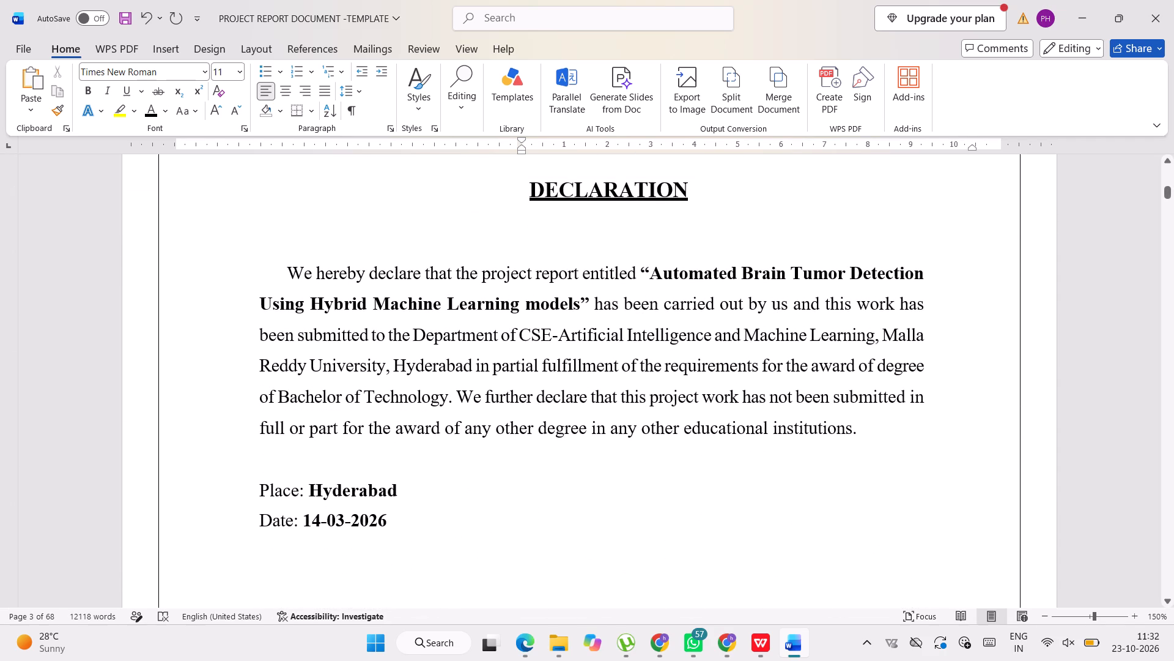
scroll(600, 369, down, 2)
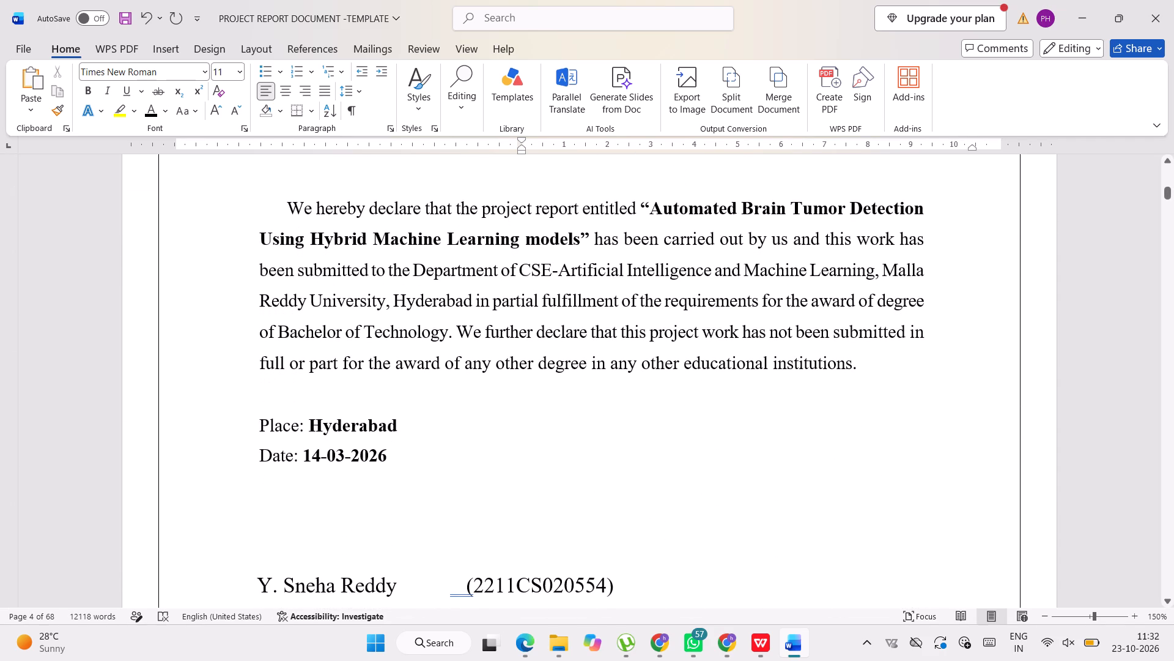
click(392, 454)
key(BackSpace)
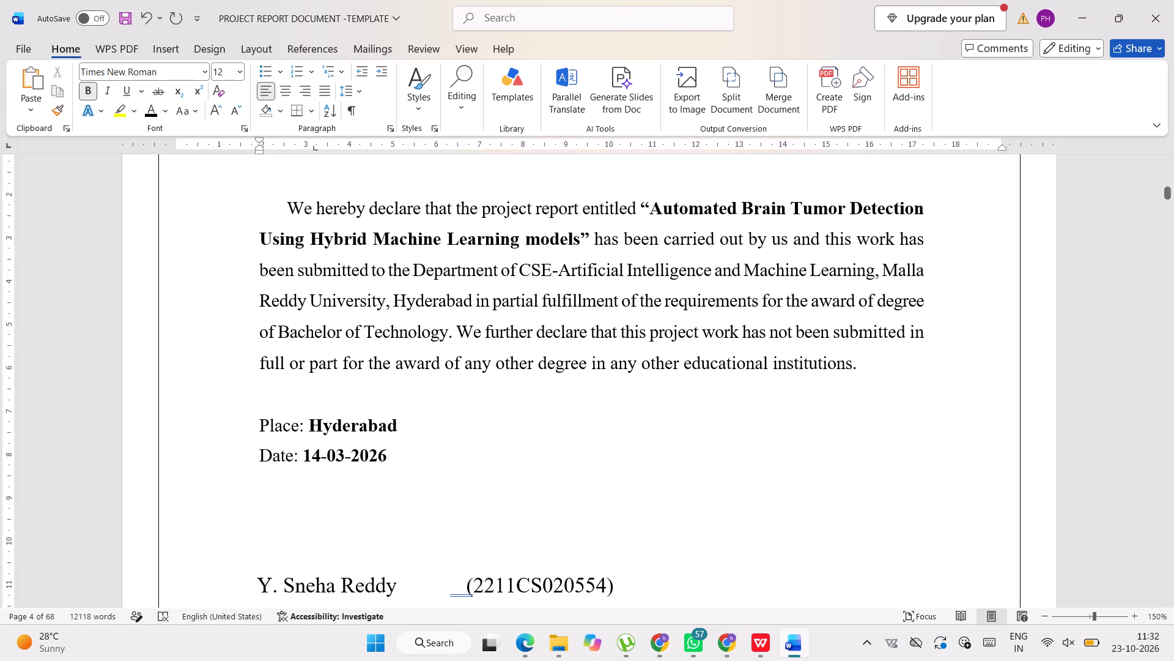
key(BackSpace)
key(BackSpace)
key(BackSpace)
key(BackSpace)
key(BackSpace)
key(BackSpace)
key(BackSpace)
key(BackSpace)
key(BackSpace)
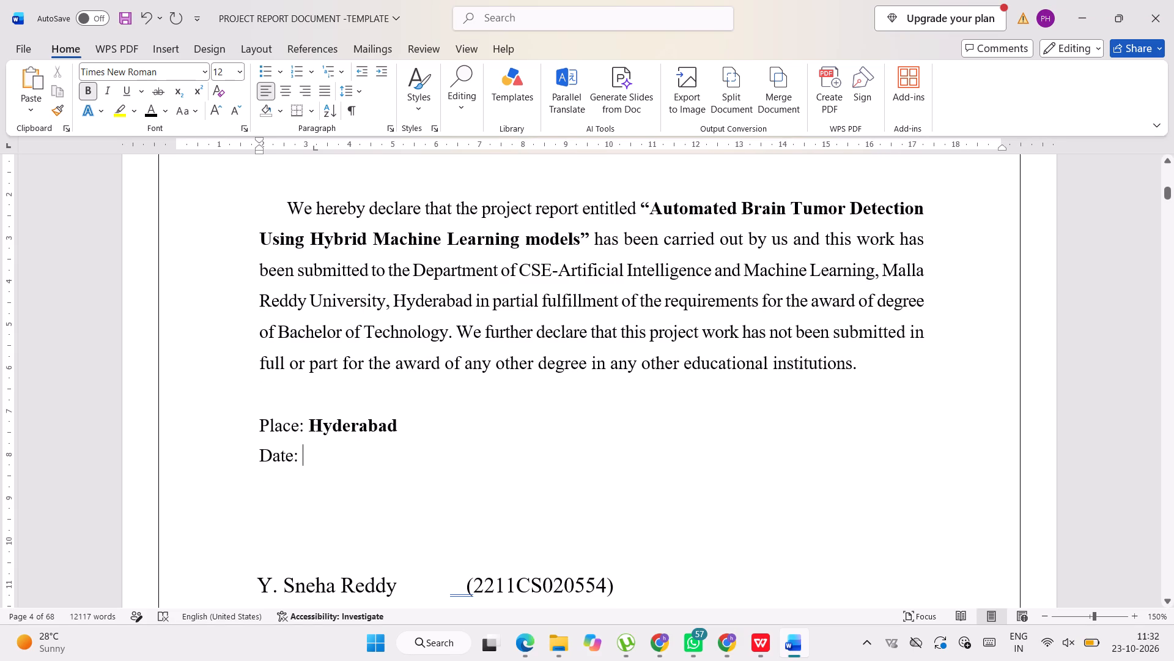
Split "hereby" into "here by" in the declaration's opening sentence.
click(352, 209)
key(Left)
key(space)
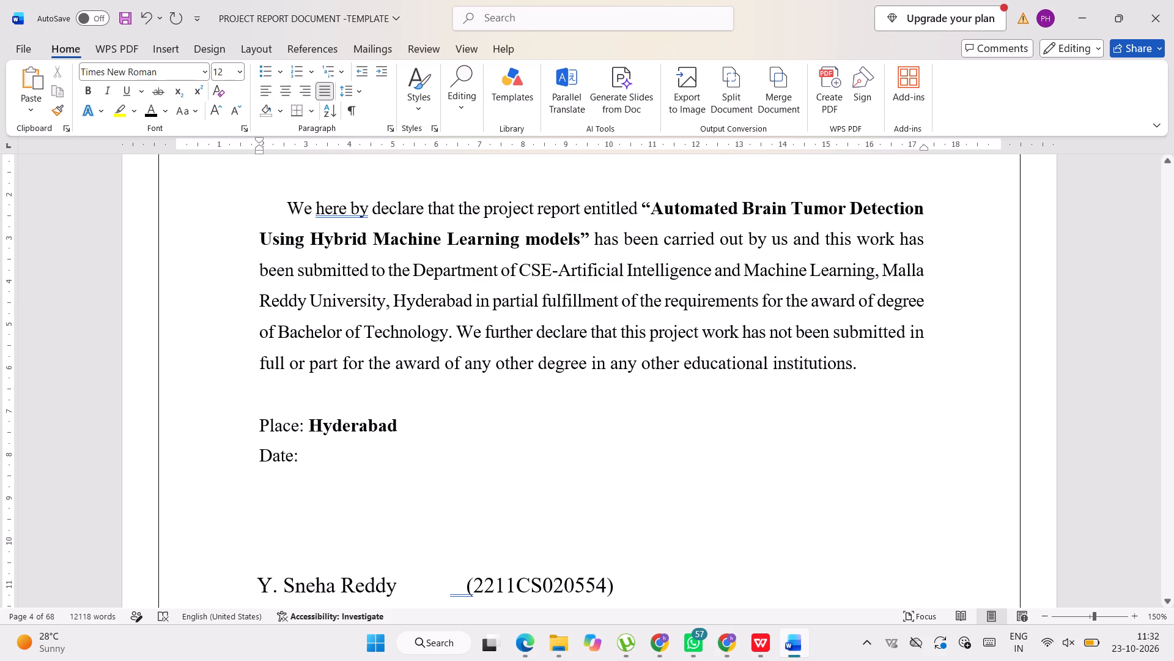
Delete the template project title between the quotation marks in the declaration paragraph.
click(653, 205)
drag(653, 205, 569, 250)
key(BackSpace)
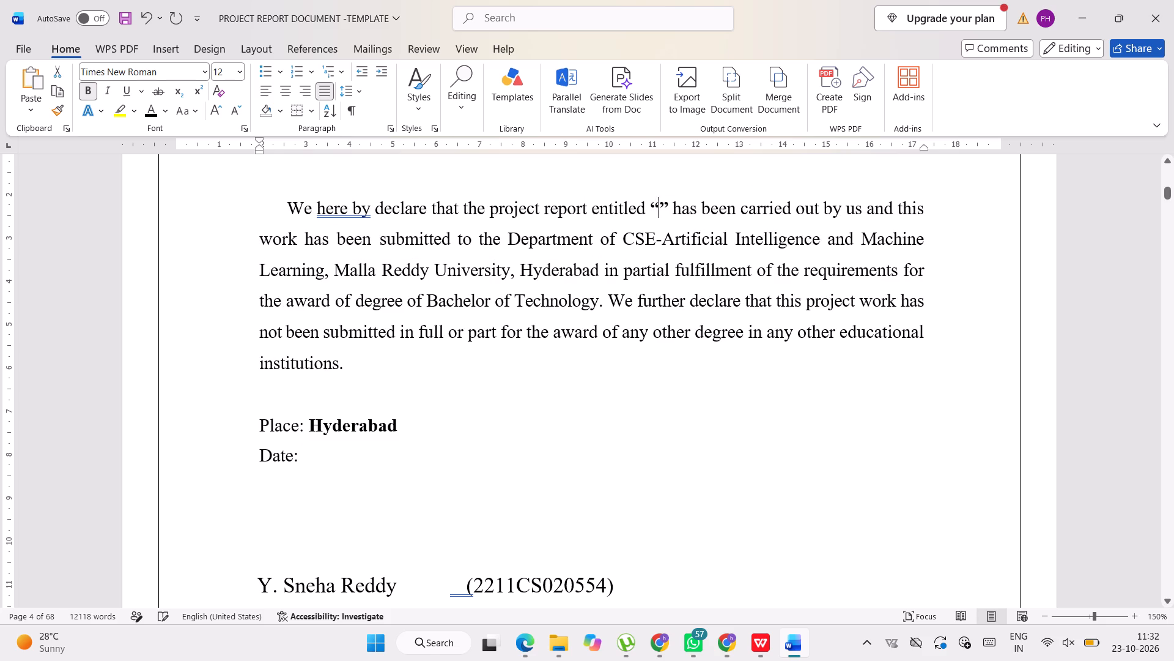
Copy the Civic RAG project title from the certificate paragraph and paste it between the empty quotation marks in the declaration paragraph.
scroll(569, 250, up, 3)
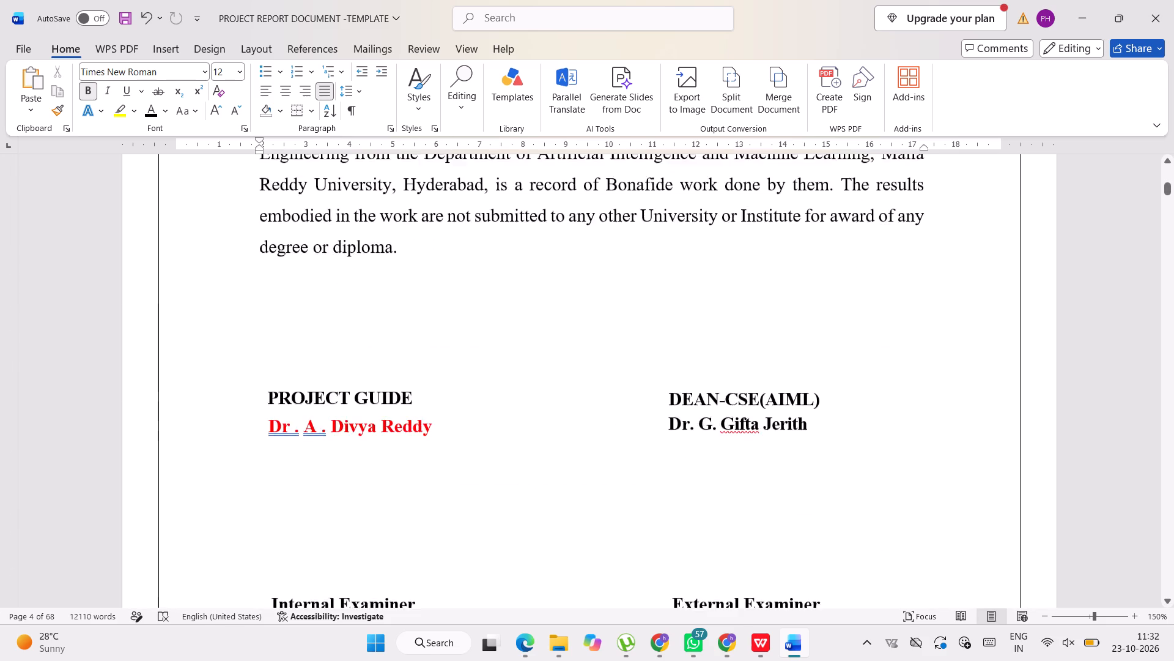
scroll(569, 250, up, 2)
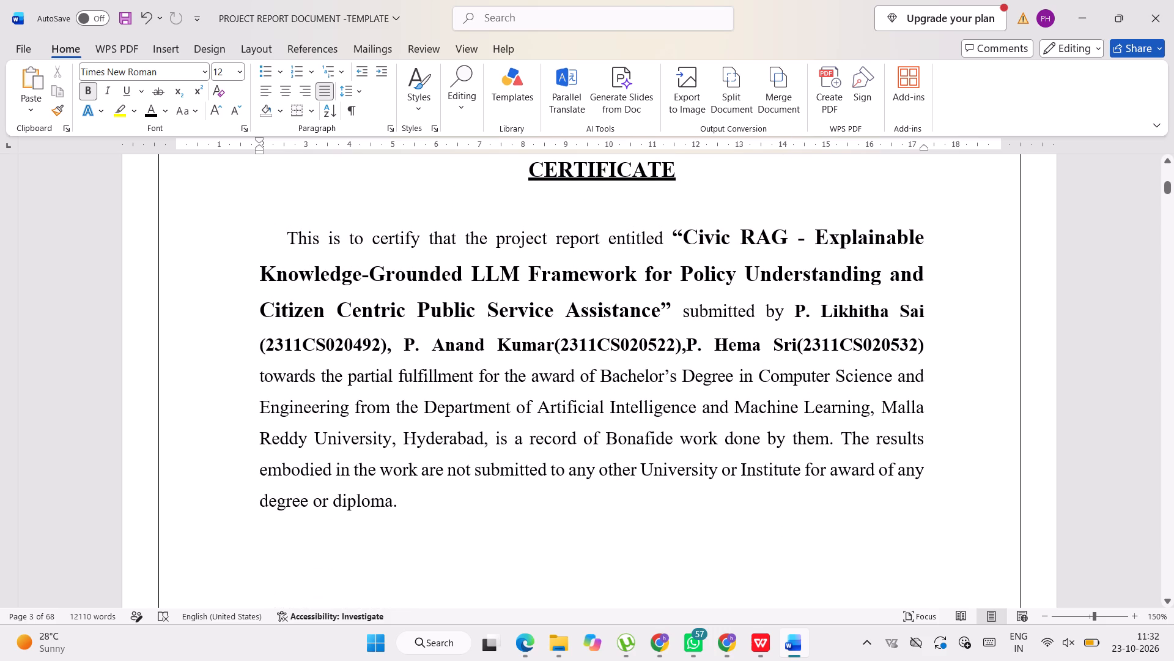
drag(683, 237, 663, 307)
key(ctrl+c)
scroll(663, 307, down, 2)
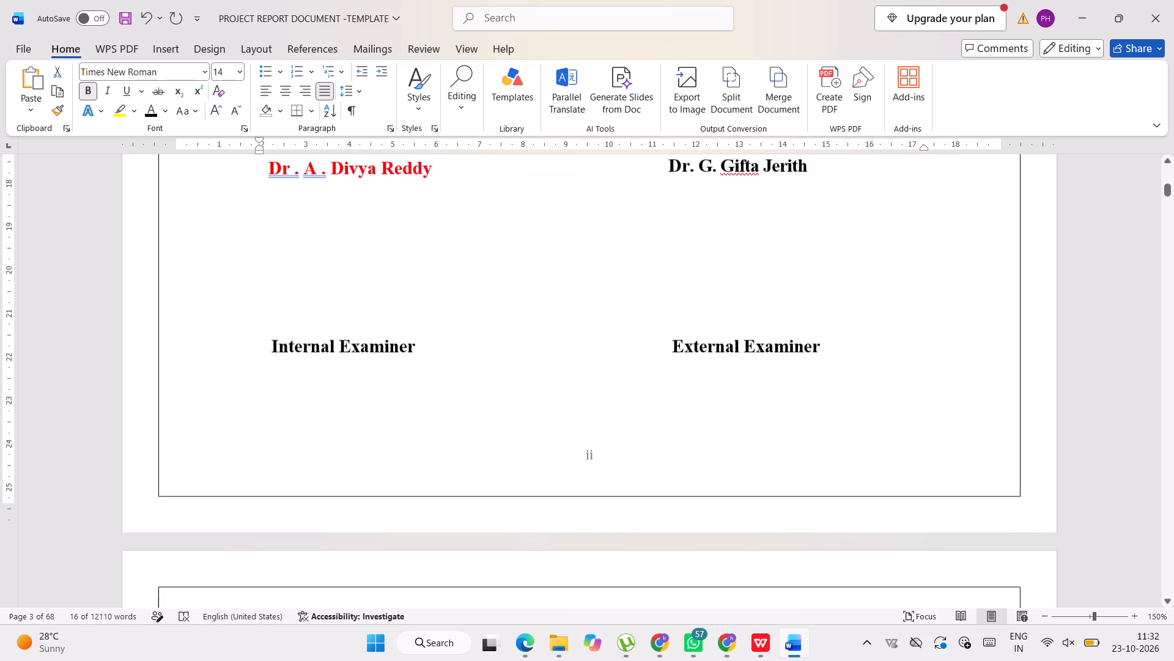
scroll(663, 307, down, 2)
scroll(668, 263, up, 1)
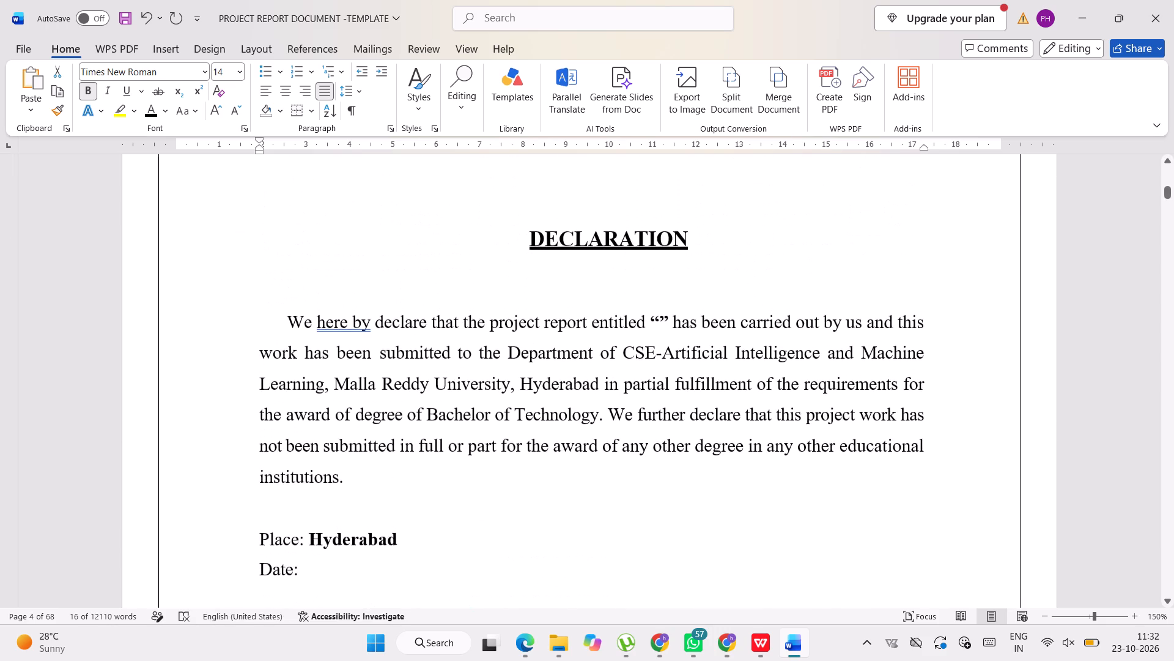
click(660, 323)
key(ctrl+v)
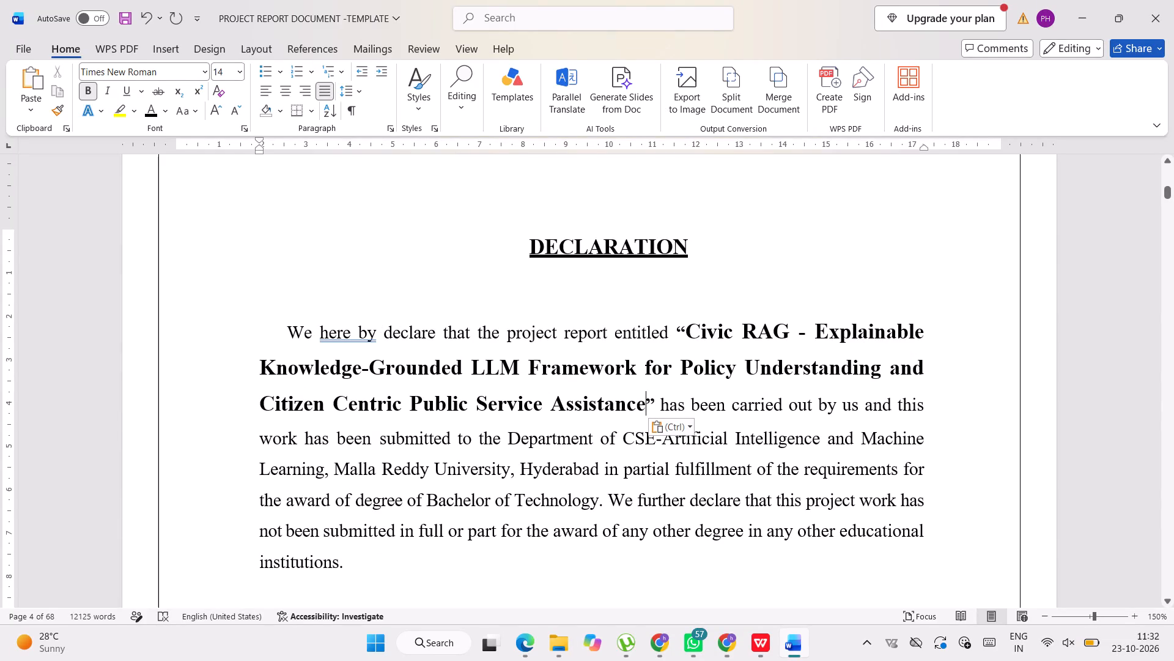
Set the font size of the pasted project title in the declaration paragraph to 12.
drag(684, 330, 649, 408)
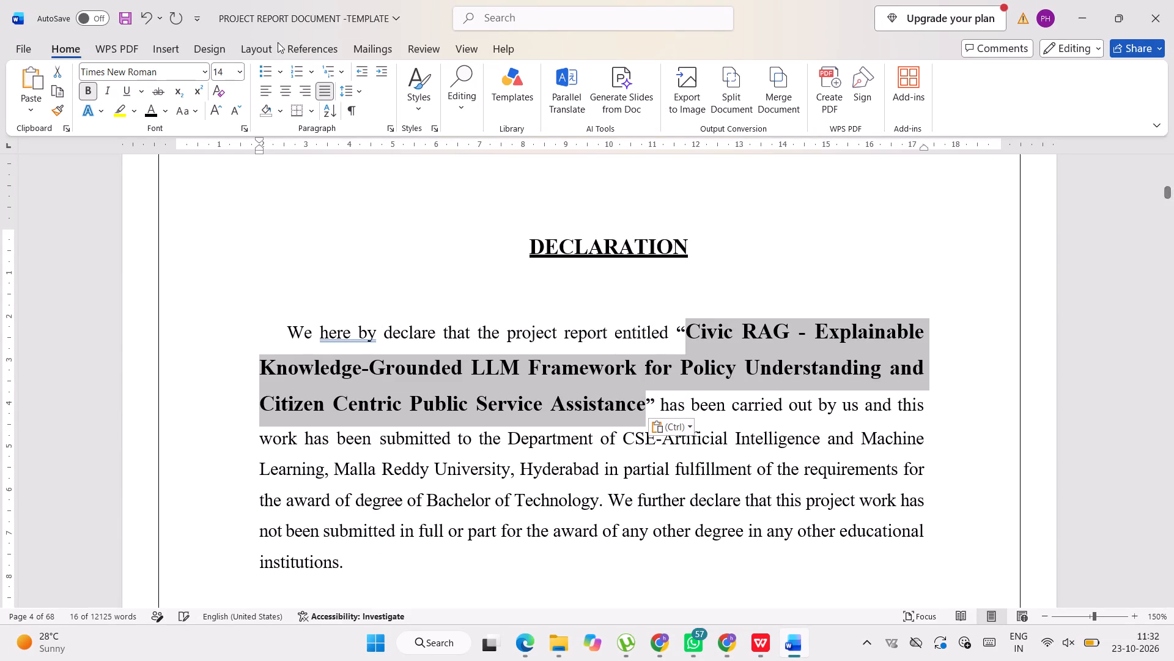
double_click(228, 72)
key(BackSpace)
key(2)
key(Return)
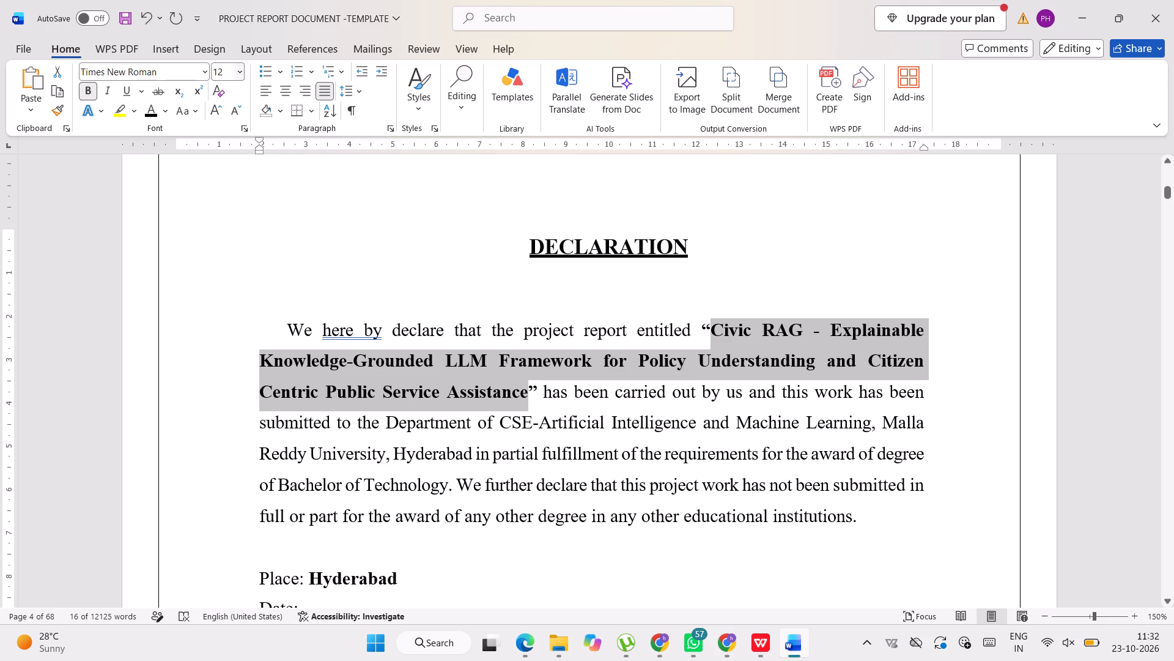
click(703, 440)
Delete the first template student's name from the signatory list below the declaration, keeping the roll number beside it.
scroll(703, 440, down, 4)
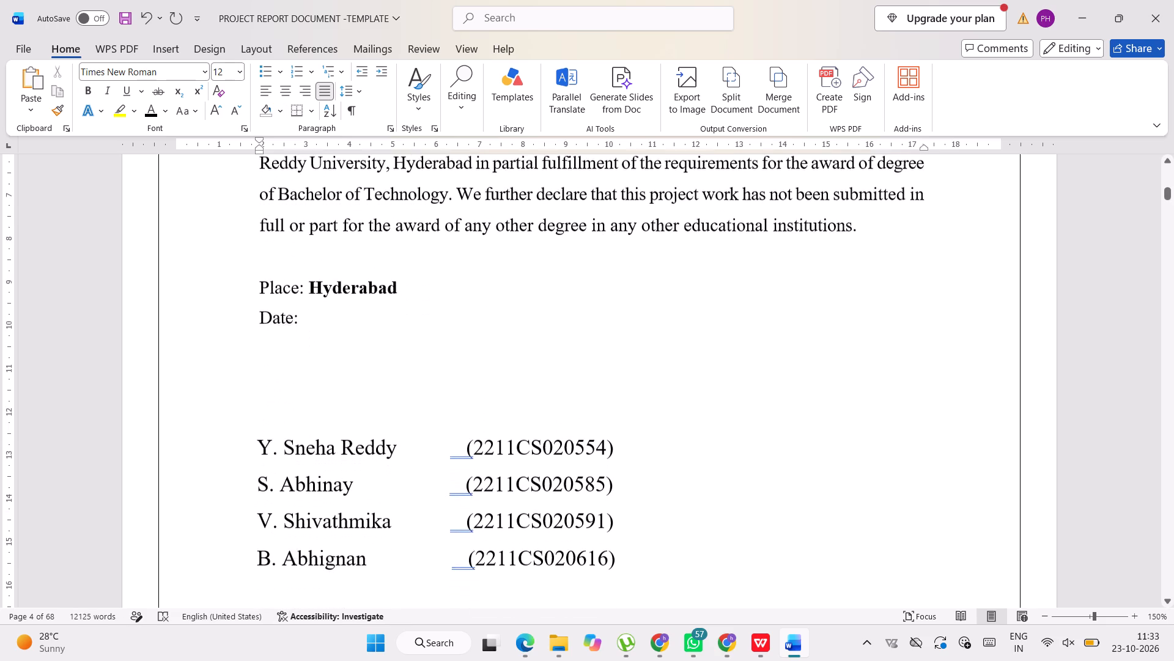
scroll(703, 440, down, 2)
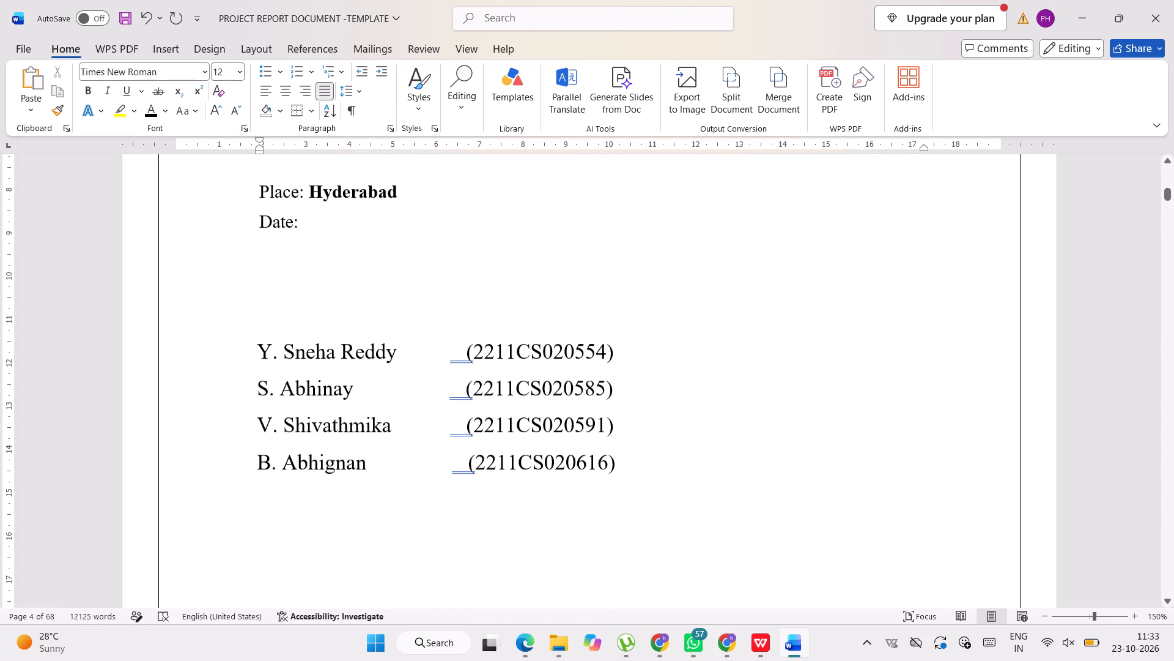
click(283, 354)
key(BackSpace)
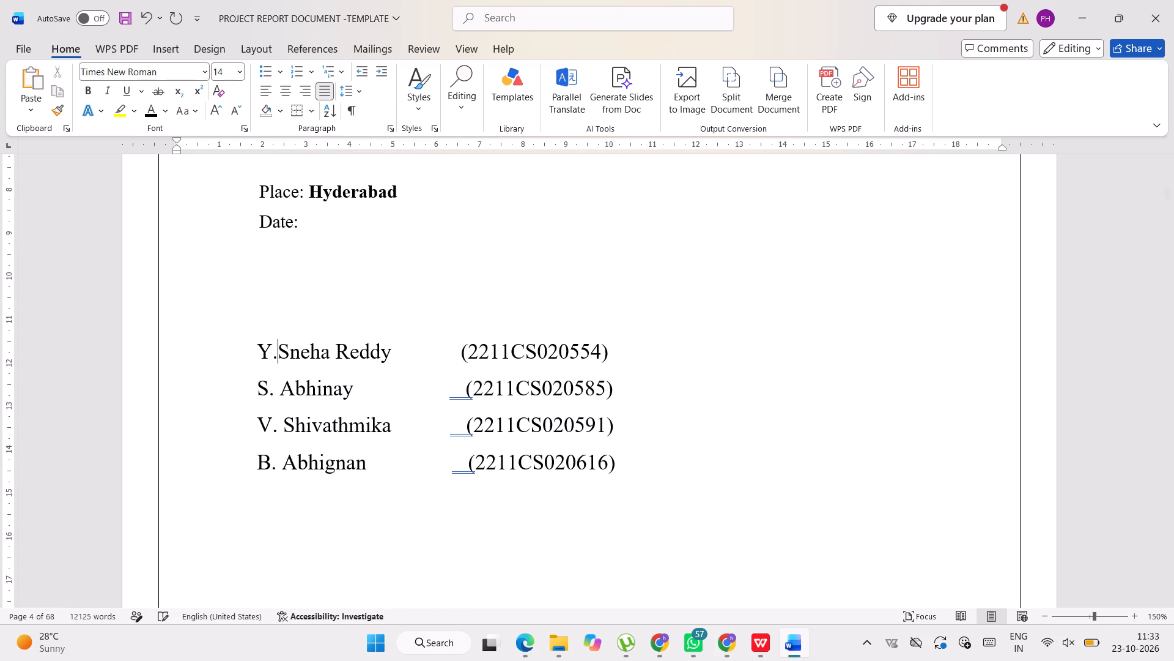
key(BackSpace)
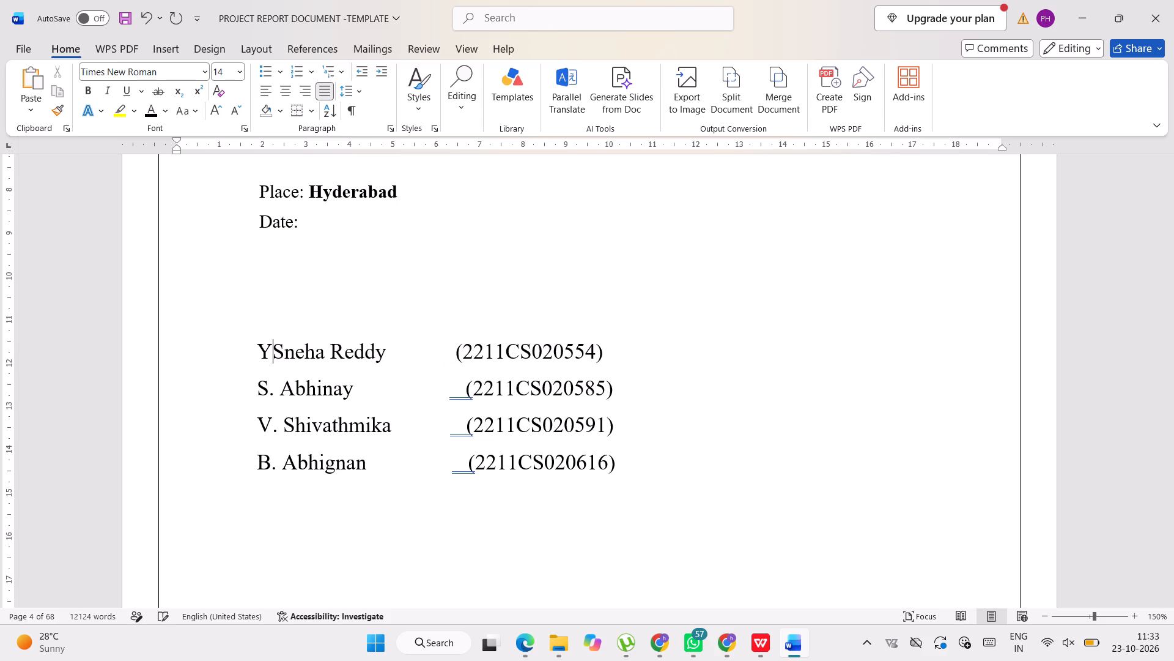
key(BackSpace)
key(Right)
key(Right)
key(Right)
key(Right)
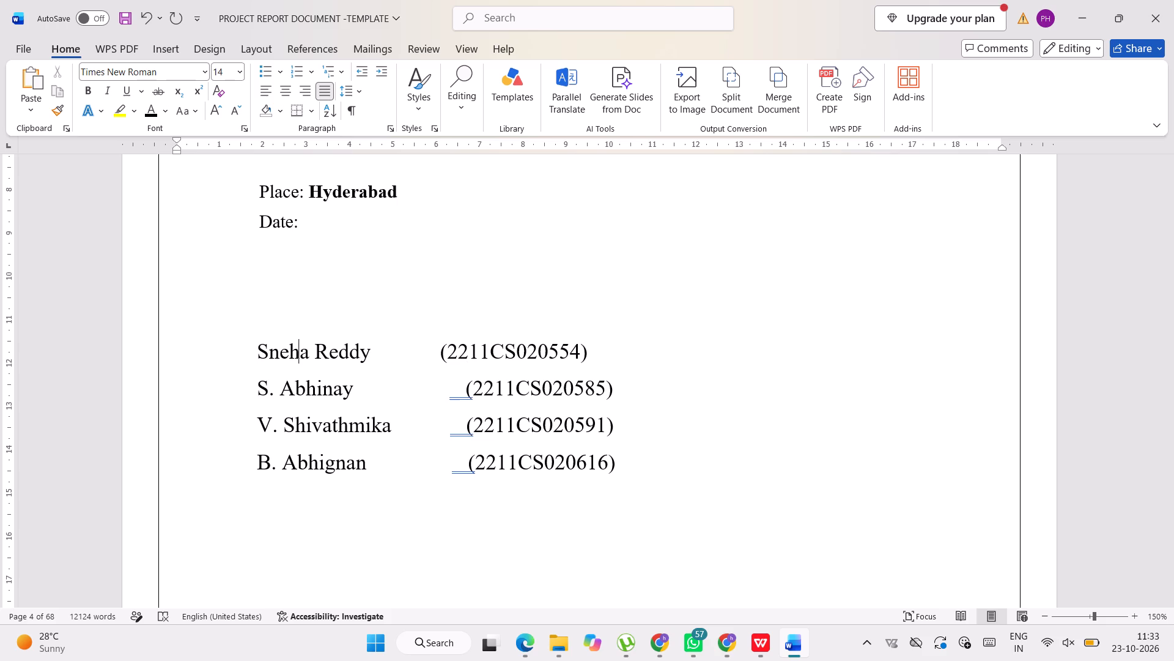
key(Right)
key(Right)
key(Right)
key(Right)
key(Right)
key(Right)
key(Right)
key(BackSpace)
key(BackSpace)
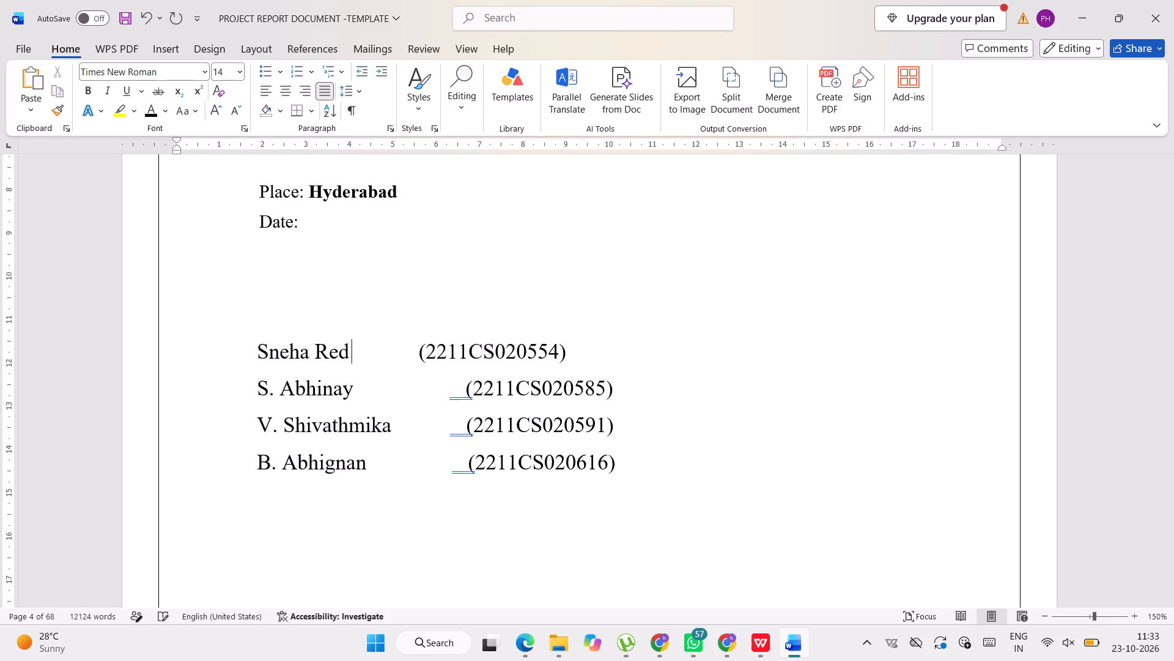
key(BackSpace)
key(BackSpace)
key(BackSpace)
key(BackSpace)
key(BackSpace)
key(BackSpace)
key(BackSpace)
key(BackSpace)
key(BackSpace)
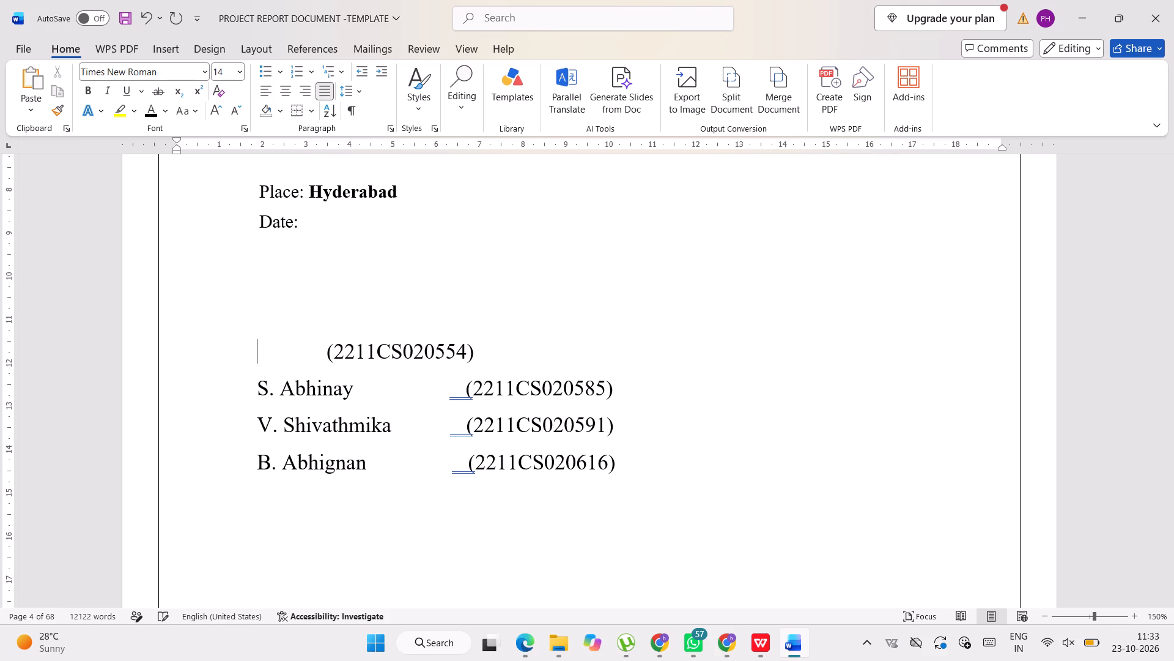
Enter the name of the first student listed in the certificate, with initial, before the first roll number in the signatory list.
key(p)
key(period)
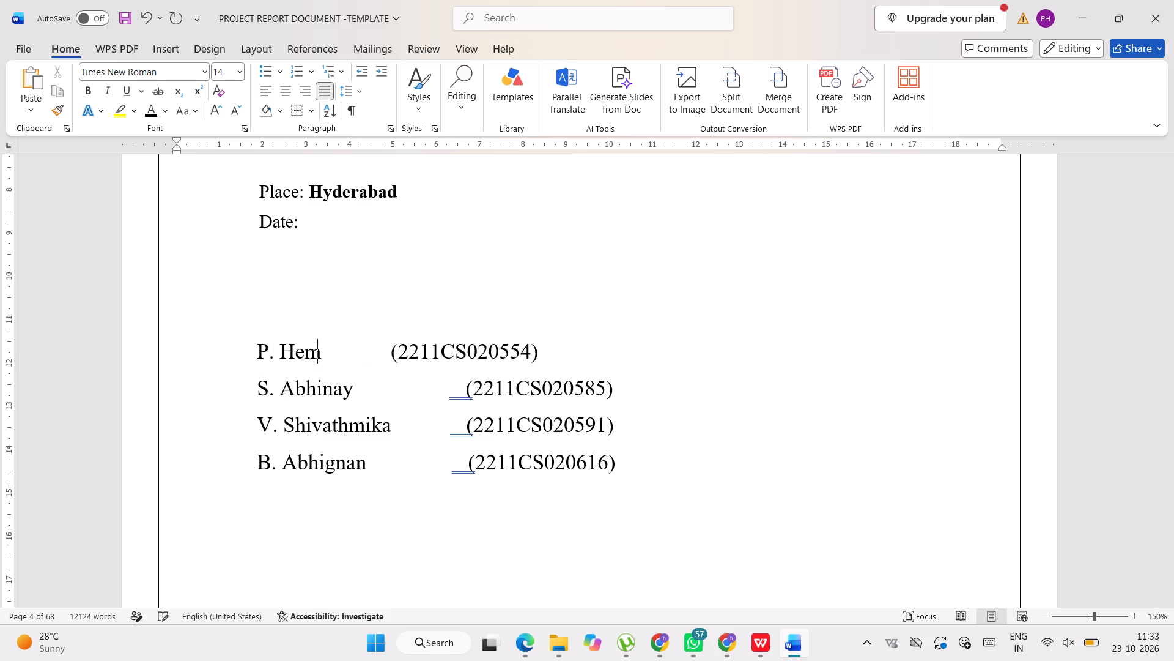
key(s)
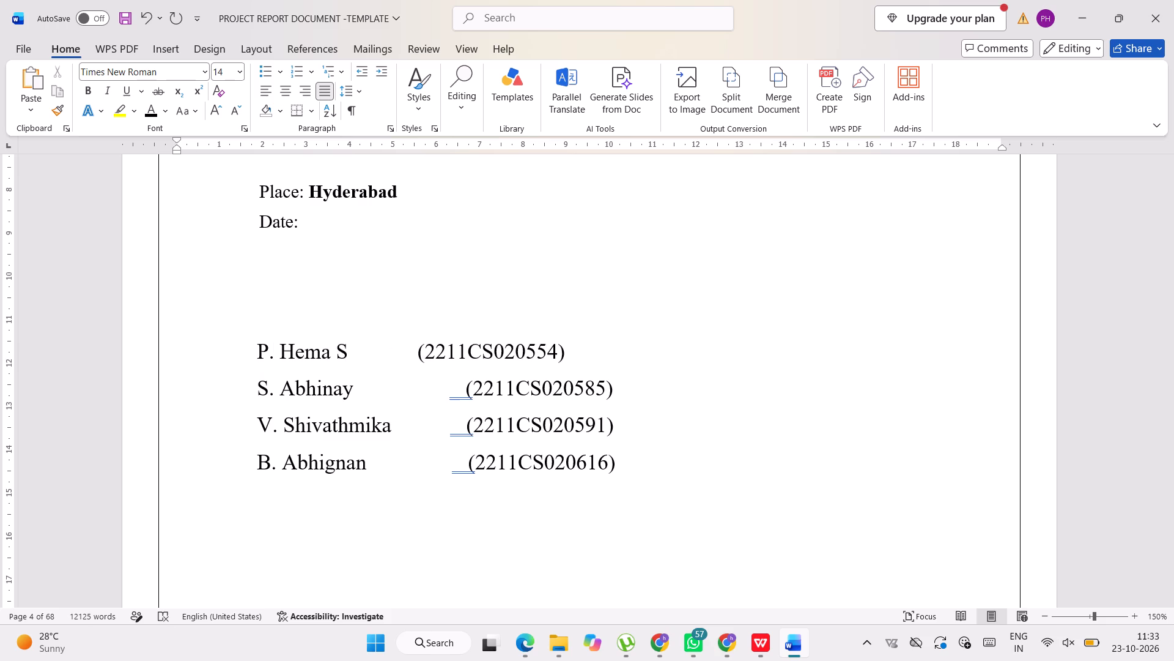
text(ri)
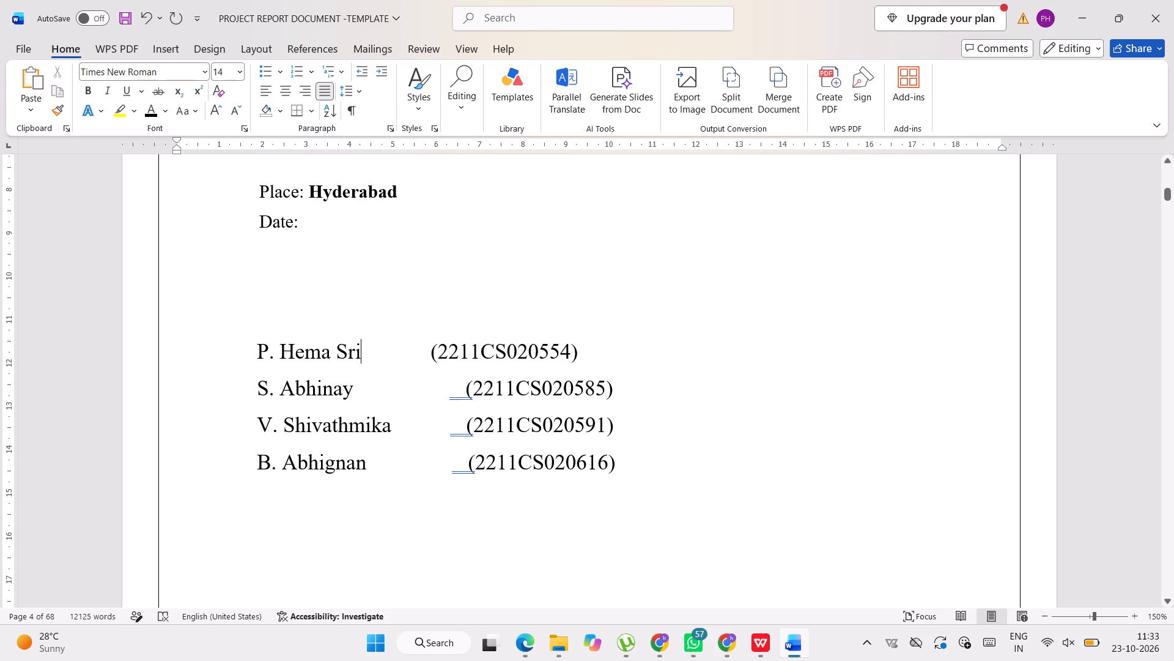
key(BackSpace)
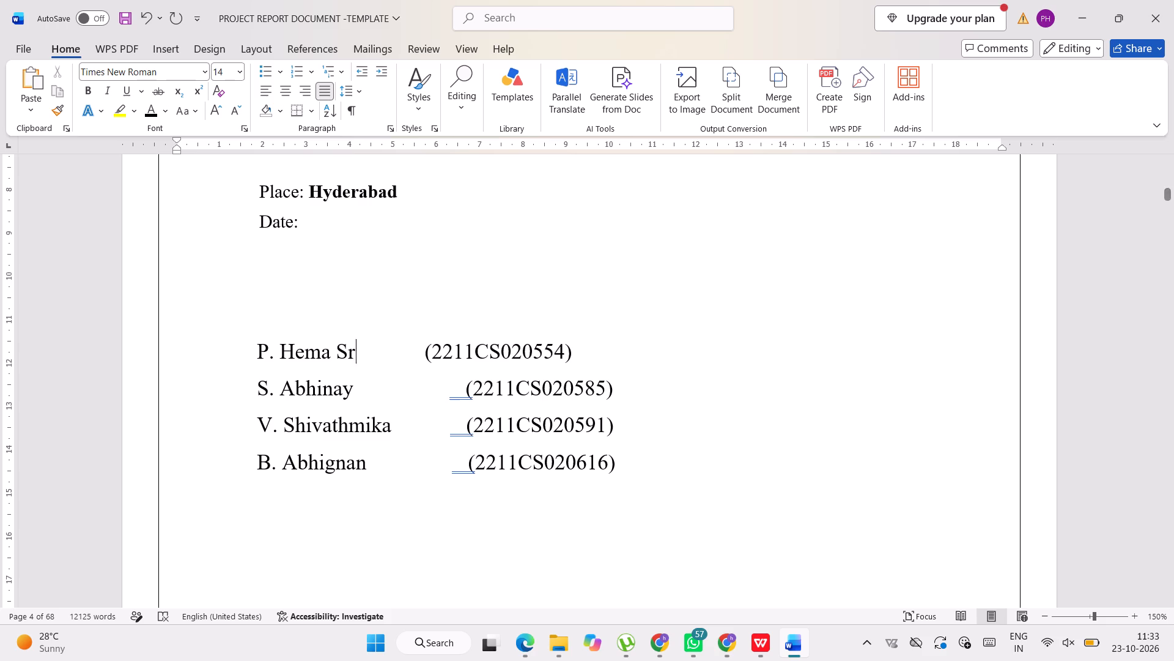
key(BackSpace)
key(BackSpace)
key(BackSpace)
key(BackSpace)
key(BackSpace)
key(BackSpace)
key(BackSpace)
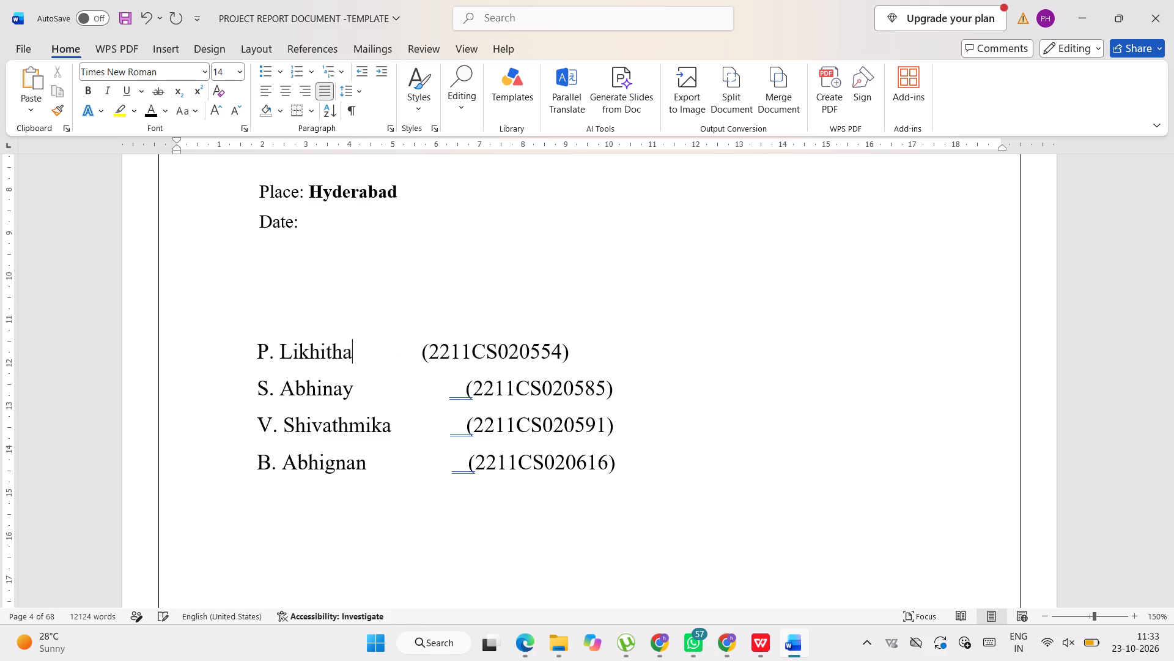
text(ai)
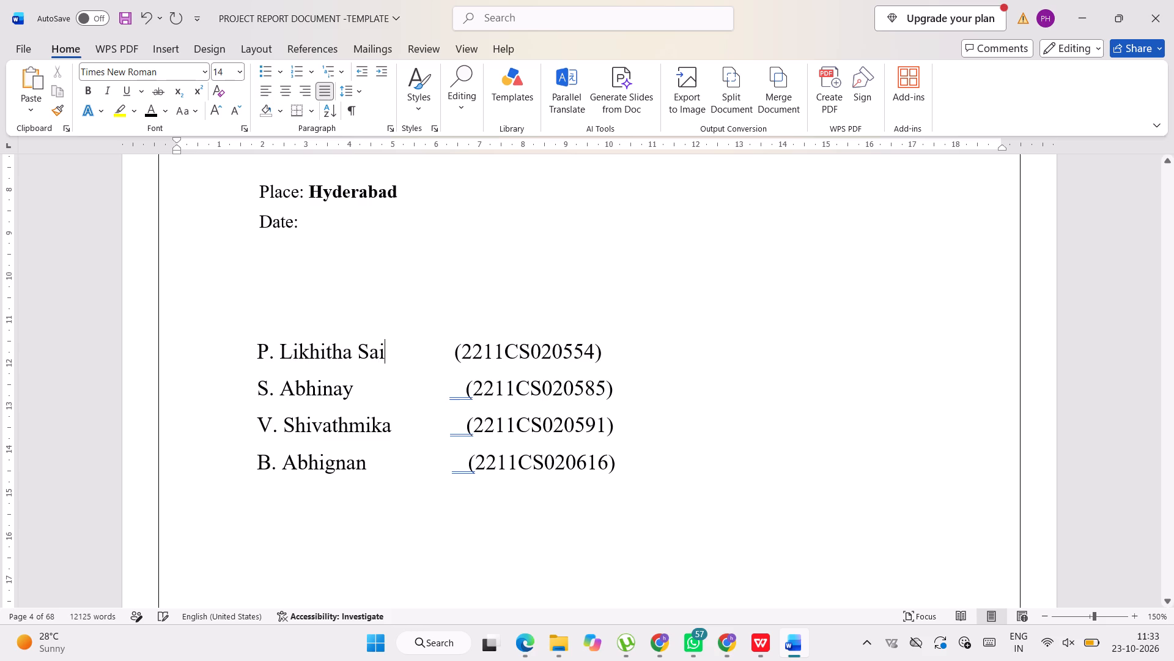
Replace the second template student's name in the declaration's signatory list with the second student named in the certificate.
click(358, 397)
key(BackSpace)
key(BackSpace)
key(BackSpace)
key(BackSpace)
key(BackSpace)
key(BackSpace)
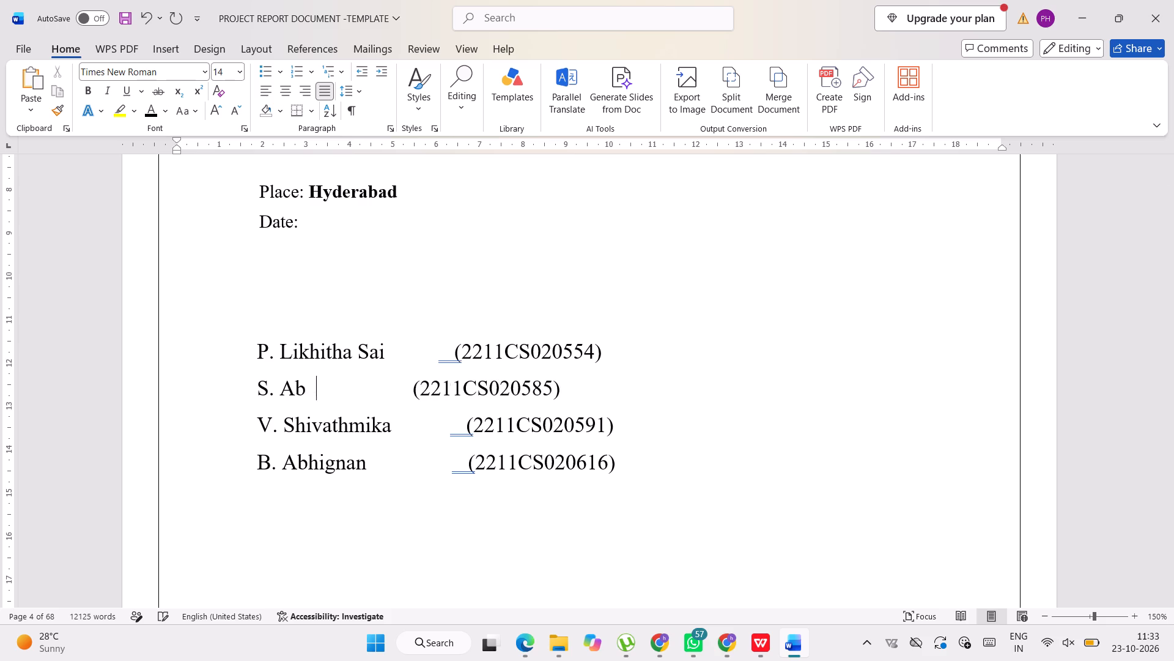
key(BackSpace)
key(BackSpace)
key(BackSpace)
key(BackSpace)
key(BackSpace)
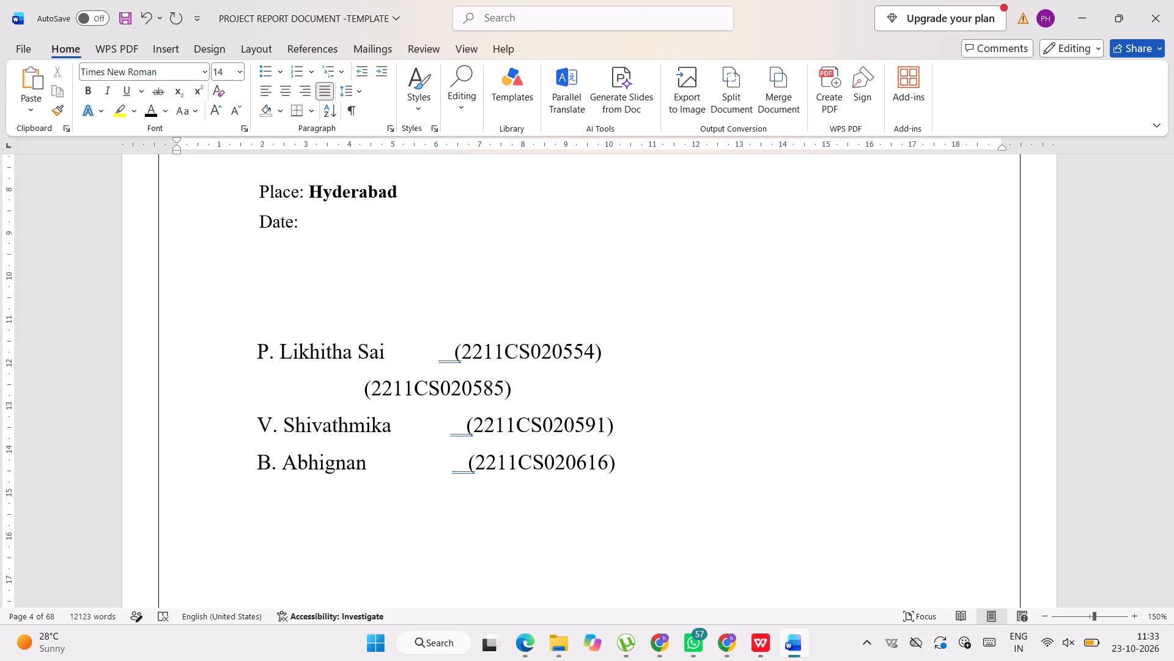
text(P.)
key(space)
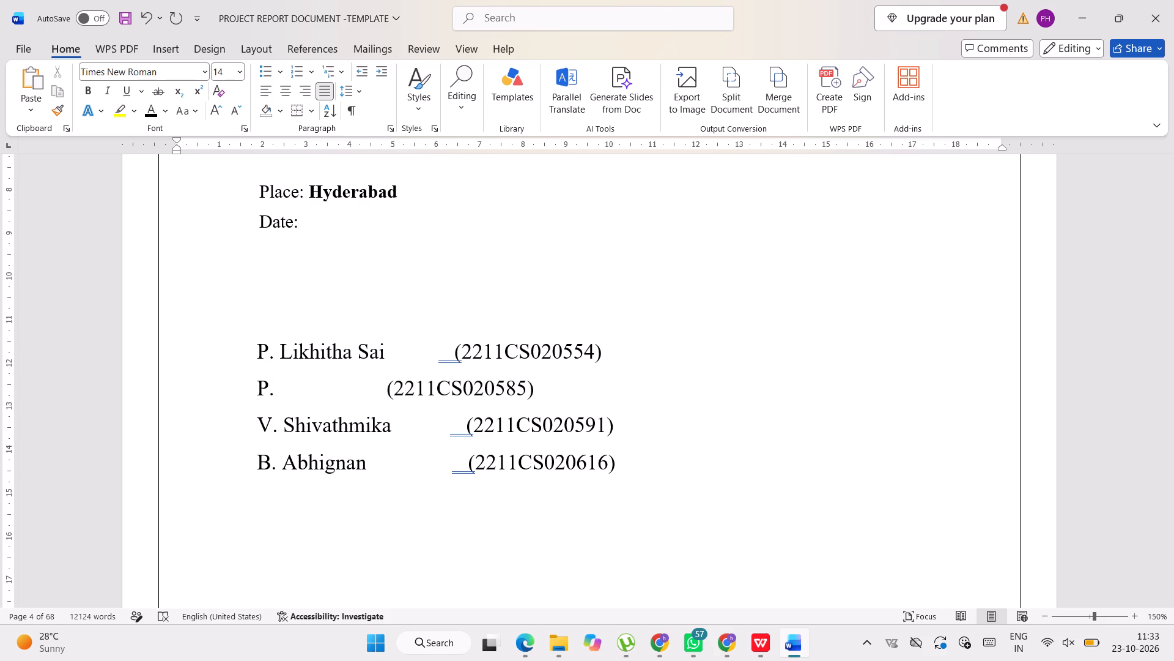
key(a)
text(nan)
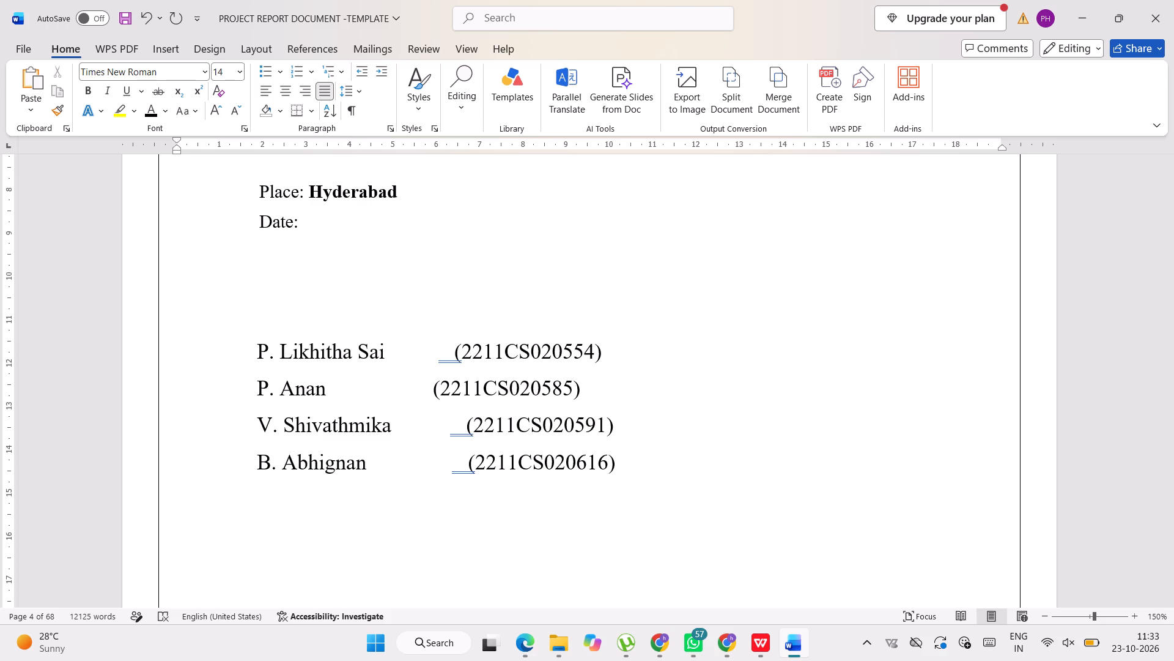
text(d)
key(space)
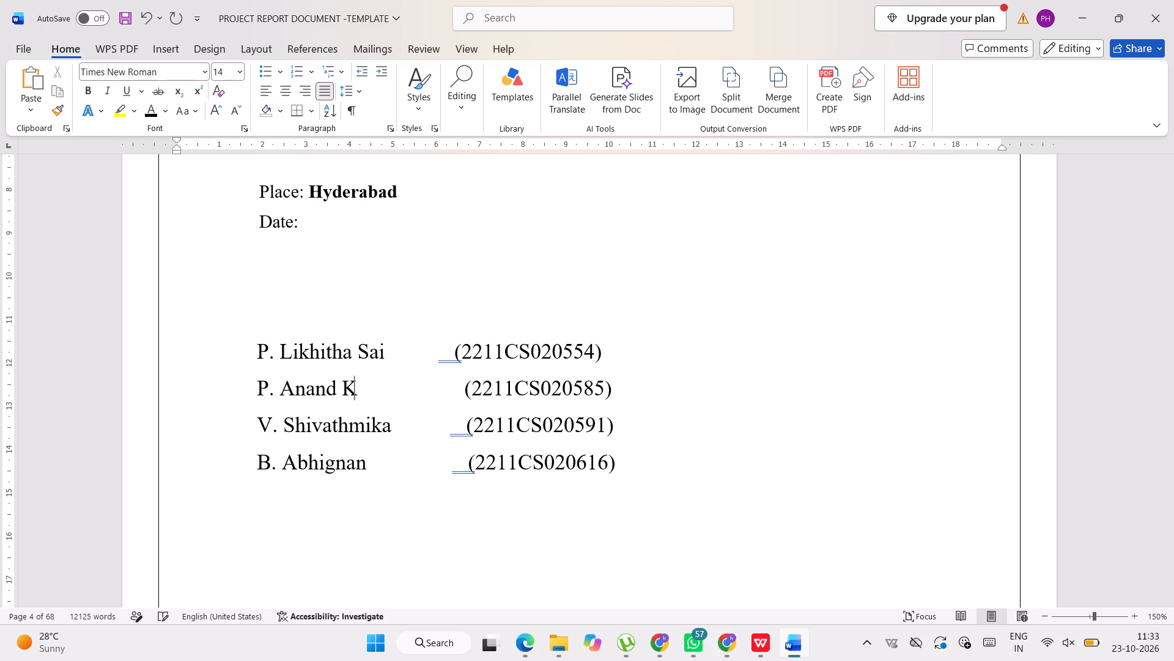
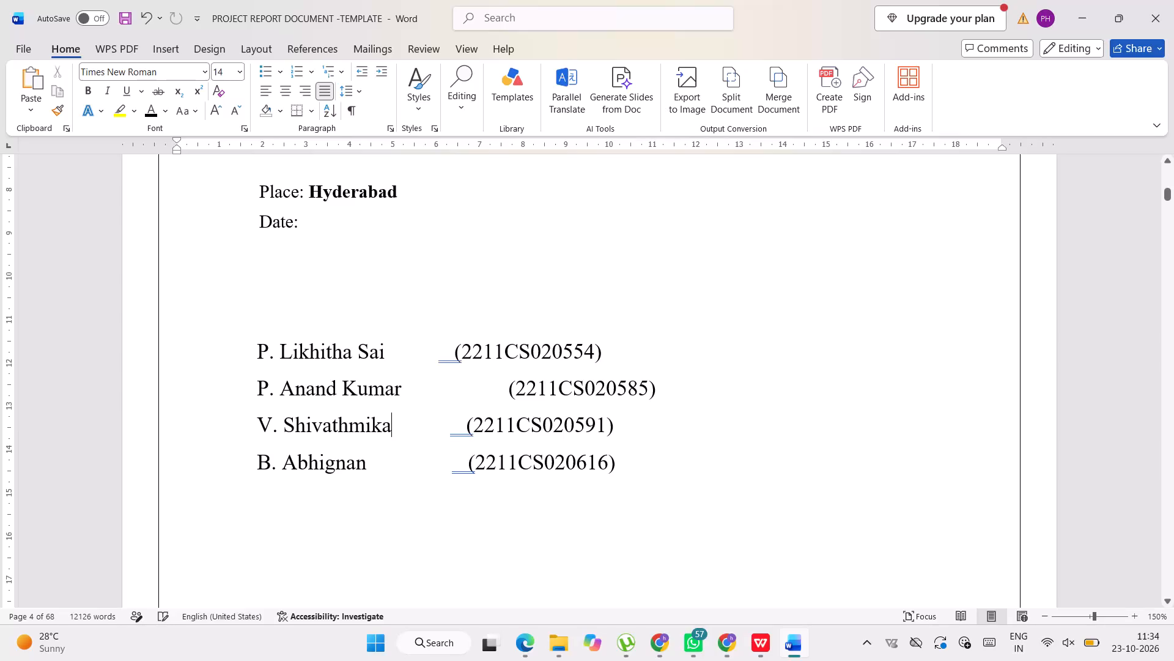
Replace the third template student's name in the declaration's signatory list with the third project student's name, with initial.
key(BackSpace)
key(BackSpace)
key(BackSpace)
key(BackSpace)
key(BackSpace)
key(BackSpace)
key(BackSpace)
key(BackSpace)
key(BackSpace)
key(BackSpace)
key(BackSpace)
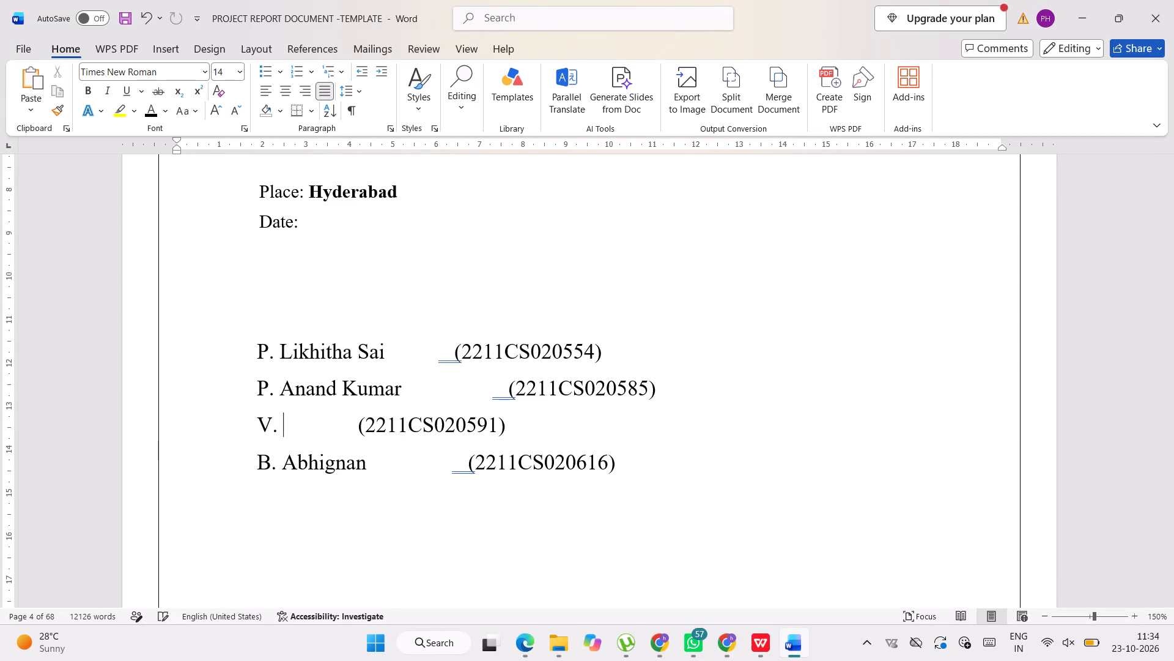
key(BackSpace)
key(BackSpace)
key(BackSpace)
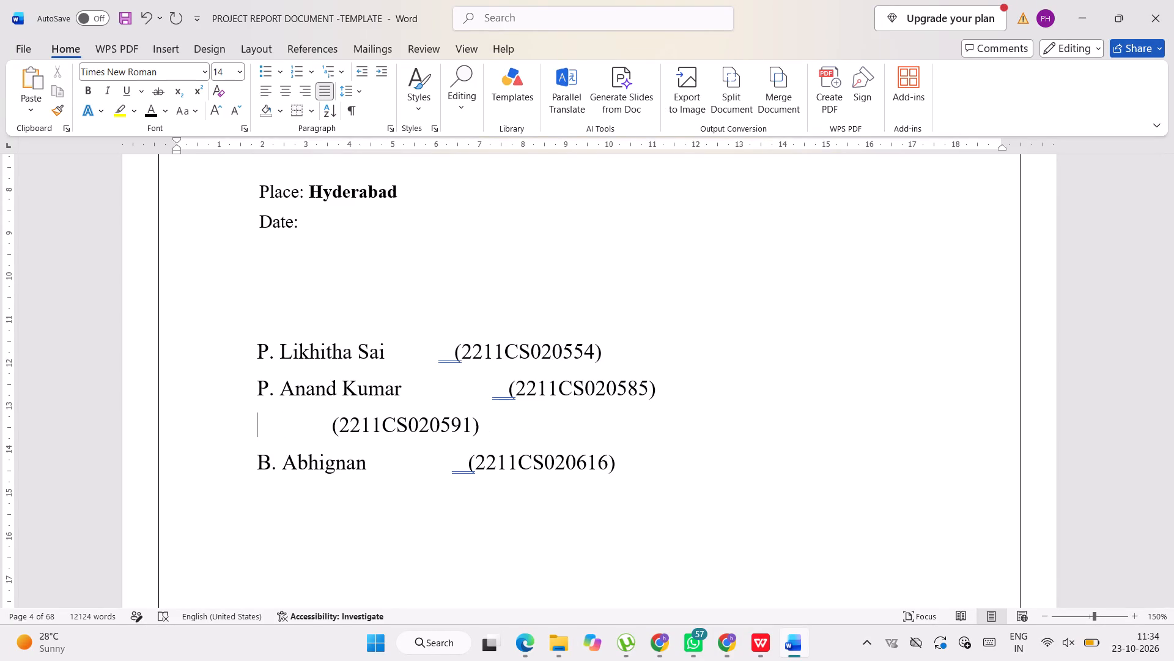
key(space)
key(BackSpace)
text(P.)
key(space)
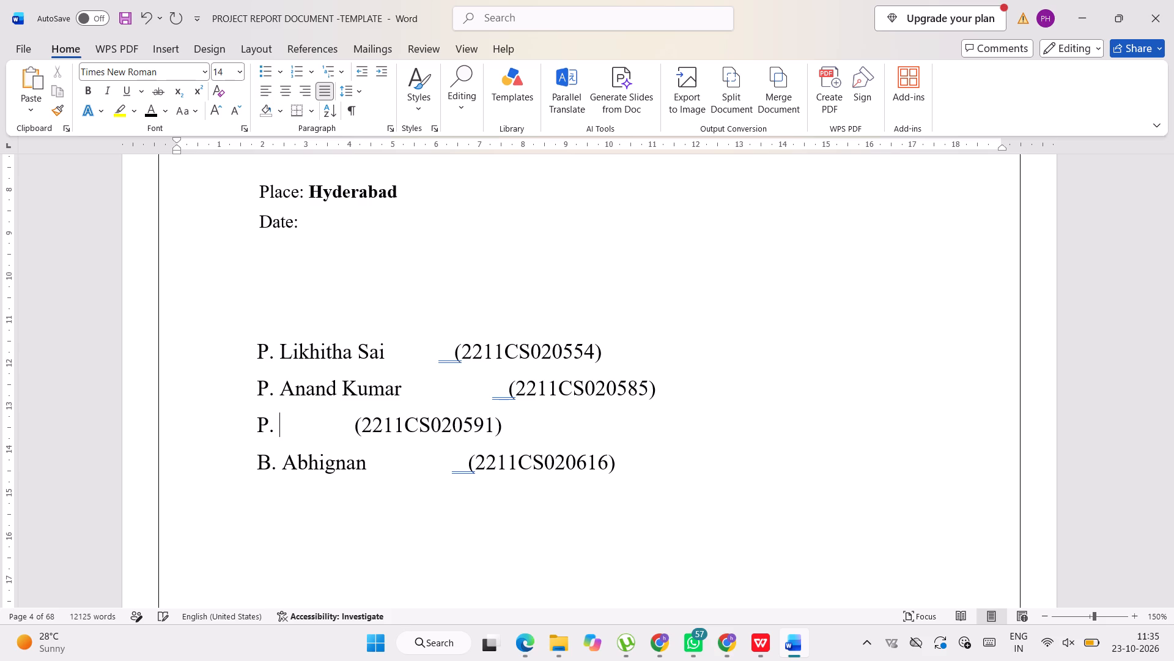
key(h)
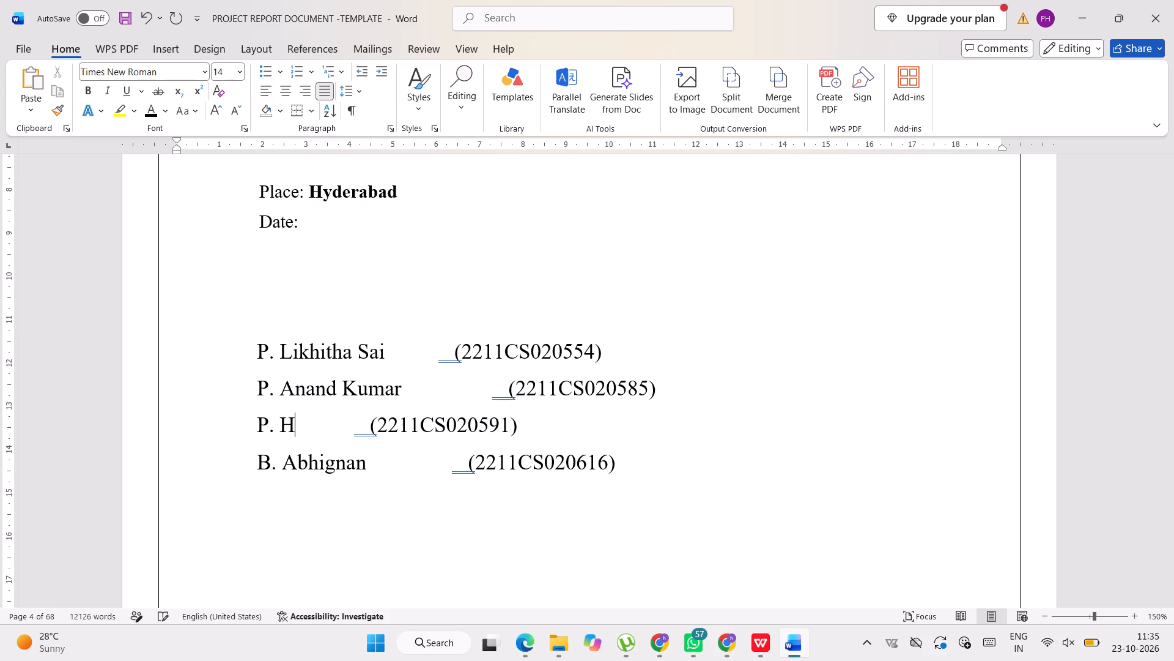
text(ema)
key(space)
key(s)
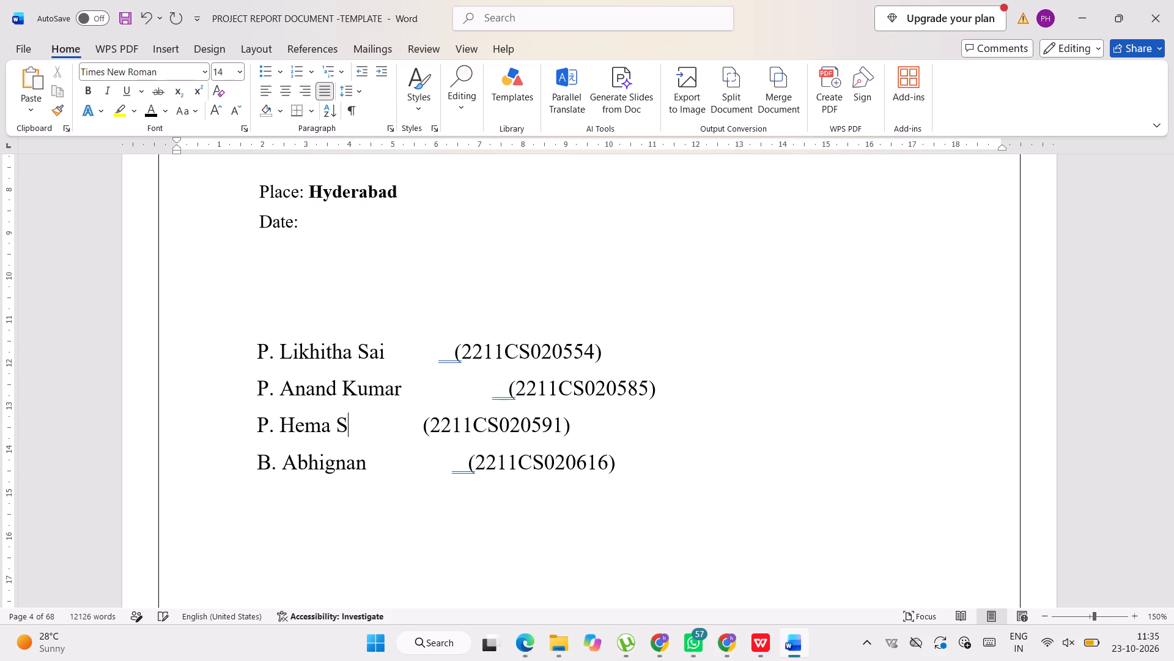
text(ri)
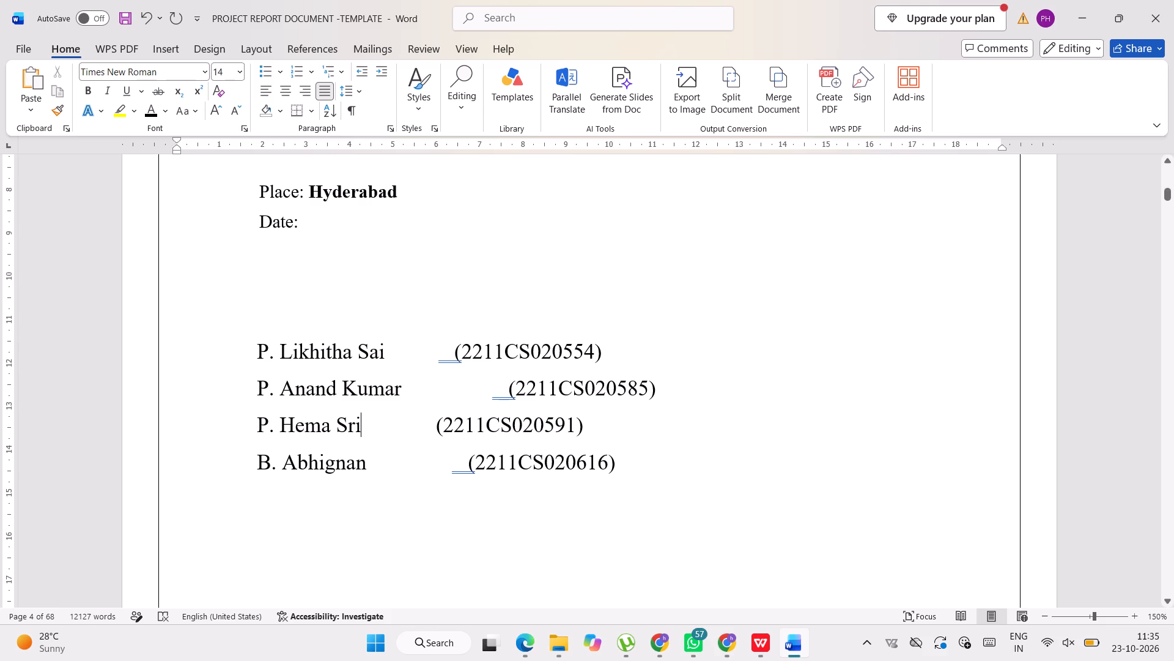
Widen the gap before the roll numbers in the first and third rows of the signatory list with extra spaces.
click(452, 348)
key(space)
key(space)
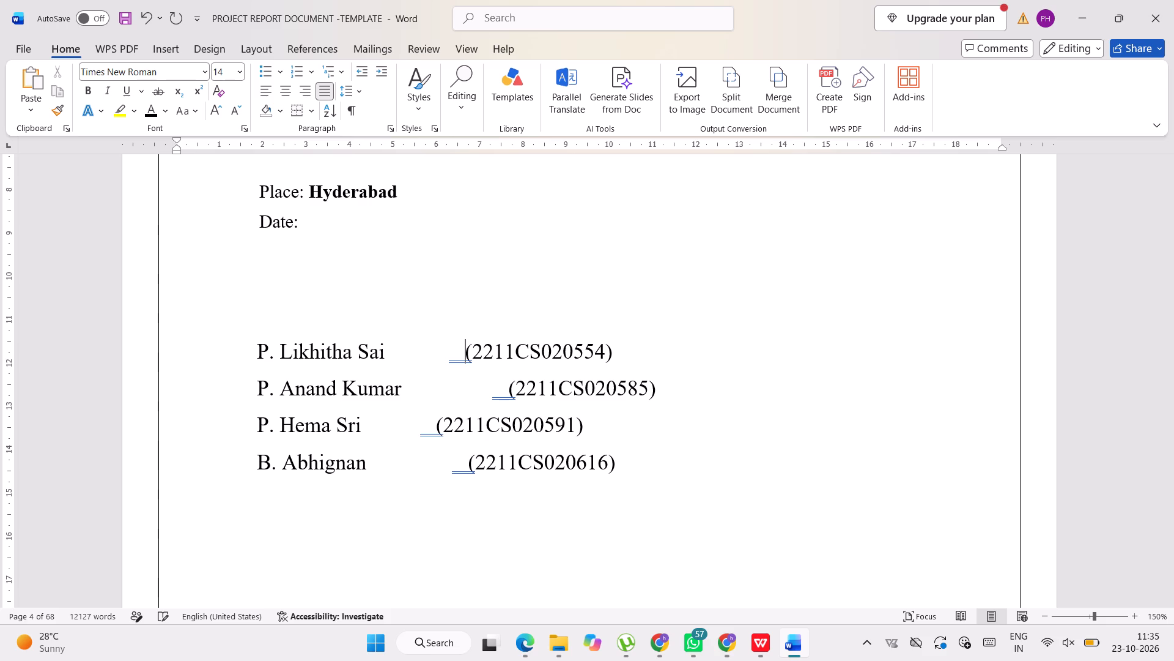
click(434, 428)
key(space)
key(space)
key(space)
key(space)
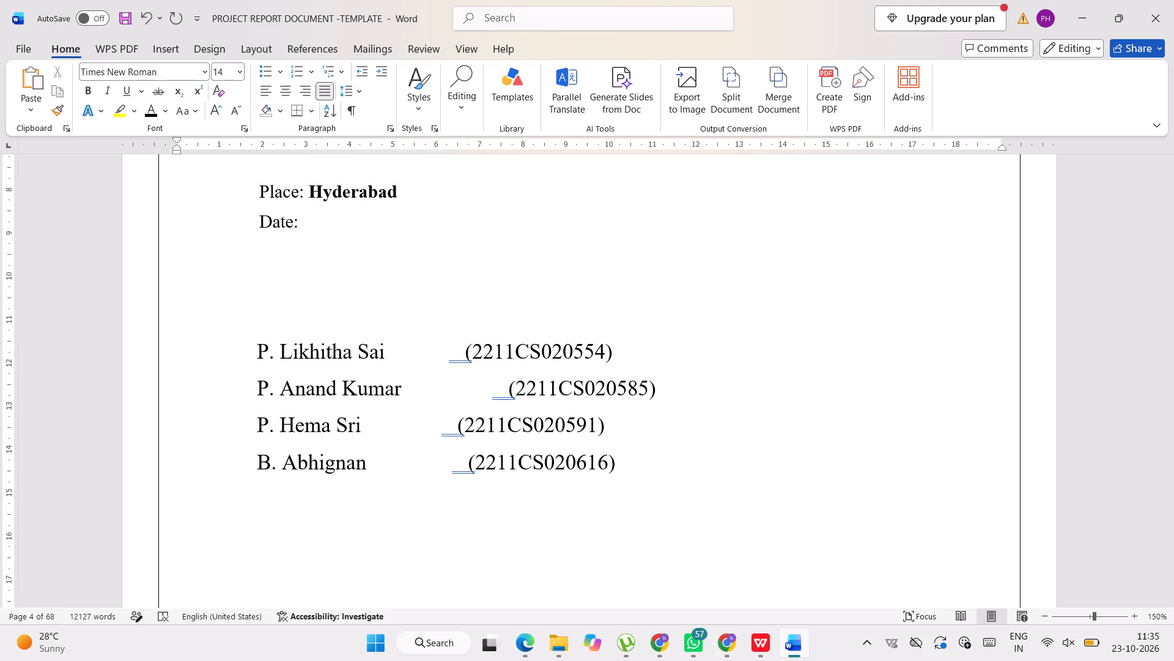
Delete the fourth template student's name and roll number from the signatory list.
drag(633, 460, 316, 473)
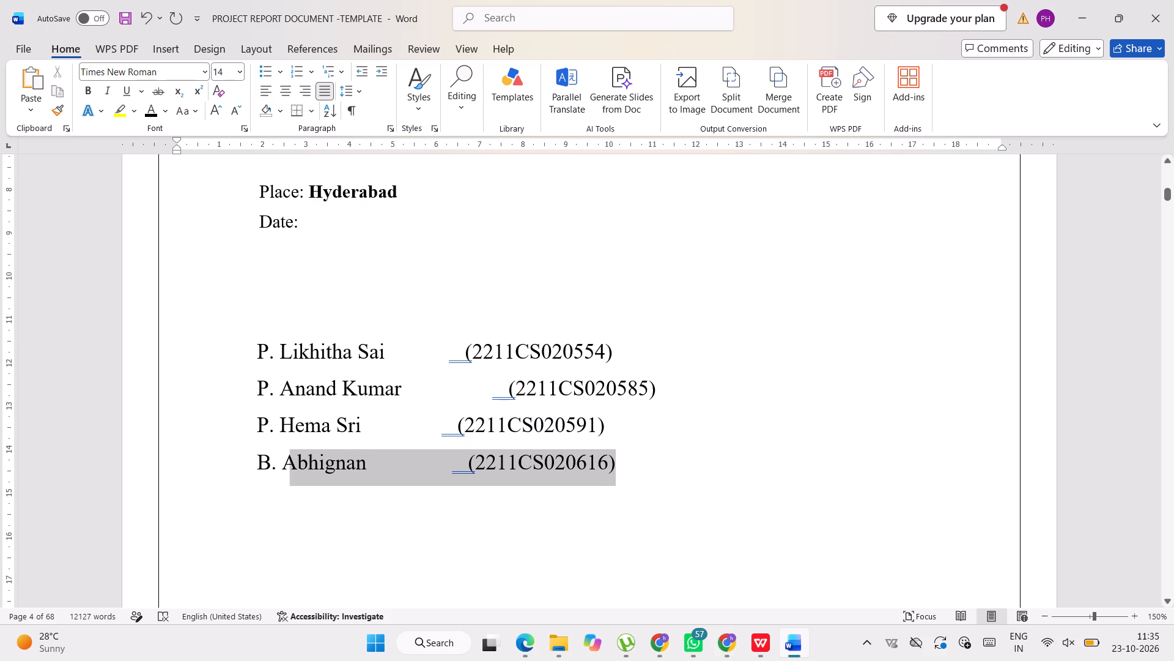
drag(316, 473, 256, 458)
key(BackSpace)
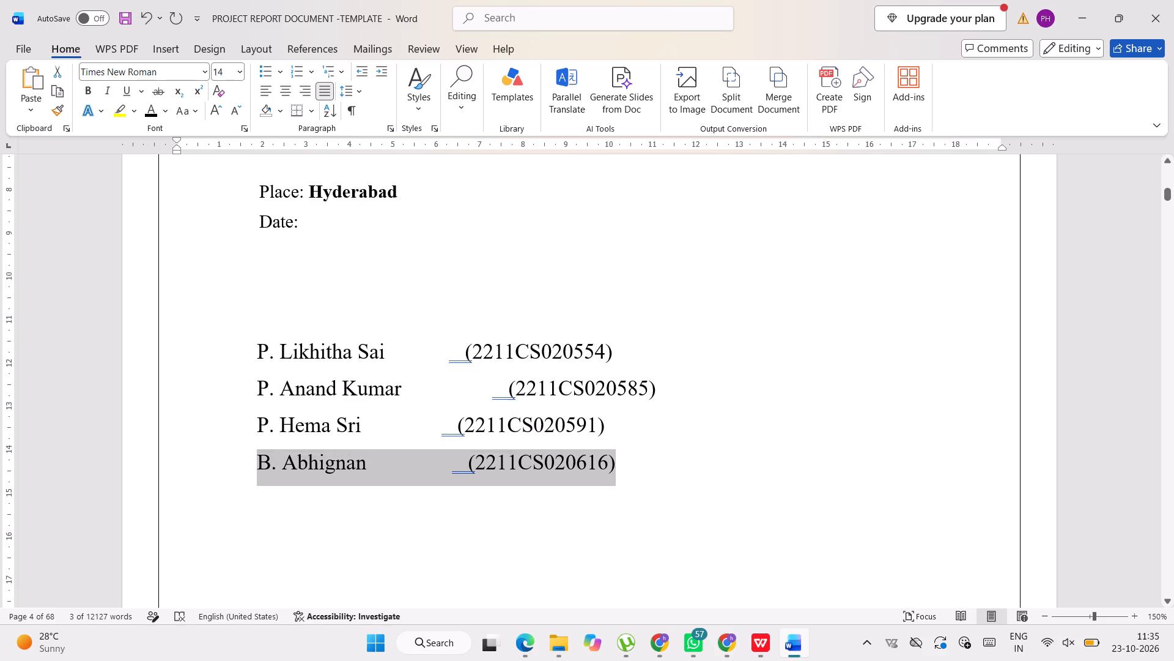
Adjust the spaces between names and roll numbers in the three signatory rows so the roll numbers line up in a column.
click(514, 392)
key(Left)
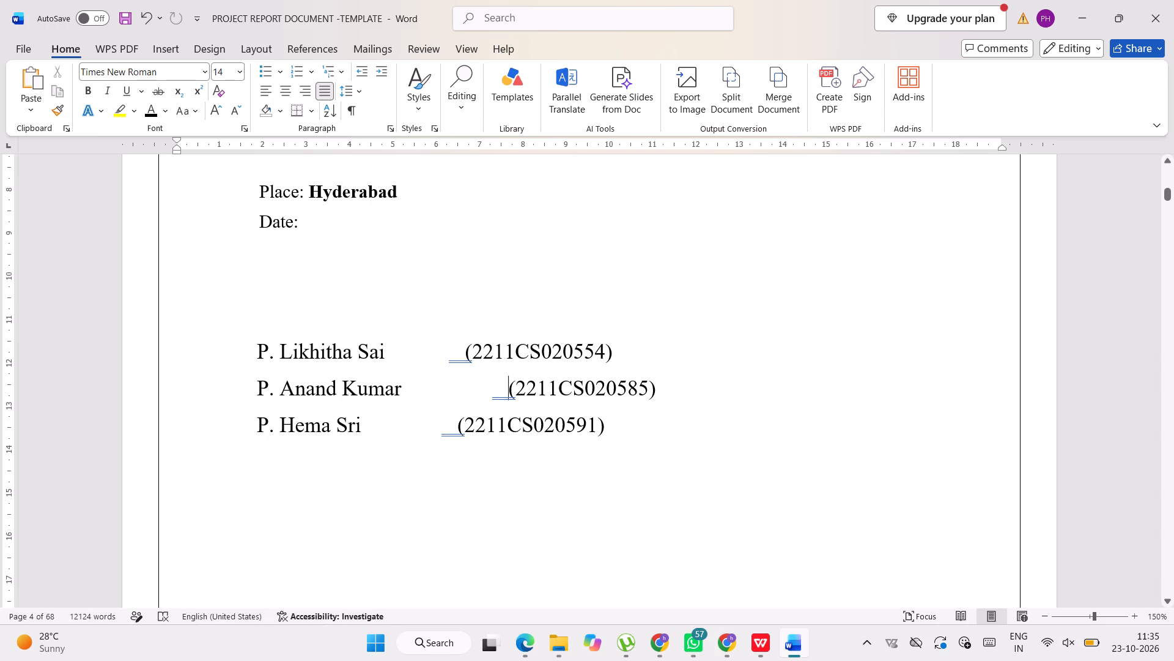
key(BackSpace)
key(BackSpace)
key(BackSpace)
key(BackSpace)
key(BackSpace)
key(BackSpace)
key(BackSpace)
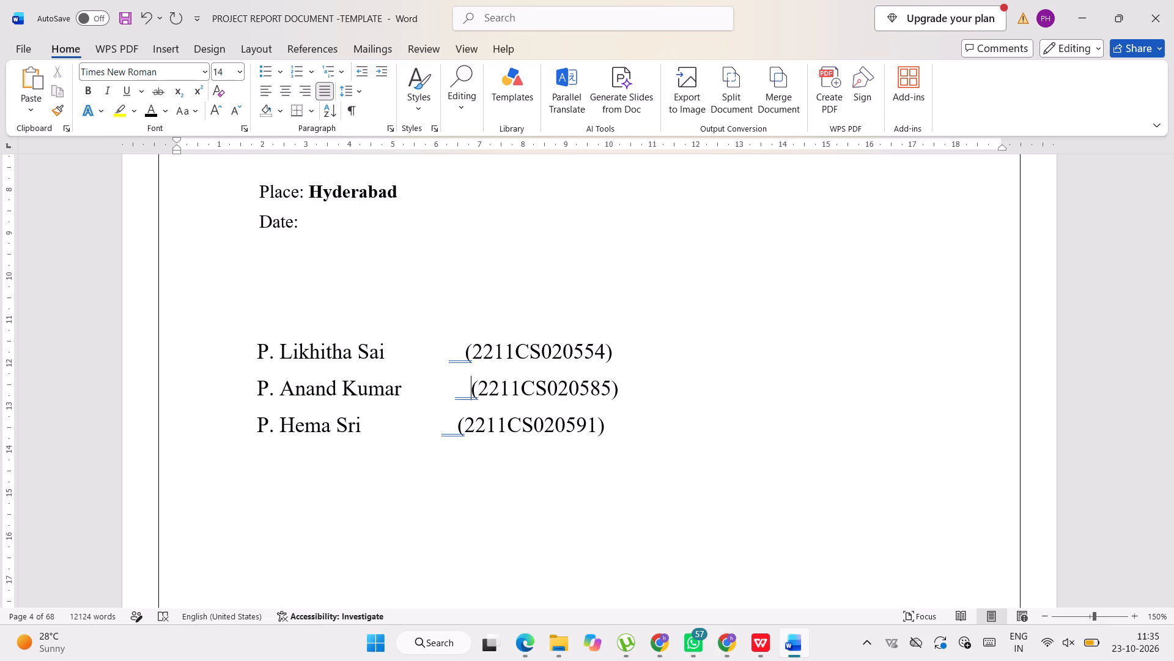
key(space)
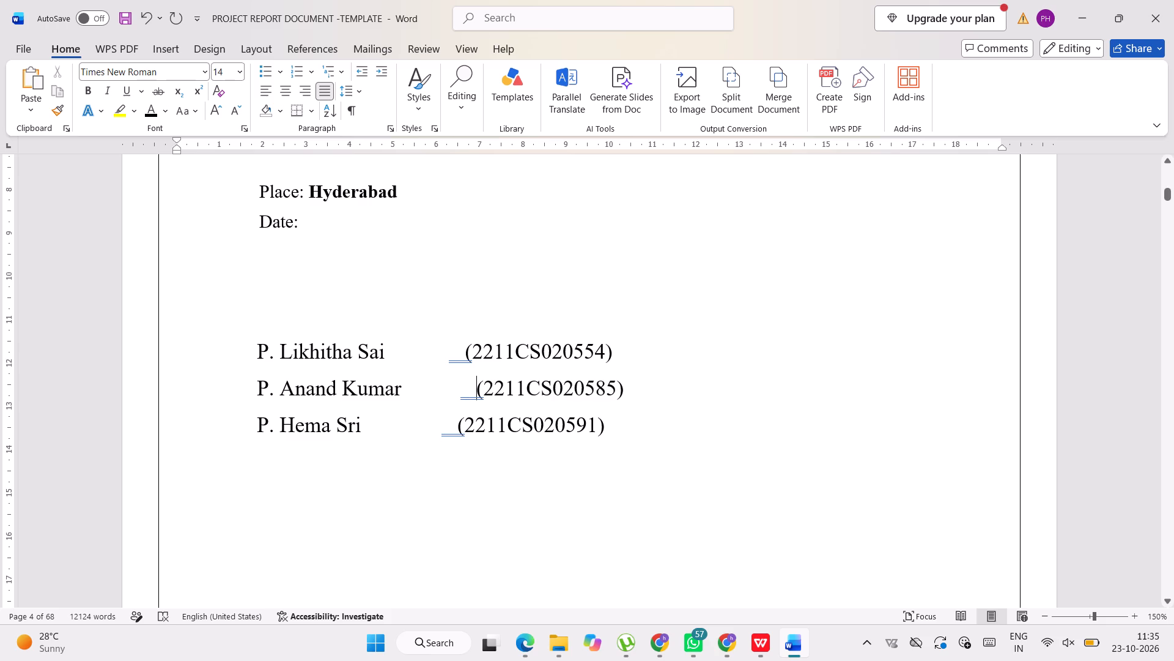
click(458, 427)
key(space)
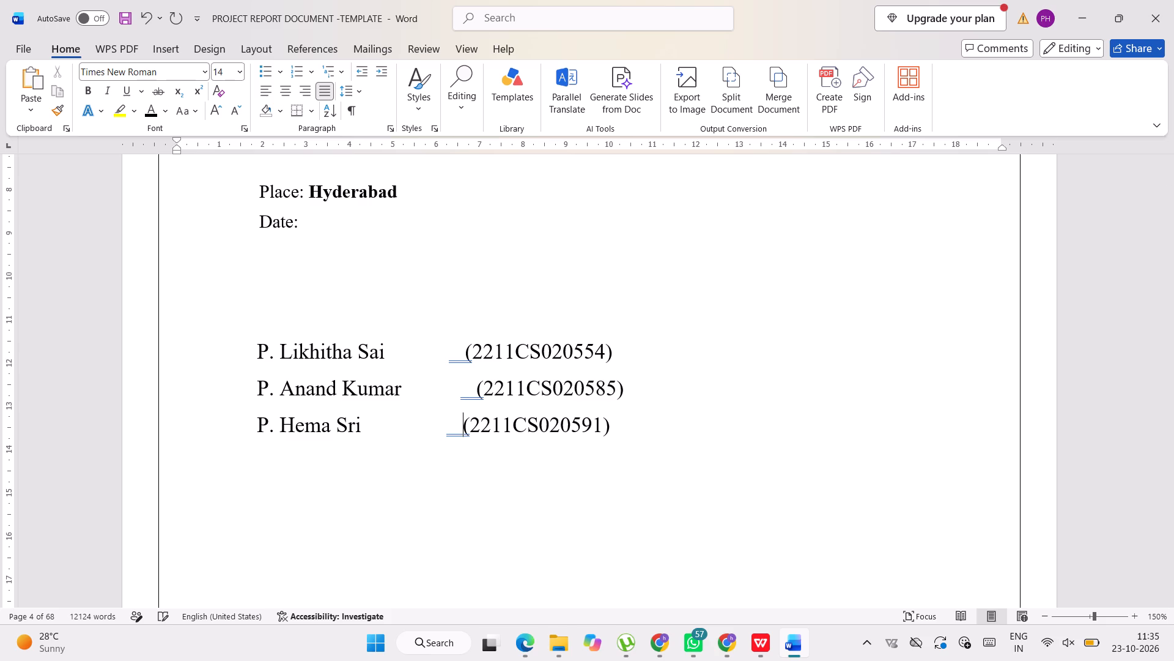
key(space)
key(space)
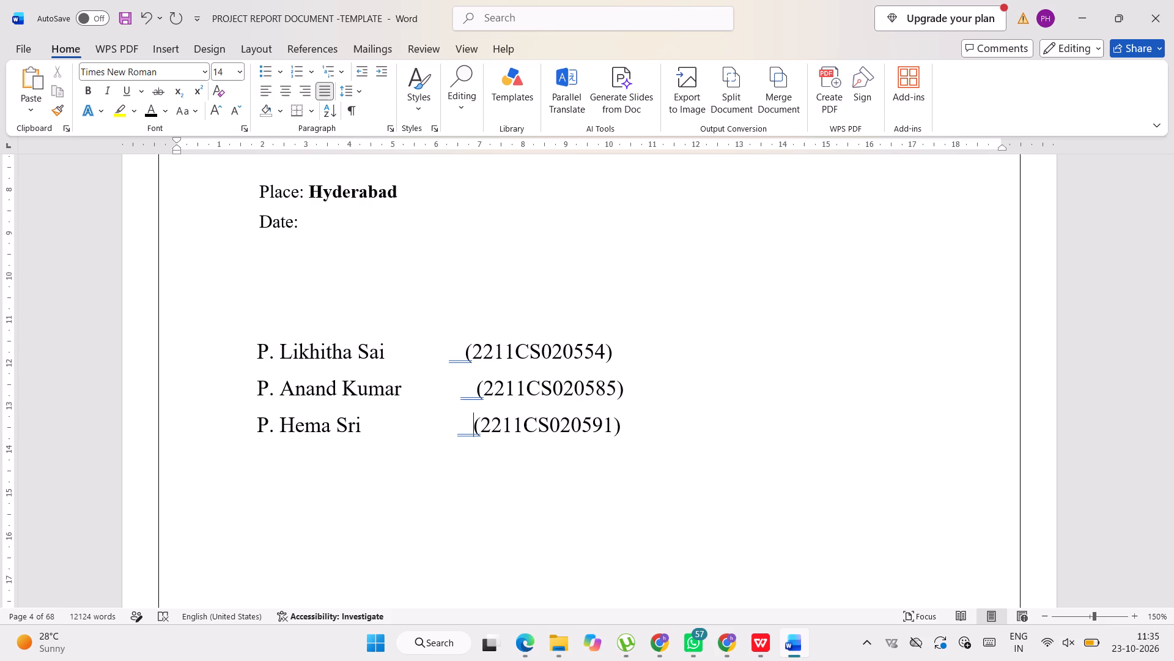
key(space)
click(460, 354)
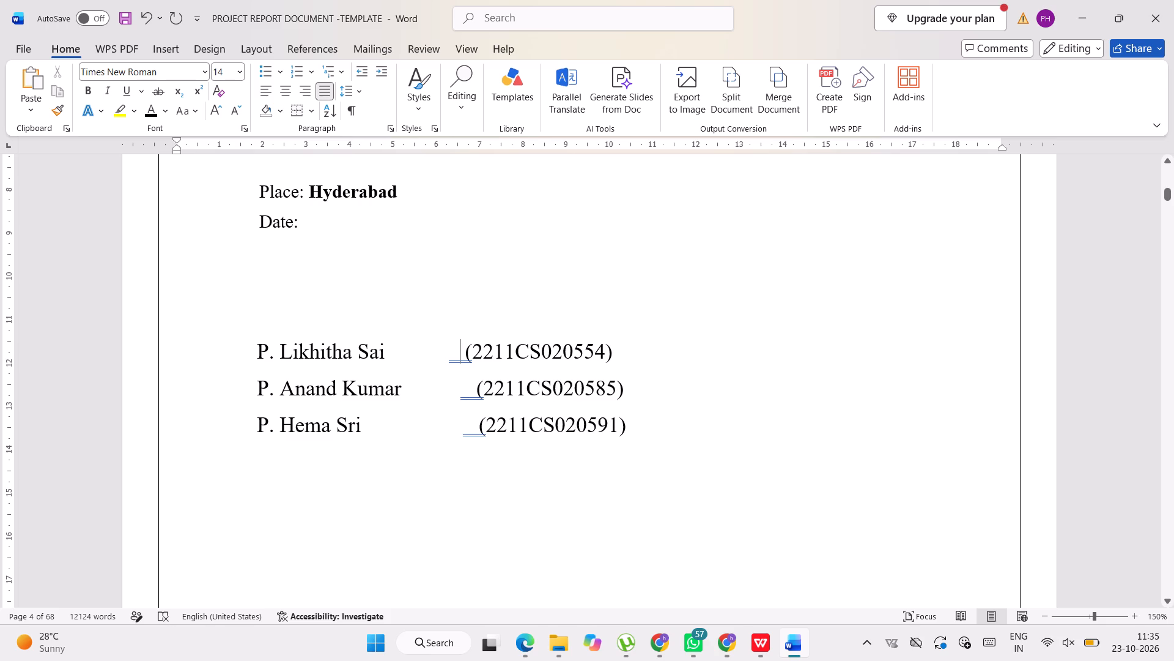
key(space)
key(space)
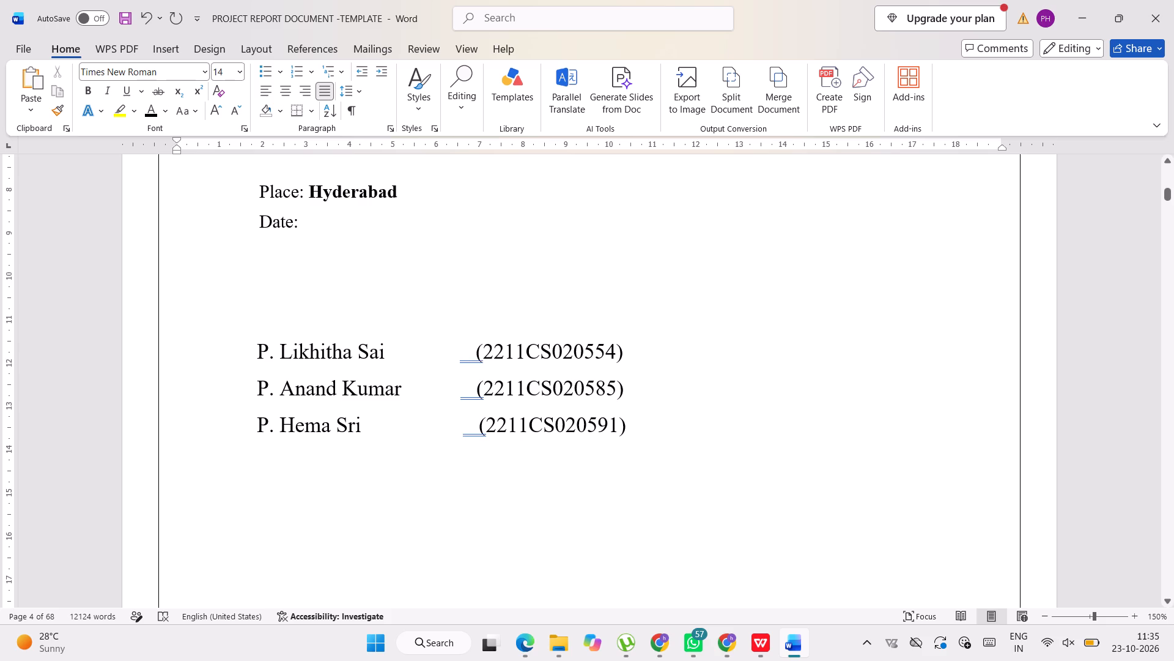
click(489, 463)
Correct the year prefix and final three digits of the first student's roll number in the signatory list.
click(502, 351)
key(BackSpace)
key(3)
click(605, 349)
key(BackSpace)
key(BackSpace)
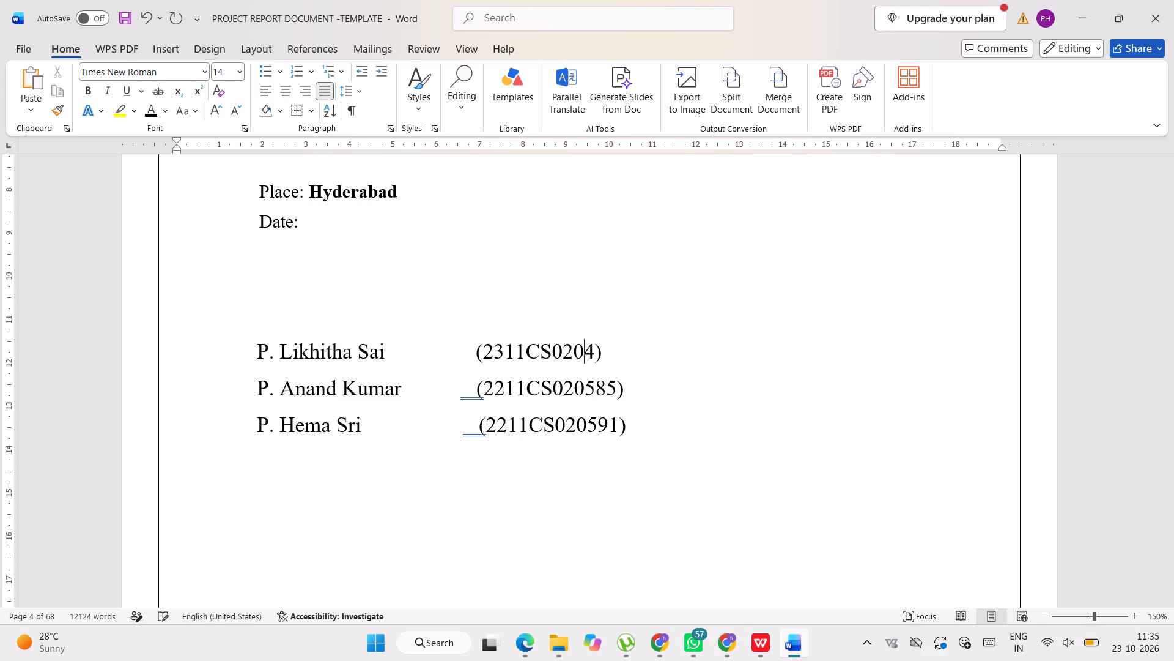
key(Right)
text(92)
Change the last two digits of the second student's roll number in the signatory list and go to its year prefix.
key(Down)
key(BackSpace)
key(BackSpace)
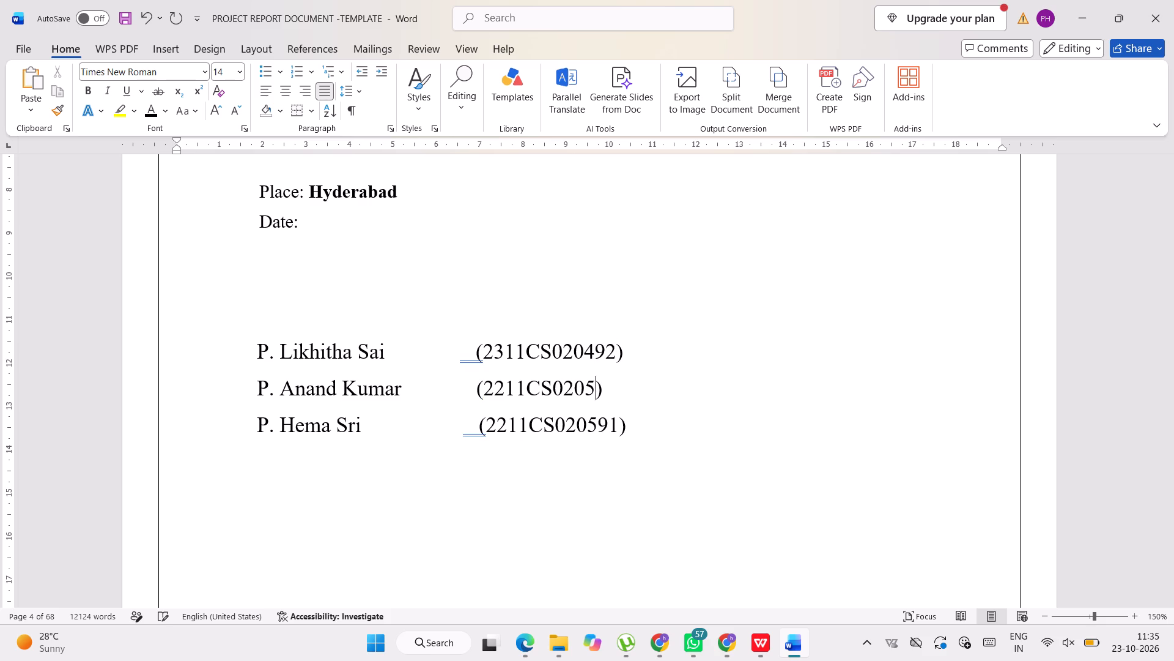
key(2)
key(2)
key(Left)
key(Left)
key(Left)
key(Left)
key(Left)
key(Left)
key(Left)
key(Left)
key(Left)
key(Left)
Change the year prefix of the second student's roll number in the declaration's signatory list to 23.
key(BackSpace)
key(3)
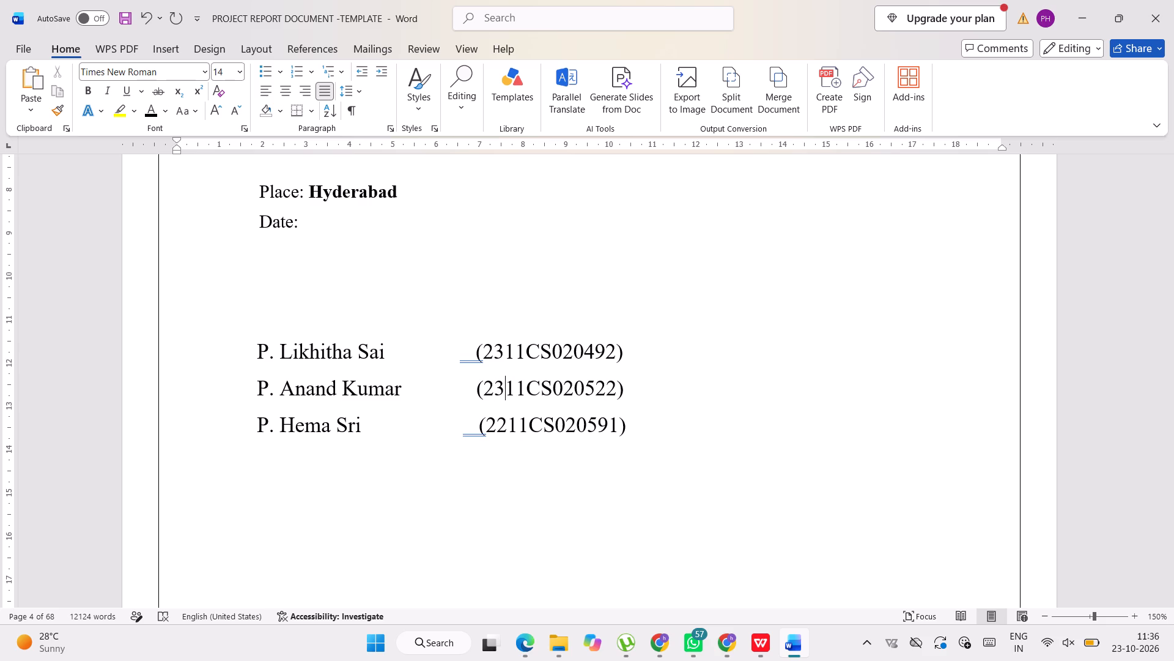
Change the third student's roll number in the signatory list to year prefix 23 and correct its last two digits.
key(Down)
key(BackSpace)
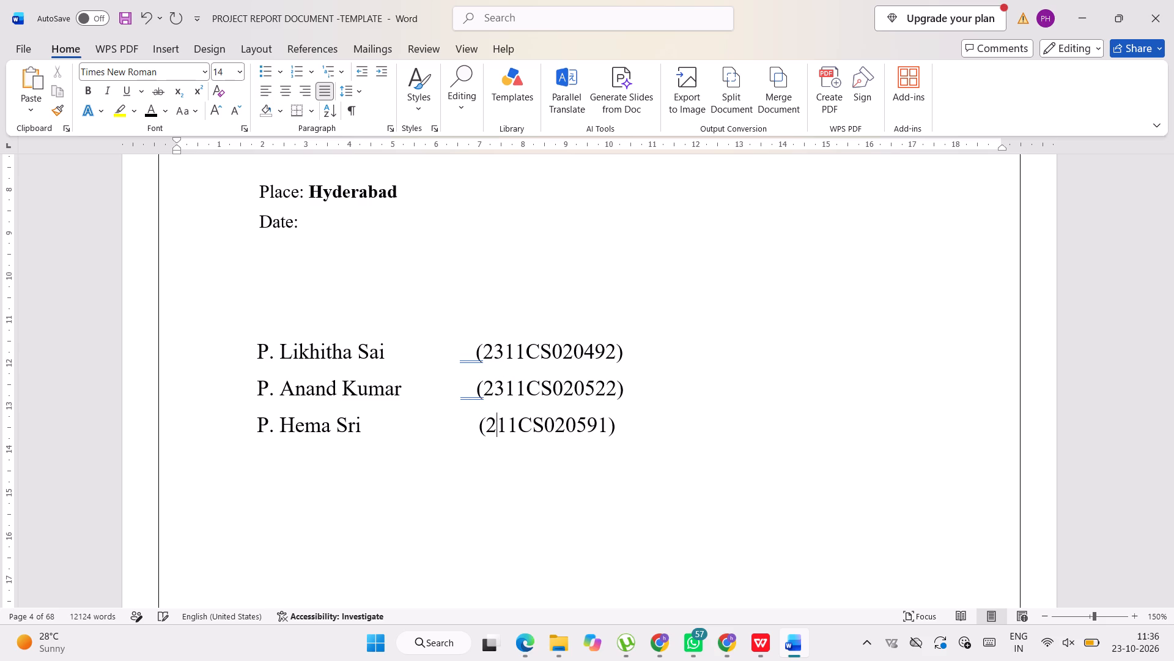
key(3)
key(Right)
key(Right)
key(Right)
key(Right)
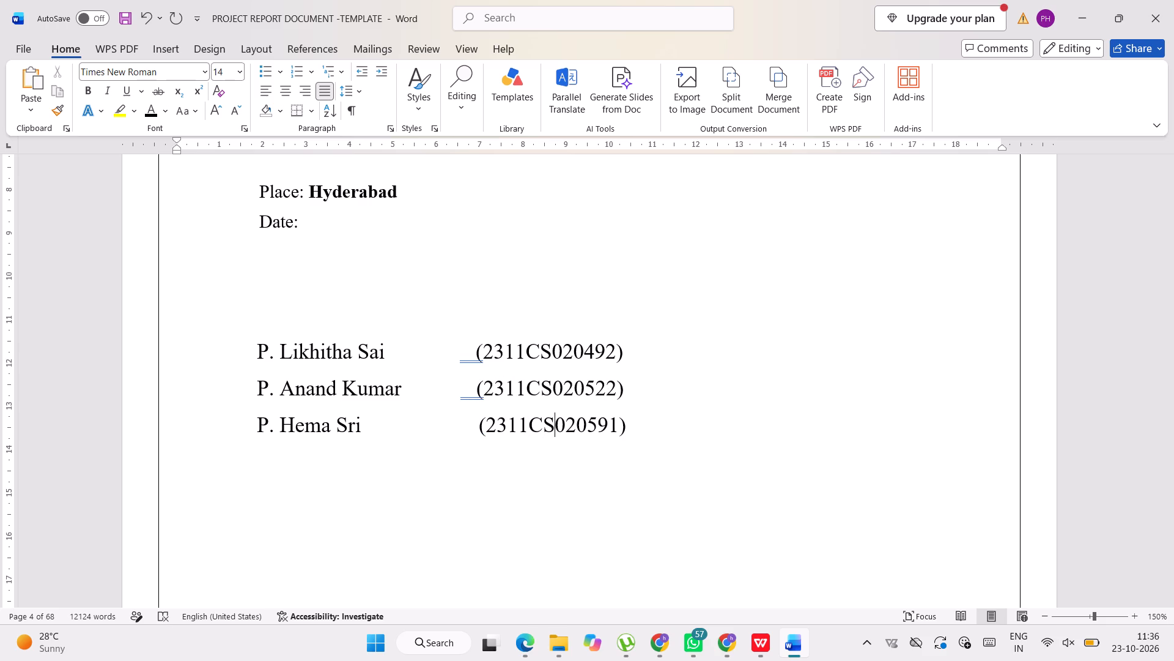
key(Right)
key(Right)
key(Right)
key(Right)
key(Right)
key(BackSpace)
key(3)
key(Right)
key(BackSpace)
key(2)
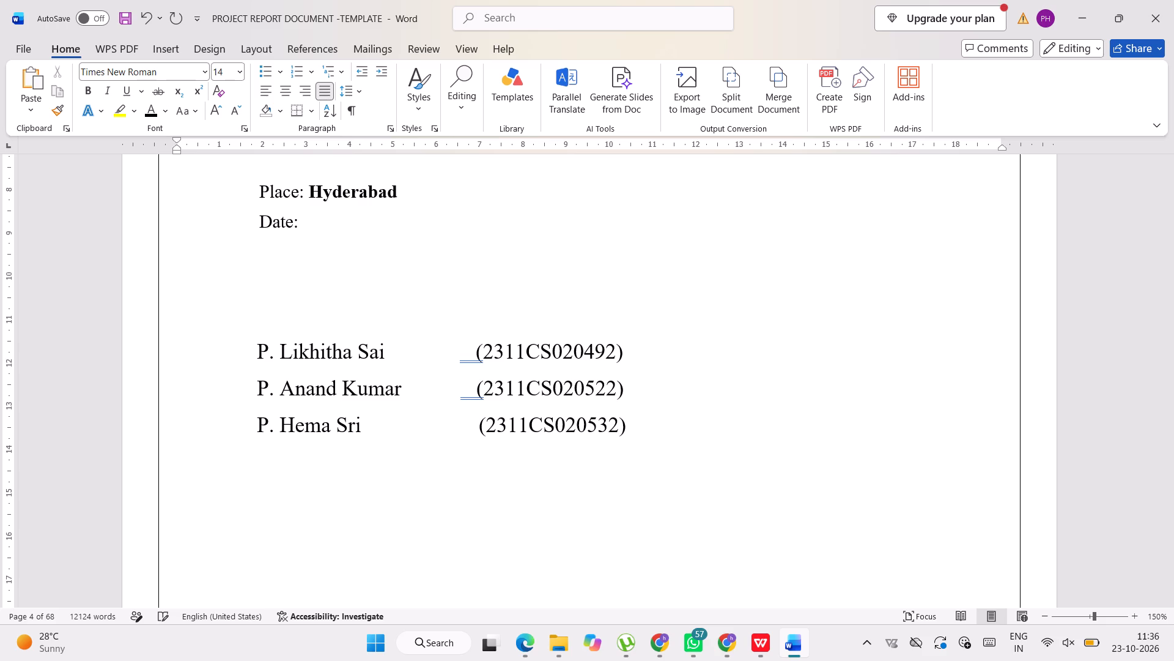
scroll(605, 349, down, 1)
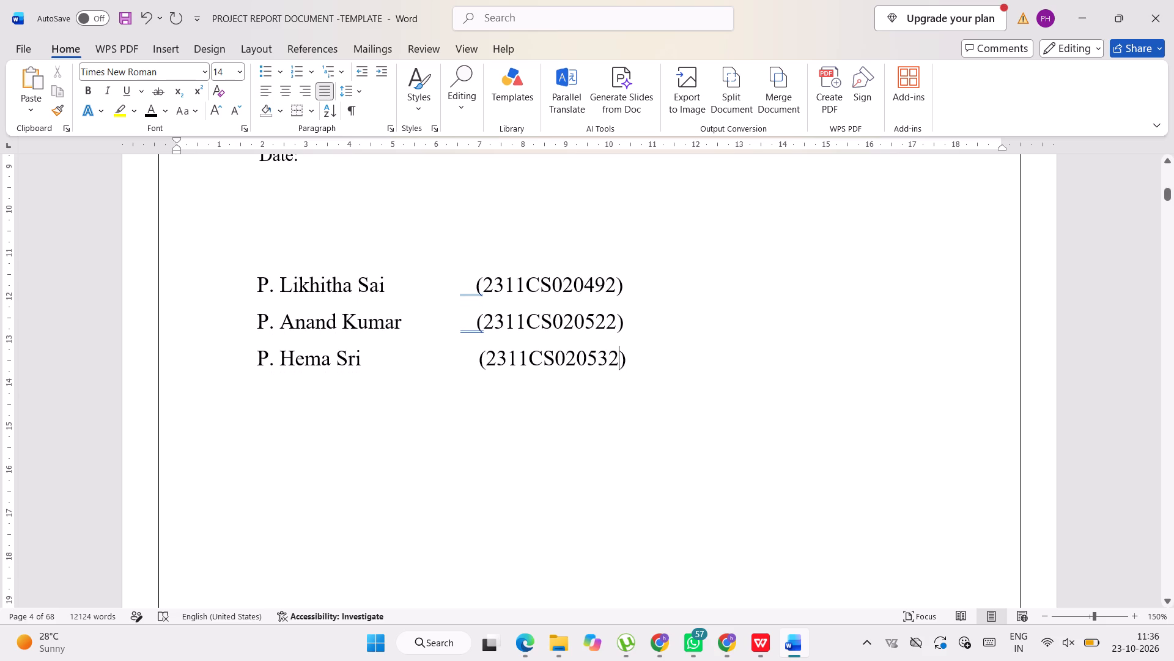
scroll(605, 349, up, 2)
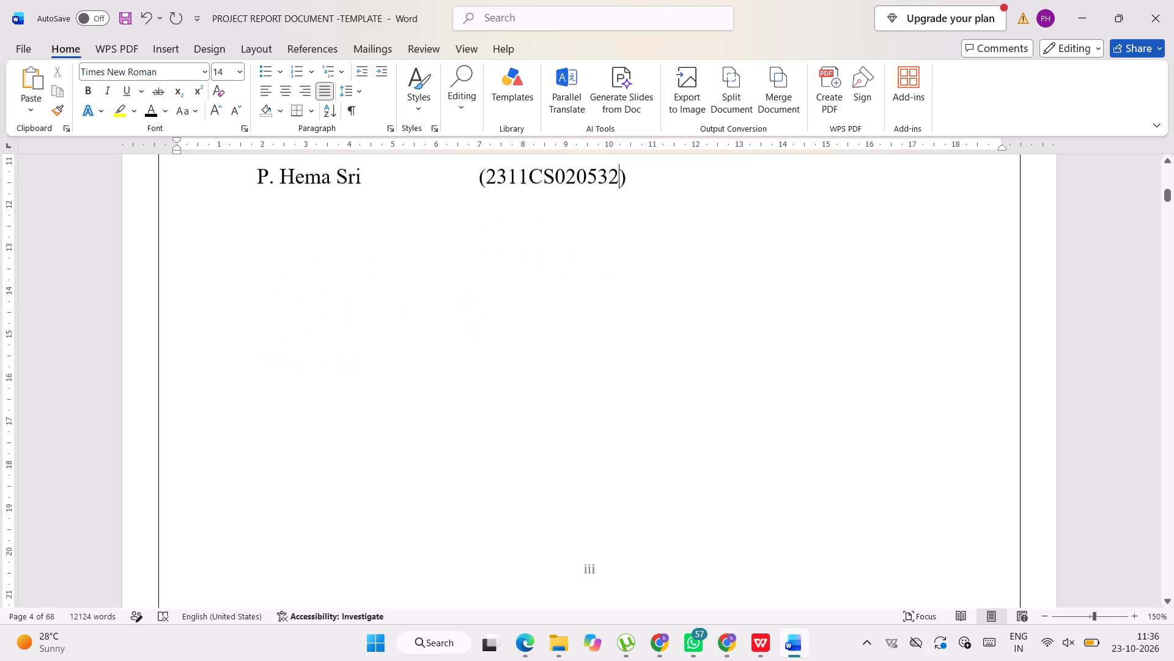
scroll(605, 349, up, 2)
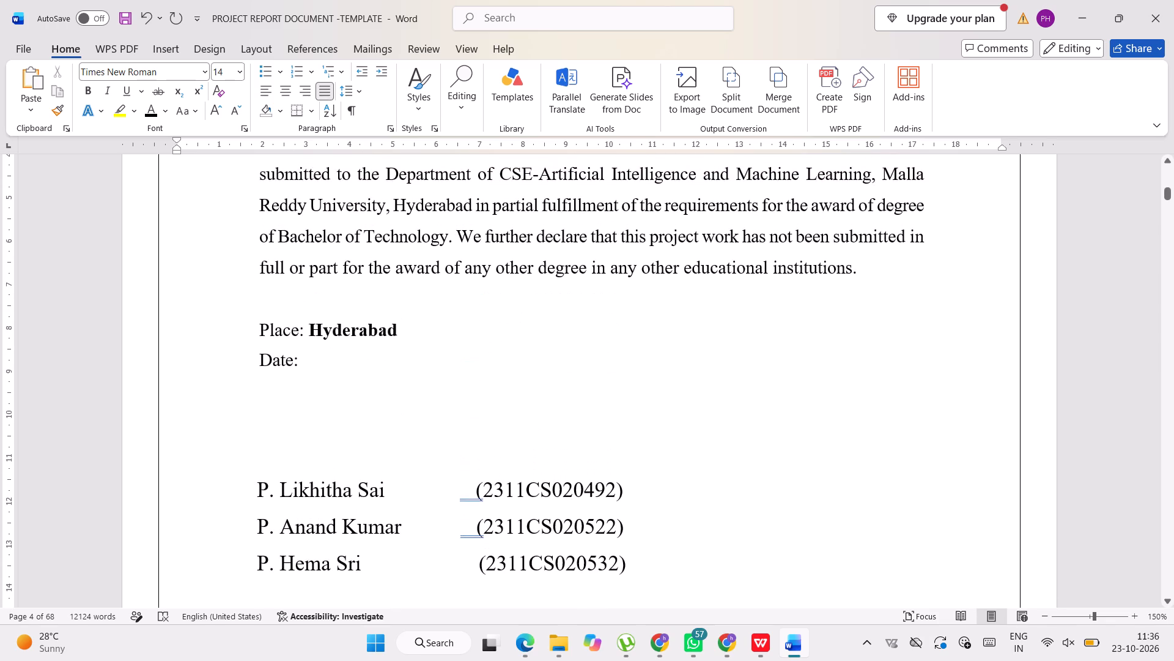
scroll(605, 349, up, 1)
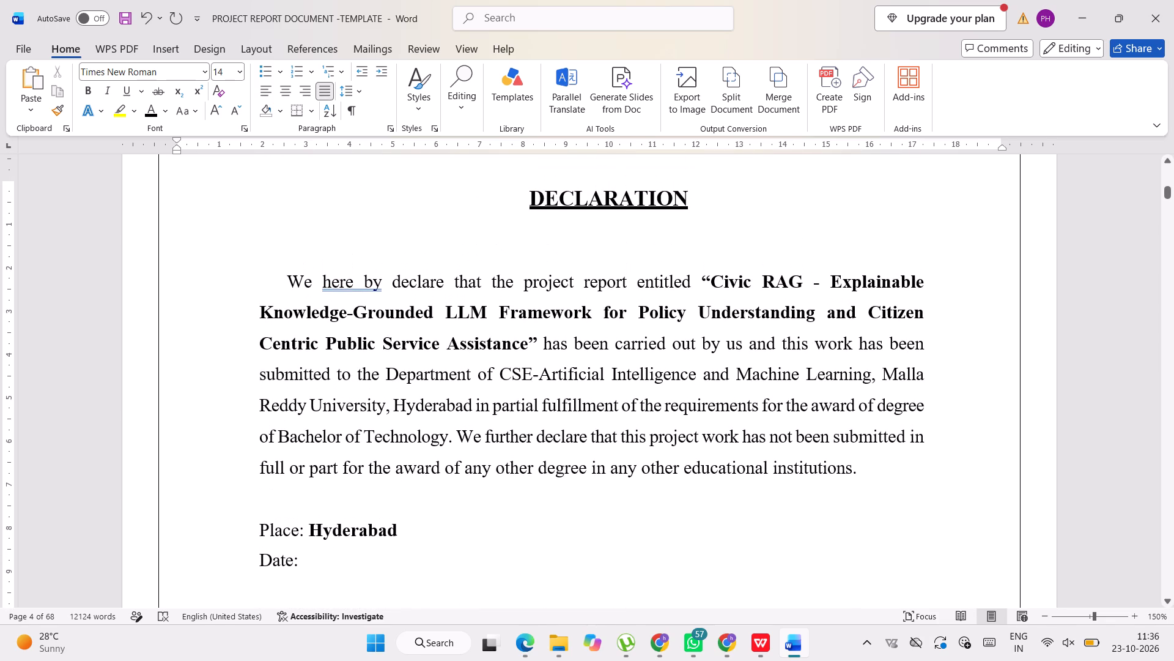
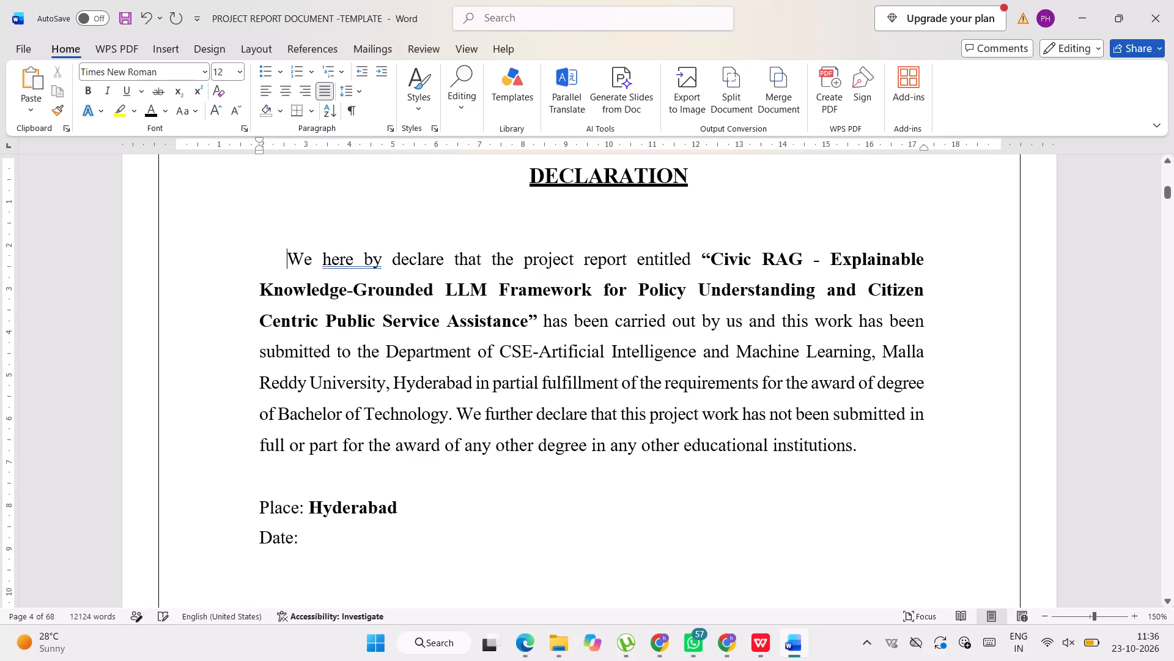
Remove the first-line indent from the opening paragraph on the Declaration page.
key(BackSpace)
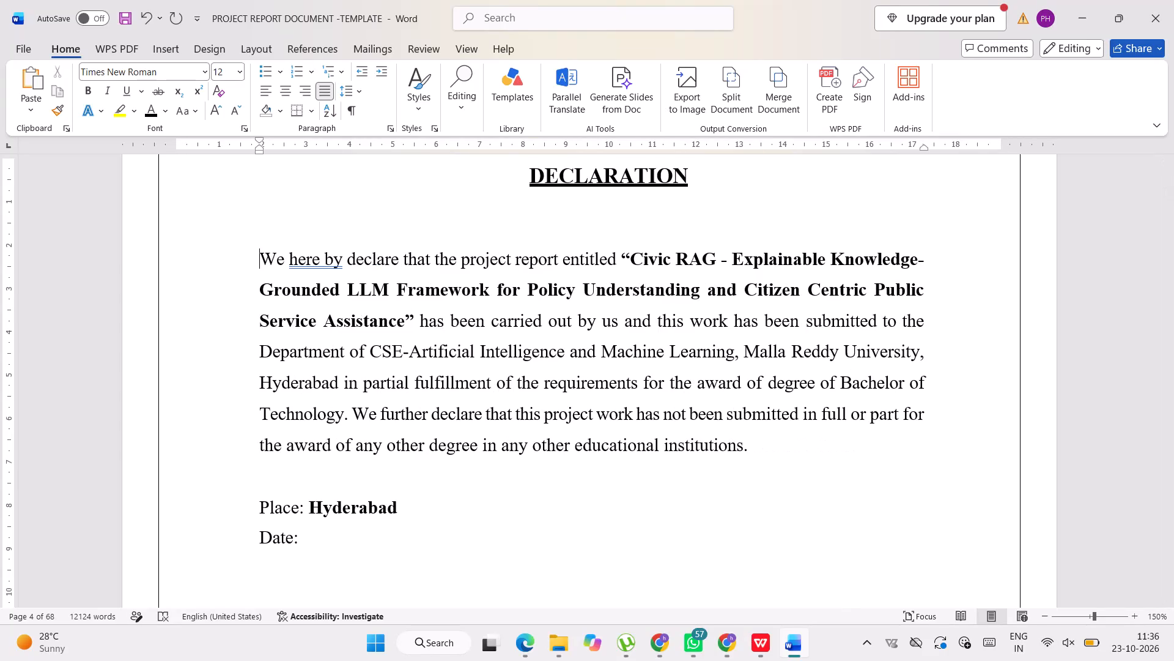
Remove the first-line indent from the paragraph beginning “This is to certify” on the Certificate page.
scroll(293, 261, up, 3)
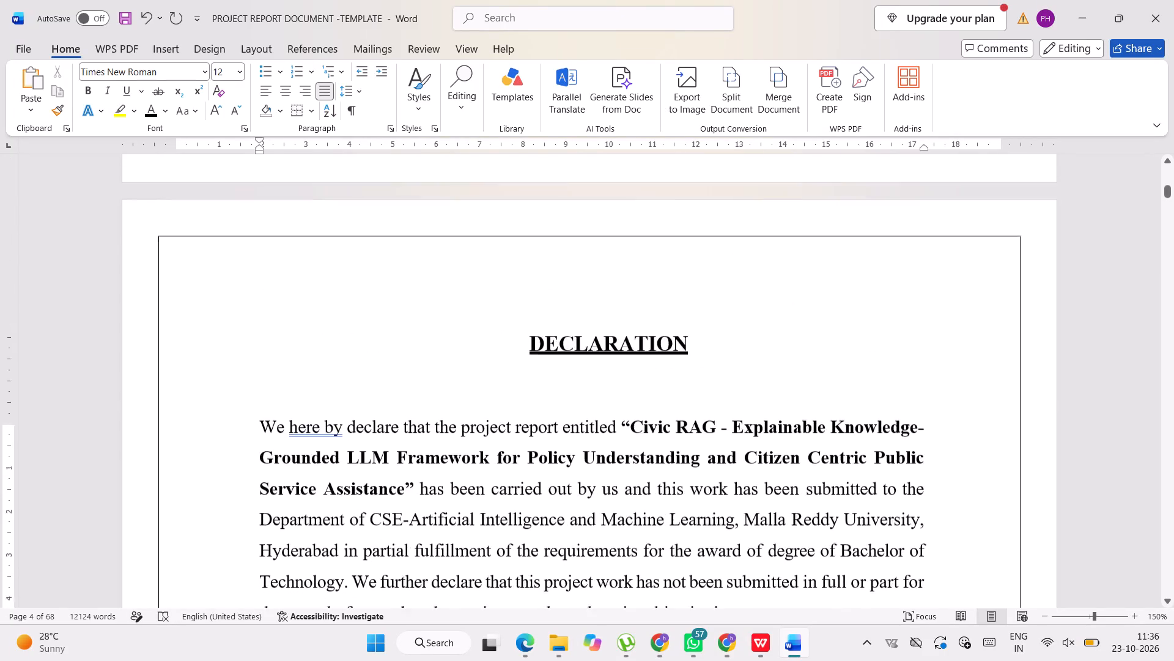
scroll(293, 261, up, 2)
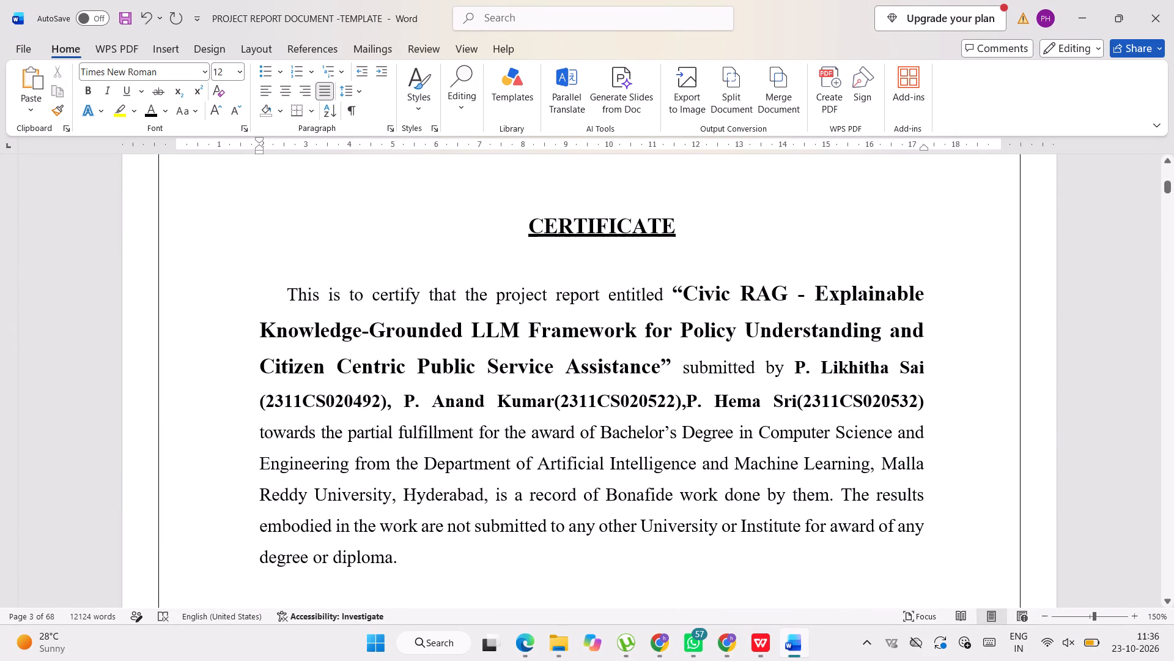
click(293, 287)
key(Left)
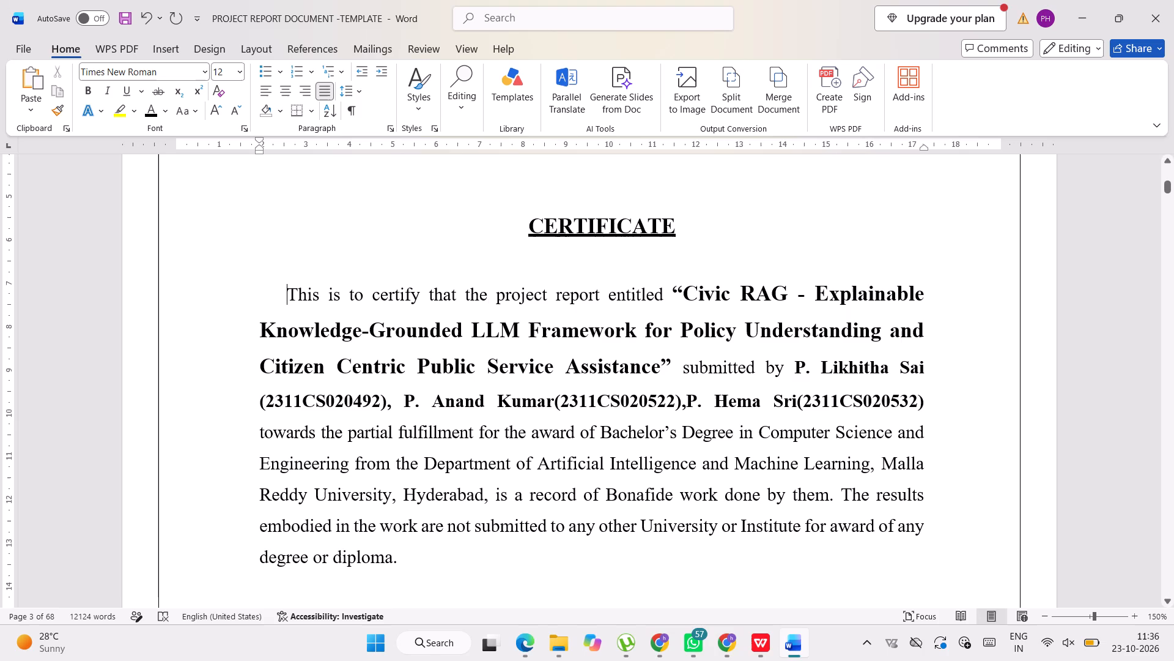
key(BackSpace)
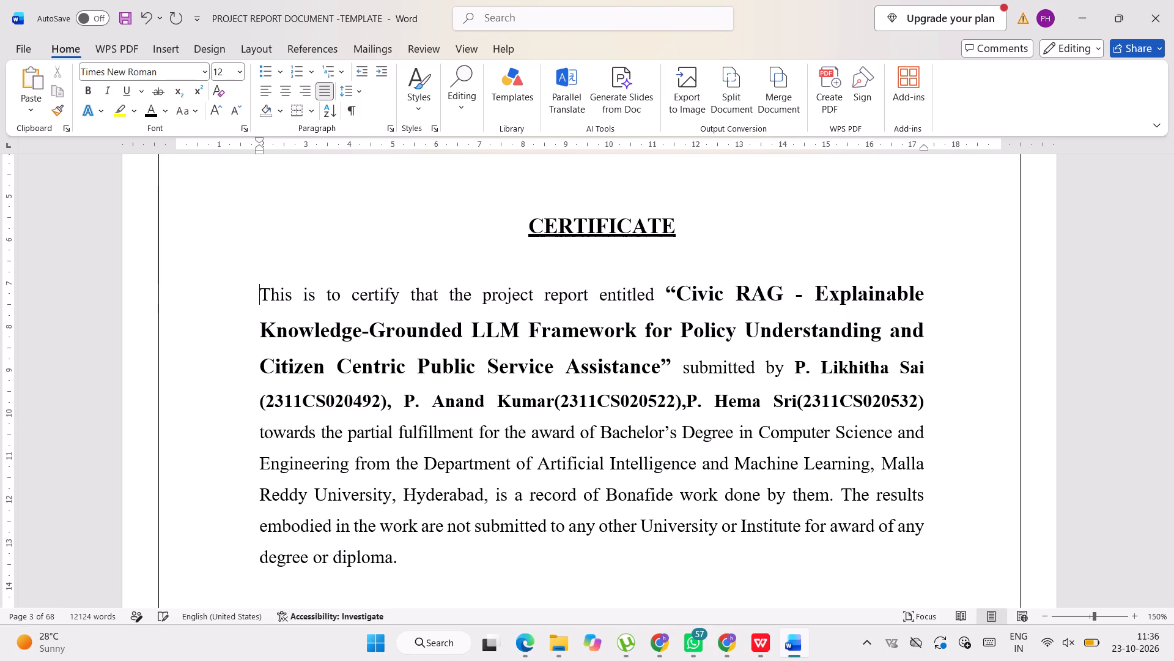
Review the certificate, declaration and acknowledgement pages for template details that still need replacing.
scroll(293, 287, down, 1)
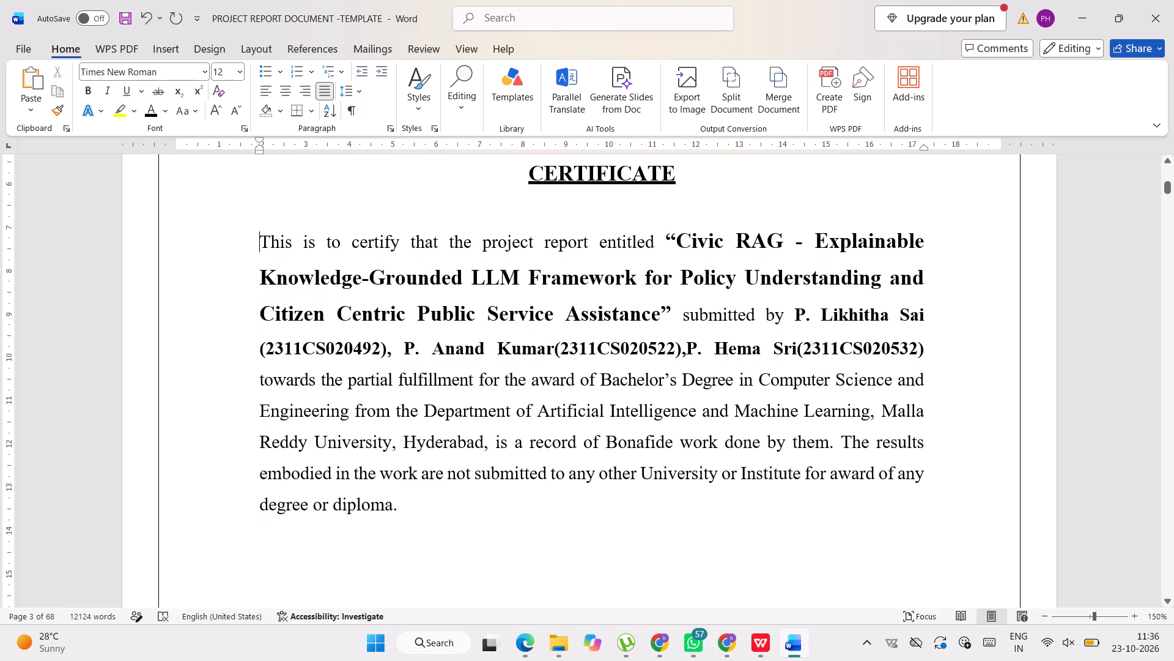
scroll(293, 287, down, 3)
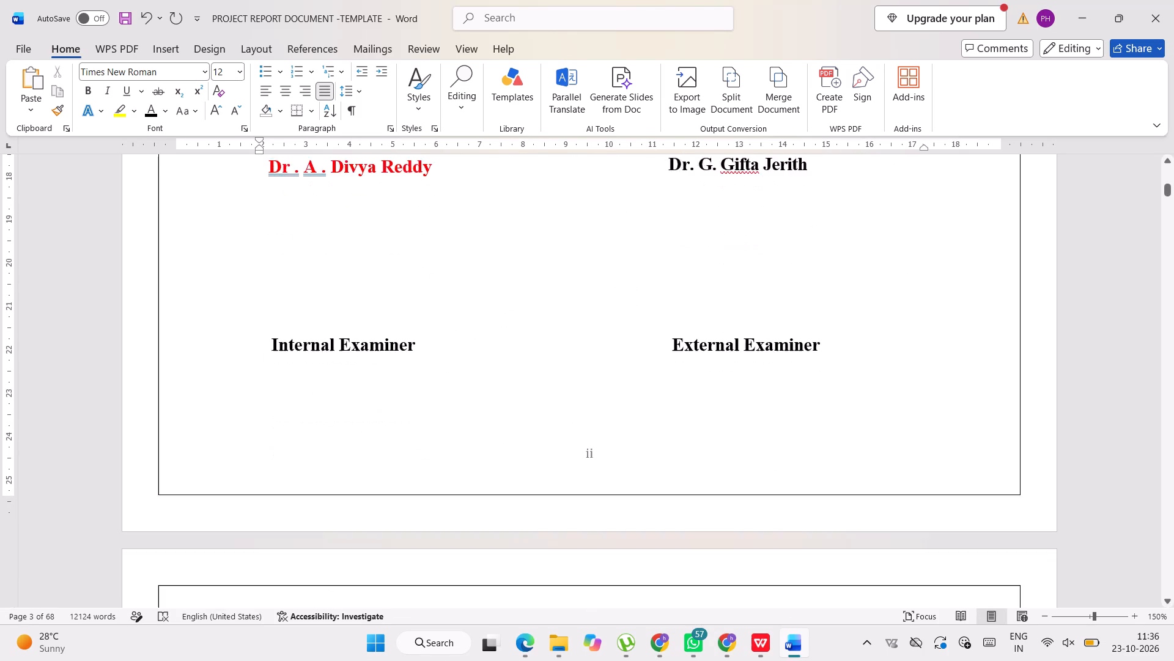
scroll(293, 287, down, 1)
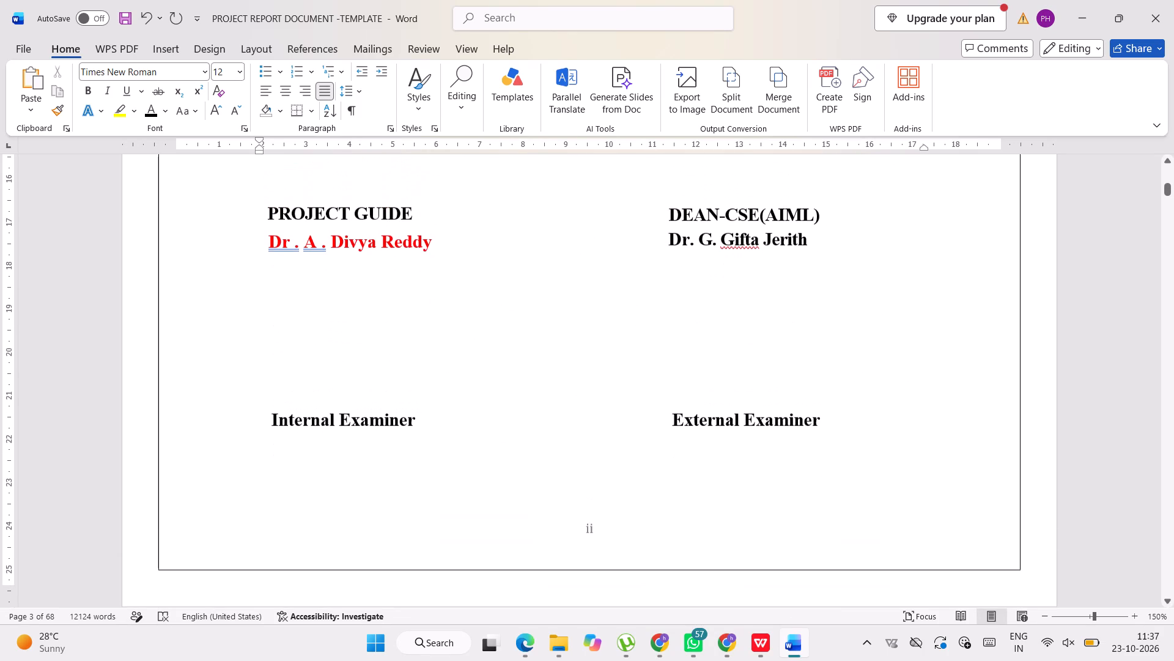
scroll(293, 287, down, 3)
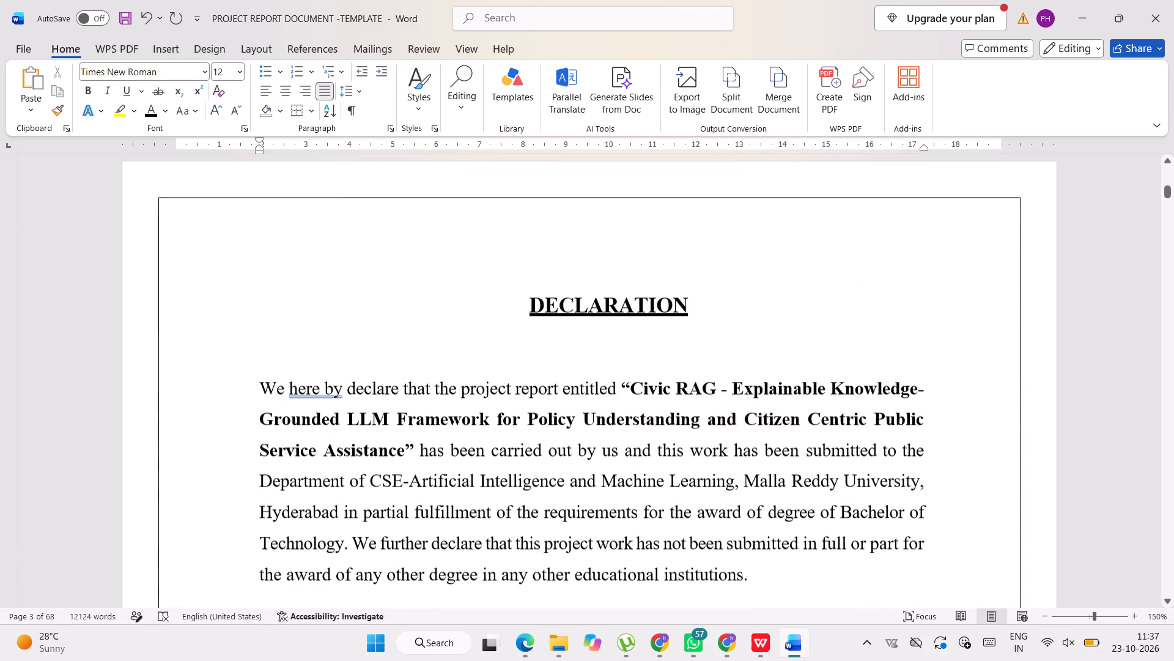
scroll(293, 287, down, 4)
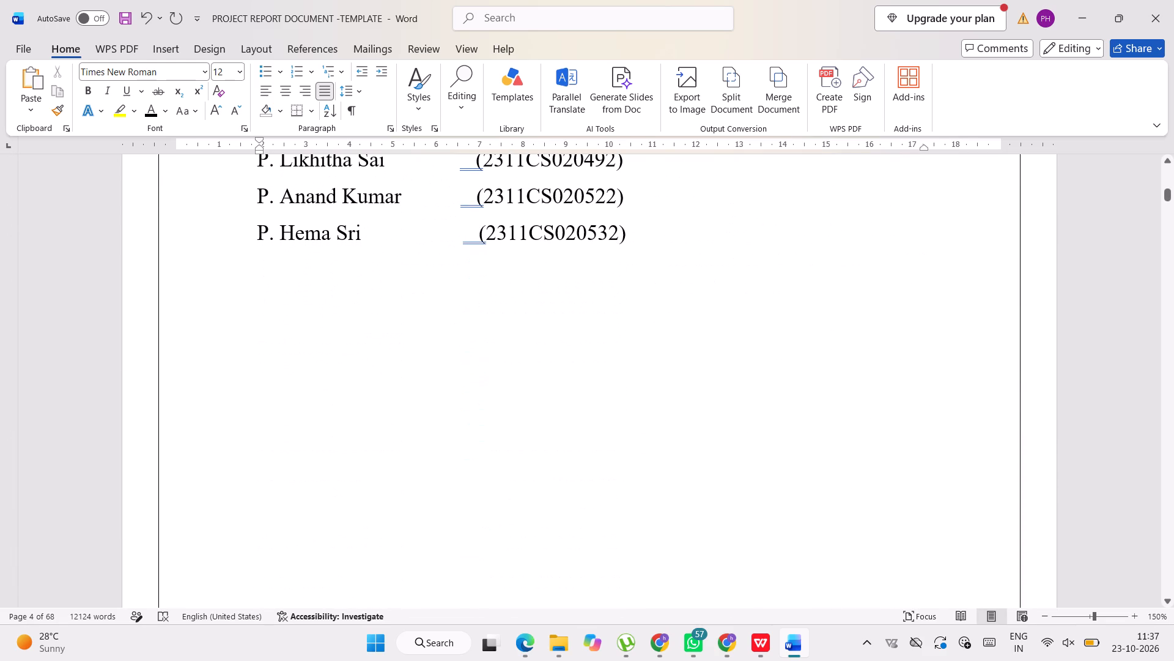
scroll(293, 287, down, 2)
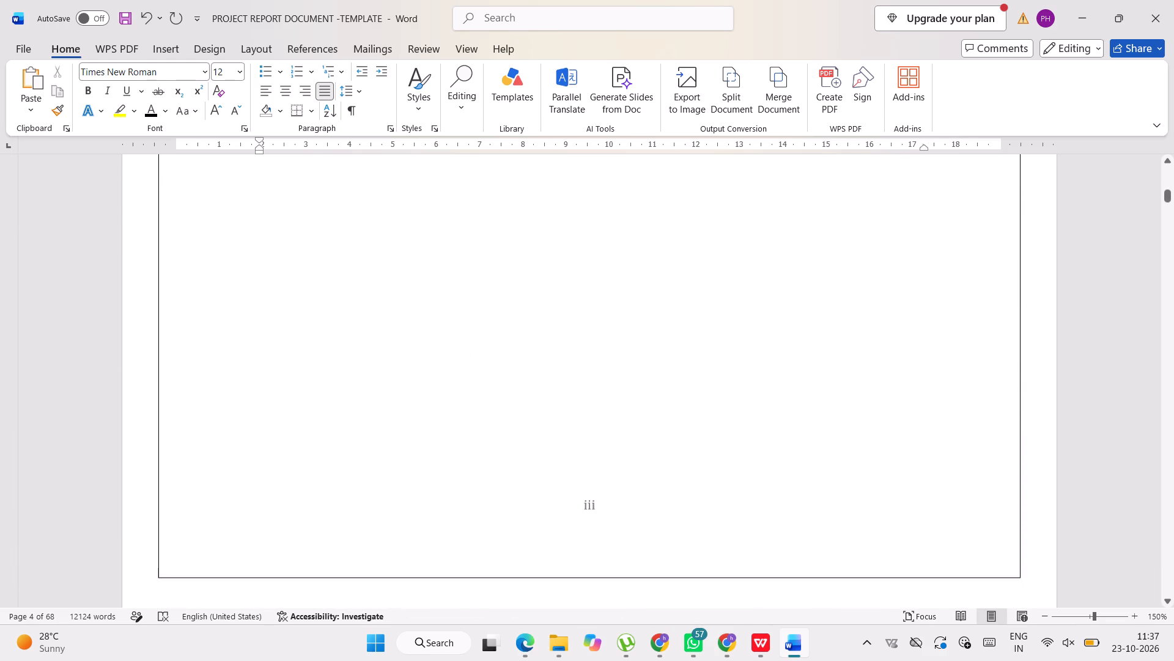
scroll(293, 287, down, 3)
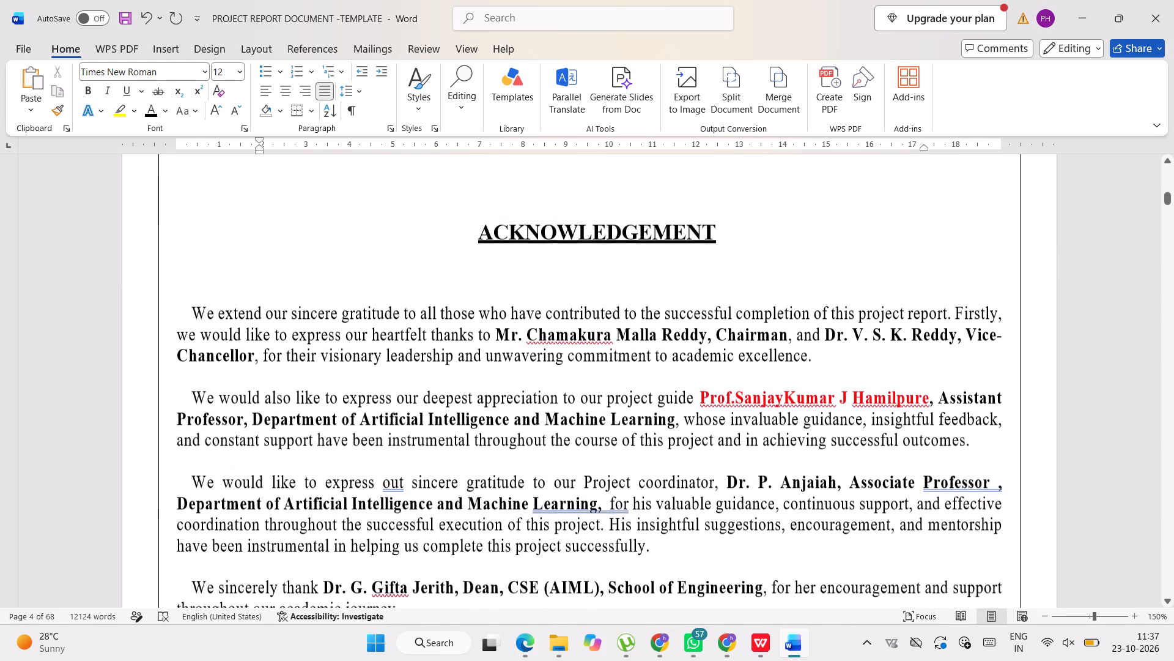
scroll(293, 287, down, 3)
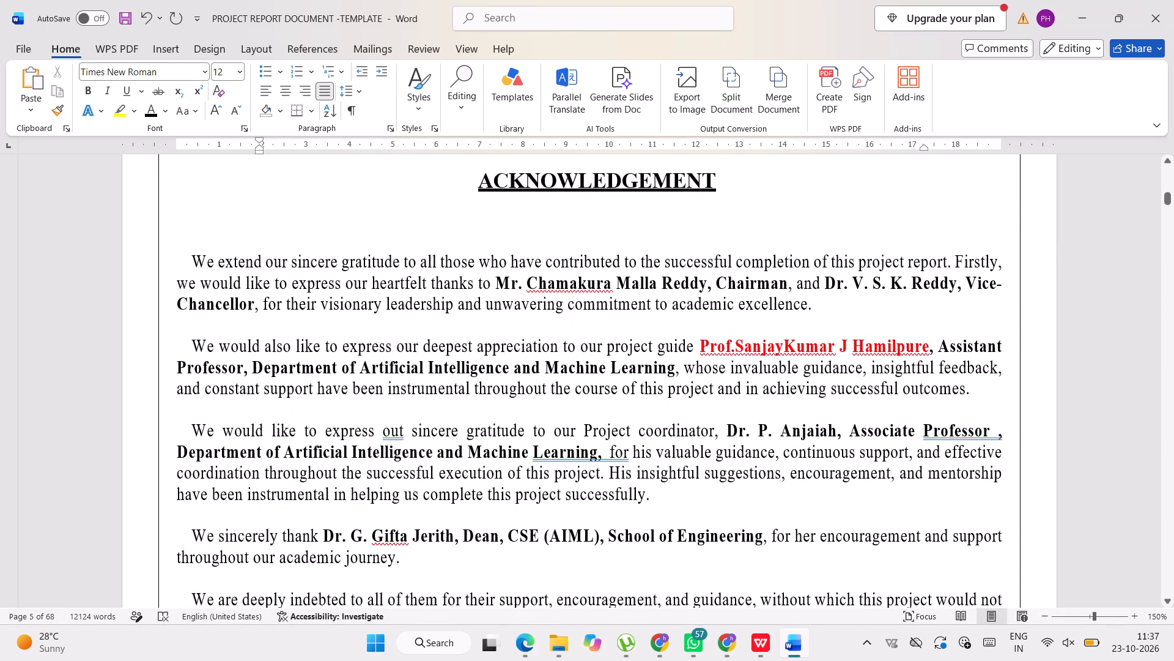
scroll(293, 287, down, 1)
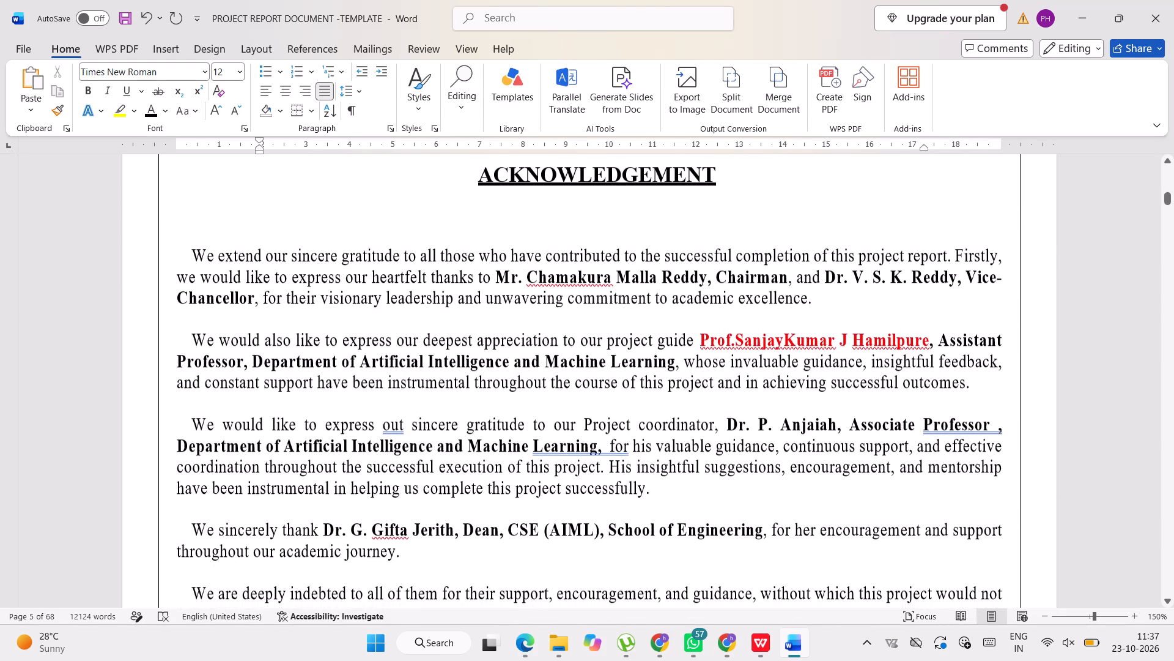
scroll(293, 287, down, 1)
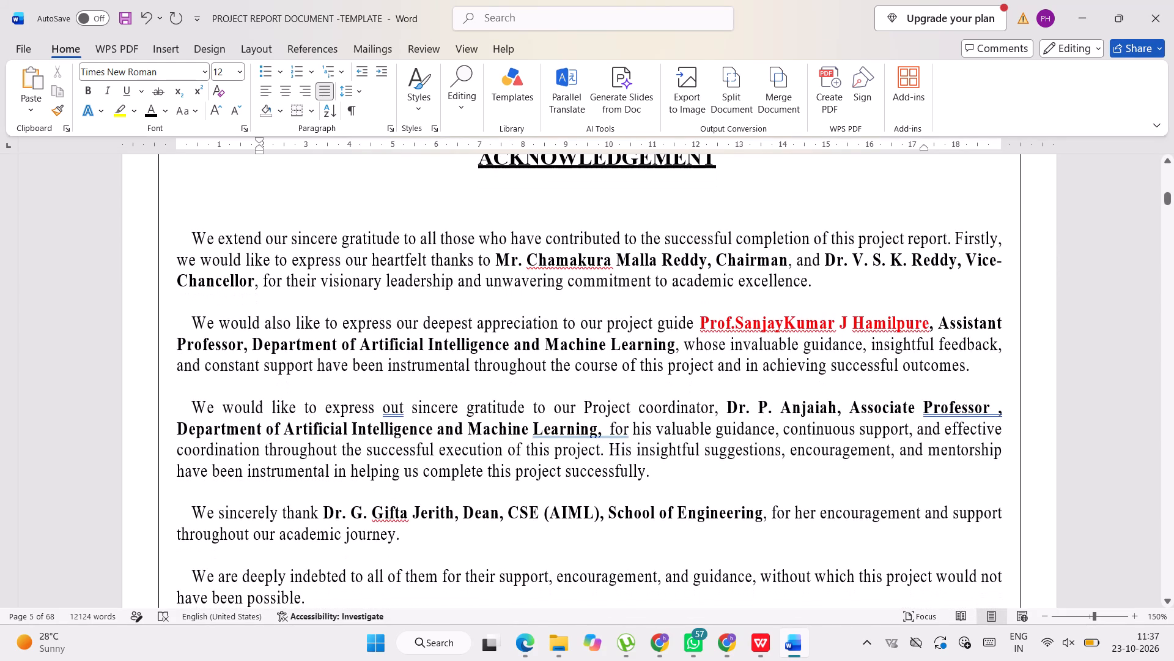
scroll(293, 287, down, 1)
Apply the Times New Roman font to the whole first paragraph of the acknowledgement.
click(190, 233)
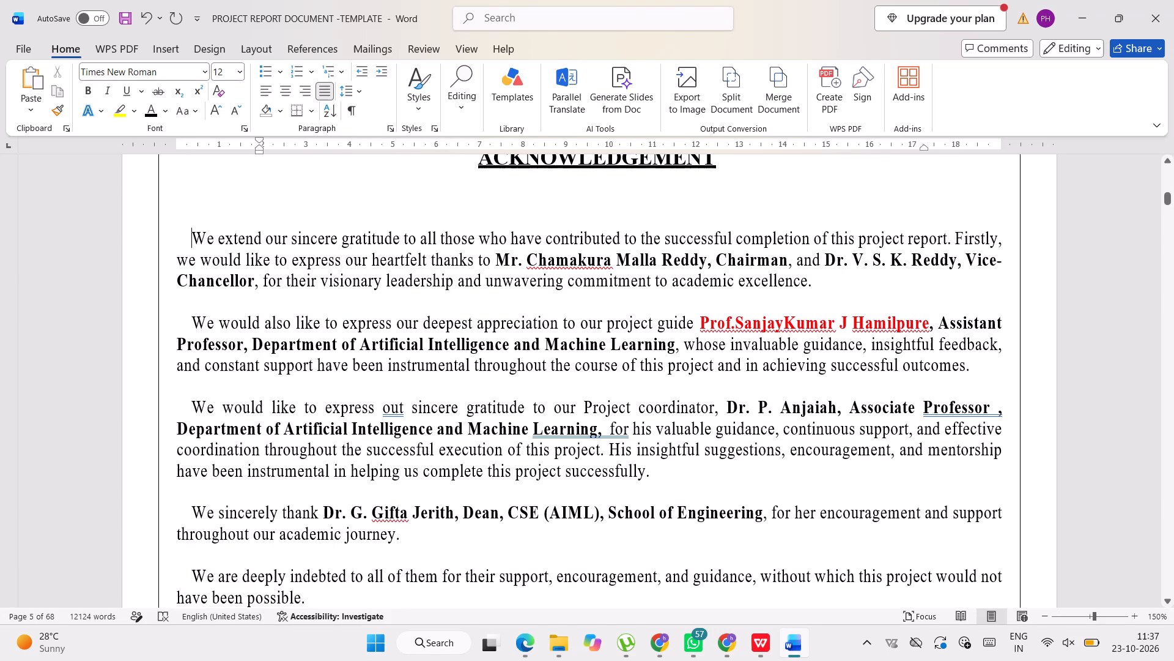
drag(190, 233, 345, 263)
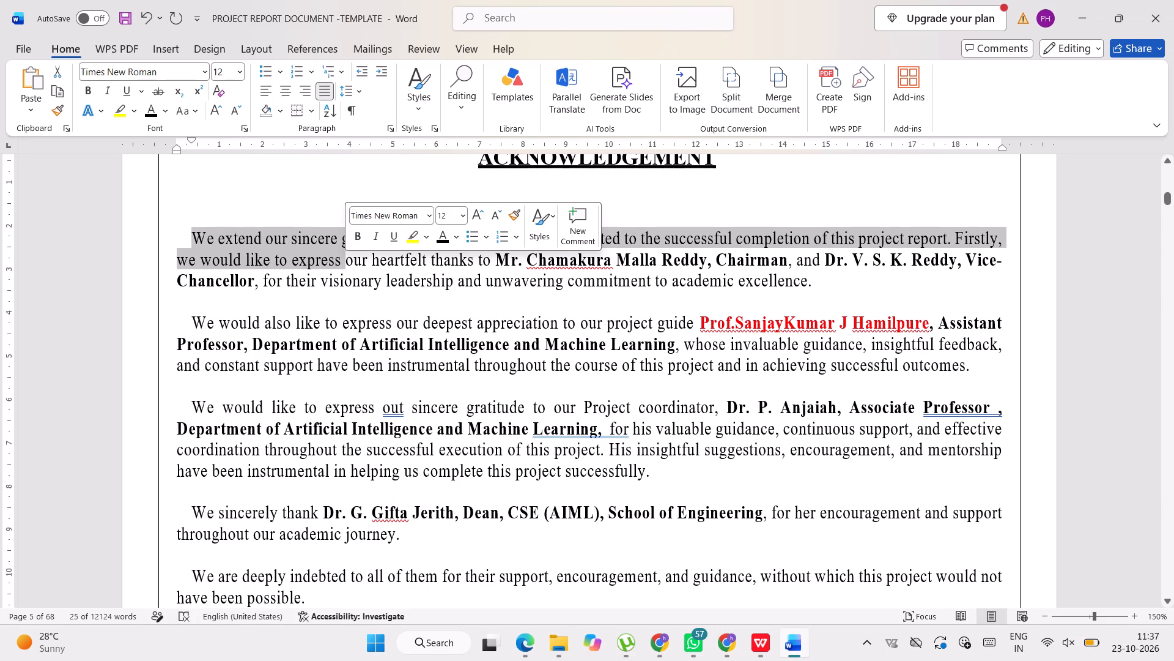
click(330, 273)
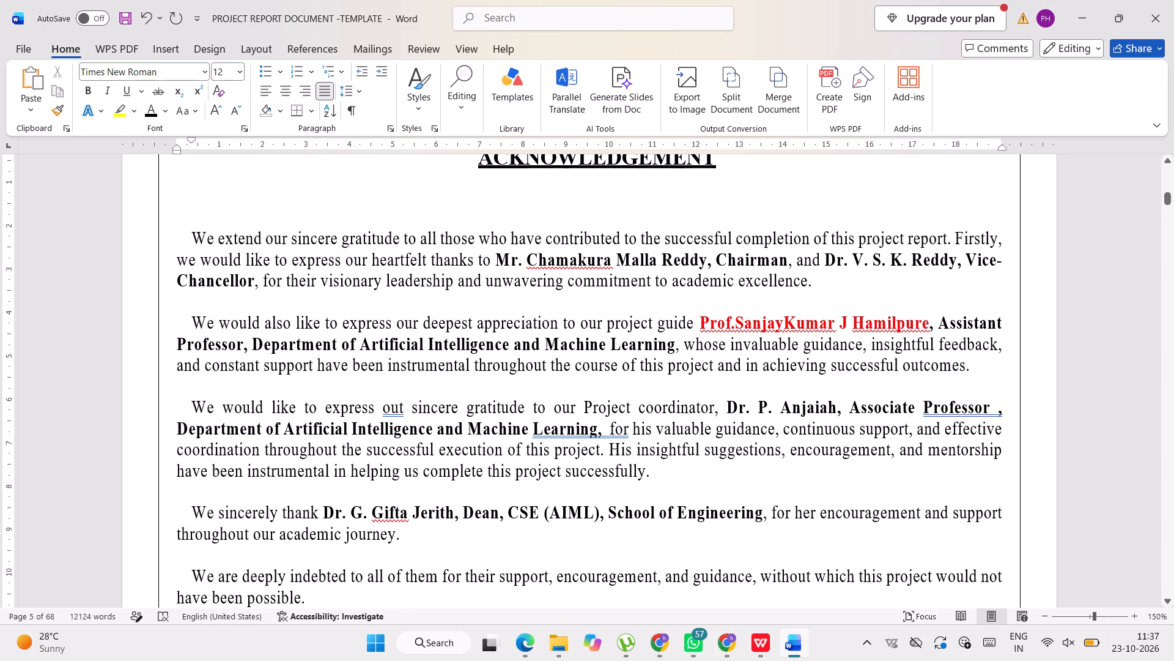
click(195, 239)
drag(195, 239, 835, 285)
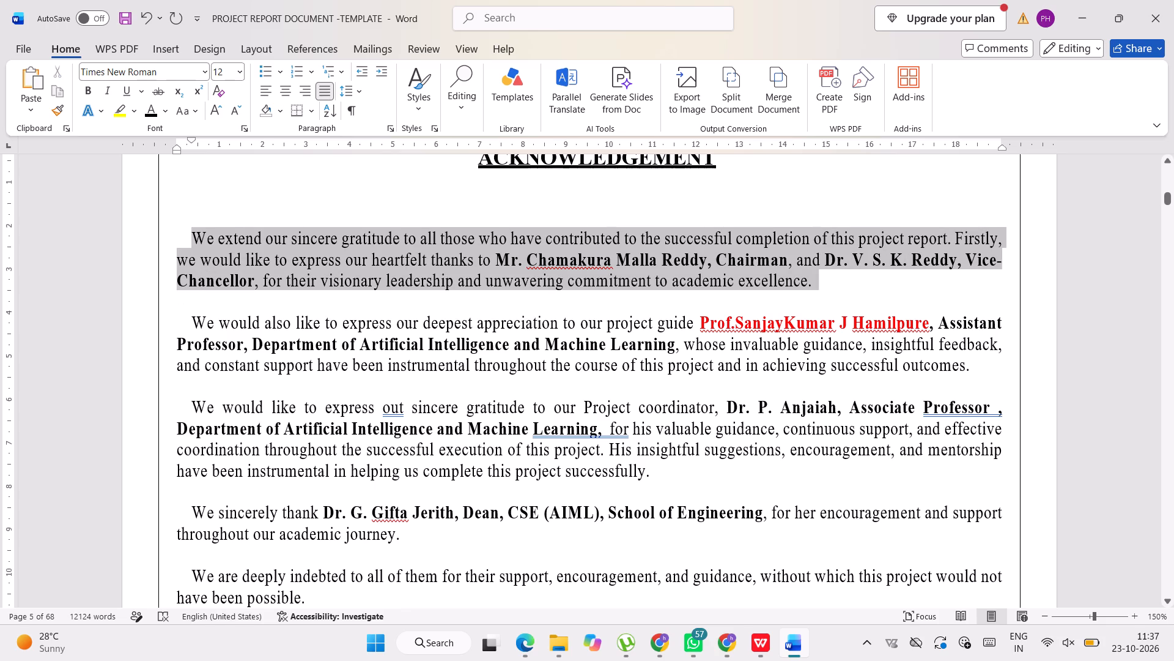
drag(835, 285, 867, 285)
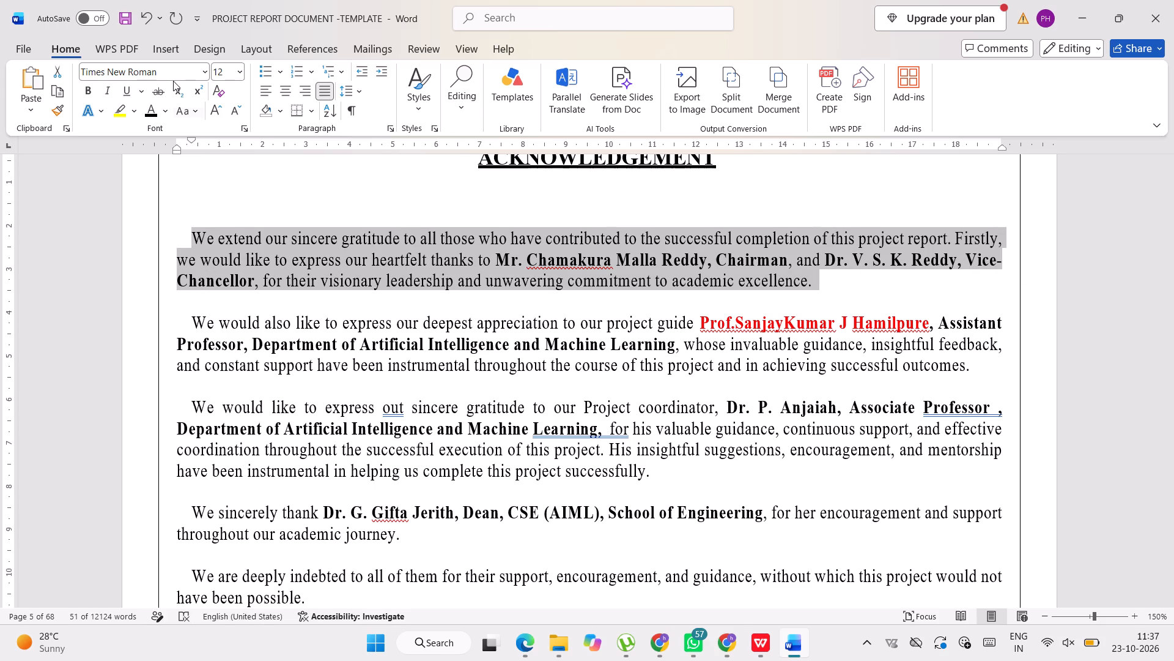
double_click(174, 74)
key(Return)
Remove the first-line indent from the first and second paragraphs of the acknowledgement.
click(185, 236)
key(BackSpace)
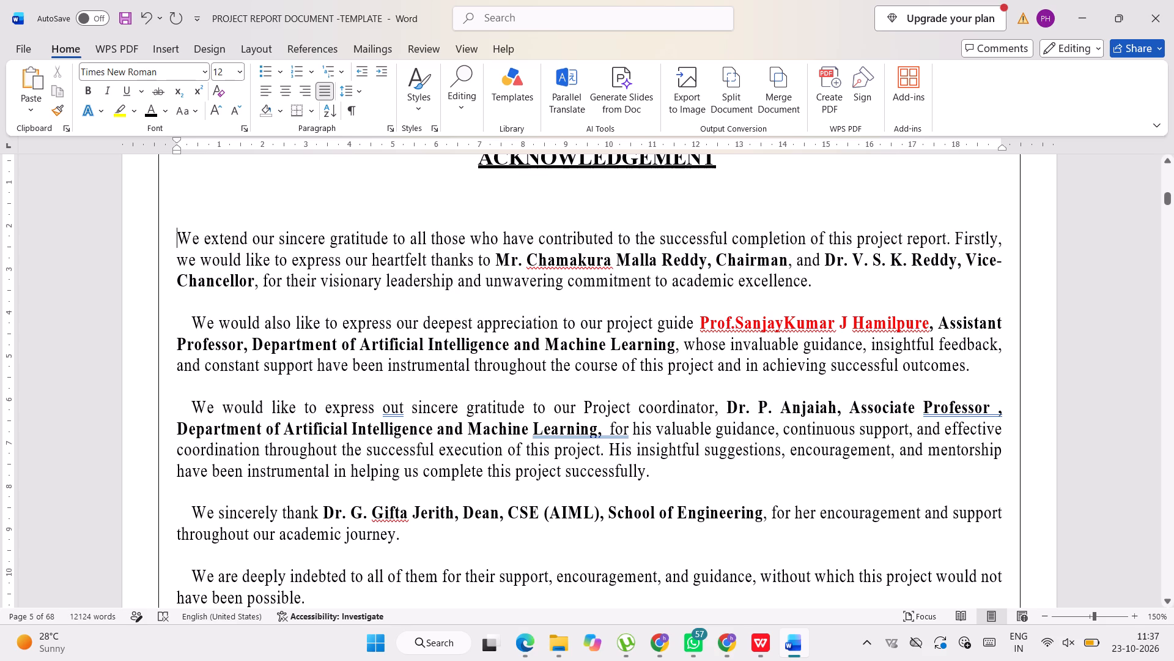
scroll(570, 302, down, 1)
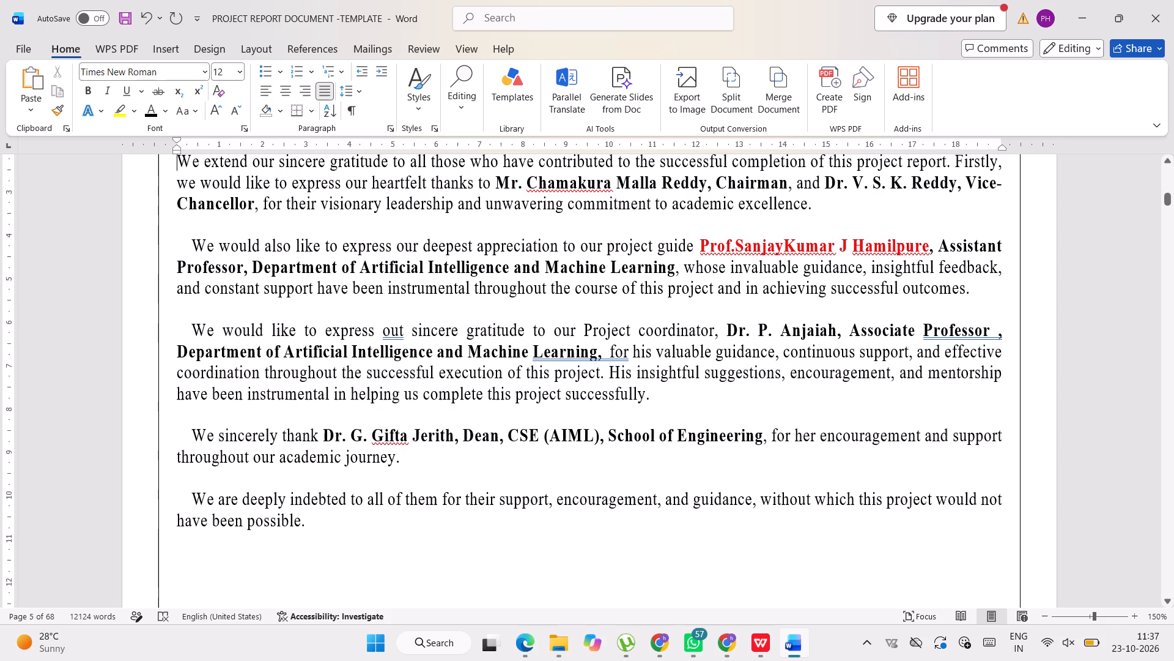
click(194, 245)
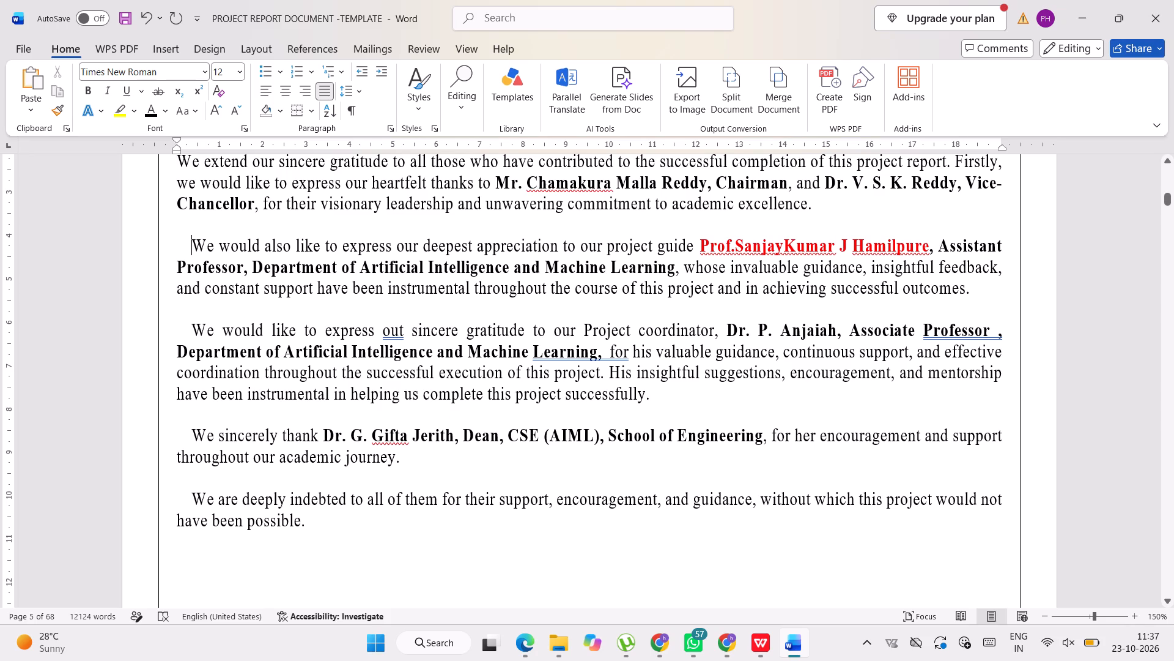
key(BackSpace)
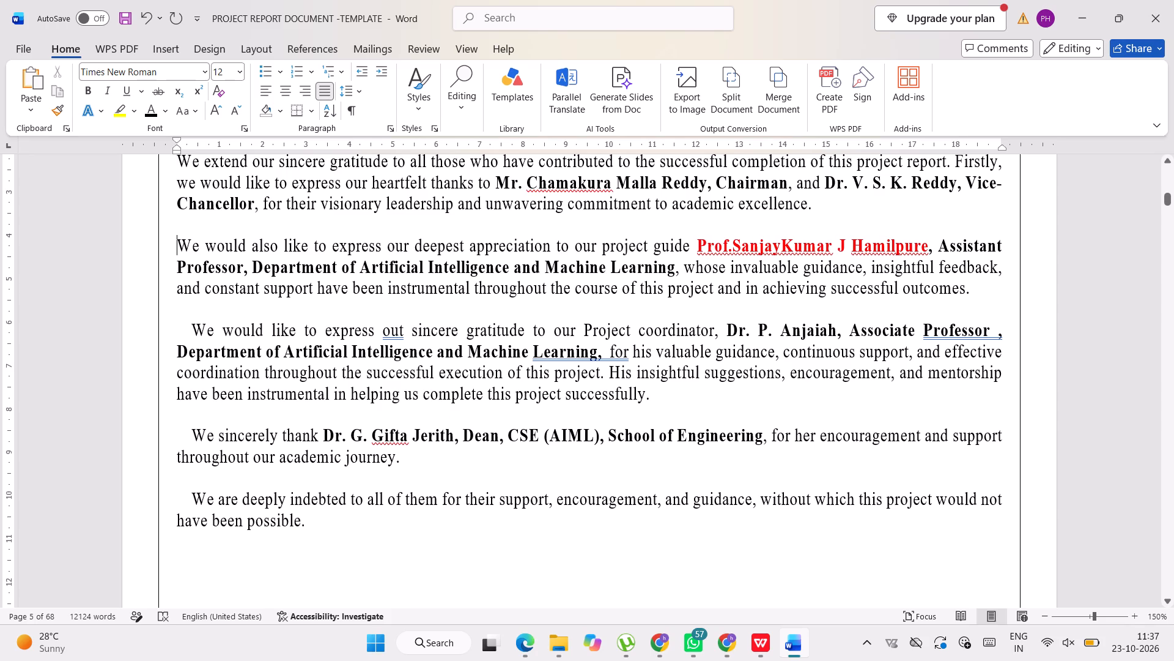
Replace the template project guide's name in the second acknowledgement paragraph with the actual guide's name, titled Dr., as on the certificate page.
click(696, 245)
drag(696, 245, 929, 240)
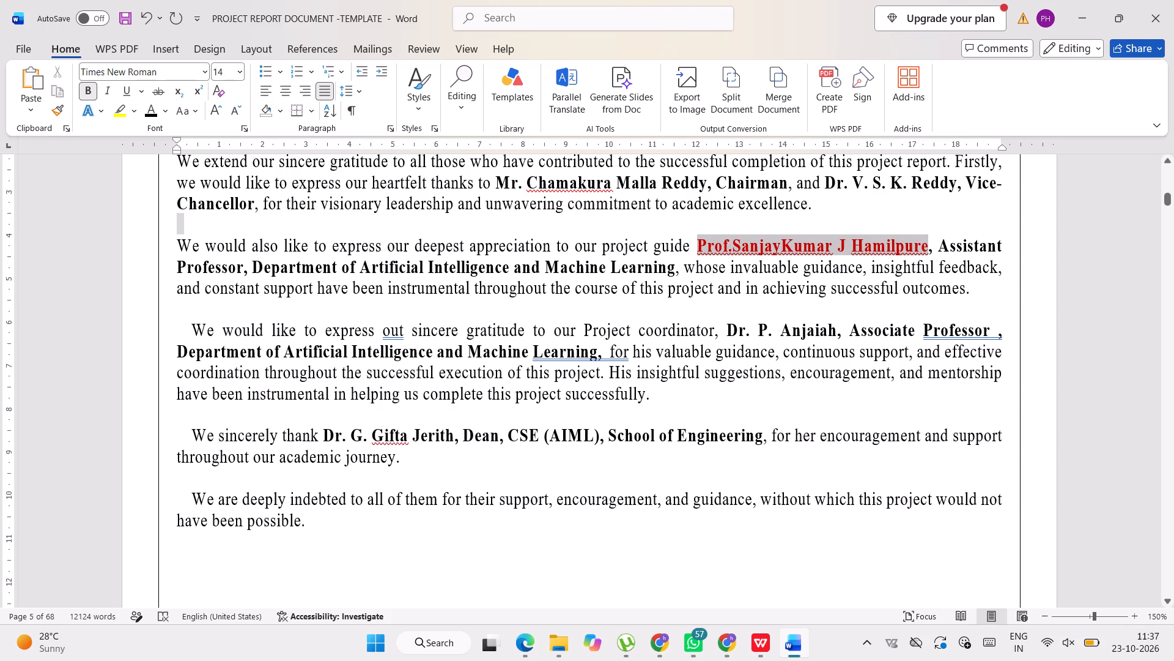
drag(929, 240, 930, 241)
key(BackSpace)
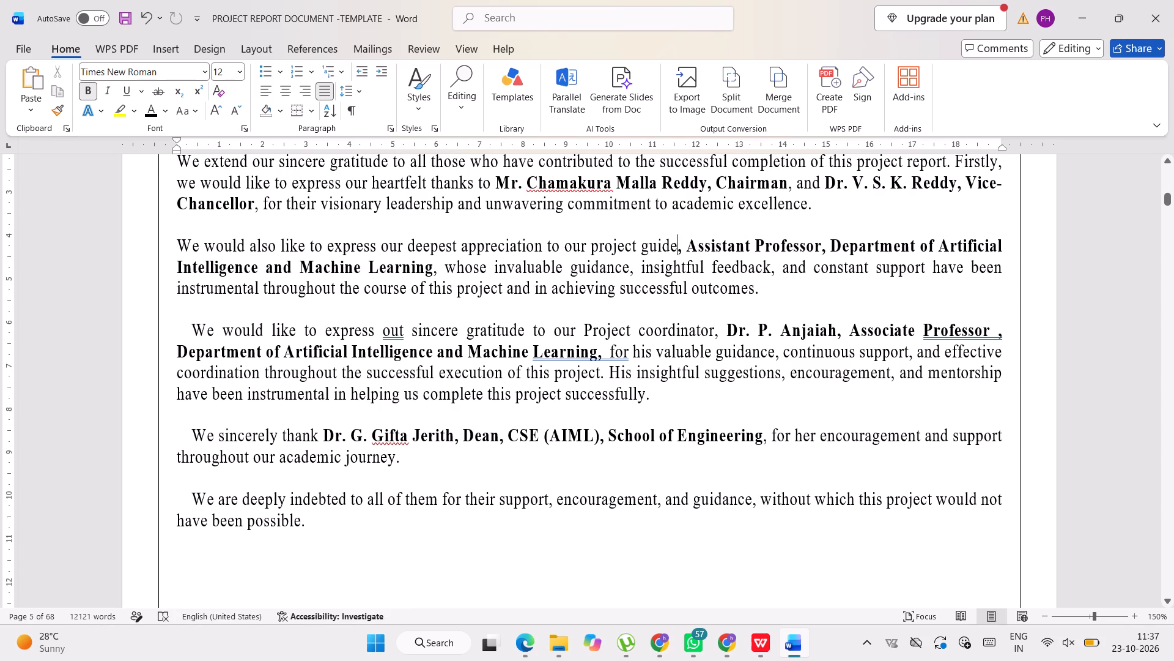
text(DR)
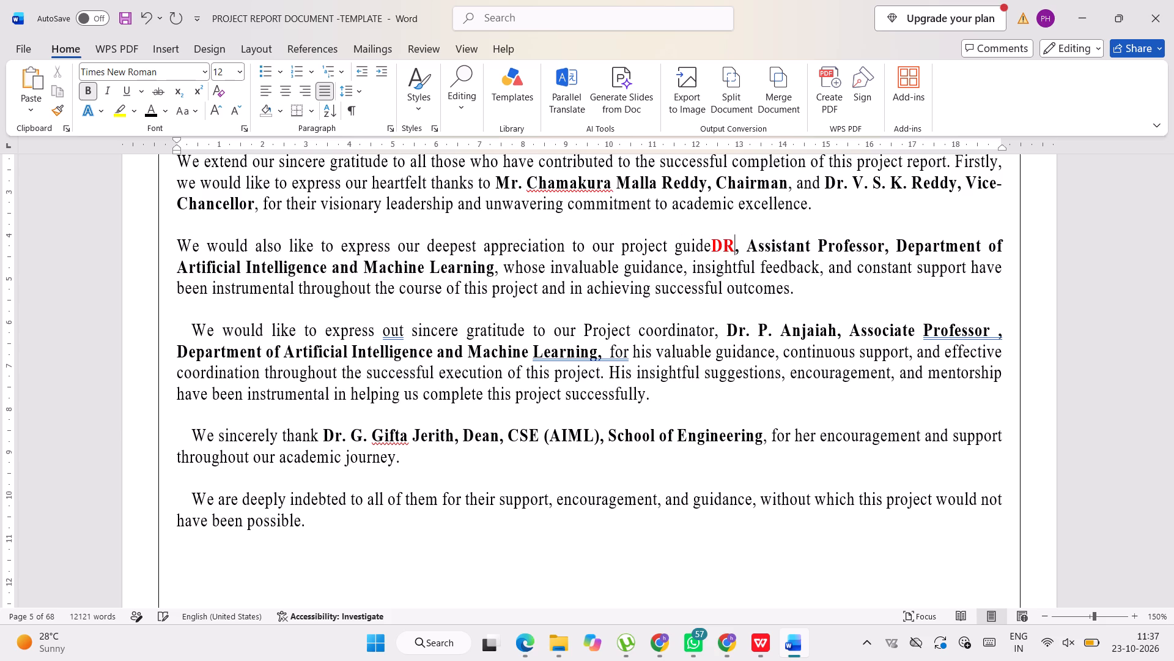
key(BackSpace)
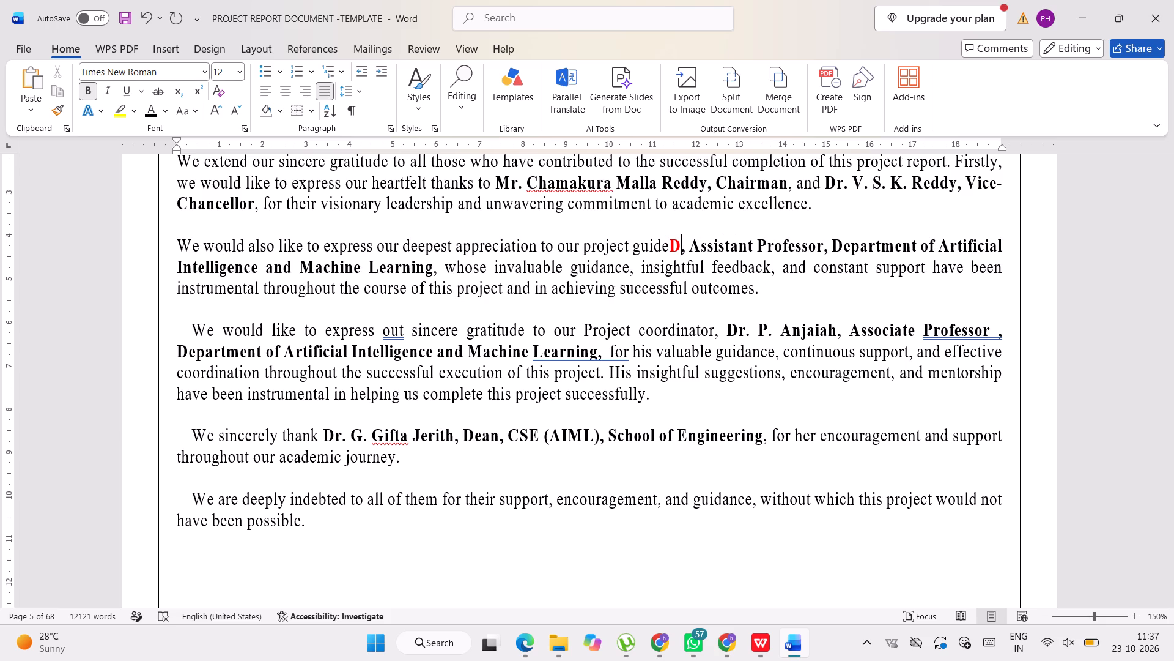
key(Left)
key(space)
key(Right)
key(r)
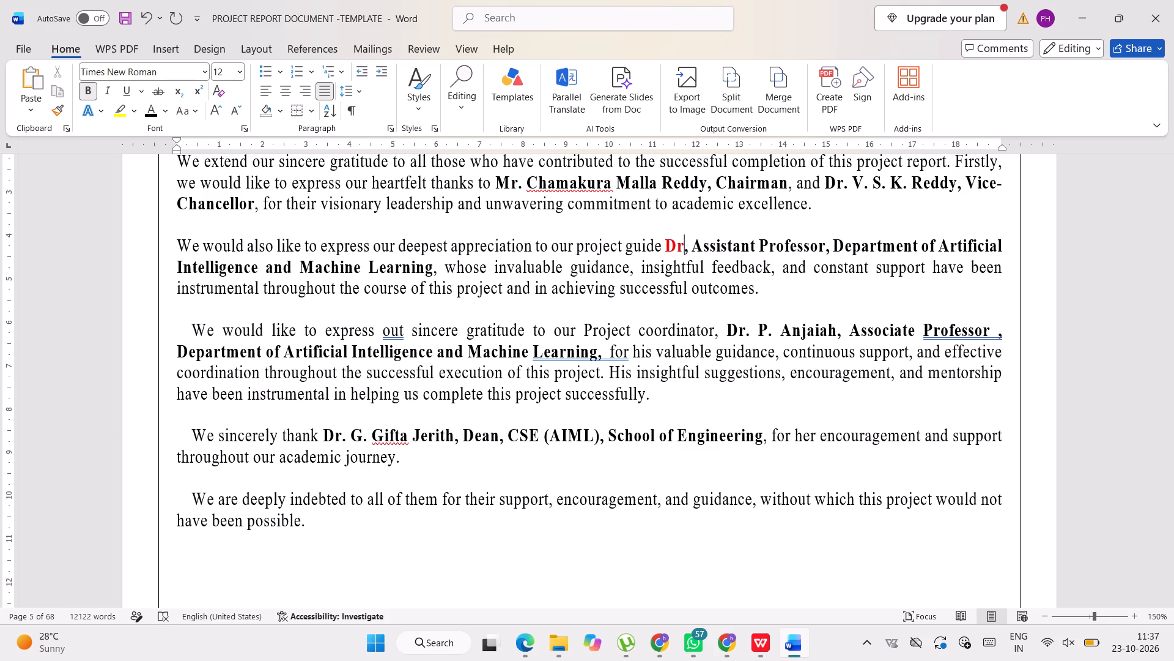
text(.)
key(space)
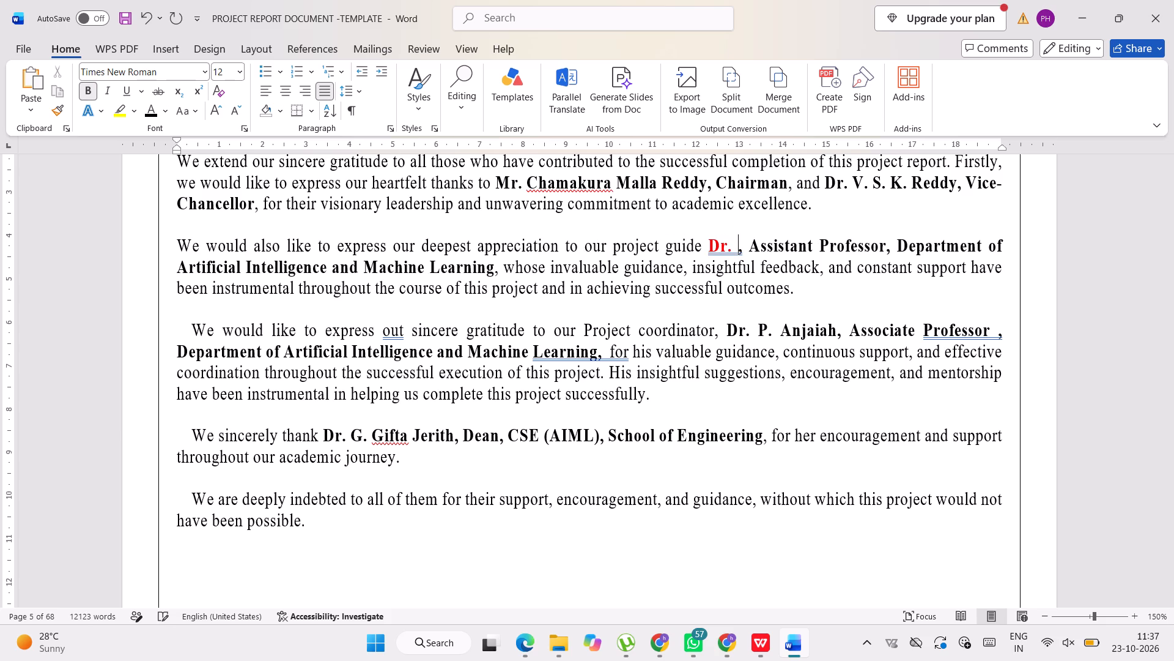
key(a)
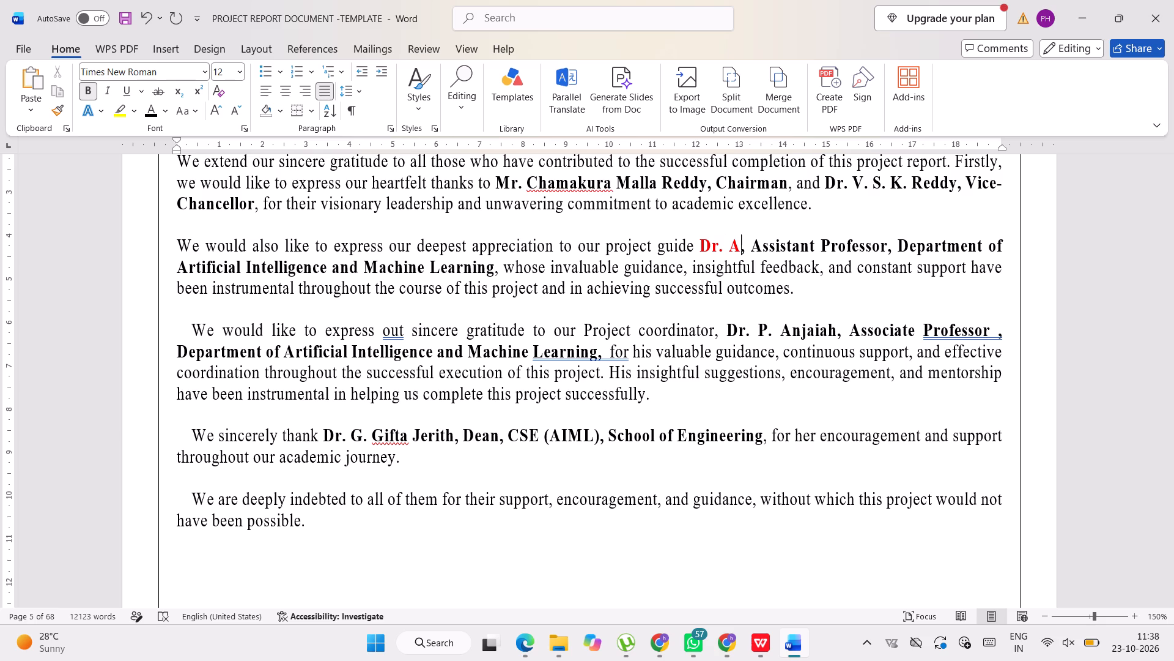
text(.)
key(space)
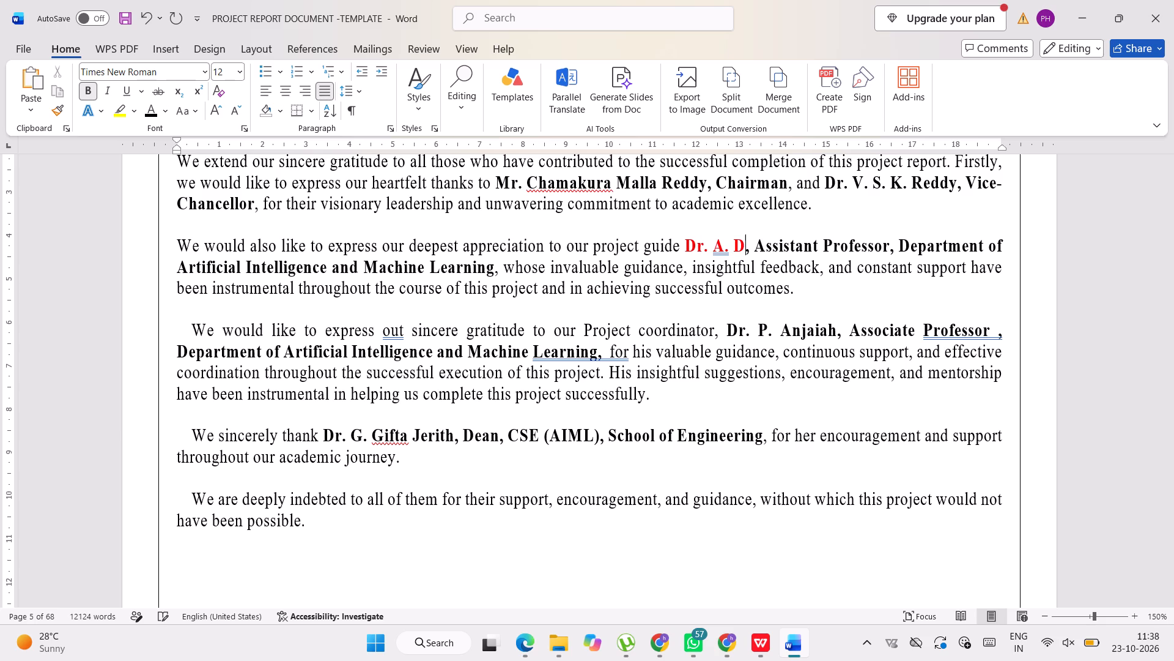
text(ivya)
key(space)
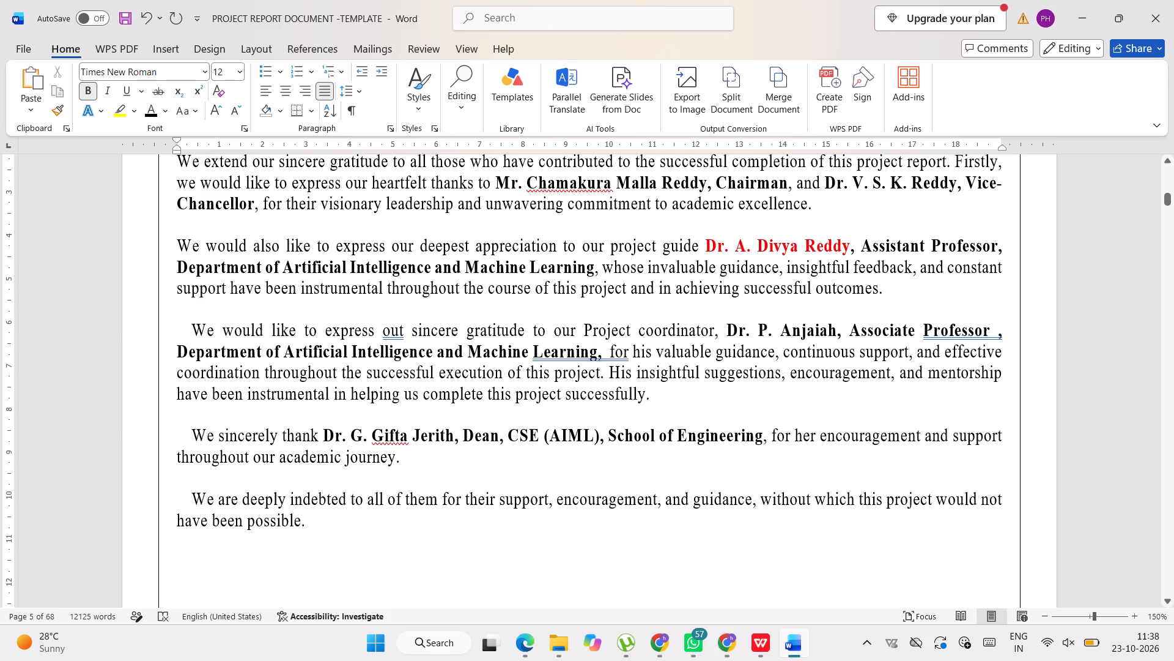
Review the front-matter pages from the title page through the abstract and table of contents for template content still to be replaced.
scroll(613, 299, up, 3)
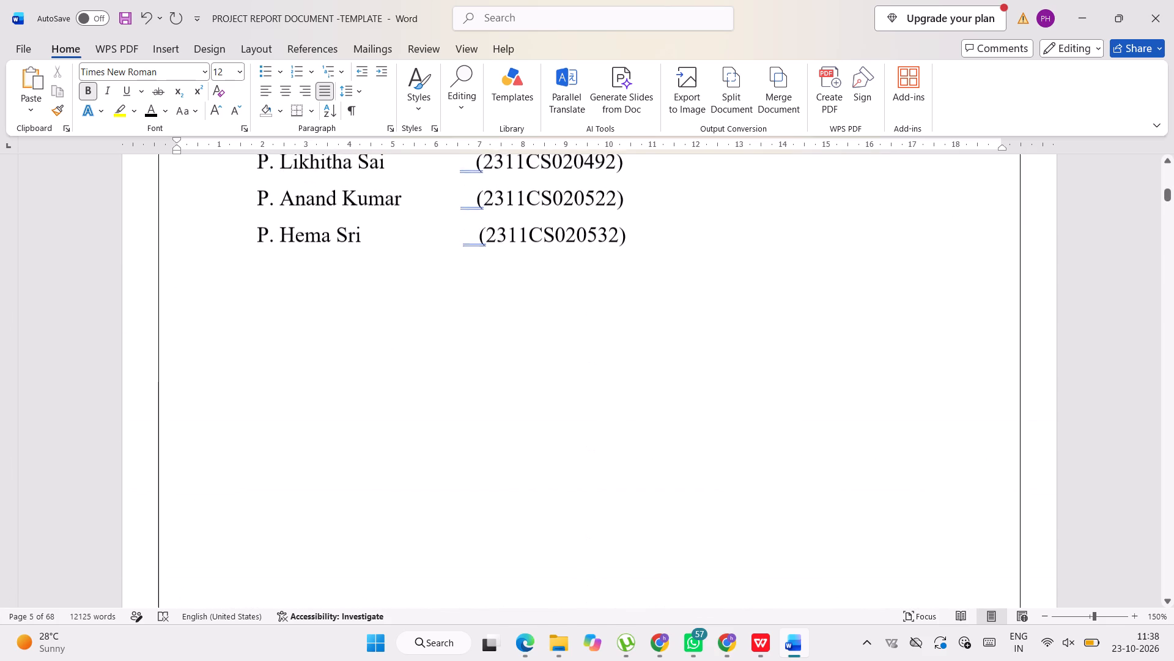
scroll(613, 299, up, 6)
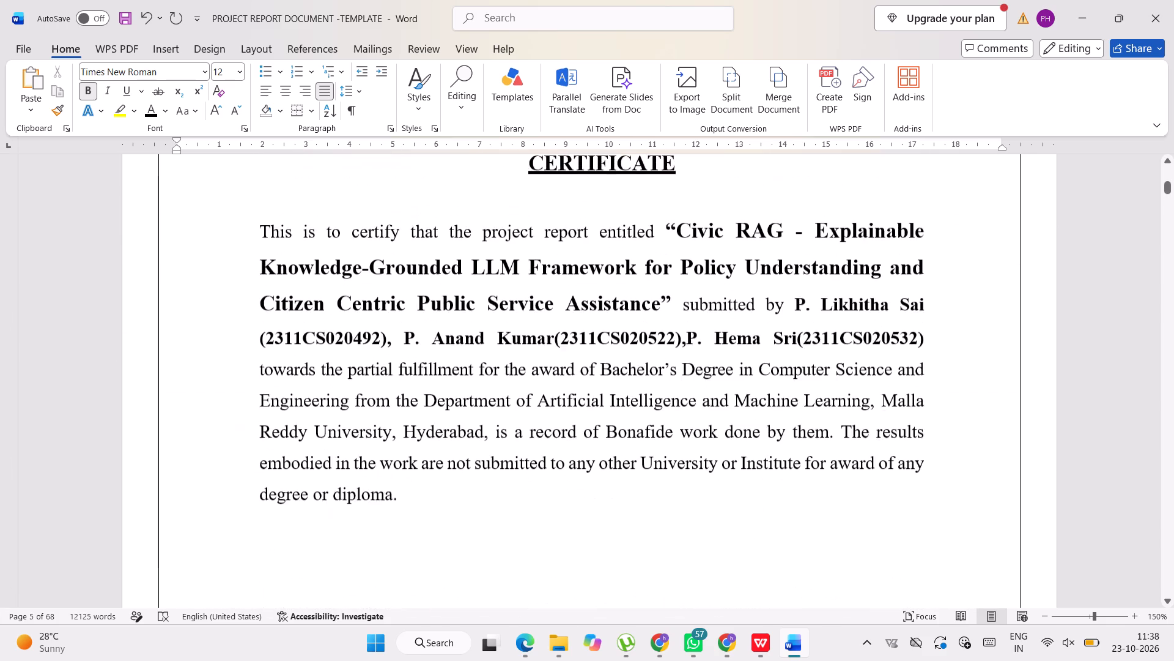
scroll(613, 299, up, 5)
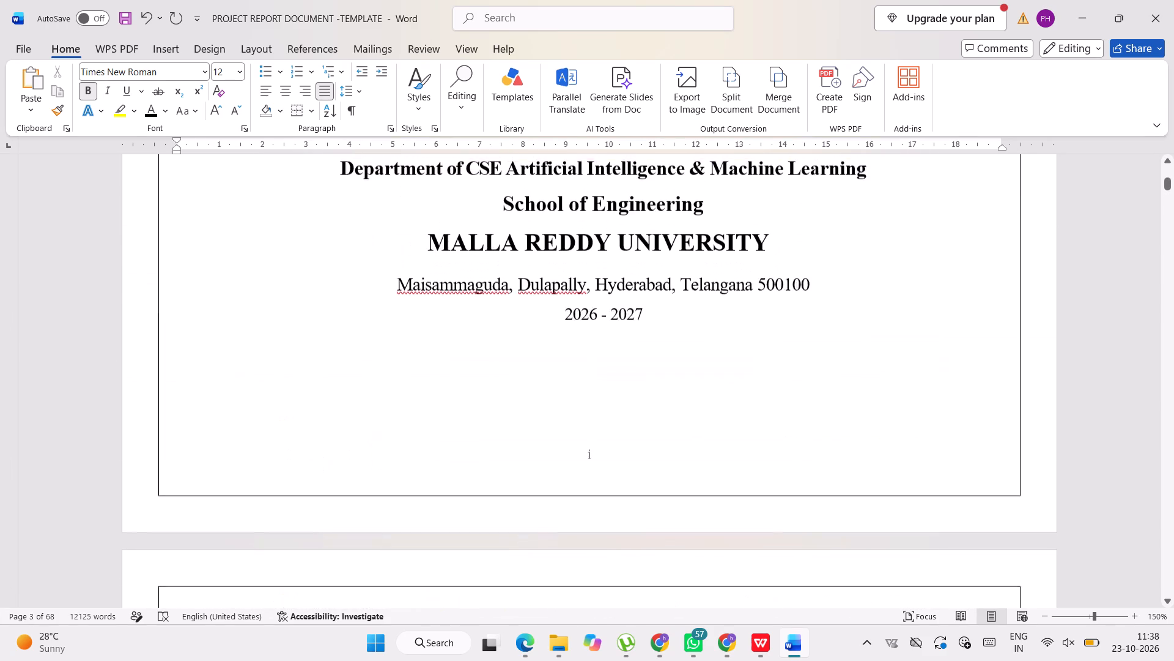
scroll(613, 299, down, 9)
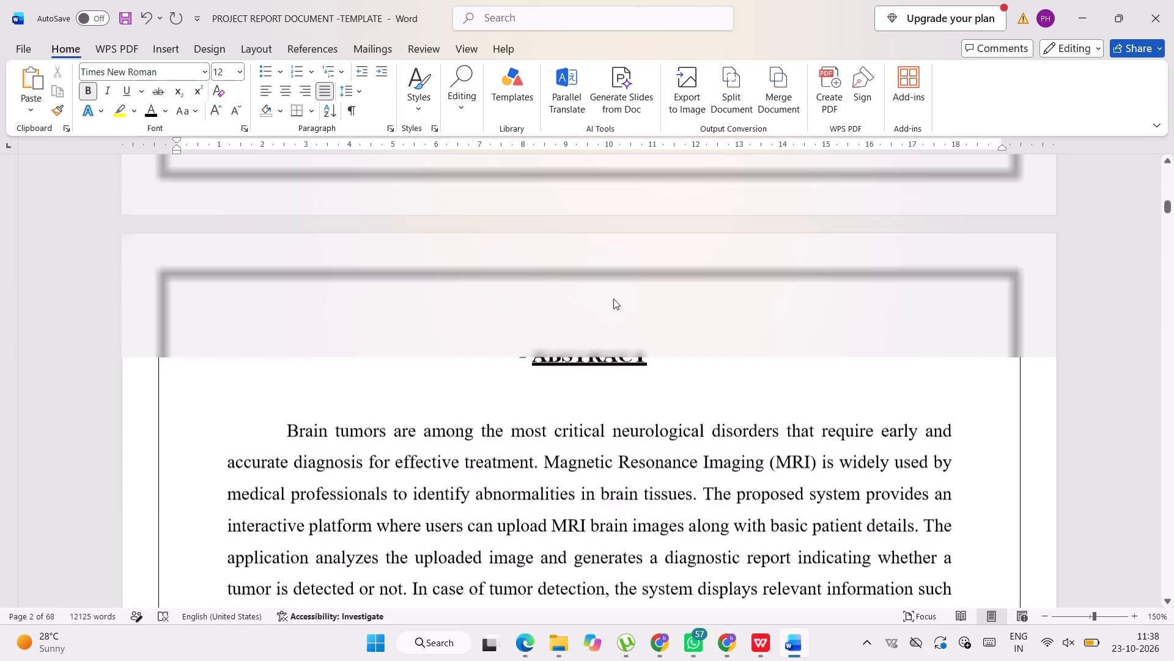
scroll(613, 299, up, 1)
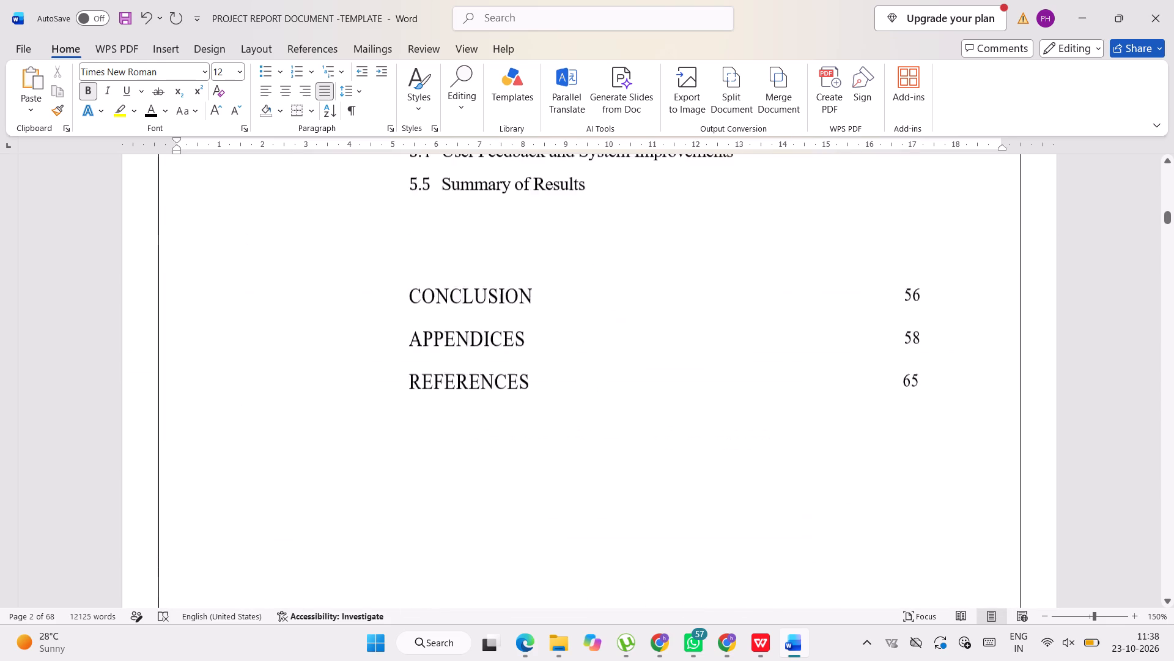
scroll(613, 299, up, 4)
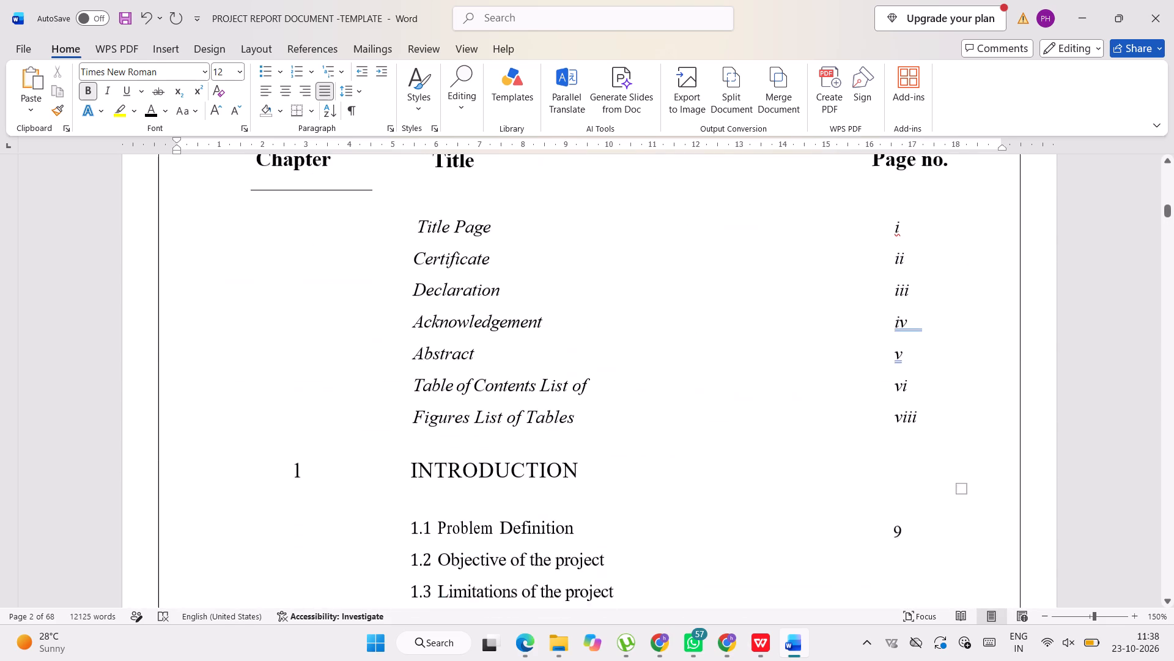
scroll(613, 299, up, 4)
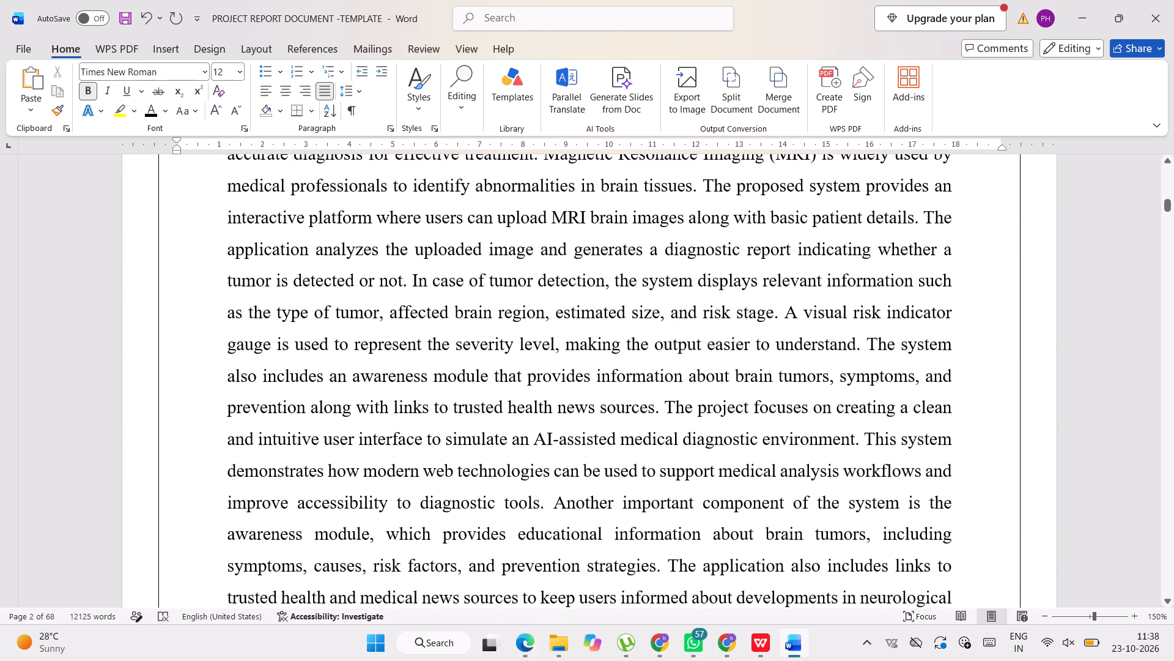
scroll(613, 299, up, 5)
scroll(613, 299, down, 1)
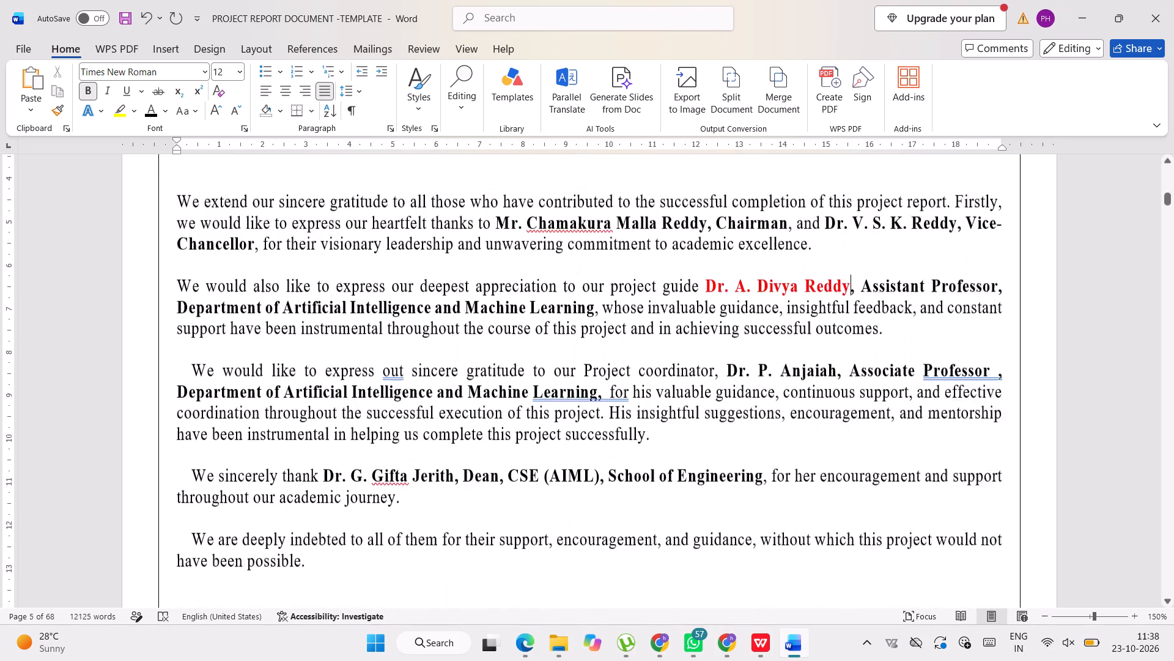
Remove the first-line indent from the third acknowledgement paragraph, which thanks the project coordinator.
scroll(613, 299, down, 2)
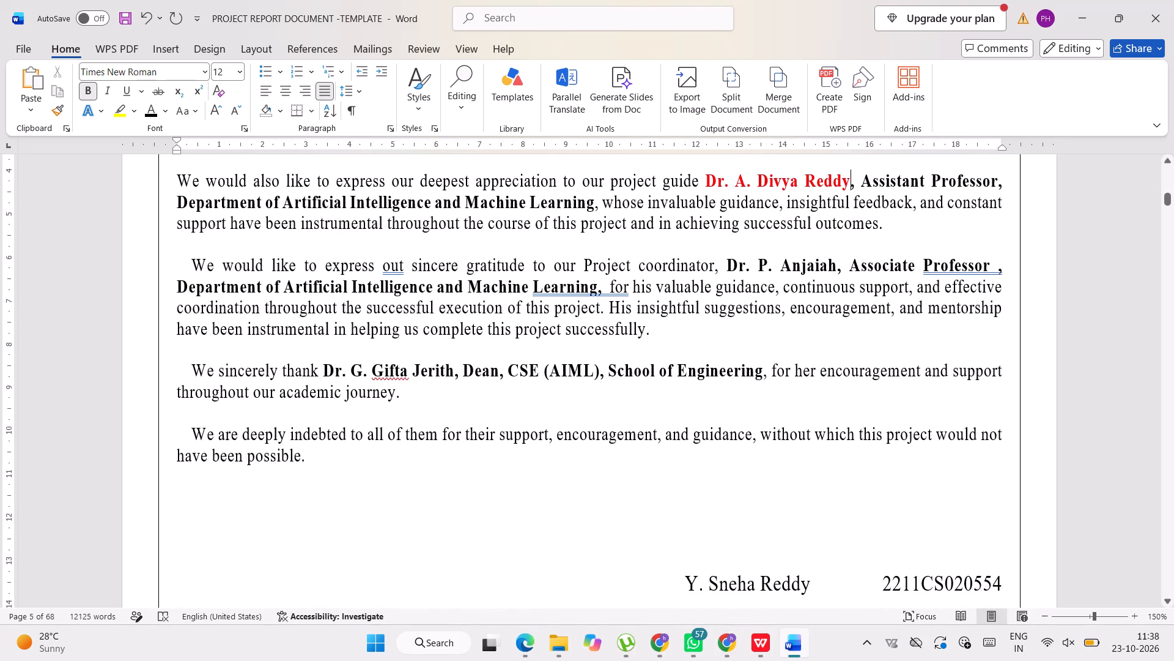
click(193, 263)
key(BackSpace)
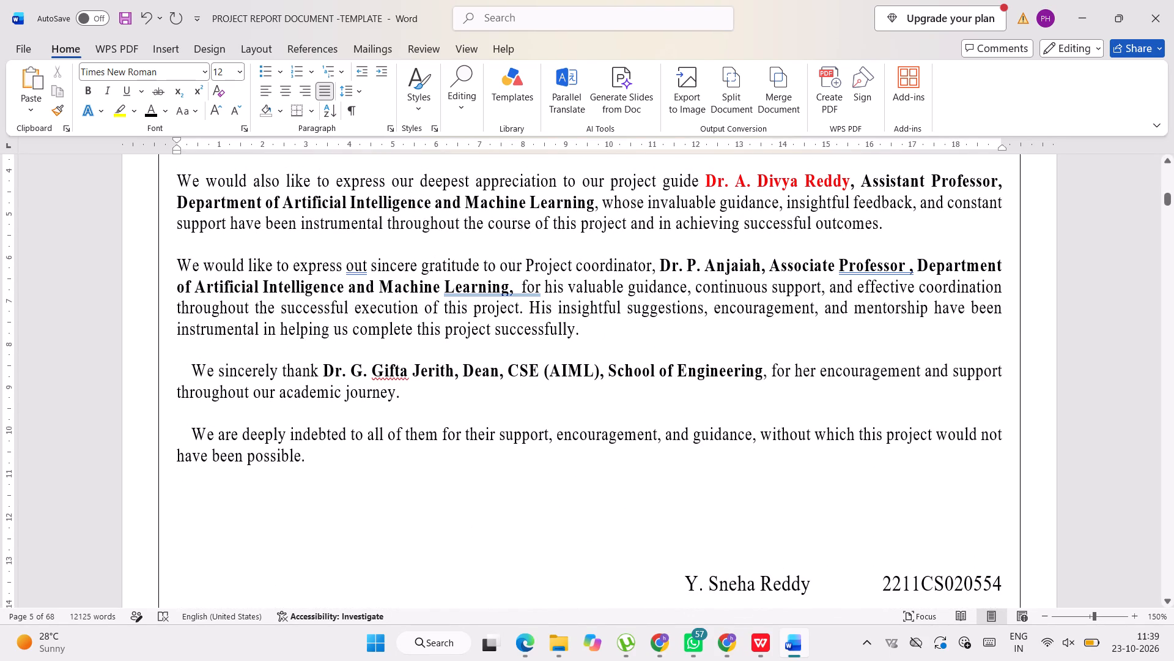
Correct the typo "out" to "our" before "sincere gratitude" in the third acknowledgement paragraph.
click(367, 266)
key(BackSpace)
key(r)
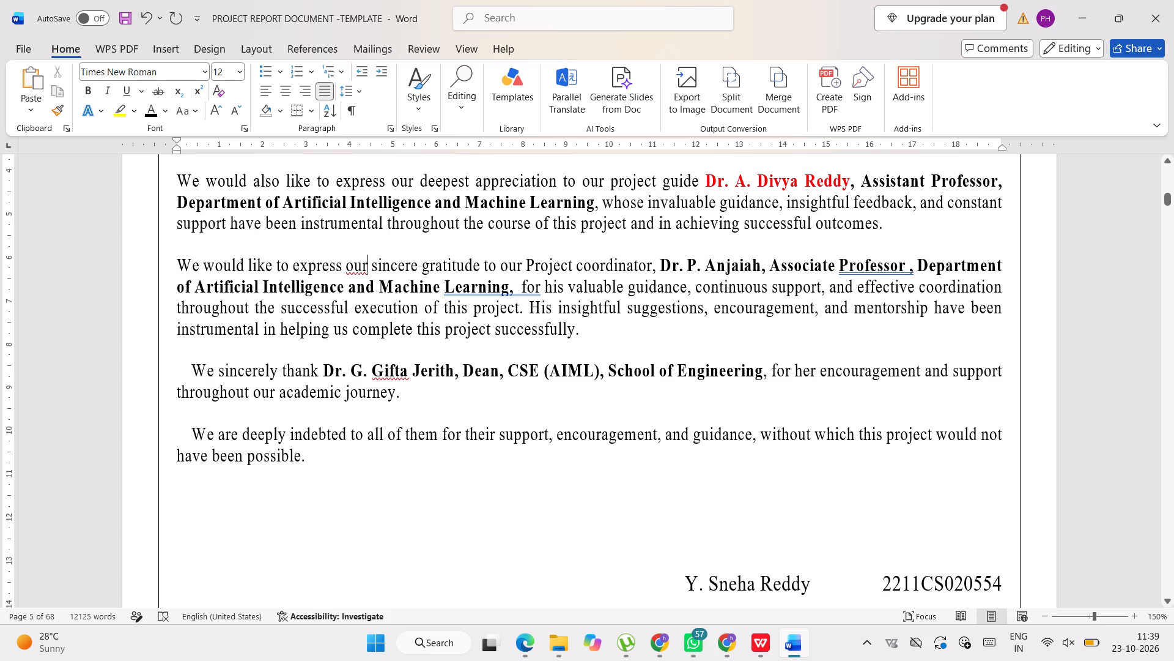
Remove the first-line indent from the fourth and fifth acknowledgement paragraphs, which thank the Dean and close the page.
click(193, 372)
key(BackSpace)
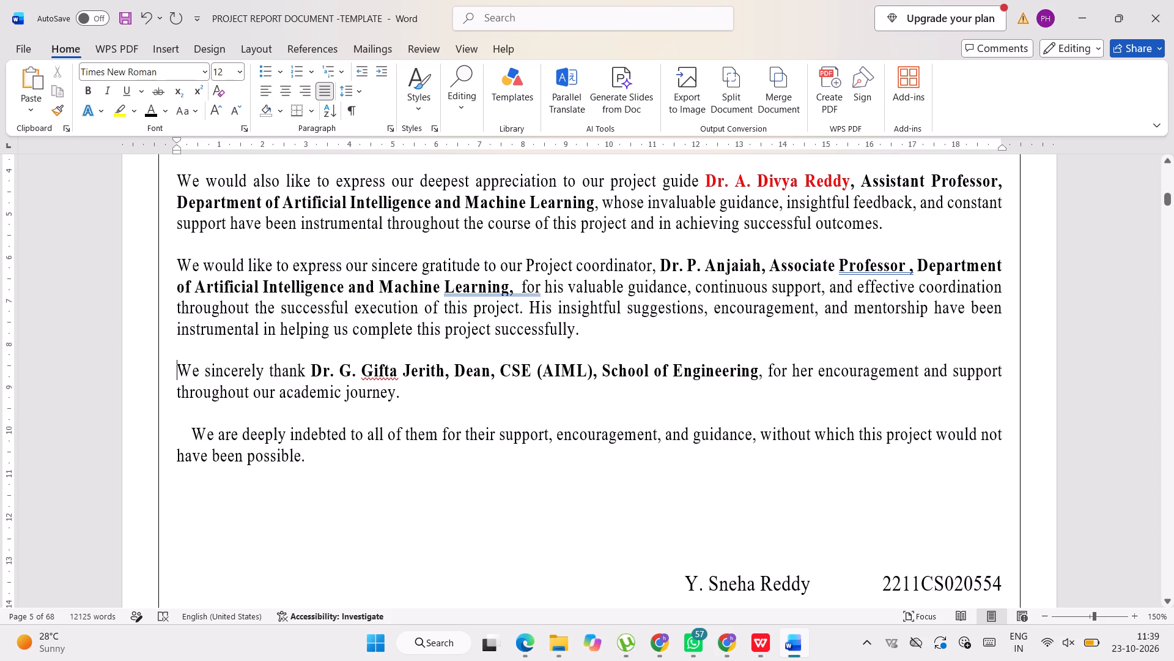
click(194, 430)
key(BackSpace)
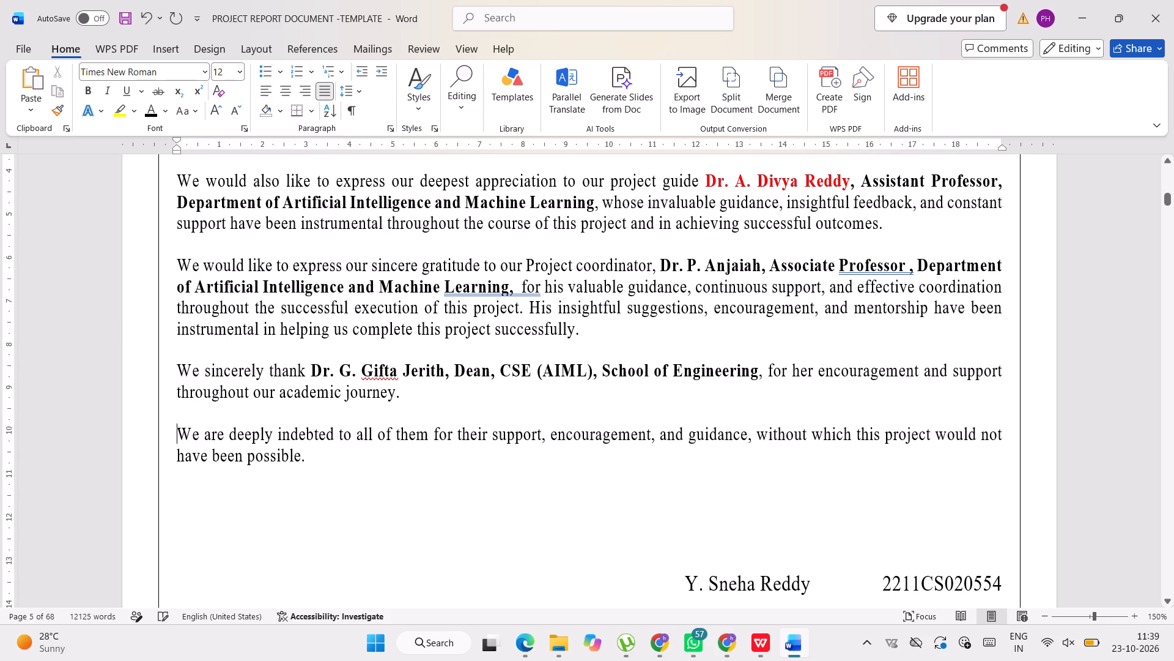
Replace the first template student's name in the list below the acknowledgement with the first actual student's name, as on the declaration page.
scroll(336, 489, down, 1)
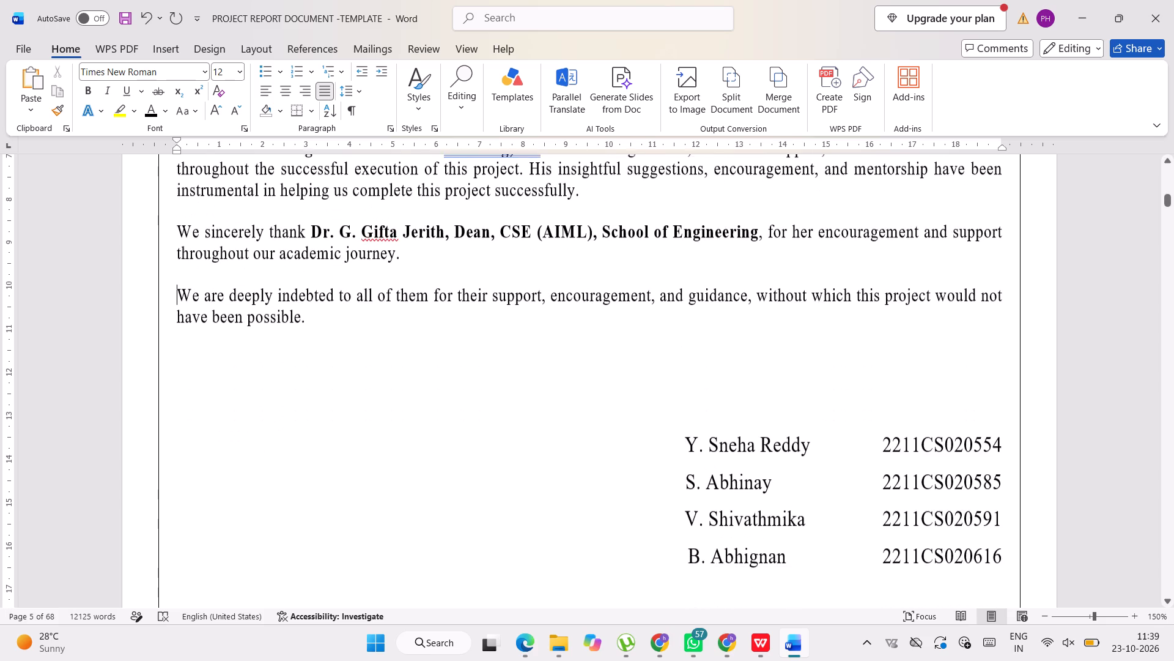
scroll(336, 489, down, 1)
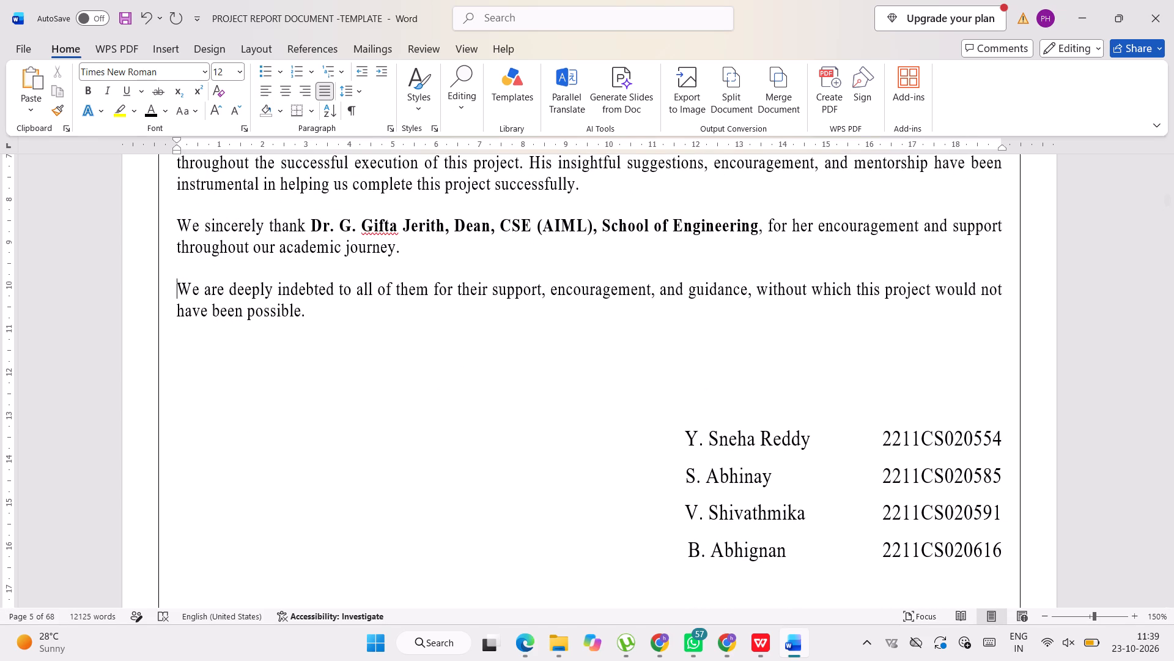
scroll(336, 489, down, 1)
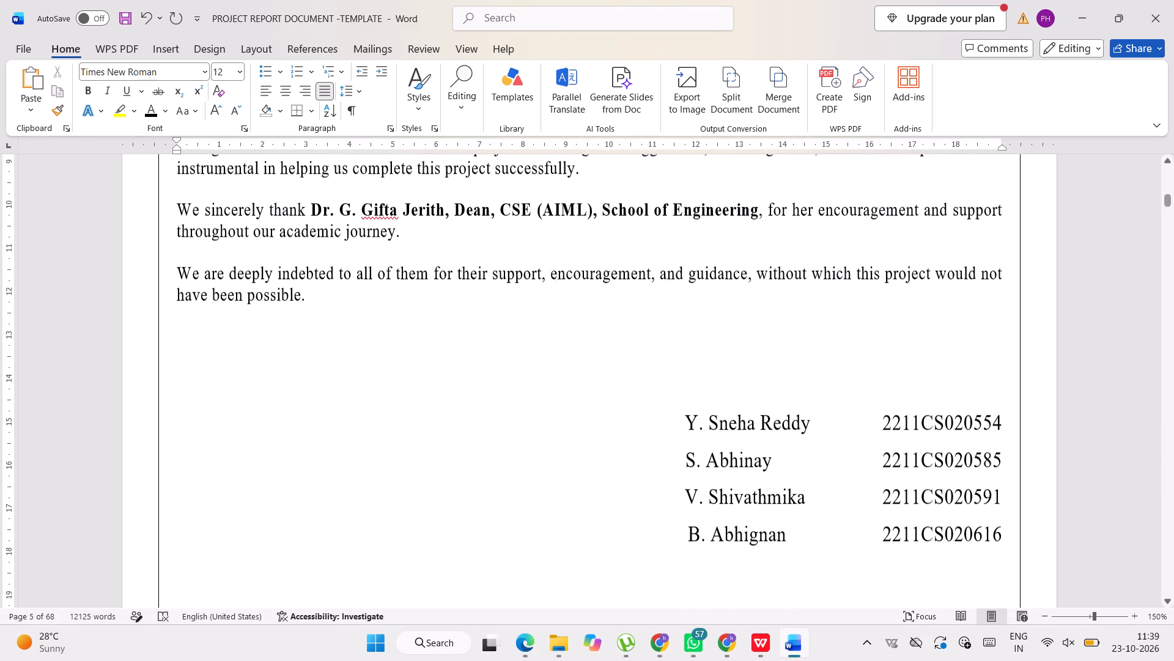
scroll(336, 489, down, 1)
click(814, 301)
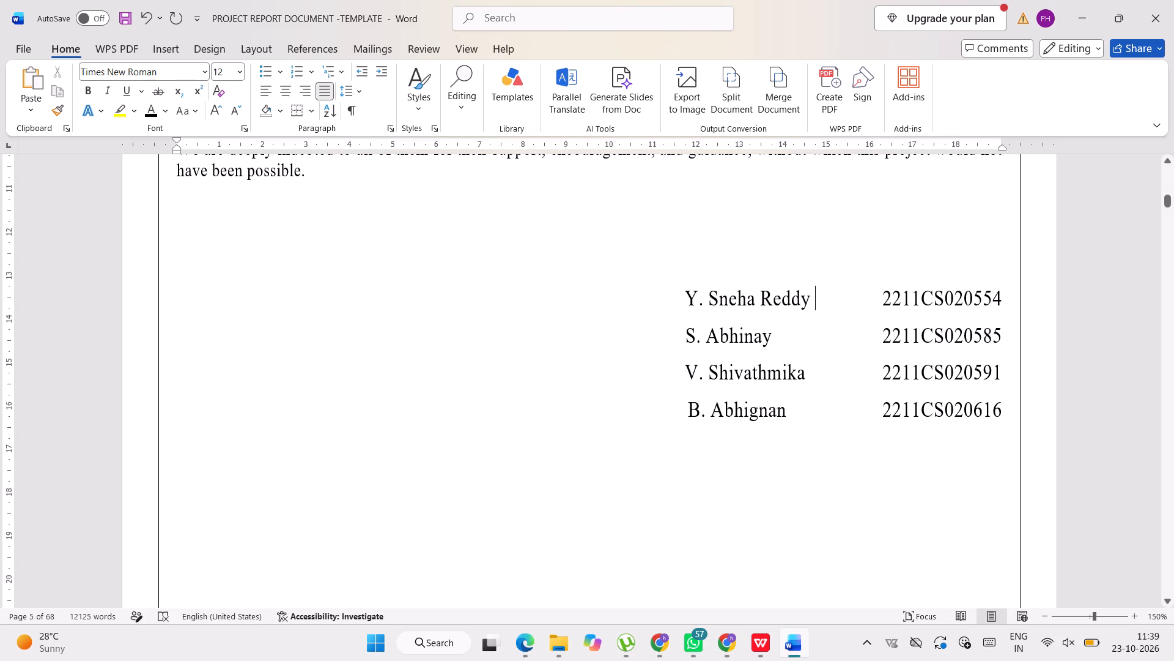
key(Left)
key(BackSpace)
key(BackSpace)
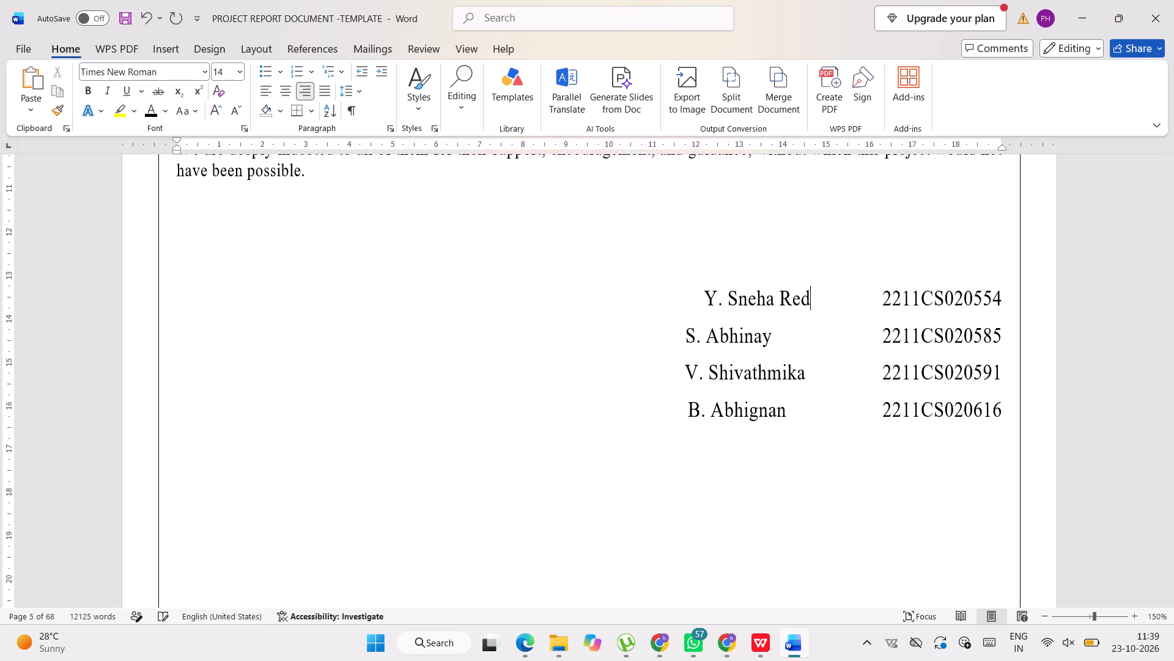
key(BackSpace)
key(BackSpace)
key(BackSpace)
key(BackSpace)
key(BackSpace)
key(BackSpace)
key(BackSpace)
key(BackSpace)
key(BackSpace)
key(BackSpace)
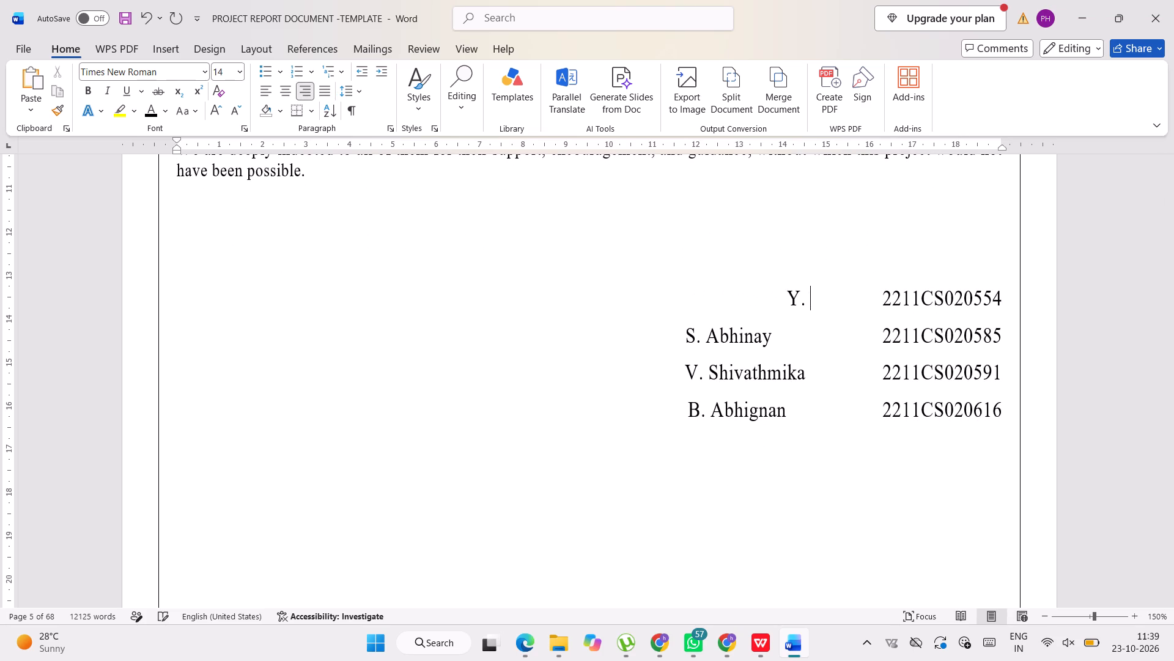
key(BackSpace)
key(BackSpace)
key(Tab)
key(BackSpace)
key(ctrl+z)
key(p)
text(.)
key(space)
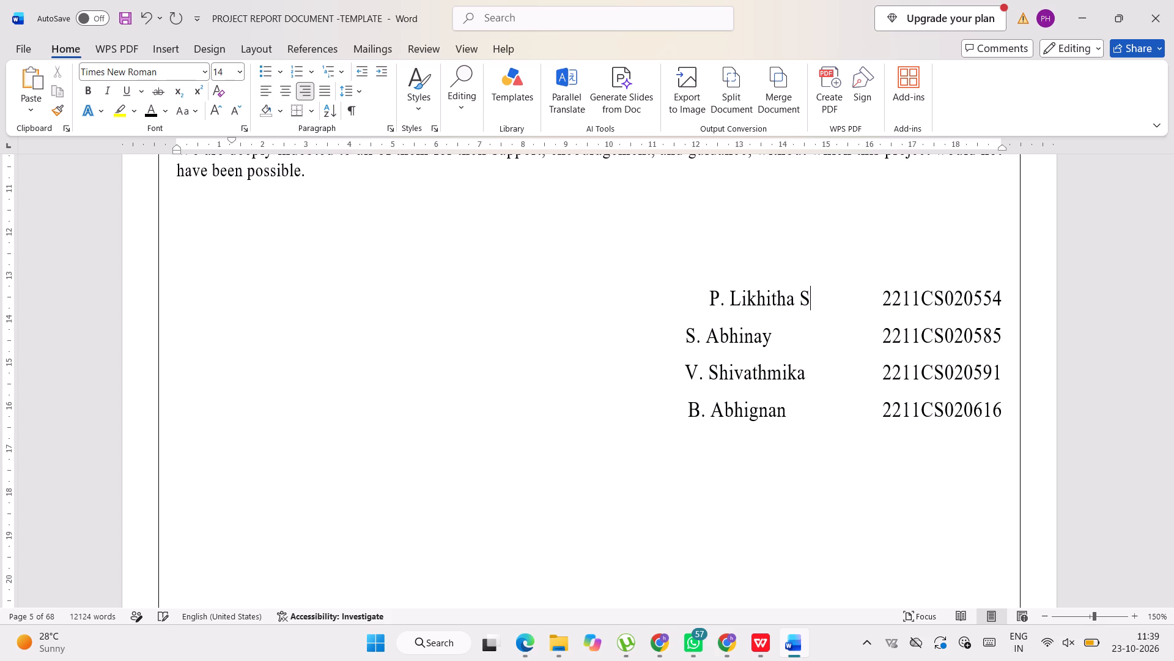
text(ai)
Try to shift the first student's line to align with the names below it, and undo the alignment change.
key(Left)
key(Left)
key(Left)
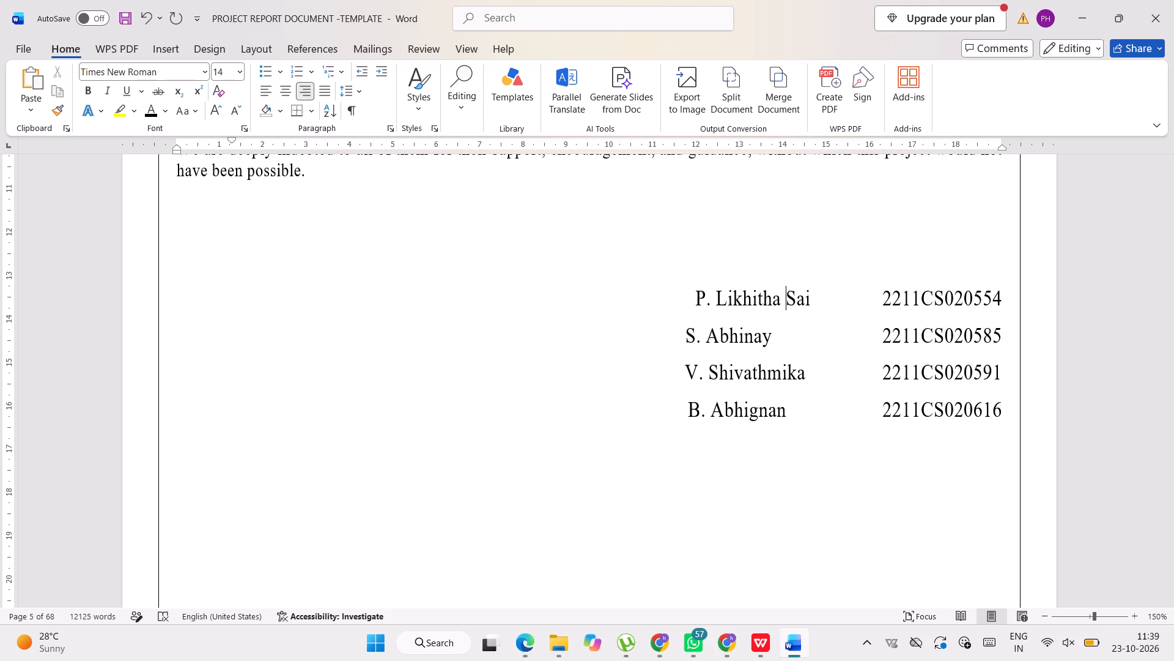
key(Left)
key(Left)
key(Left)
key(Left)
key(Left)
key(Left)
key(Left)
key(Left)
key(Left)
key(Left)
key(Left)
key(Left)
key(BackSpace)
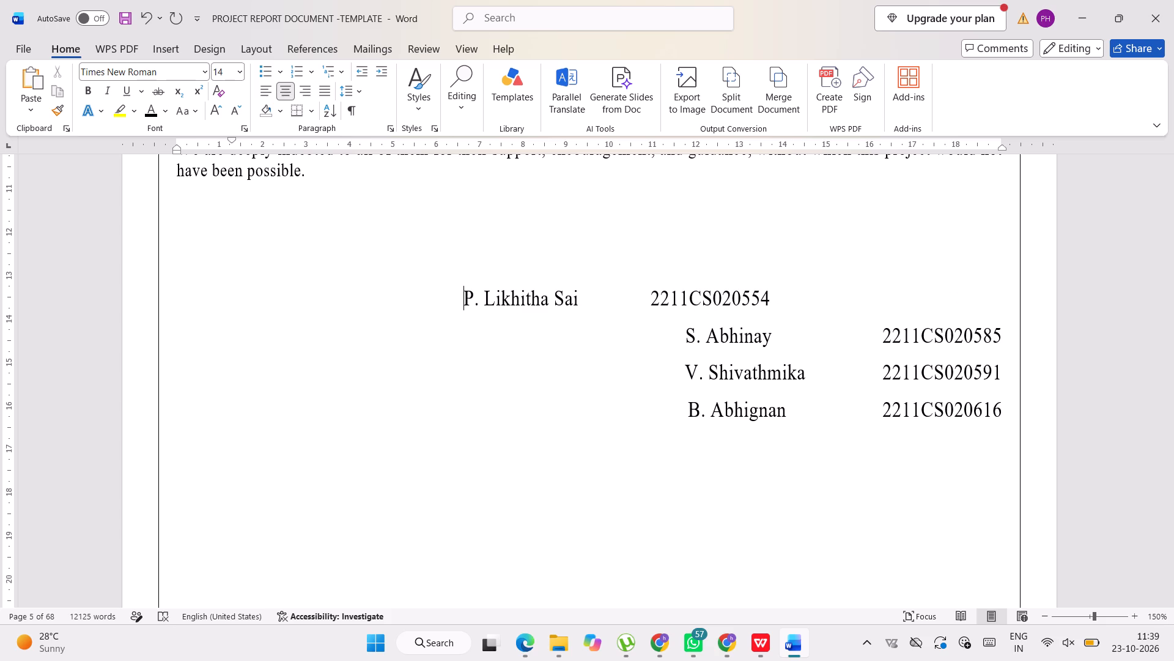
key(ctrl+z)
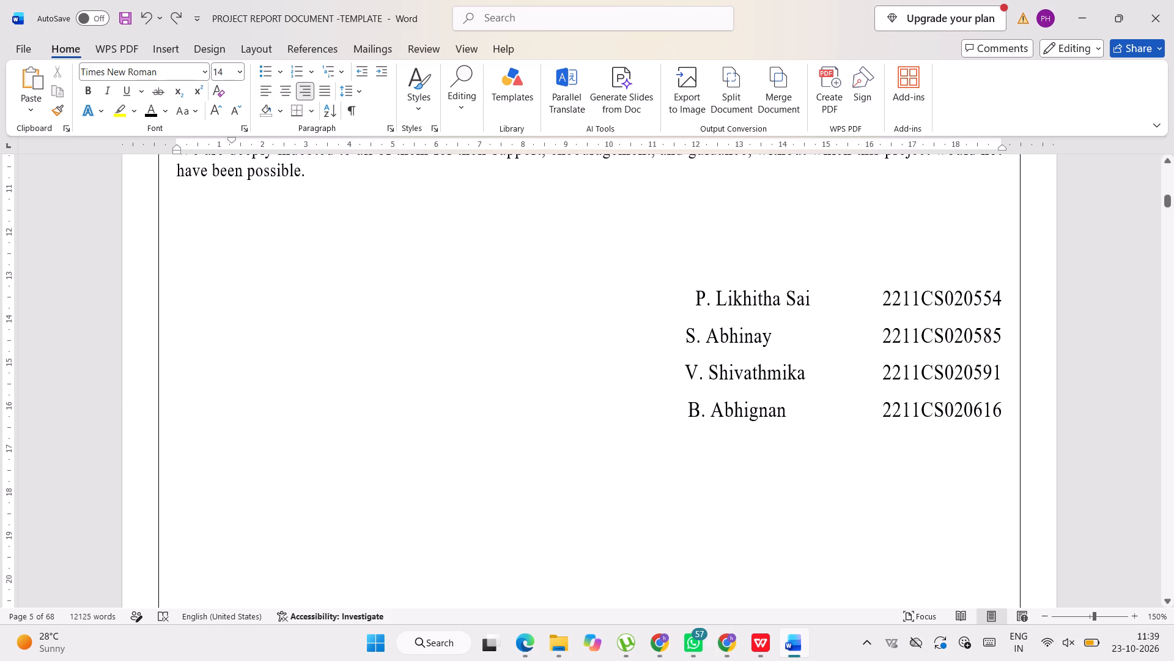
Replace the second template student's name in the list below the acknowledgement with the second actual student's name.
click(772, 337)
key(BackSpace)
key(BackSpace)
key(BackSpace)
key(BackSpace)
key(BackSpace)
key(BackSpace)
key(BackSpace)
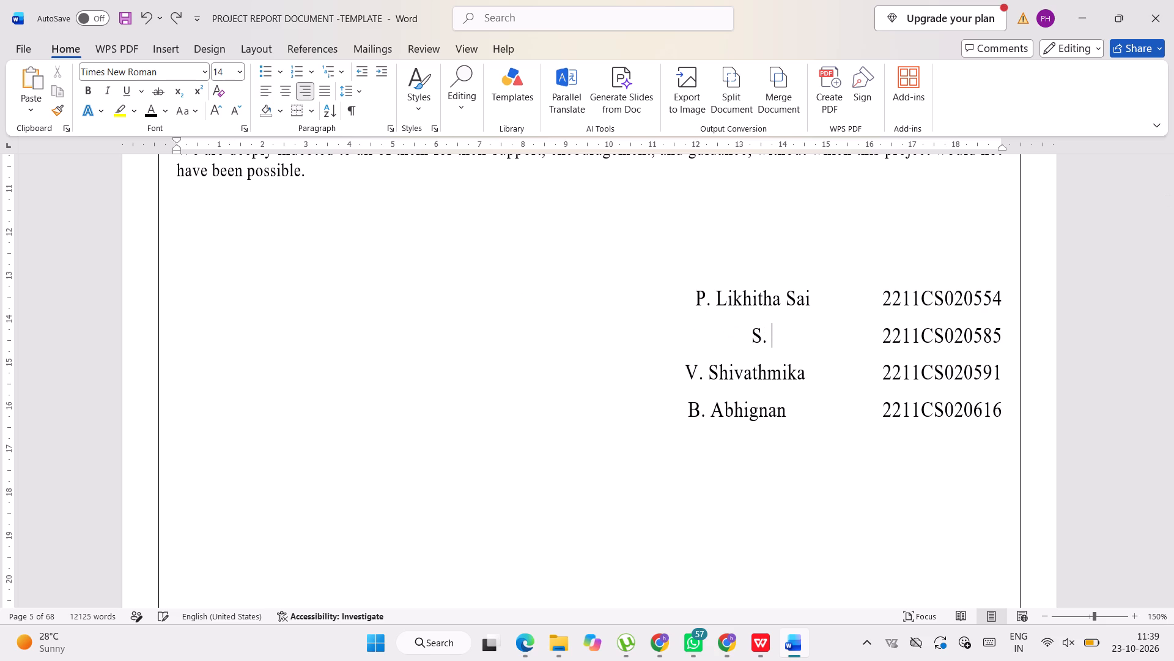
key(BackSpace)
key(BackSpace)
key(BackSpace)
key(p)
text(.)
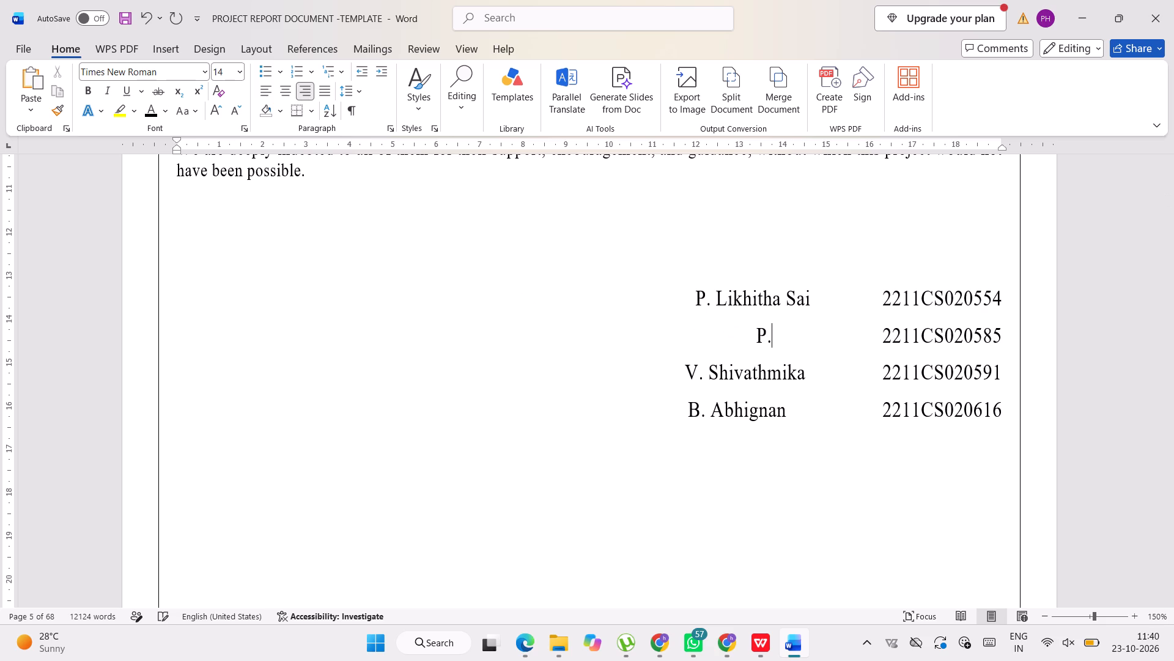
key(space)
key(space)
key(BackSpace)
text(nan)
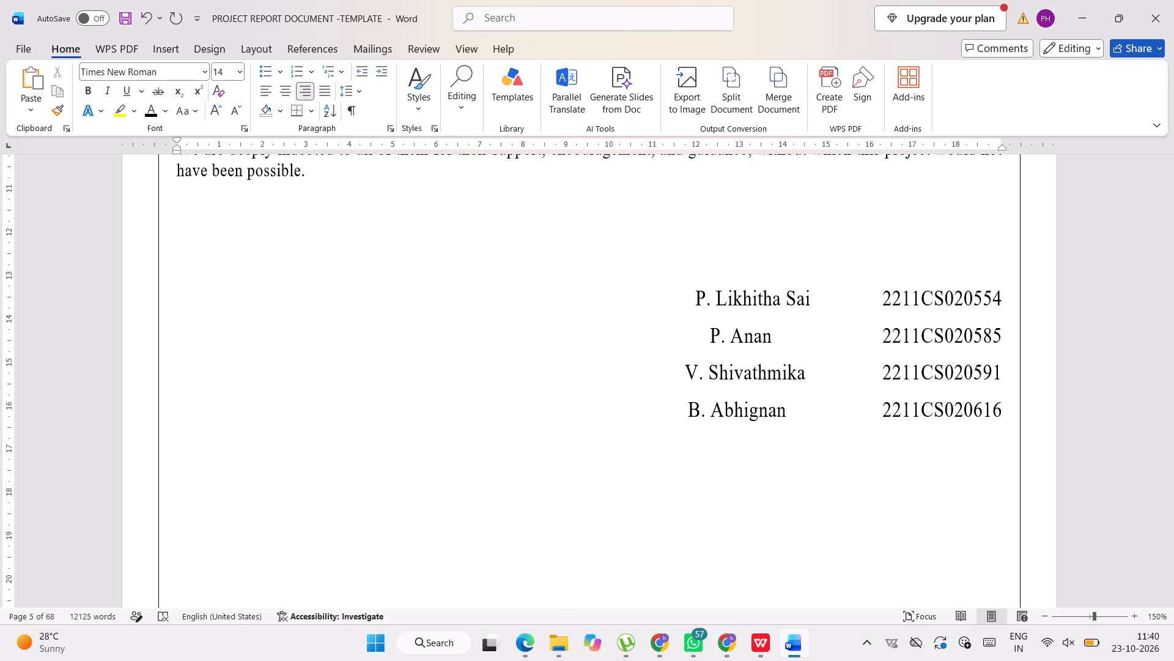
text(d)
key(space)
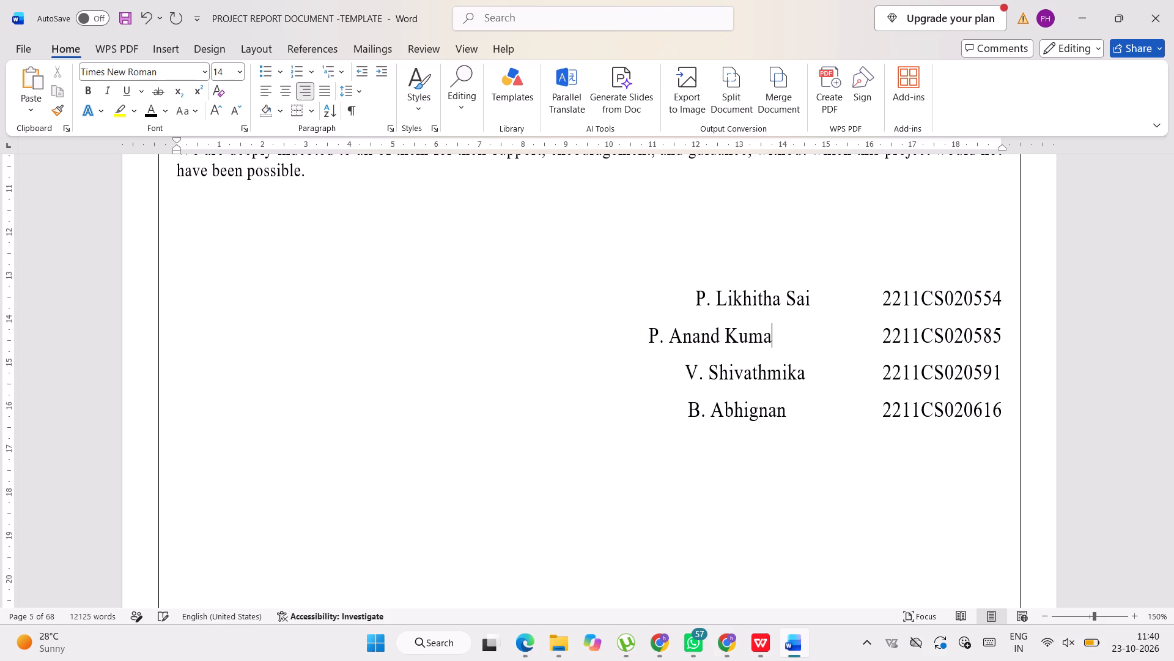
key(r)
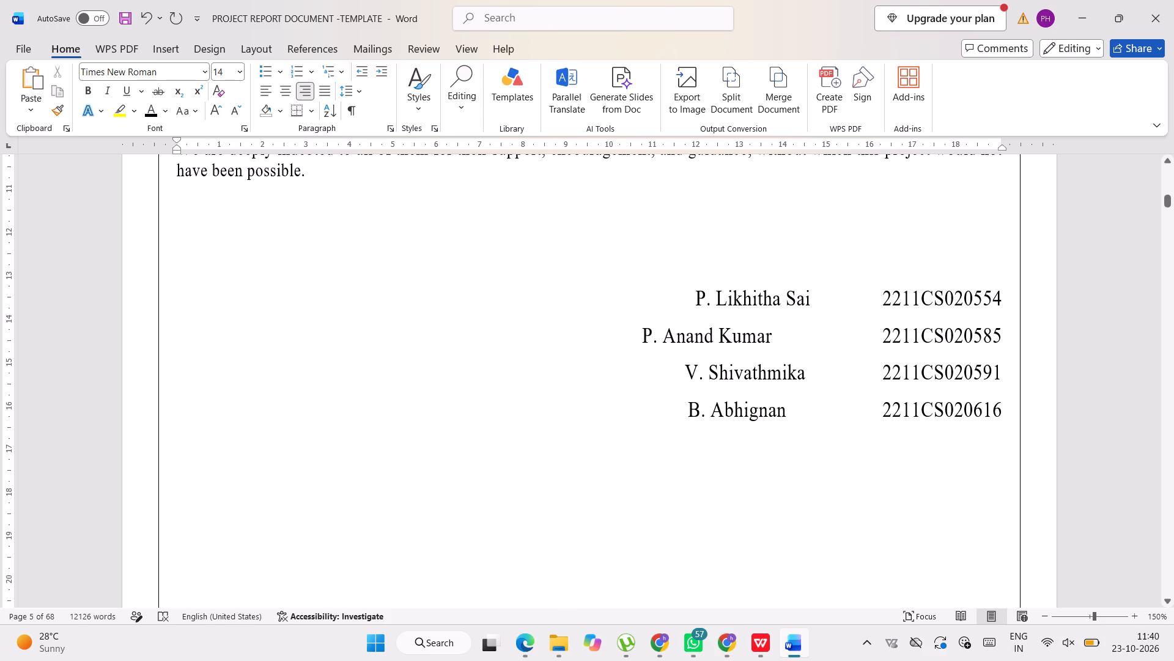
Shift the first student's line with spaces so that the name starts level with the second student's name.
click(642, 338)
key(space)
key(space)
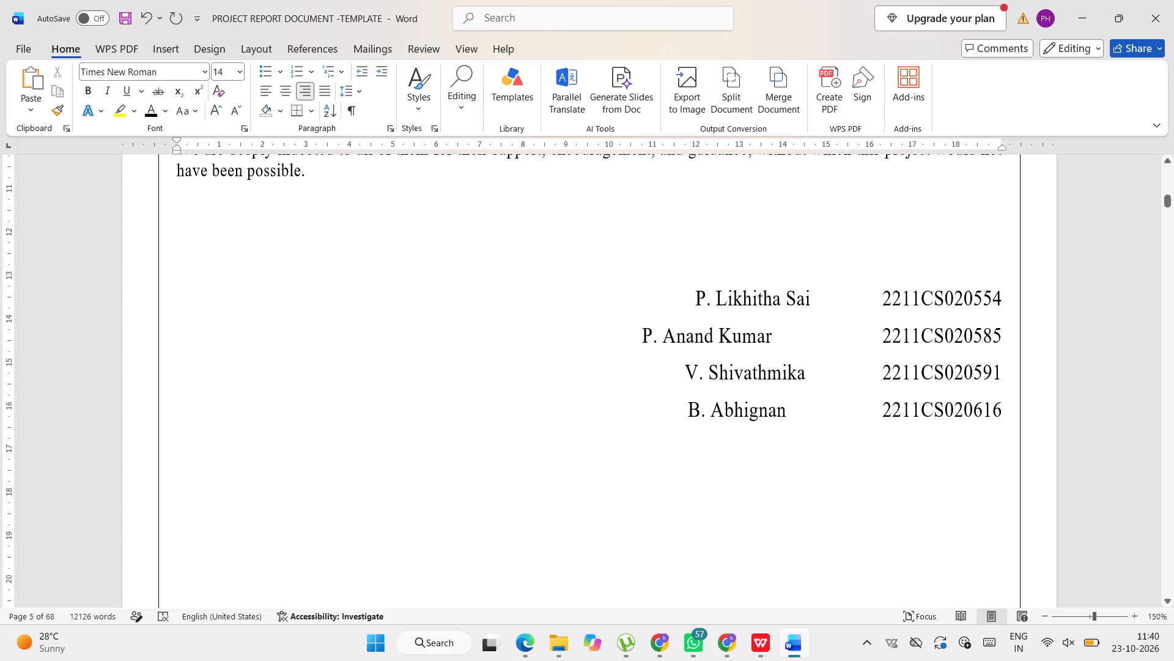
click(692, 296)
key(BackSpace)
key(space)
key(space)
key(space)
key(space)
key(space)
key(space)
key(space)
key(space)
key(space)
key(space)
key(space)
key(space)
key(space)
key(space)
key(space)
key(space)
key(space)
key(space)
key(space)
key(space)
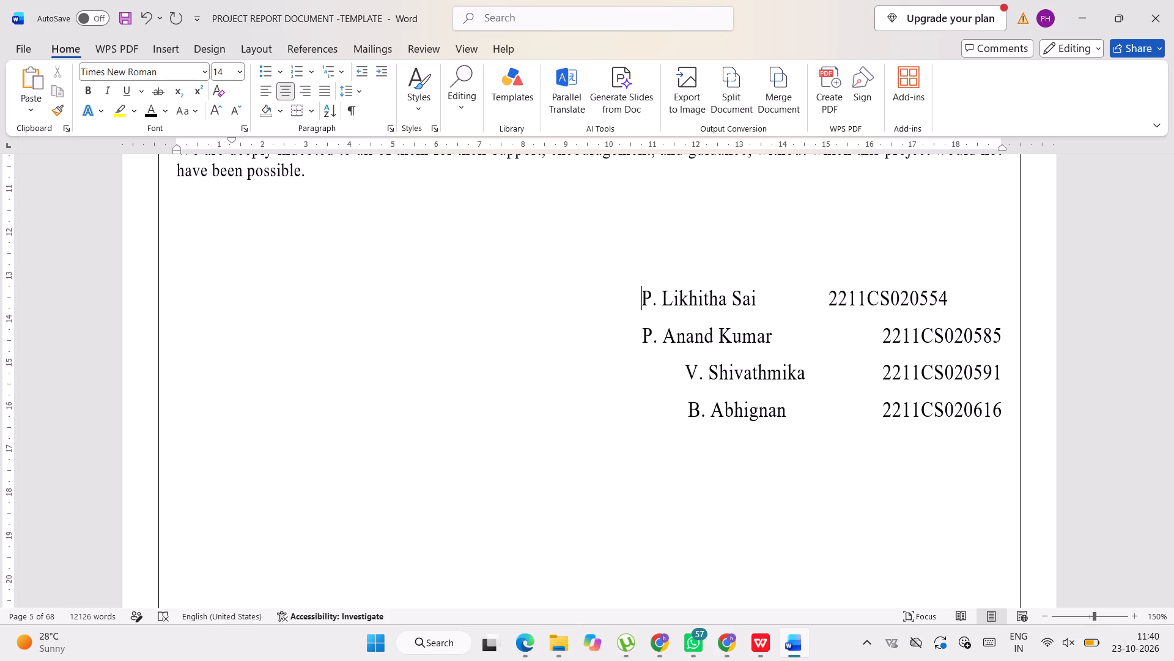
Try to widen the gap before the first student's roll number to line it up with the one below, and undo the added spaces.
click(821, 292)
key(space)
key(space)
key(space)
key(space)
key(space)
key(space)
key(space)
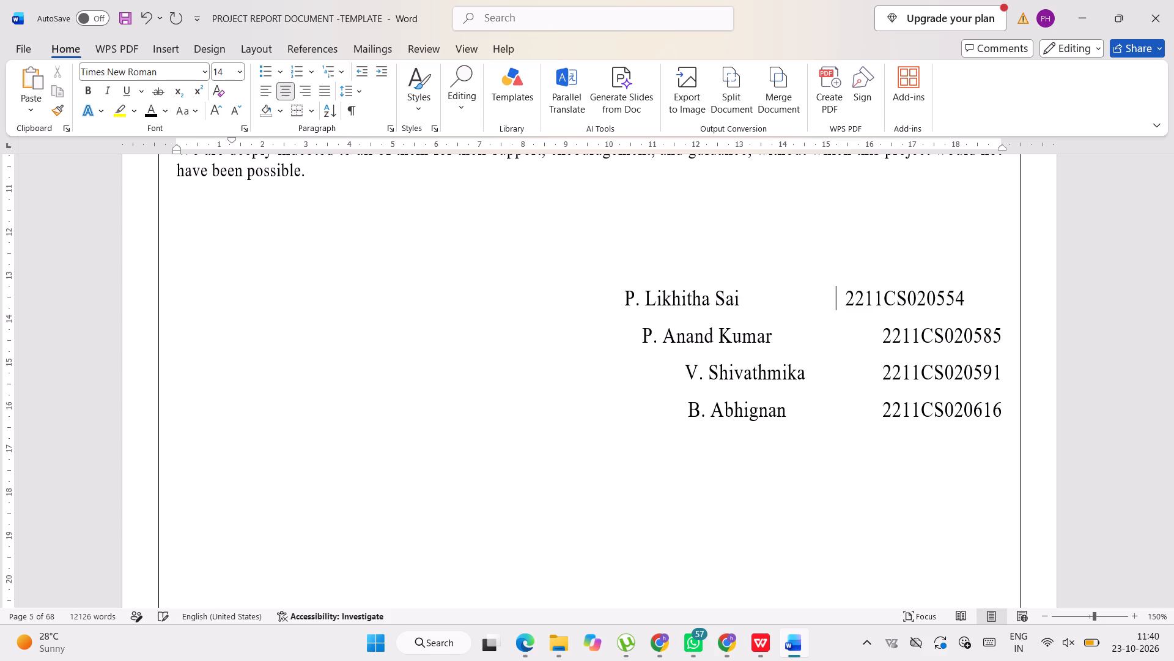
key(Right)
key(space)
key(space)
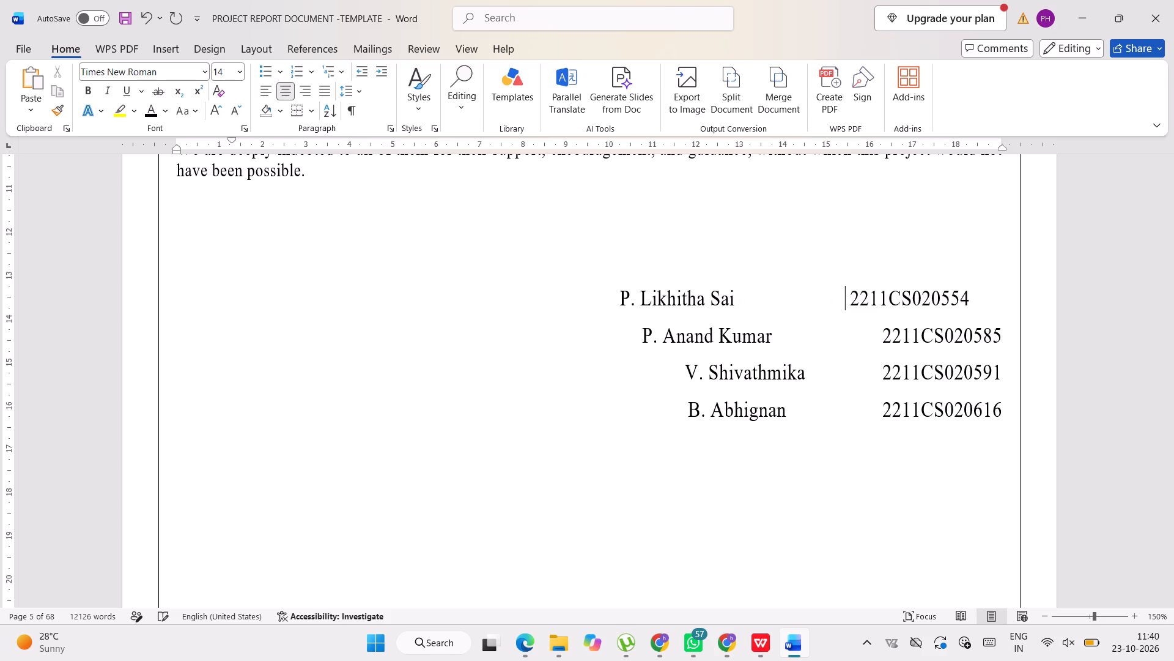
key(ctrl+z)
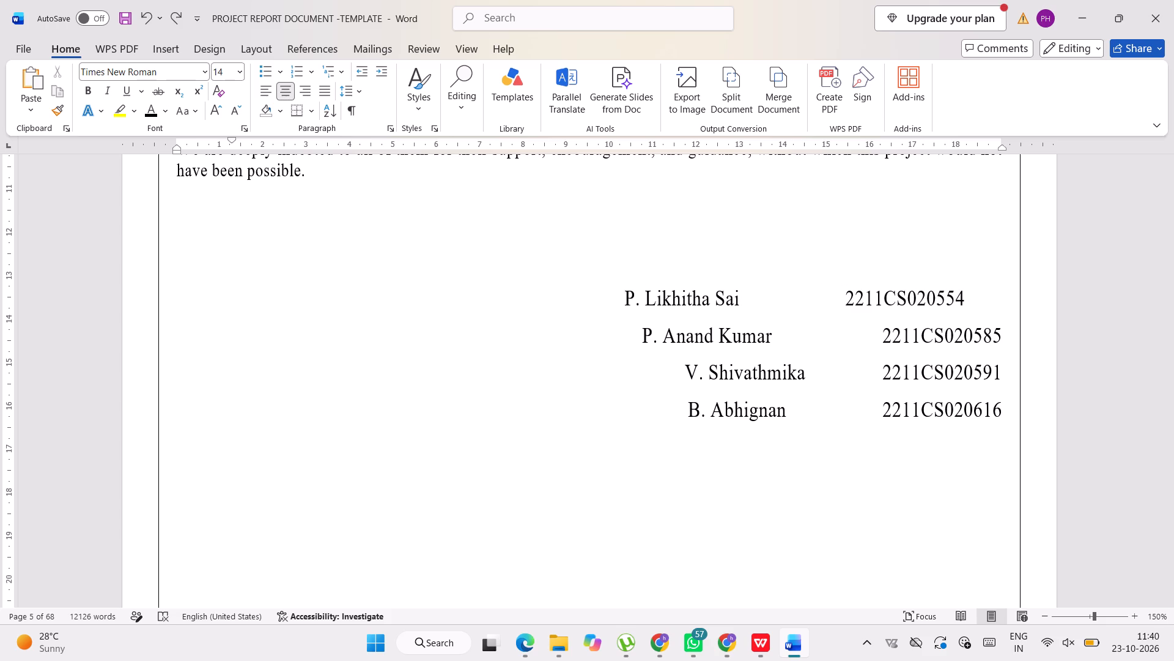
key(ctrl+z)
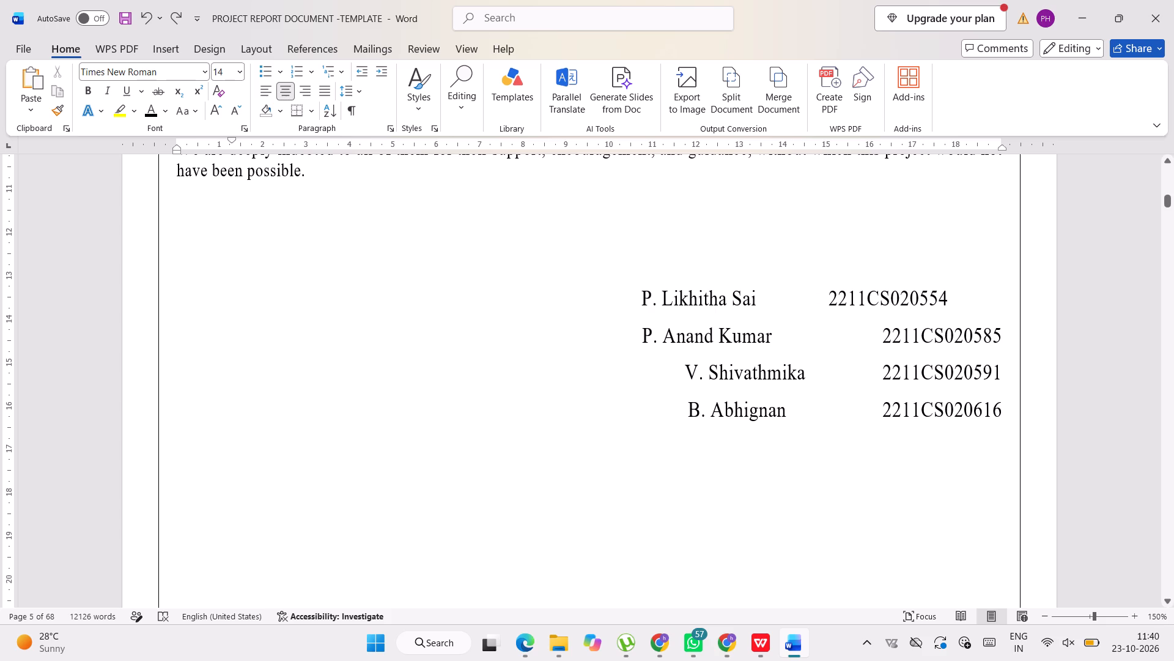
Replace the third template student's name in the list below the acknowledgement with the third actual student's name.
click(806, 372)
key(BackSpace)
key(BackSpace)
key(BackSpace)
key(BackSpace)
key(BackSpace)
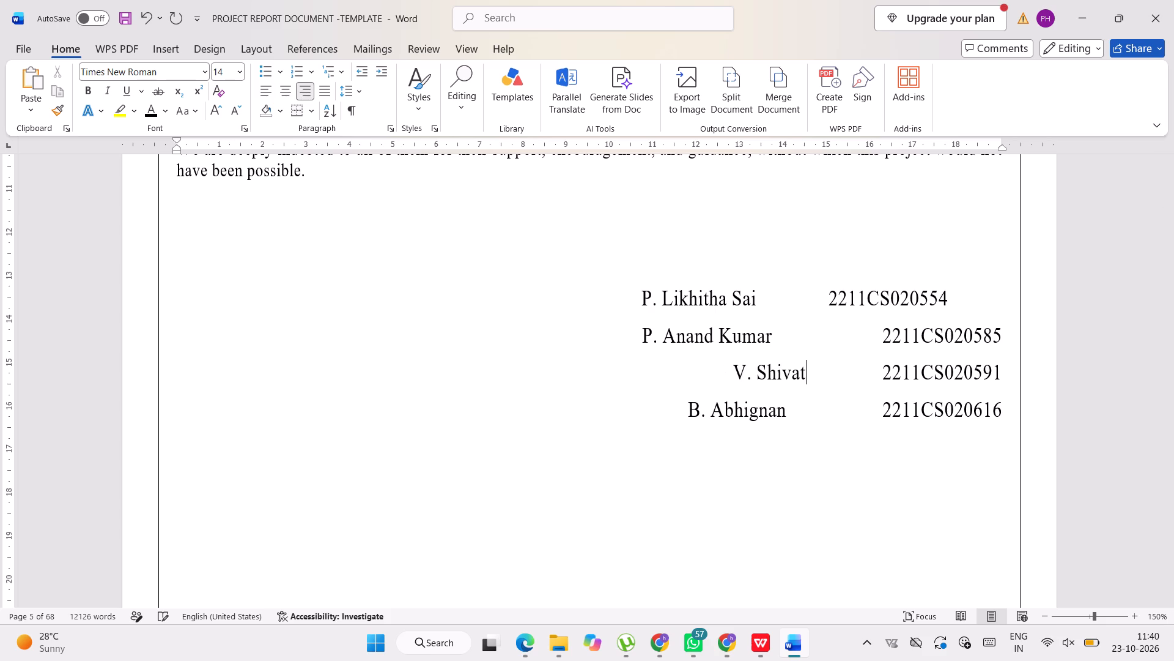
key(BackSpace)
key(BackSpace)
key(BackSpace)
key(BackSpace)
key(BackSpace)
key(BackSpace)
key(BackSpace)
key(BackSpace)
key(BackSpace)
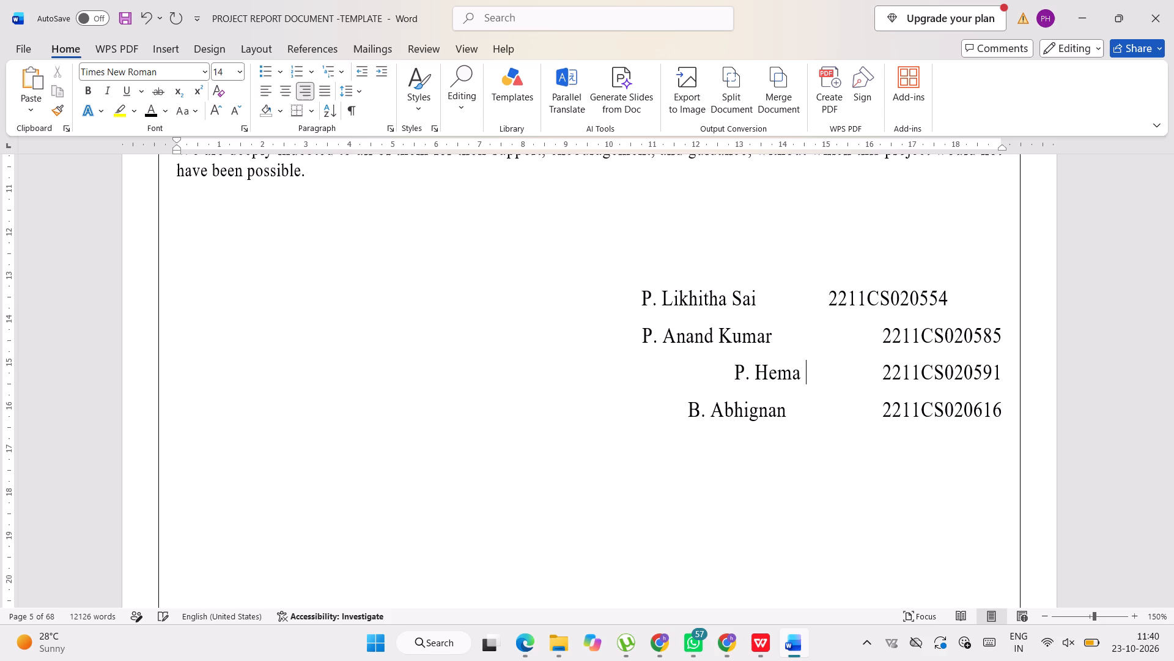
Shift the third student's line with leading spaces so that the name starts level with the two names above.
key(Left)
key(Left)
key(Left)
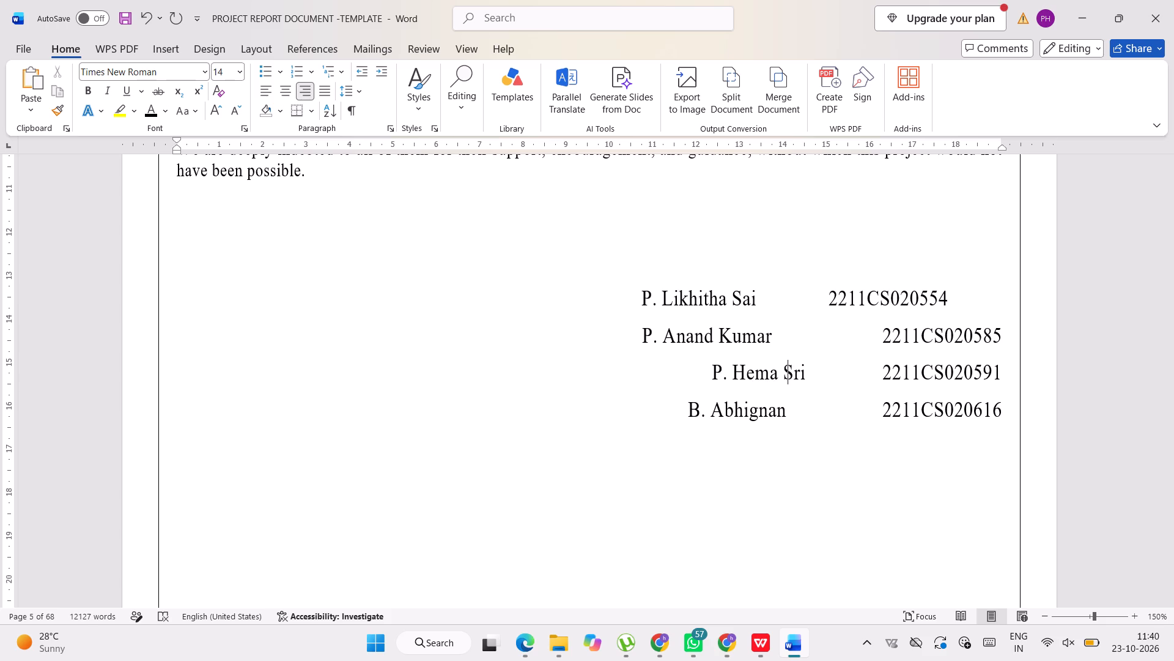
key(Left)
key(Left)
key(Left)
key(Left)
key(Left)
key(Left)
key(Left)
key(Left)
key(BackSpace)
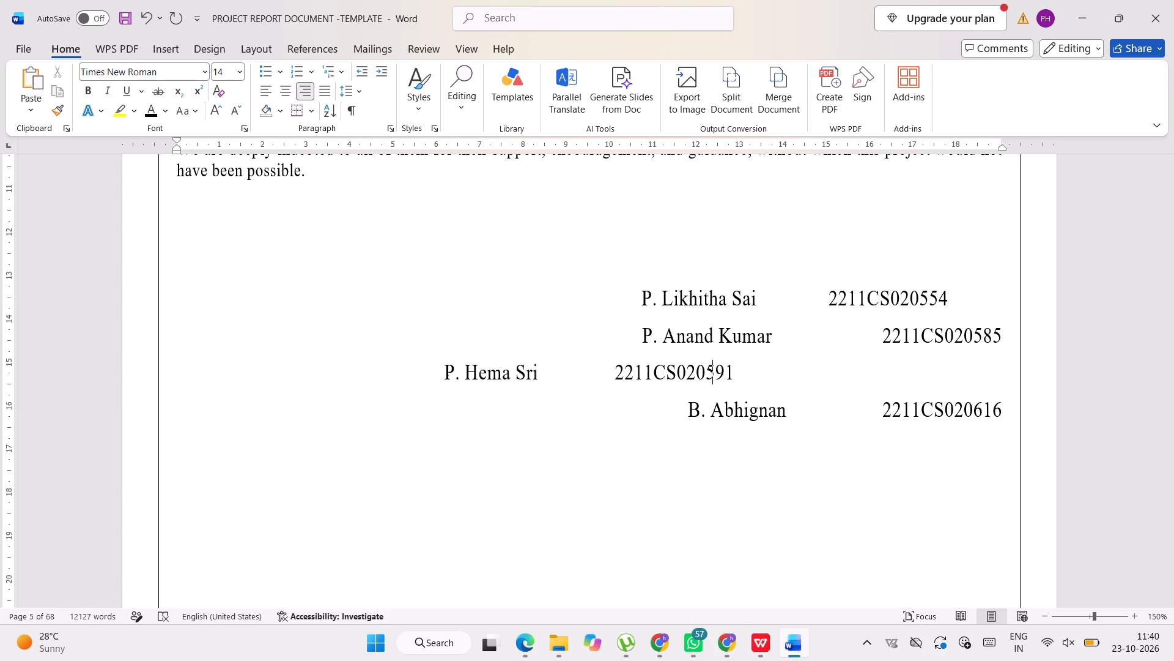
key(space)
key(space)
key(space)
key(space)
key(space)
key(space)
key(space)
key(space)
key(space)
key(space)
key(space)
key(space)
key(space)
key(space)
key(space)
key(space)
key(space)
key(space)
key(space)
key(space)
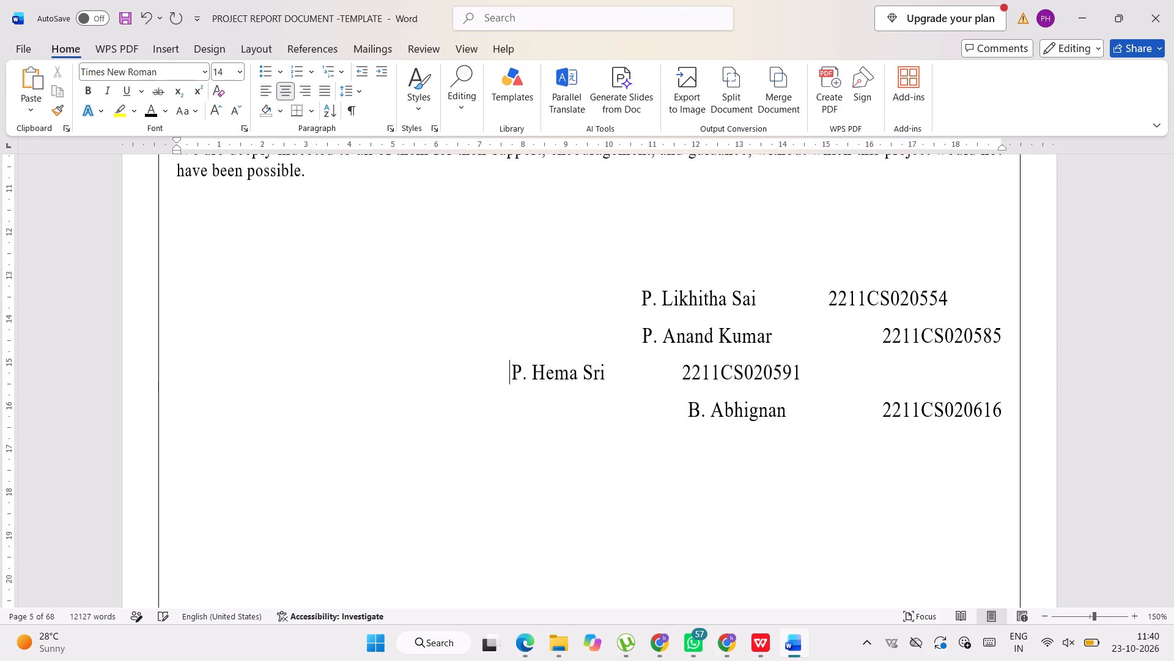
key(space)
key(space)
key(space)
key(space)
key(space)
key(space)
key(space)
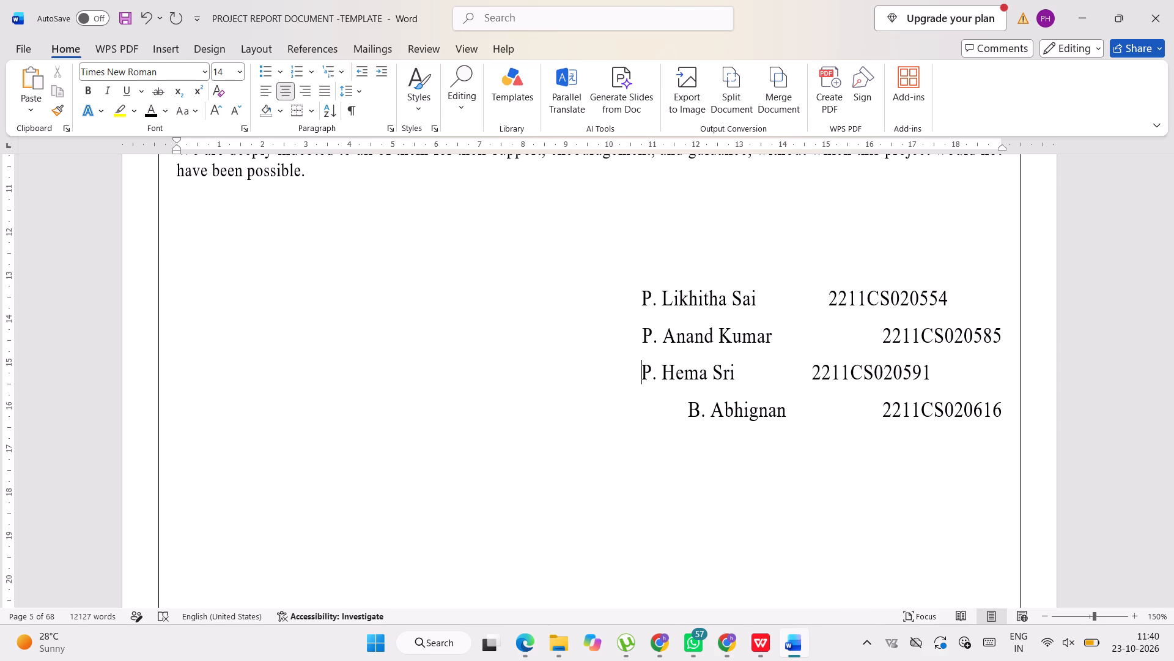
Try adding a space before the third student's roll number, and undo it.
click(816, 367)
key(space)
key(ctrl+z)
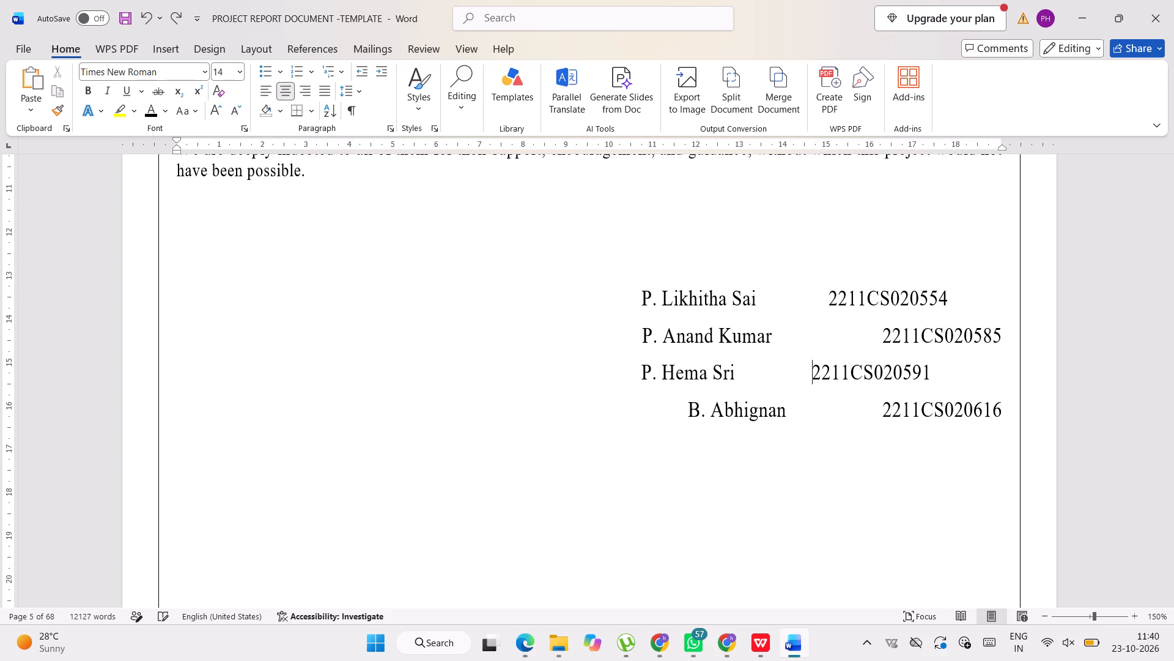
Replace the first student's template roll number with the actual one, changing the year prefix to 23 and the last three digits.
click(847, 293)
key(BackSpace)
key(3)
key(Right)
key(Right)
key(Right)
key(Right)
key(Right)
key(Right)
key(Right)
key(Right)
key(Right)
key(Right)
key(BackSpace)
key(BackSpace)
key(BackSpace)
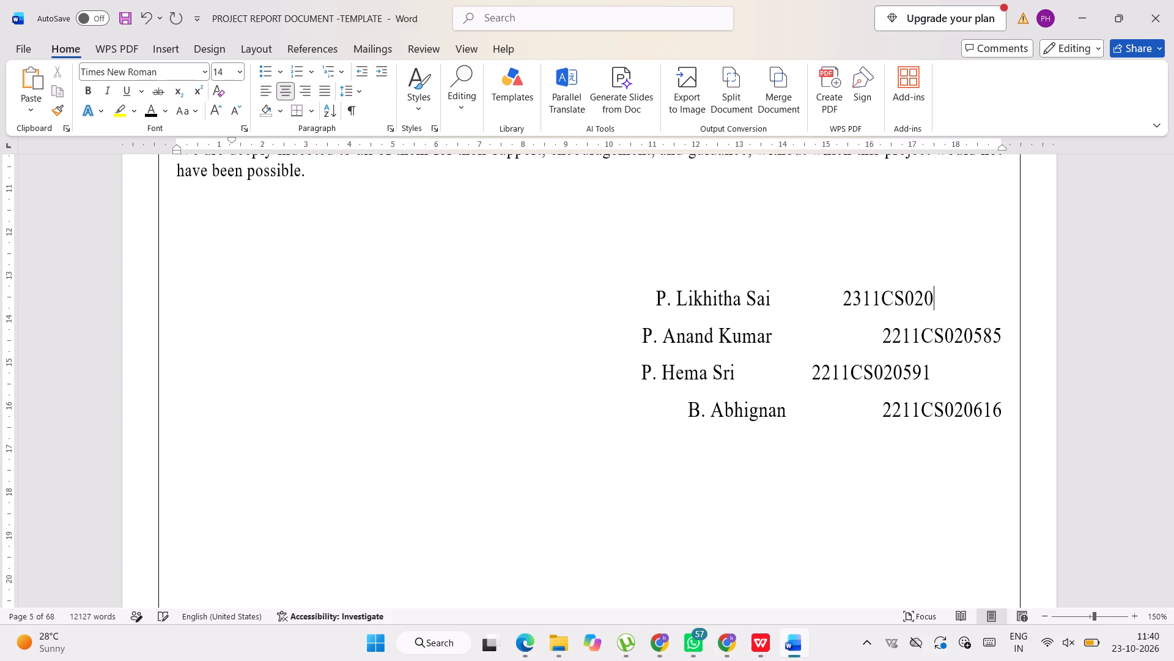
text(492)
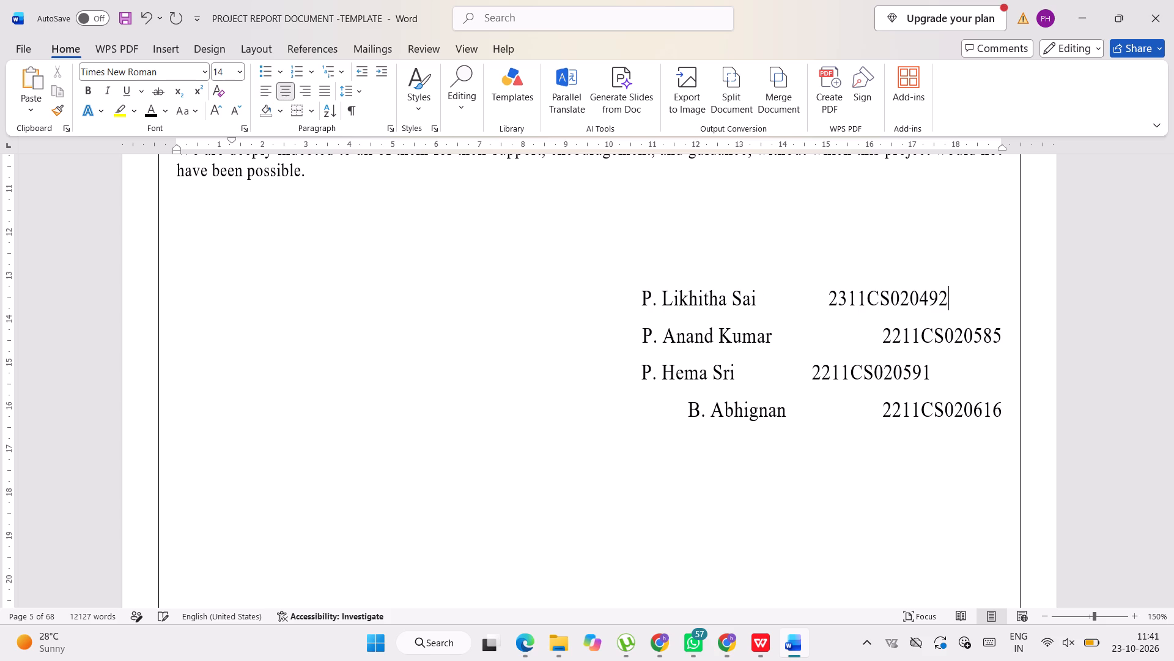
Replace the second student's template roll number with the actual one, changing the year prefix to 23 and the last two digits.
click(901, 334)
key(BackSpace)
key(3)
key(Right)
key(Right)
key(Right)
key(Right)
key(Right)
key(Right)
key(Right)
key(Right)
key(Right)
key(BackSpace)
key(2)
key(Right)
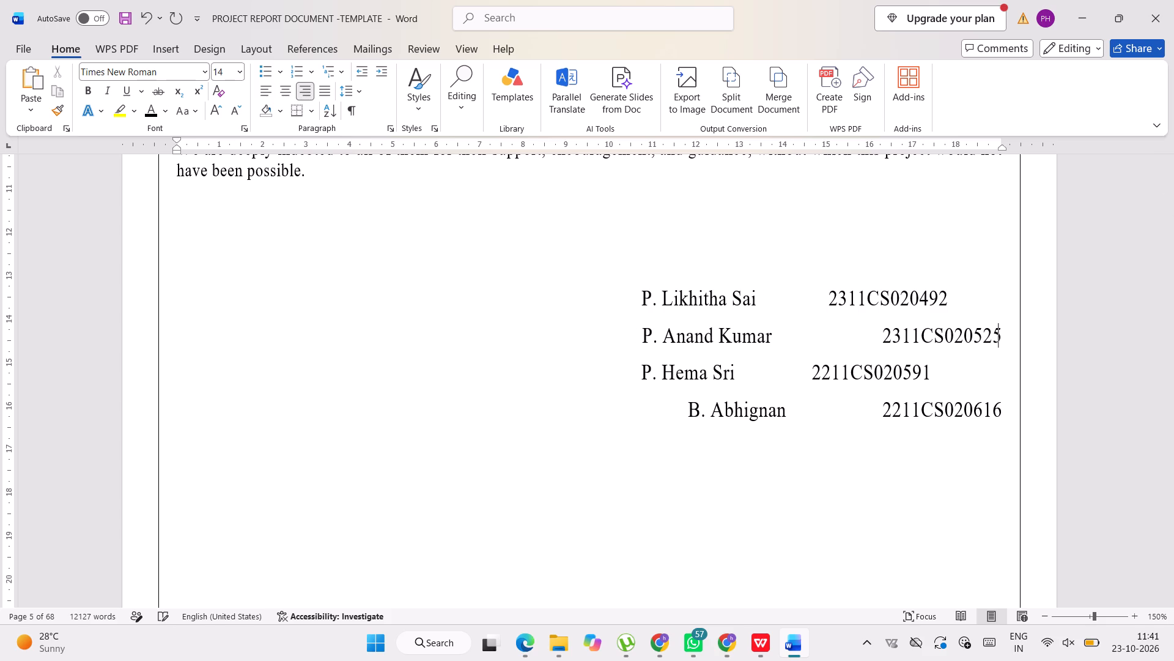
key(BackSpace)
key(2)
Replace the third student's template roll number with the actual one, changing the year prefix to 23 and the last two digits.
click(830, 370)
key(BackSpace)
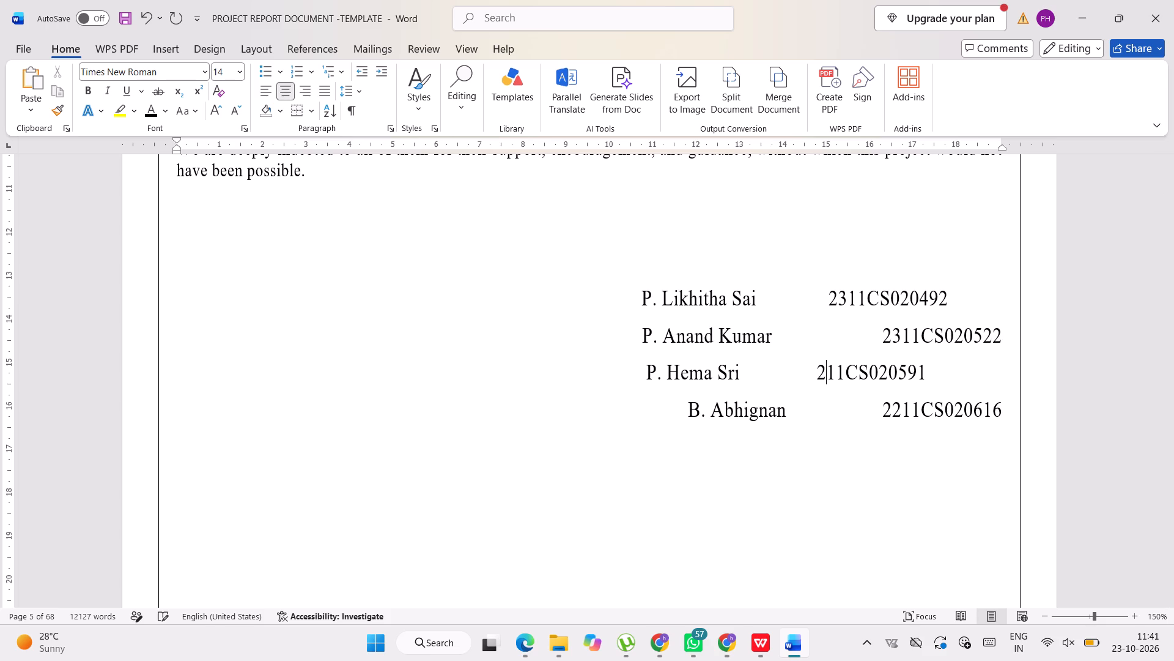
key(3)
key(Right)
key(Right)
key(Right)
key(Right)
key(Right)
key(Right)
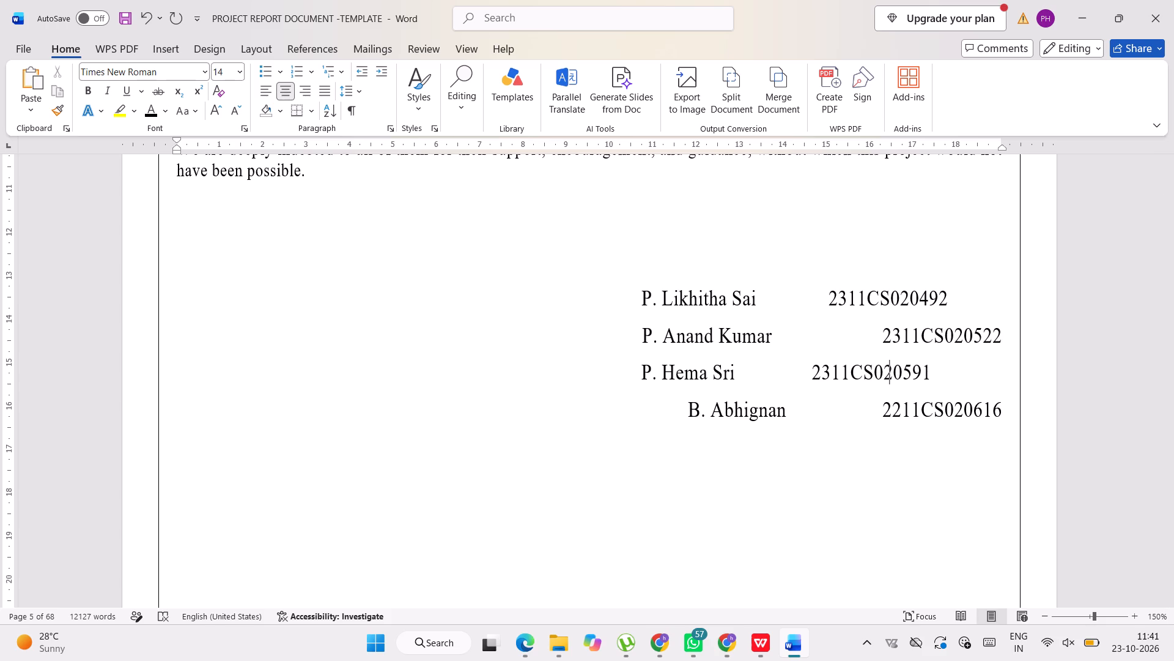
key(Right)
key(Right)
key(Right)
key(BackSpace)
key(3)
key(Right)
key(BackSpace)
key(2)
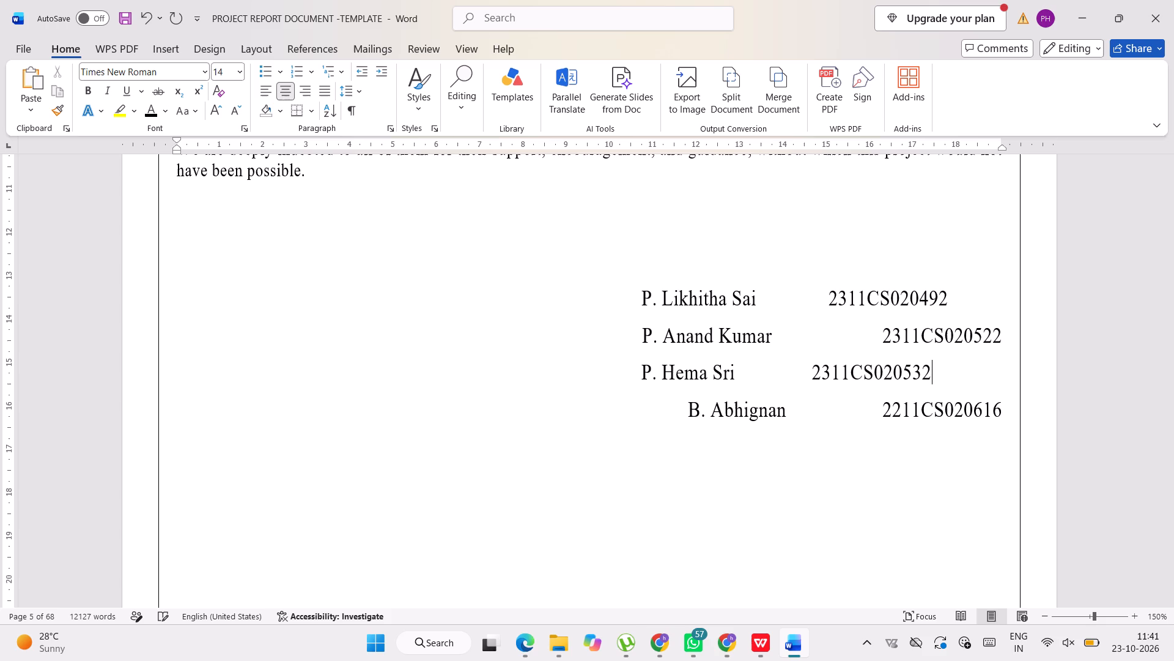
Delete the fourth student's name and roll number from the acknowledgement's signature list.
drag(1008, 409, 849, 425)
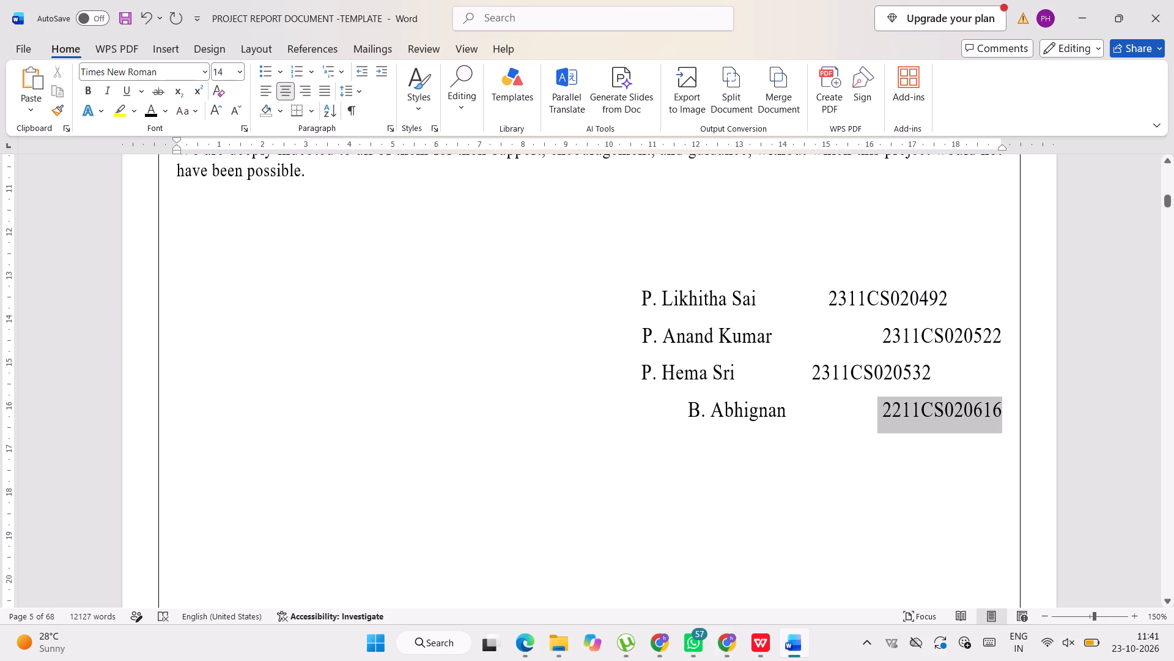
drag(849, 425, 684, 414)
key(BackSpace)
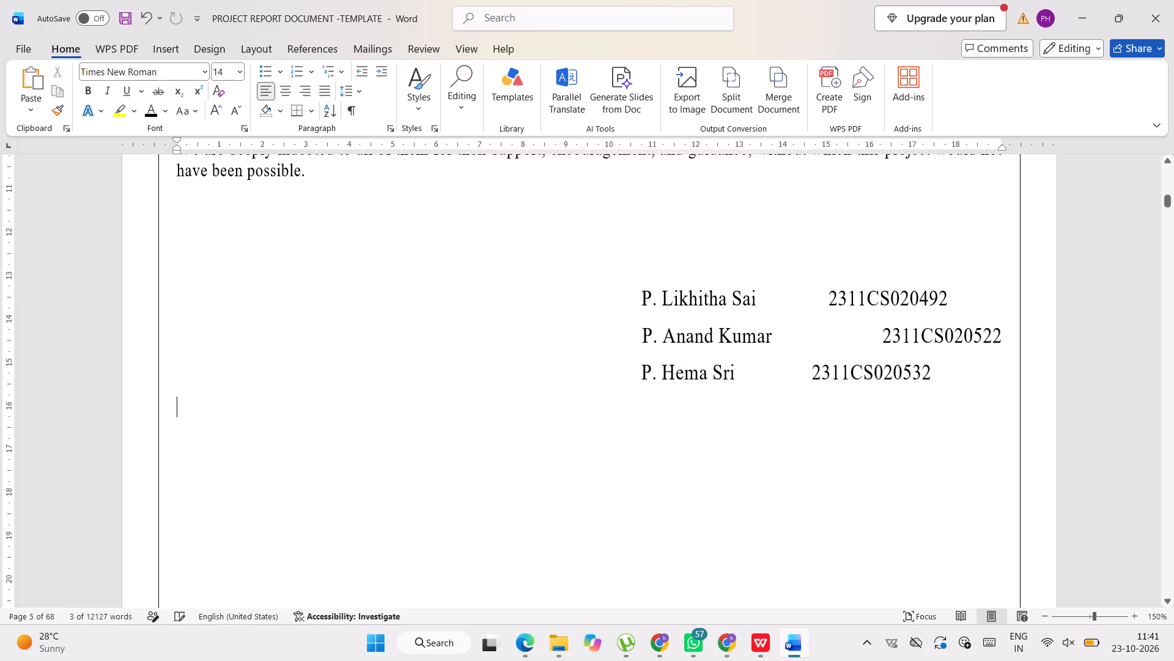
Right-align the first student's line so that the roll number lines up with the second student's.
click(881, 335)
drag(821, 292, 872, 291)
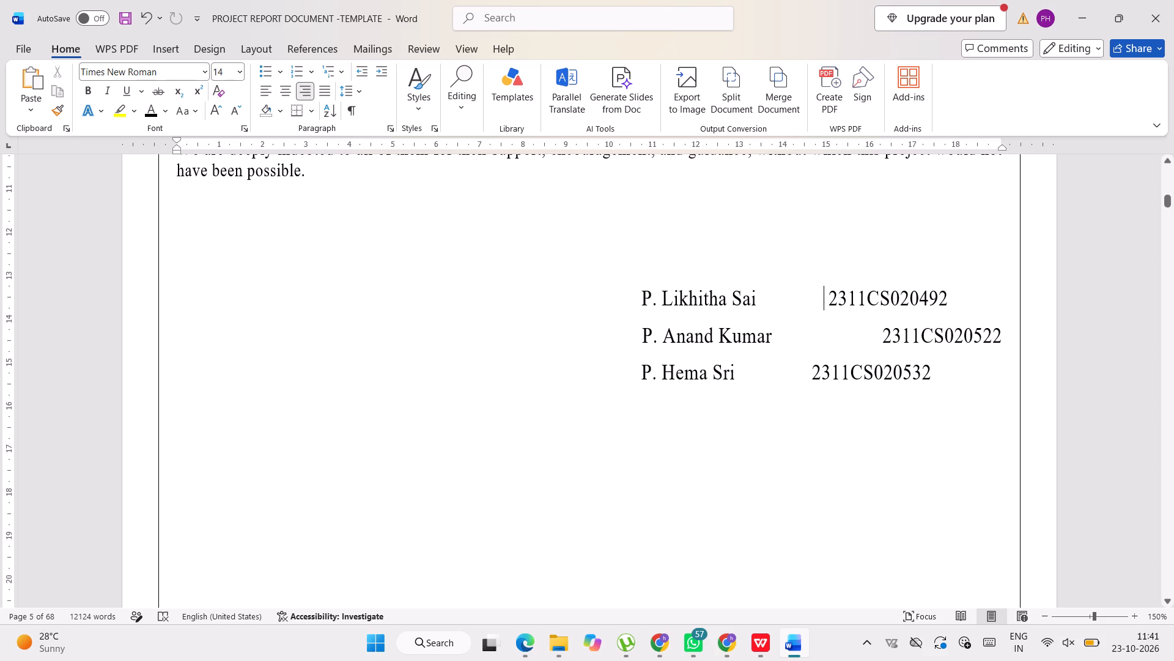
drag(872, 291, 936, 303)
click(936, 303)
drag(839, 300, 961, 297)
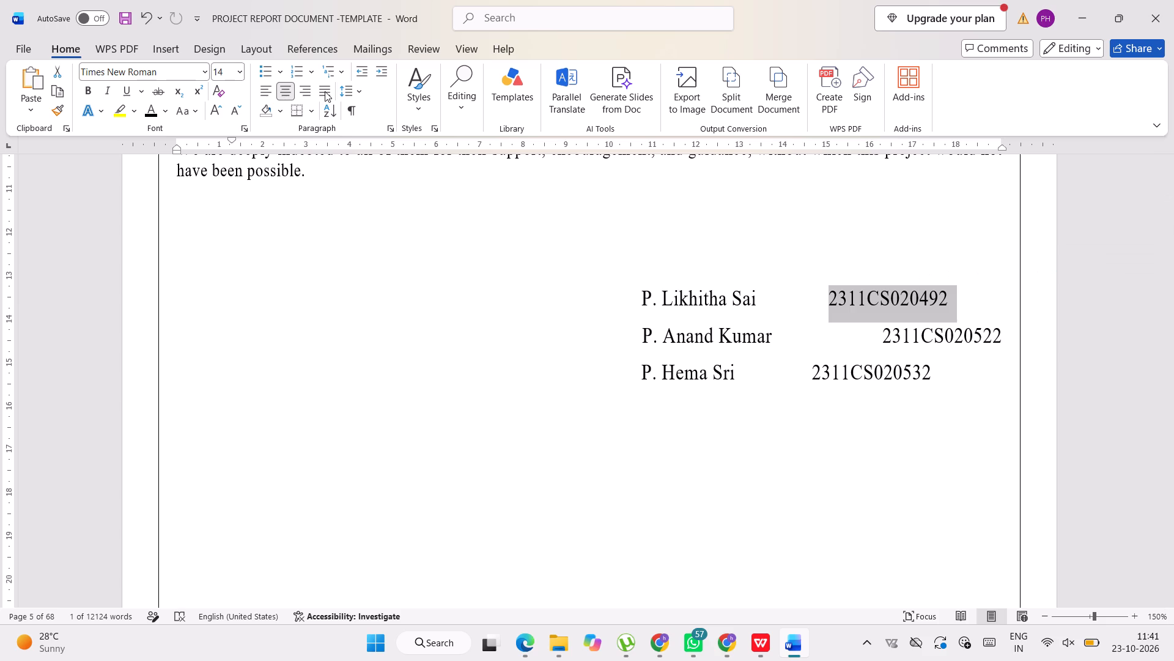
click(325, 91)
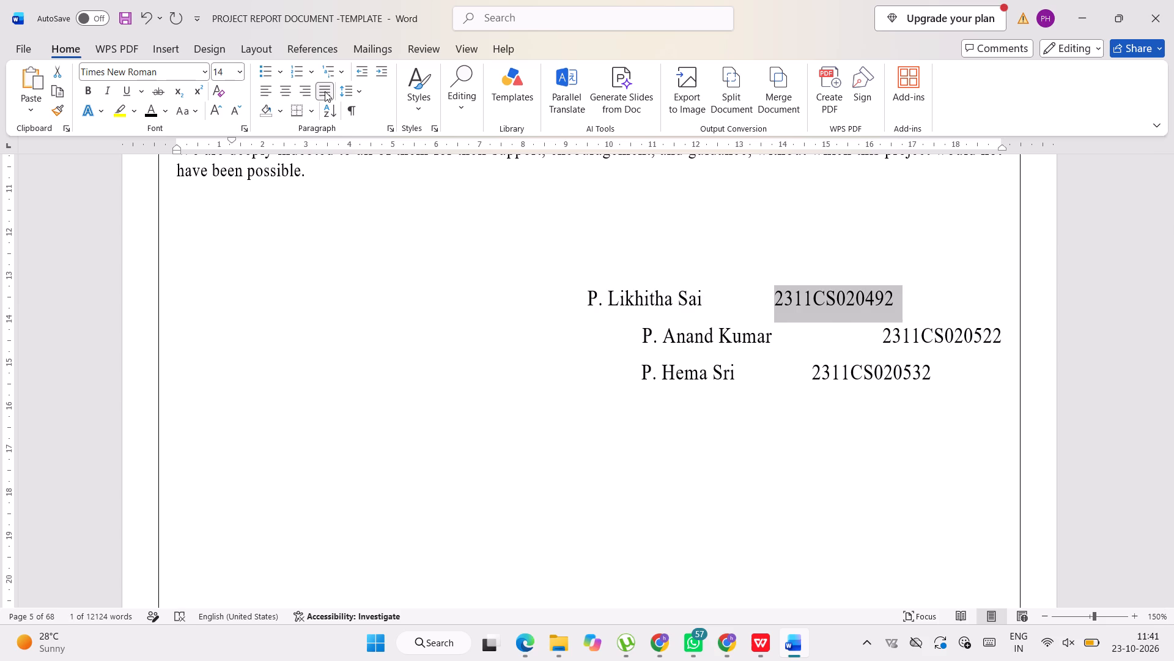
click(268, 82)
click(287, 88)
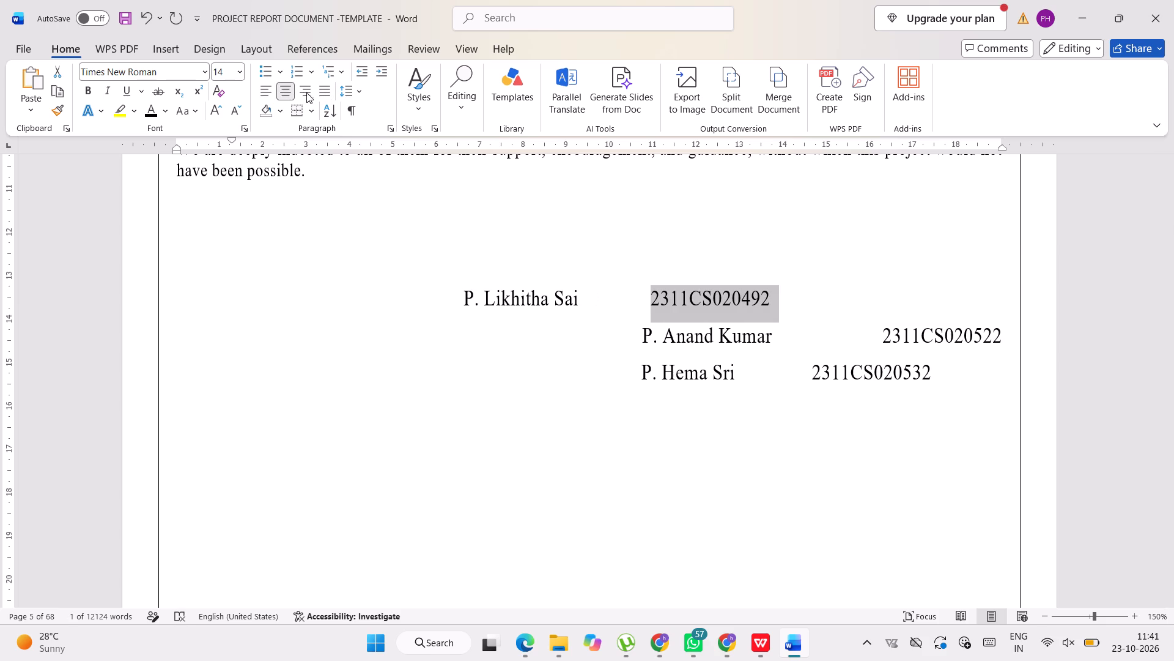
click(308, 92)
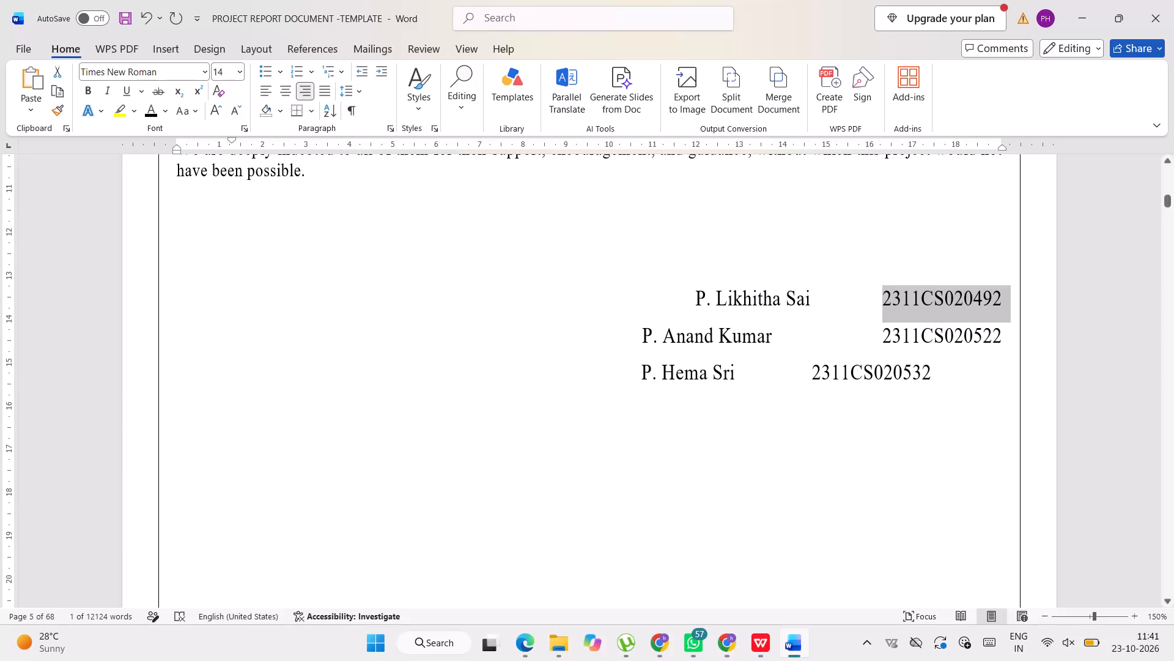
Add a leading space before the second student's name in the signature list.
click(659, 339)
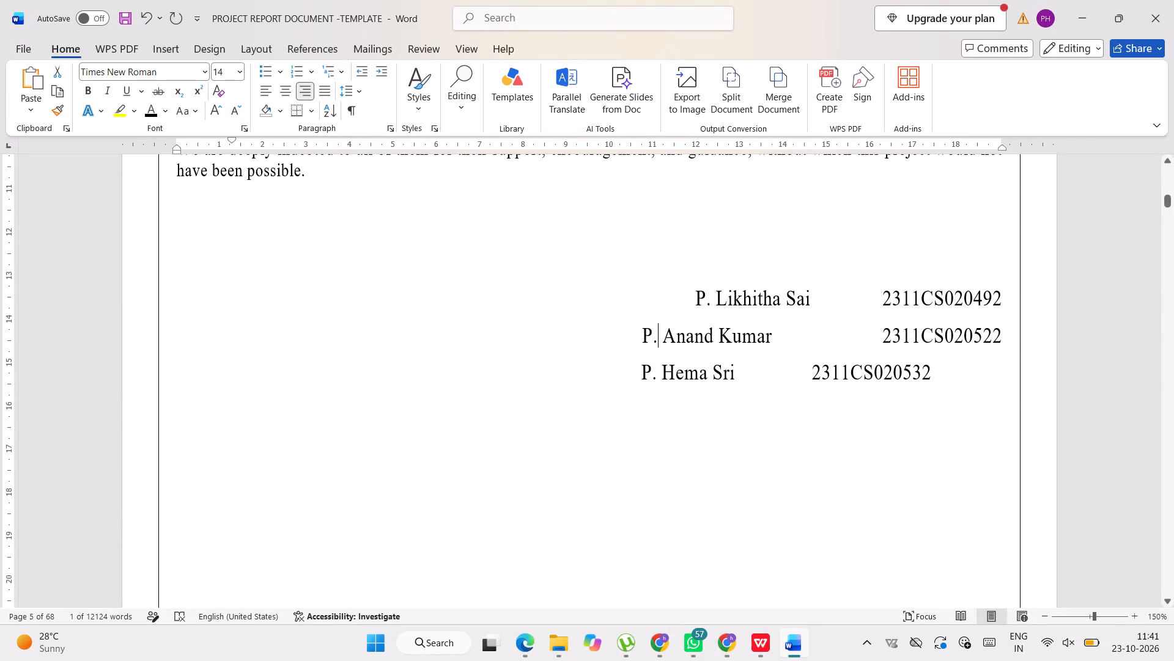
key(Left)
key(Left)
key(Left)
key(Right)
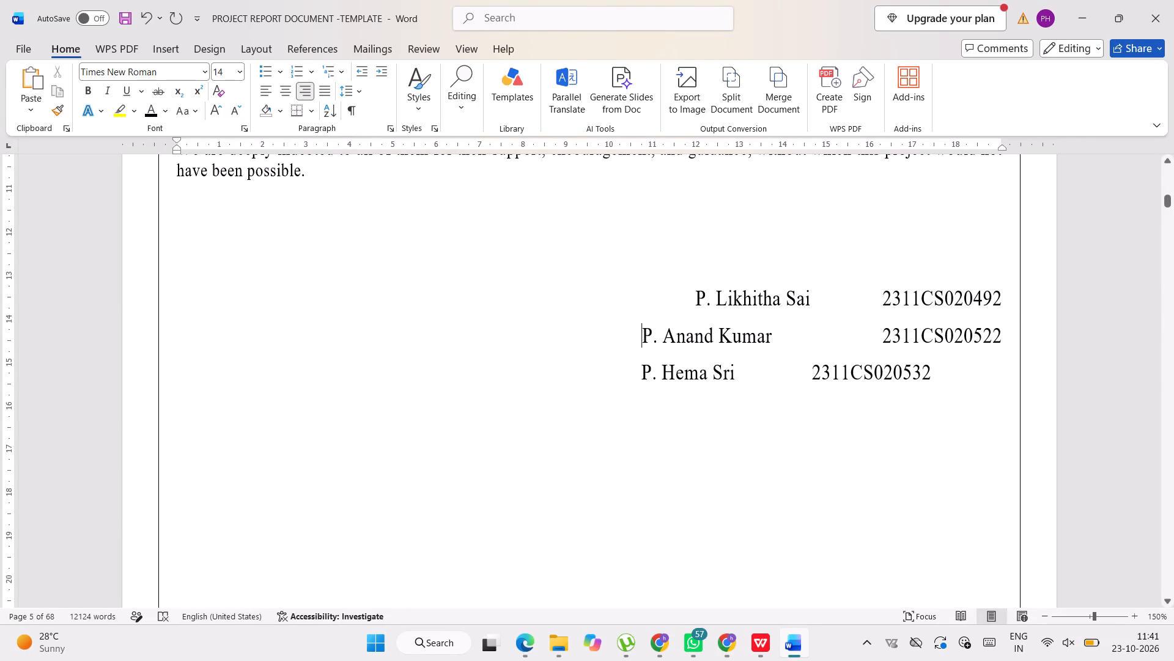
key(space)
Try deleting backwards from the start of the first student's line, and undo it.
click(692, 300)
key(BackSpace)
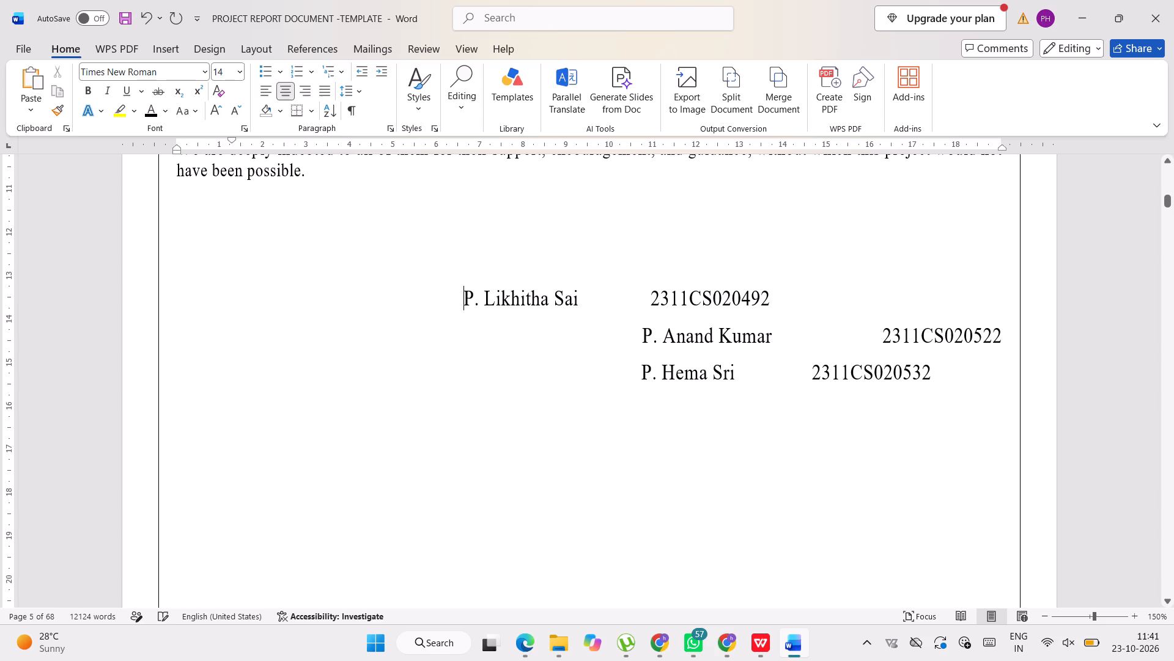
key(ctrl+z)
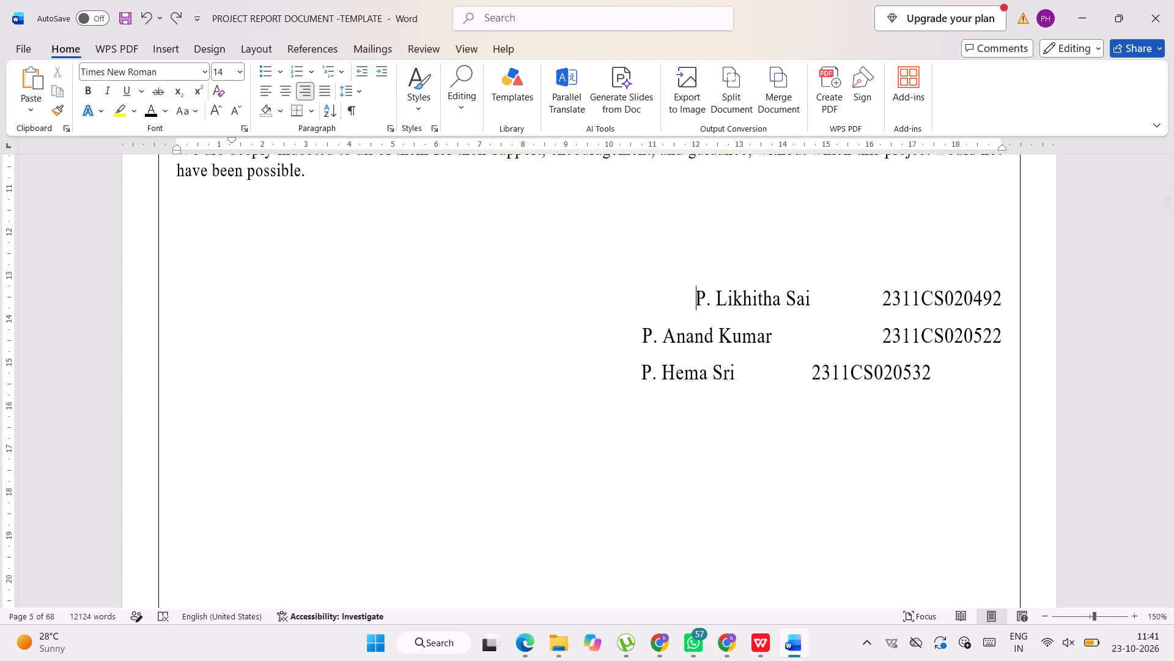
Insert spaces before the third student's roll number until it lines up with the two roll numbers above.
click(809, 368)
key(space)
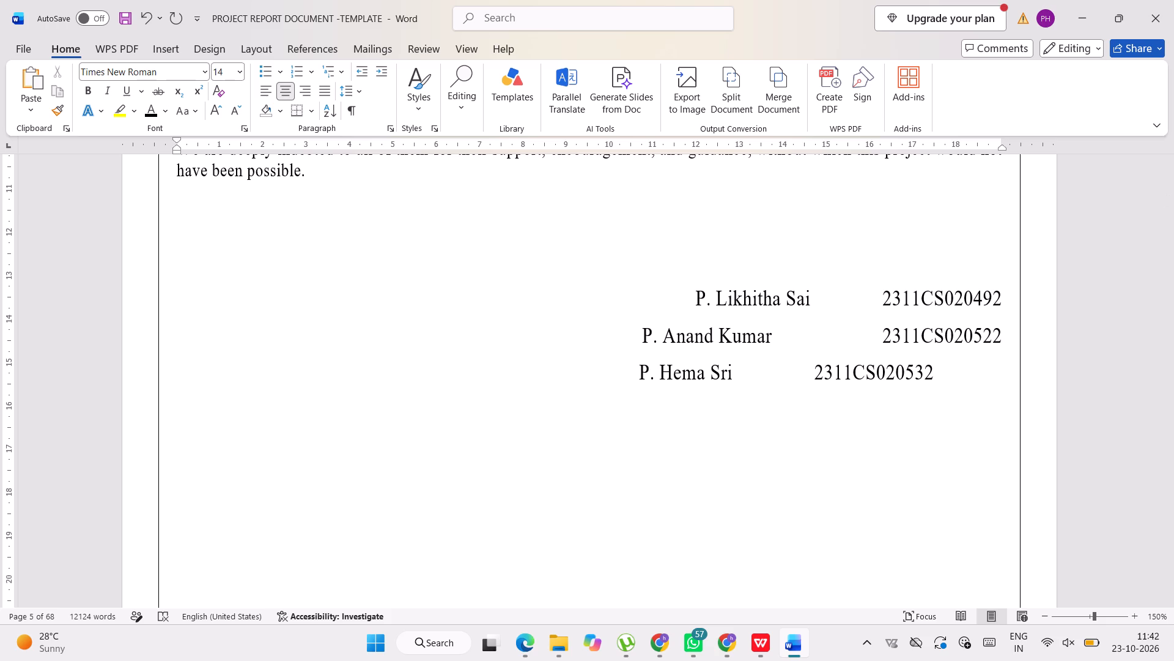
key(Right)
key(space)
key(space)
key(space)
key(space)
key(space)
key(space)
key(space)
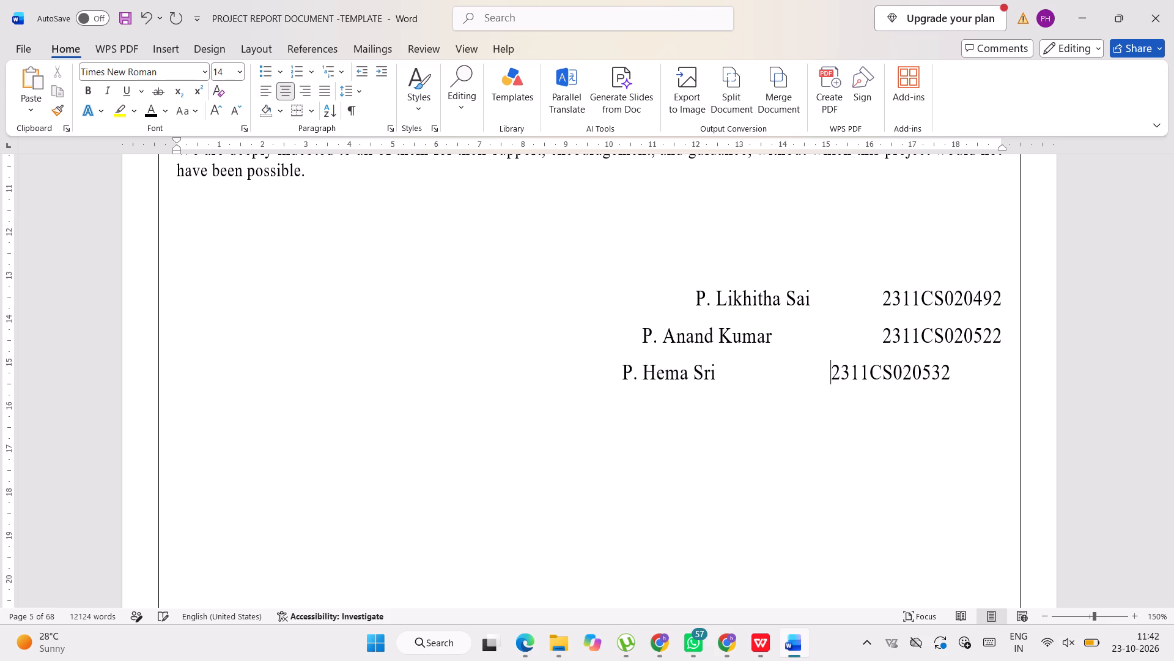
key(space)
key(space)
key(space)
key(space)
key(space)
key(space)
key(space)
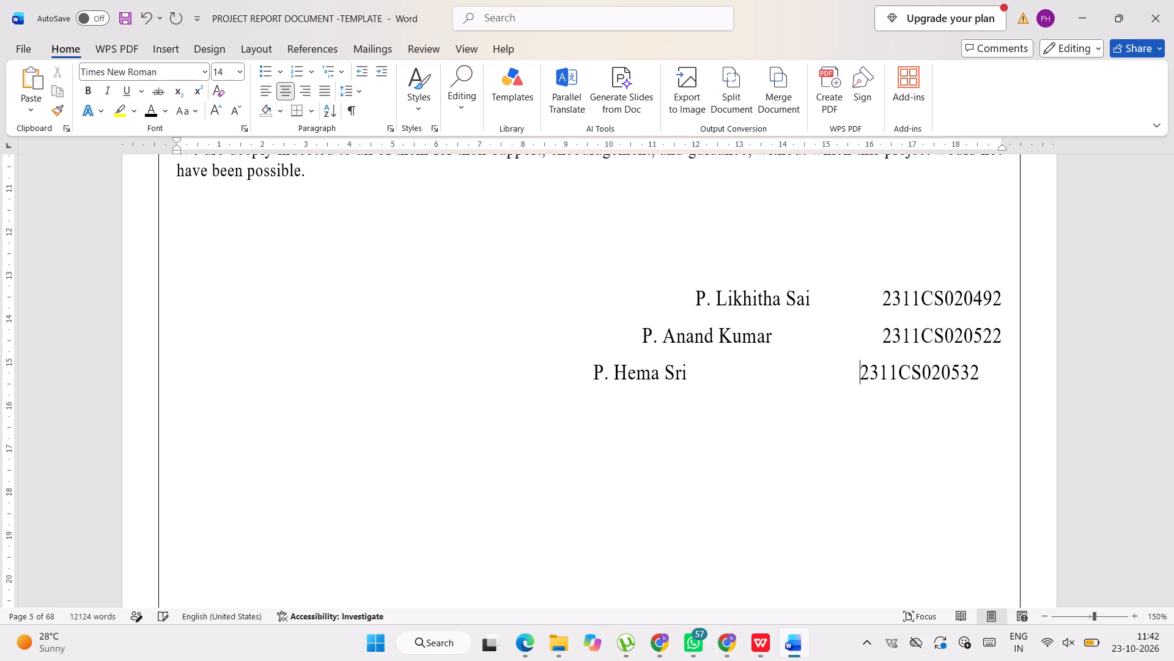
key(space)
key(space)
key(space)
key(space)
key(space)
key(space)
key(space)
key(space)
key(space)
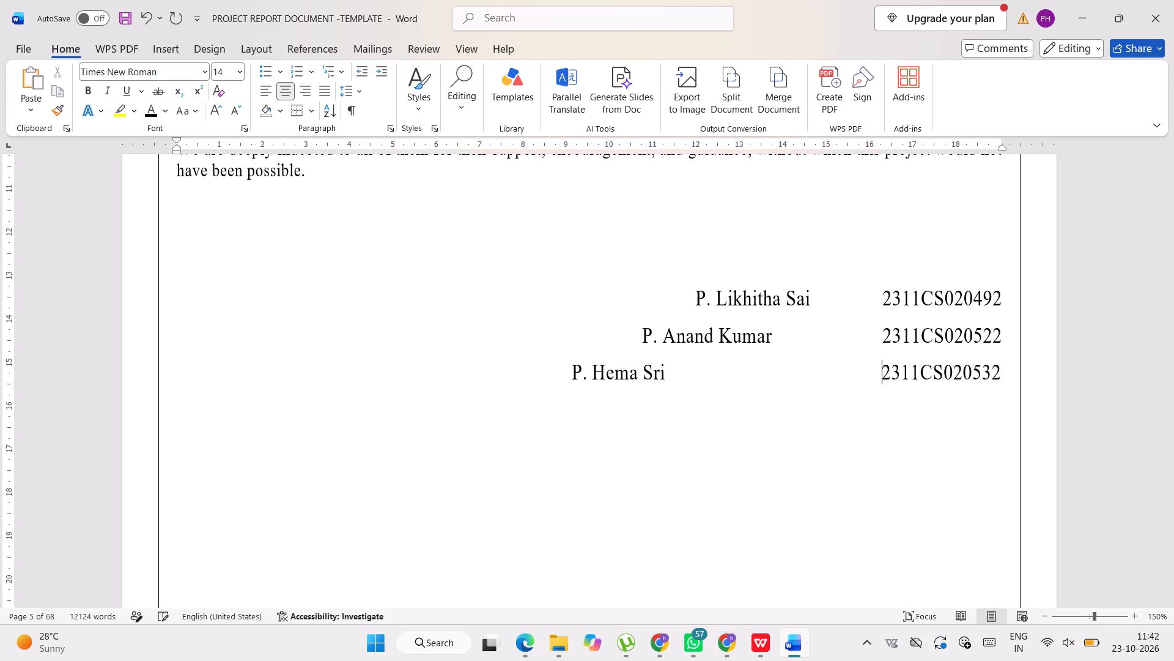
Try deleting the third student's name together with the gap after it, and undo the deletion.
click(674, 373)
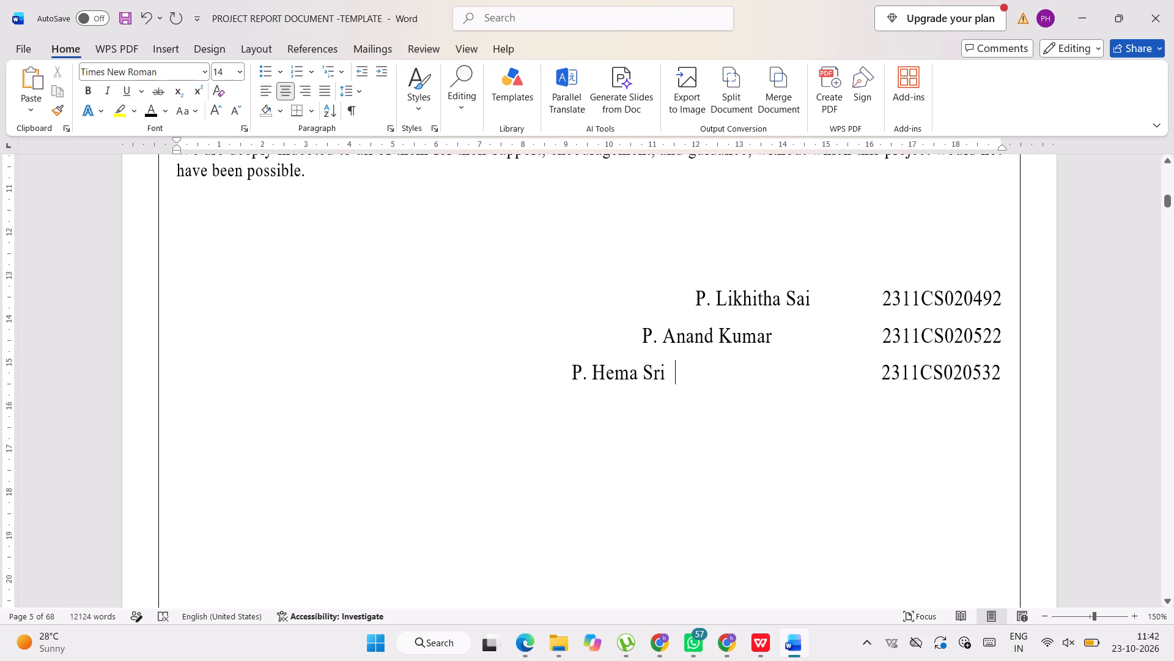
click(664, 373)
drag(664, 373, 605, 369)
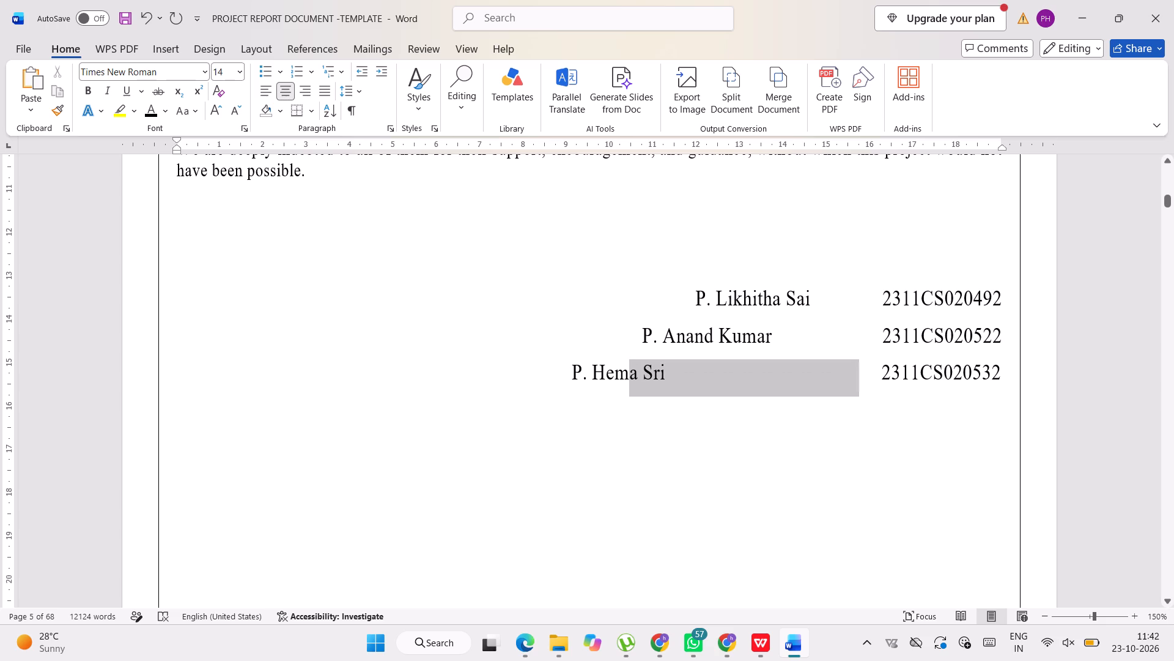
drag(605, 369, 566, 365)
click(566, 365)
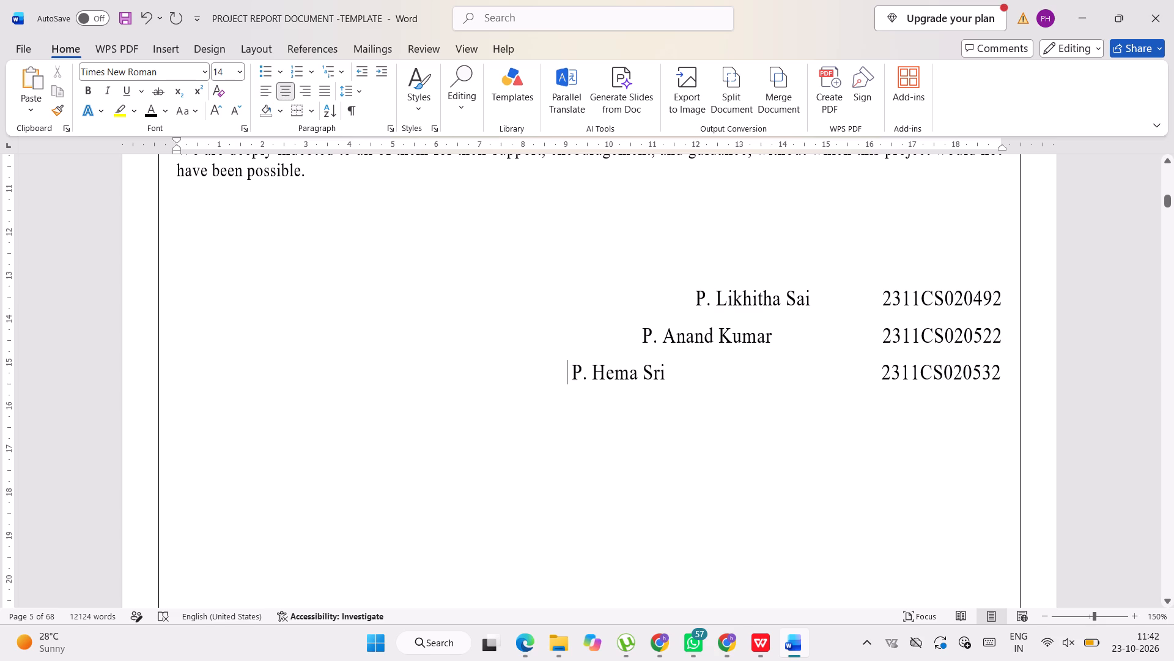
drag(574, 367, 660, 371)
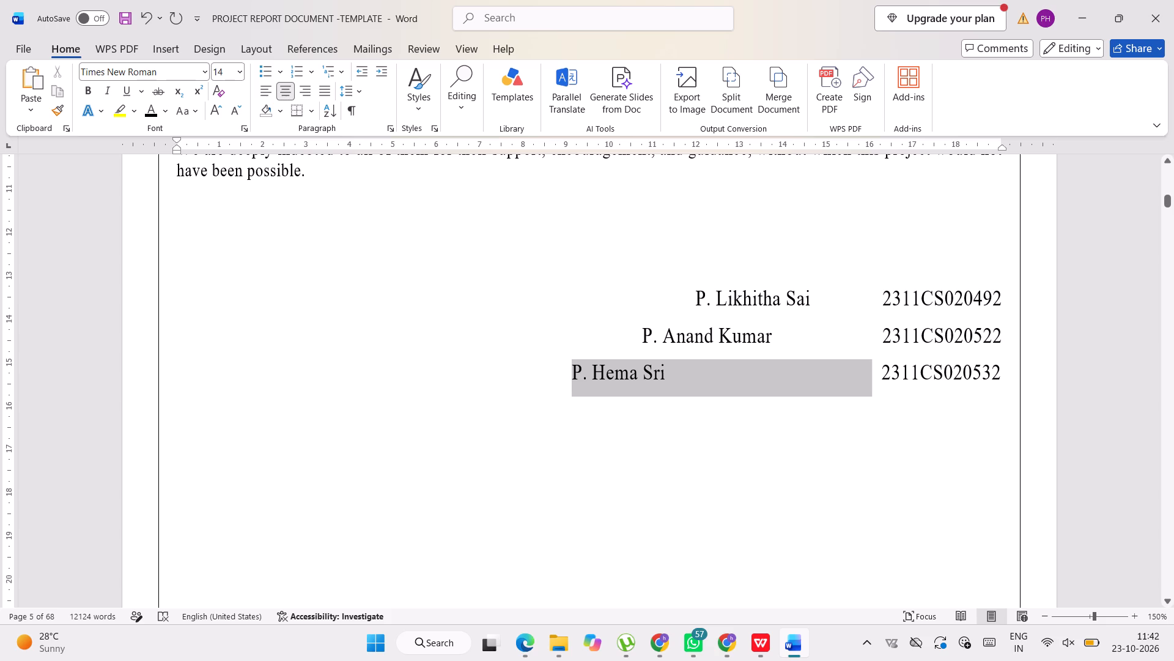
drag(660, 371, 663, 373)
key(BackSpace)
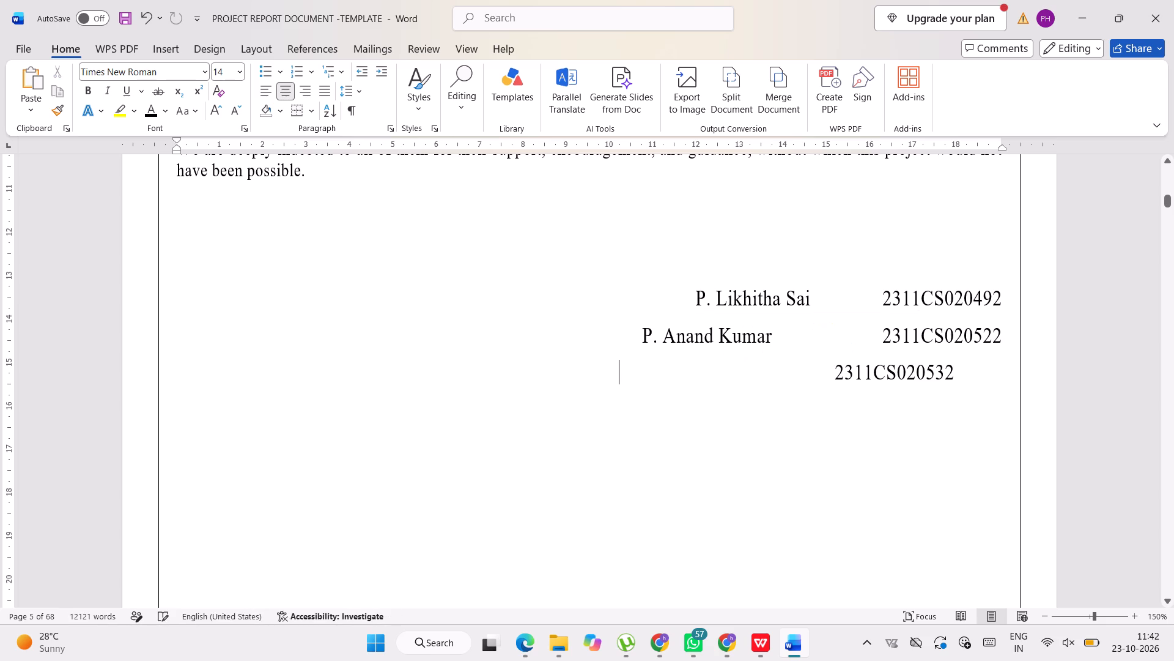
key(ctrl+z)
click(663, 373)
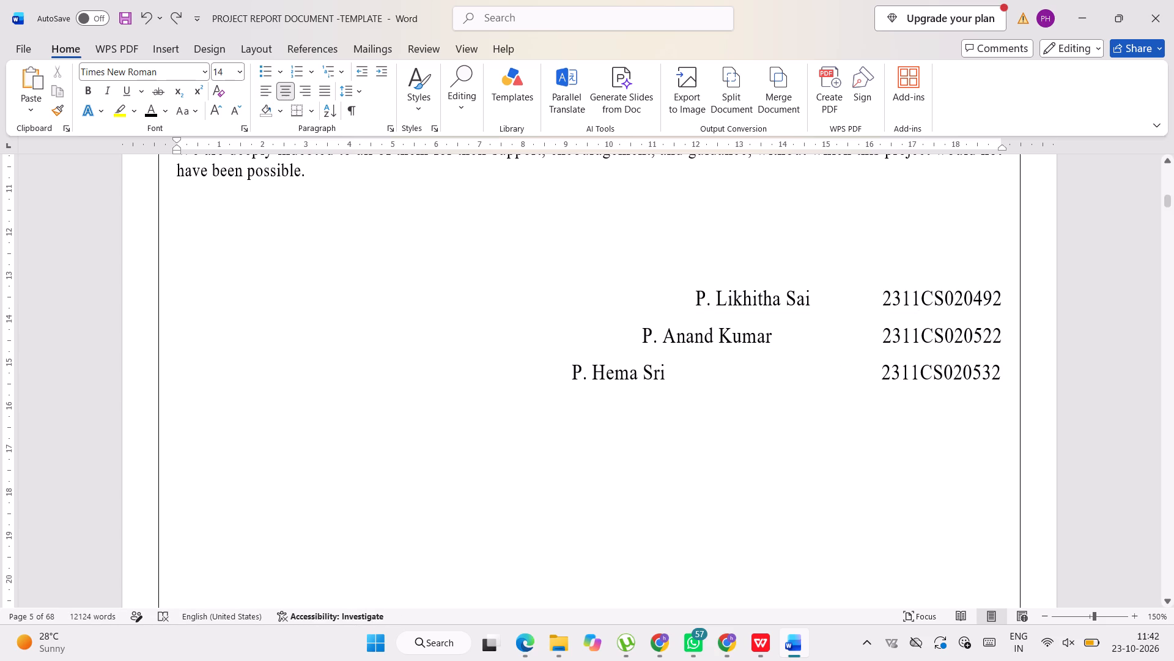
Copy only the third student's name, without the spaces after it.
drag(571, 370, 660, 379)
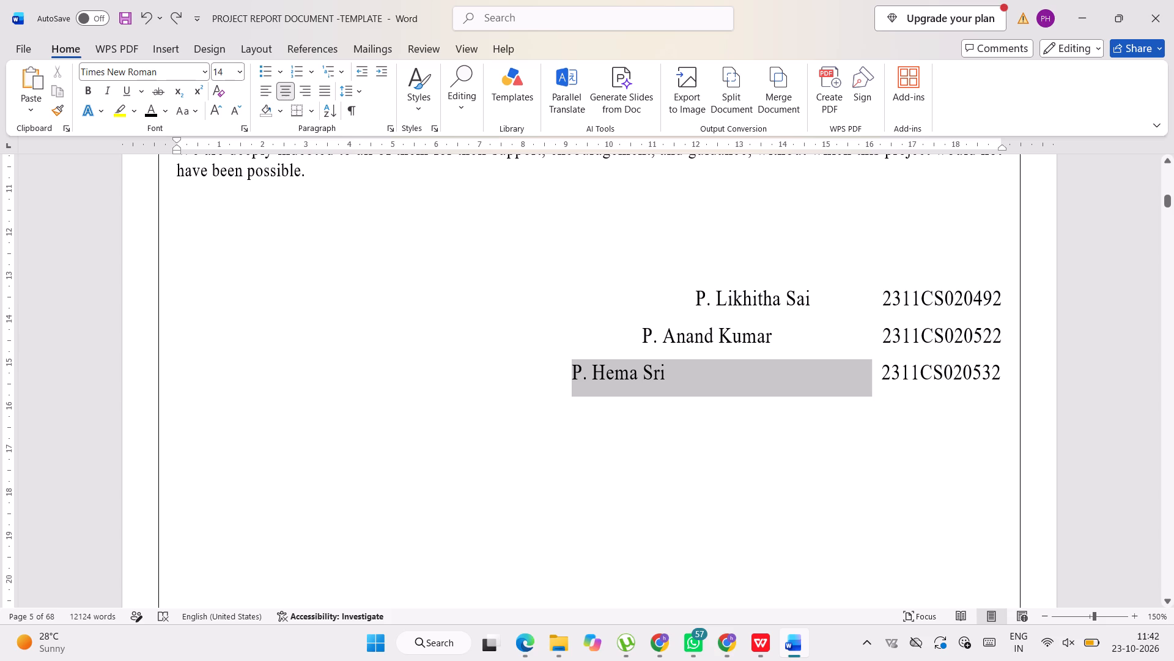
drag(660, 379, 663, 371)
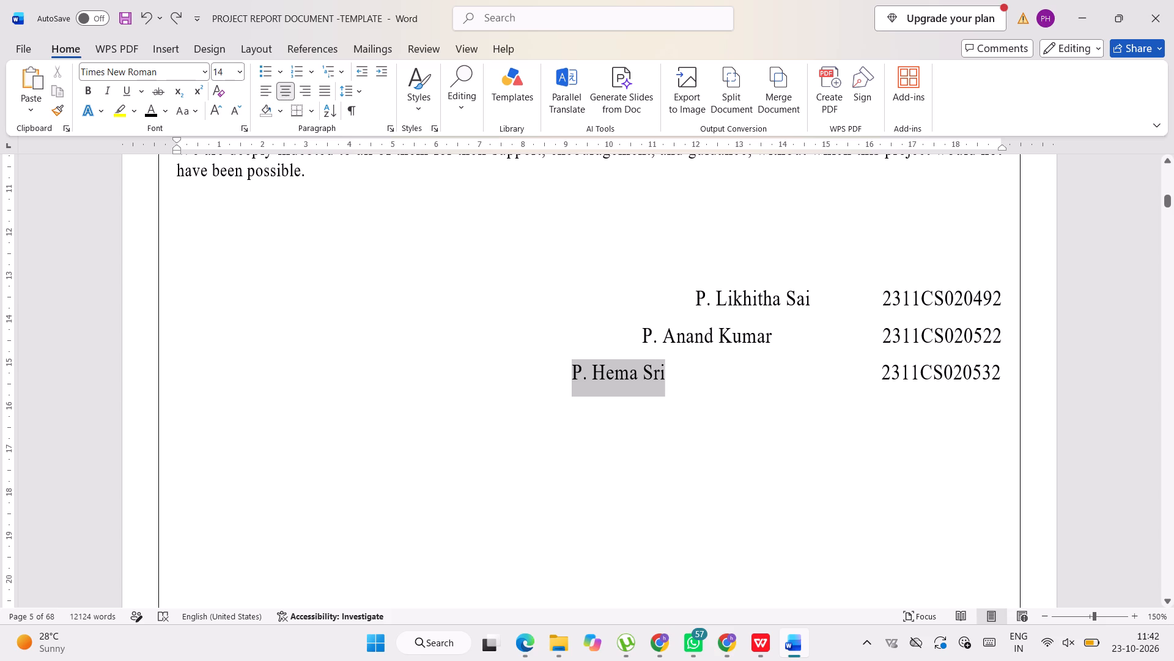
drag(663, 371, 664, 370)
key(ctrl+c)
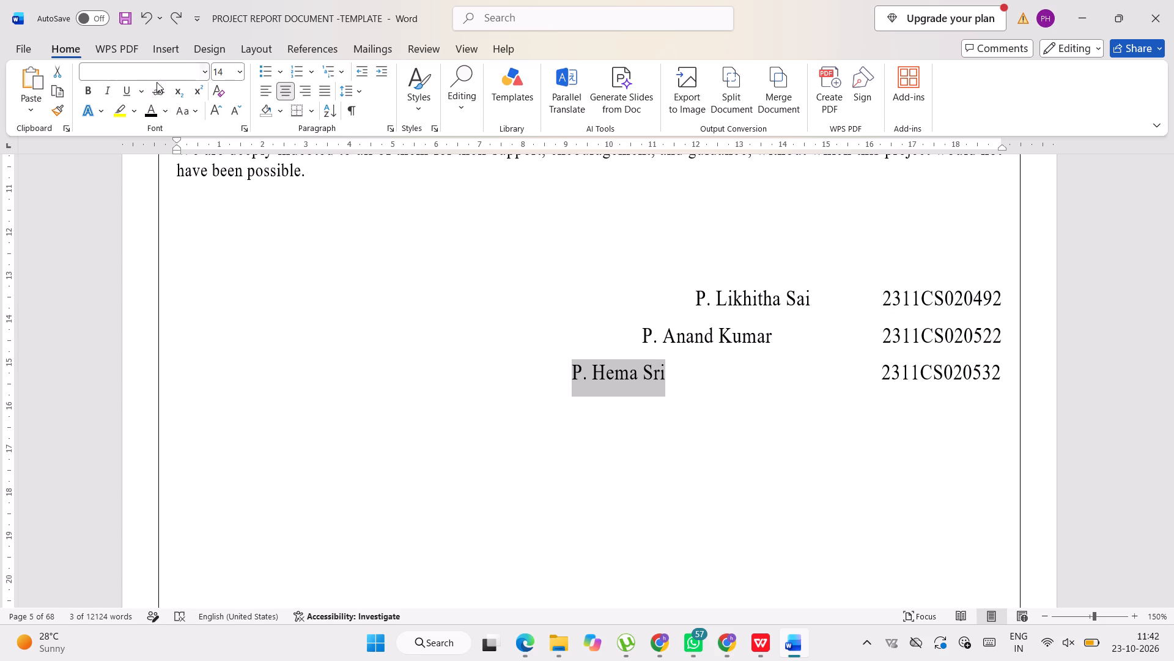
Draw a wide, short text box in the blank area beside the student names on the acknowledgement page.
click(172, 55)
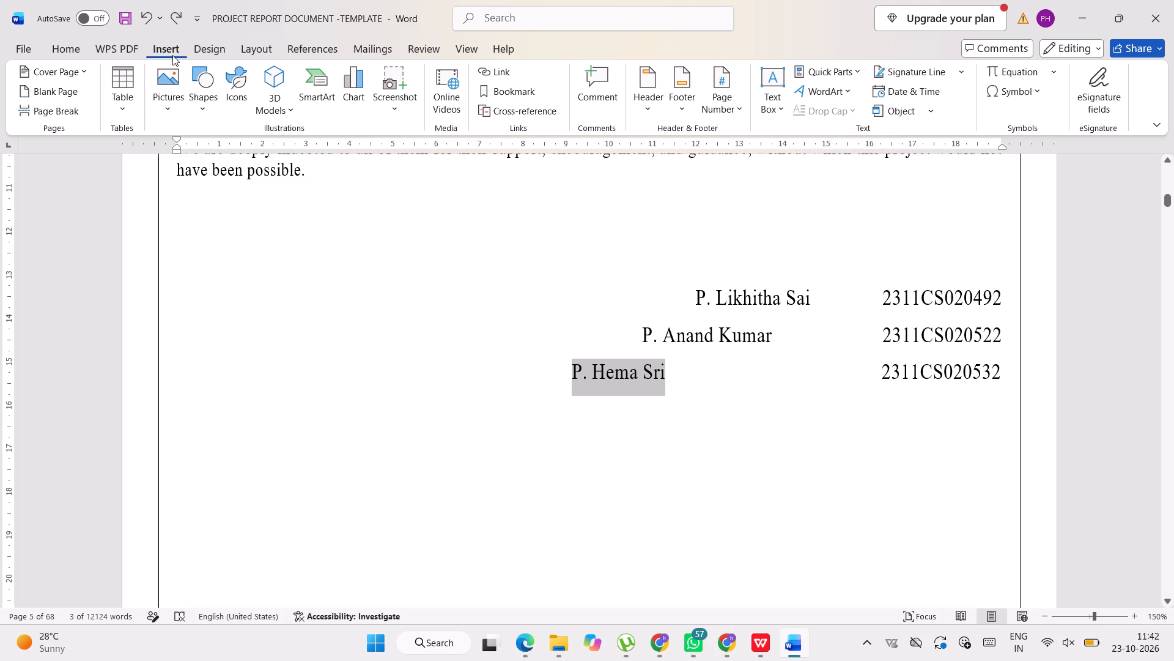
click(193, 92)
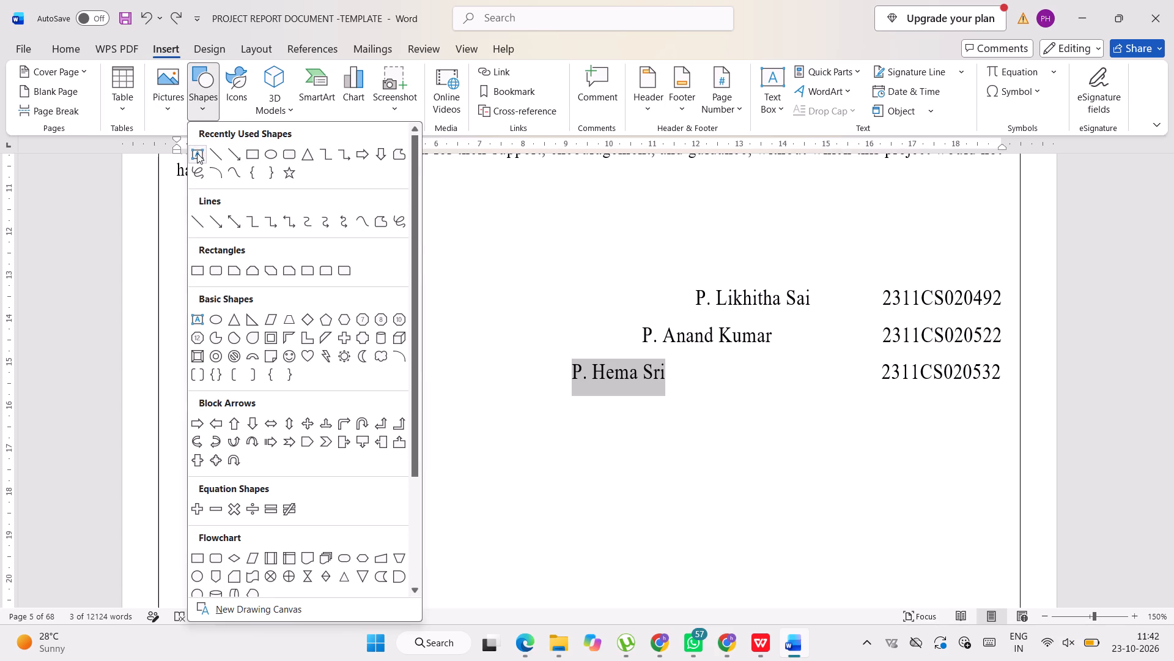
click(197, 153)
drag(273, 318, 363, 378)
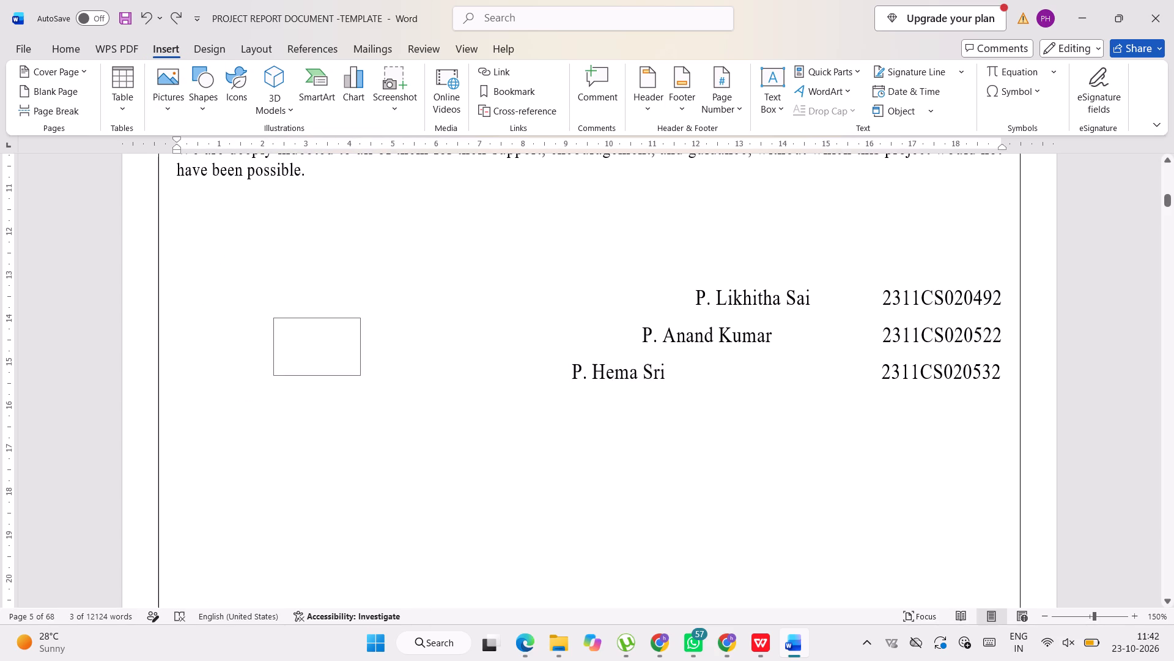
drag(363, 378, 456, 359)
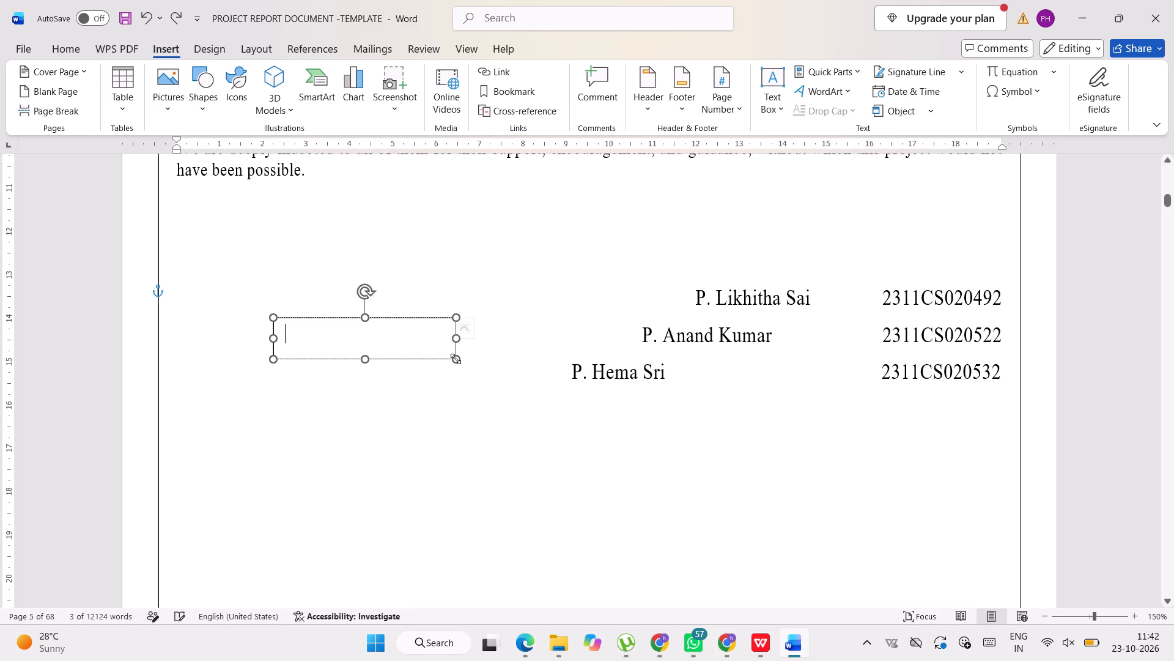
Paste the copied third student's name into the new text box and narrow the box to about 2.88 cm.
key(ctrl+v)
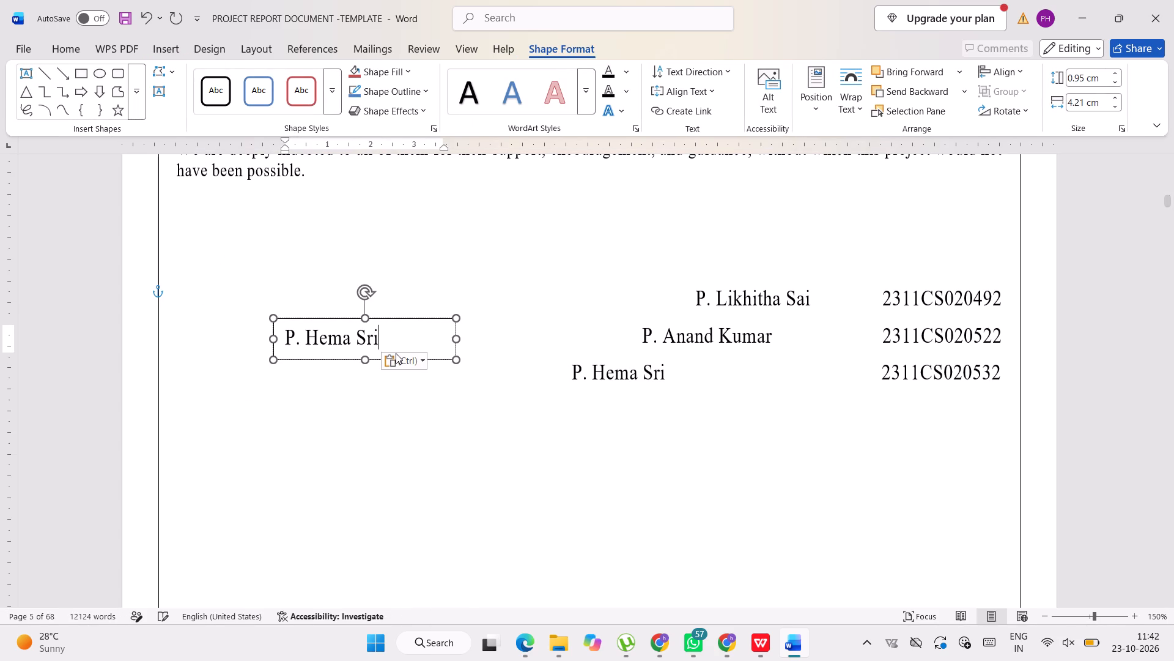
drag(456, 339, 397, 344)
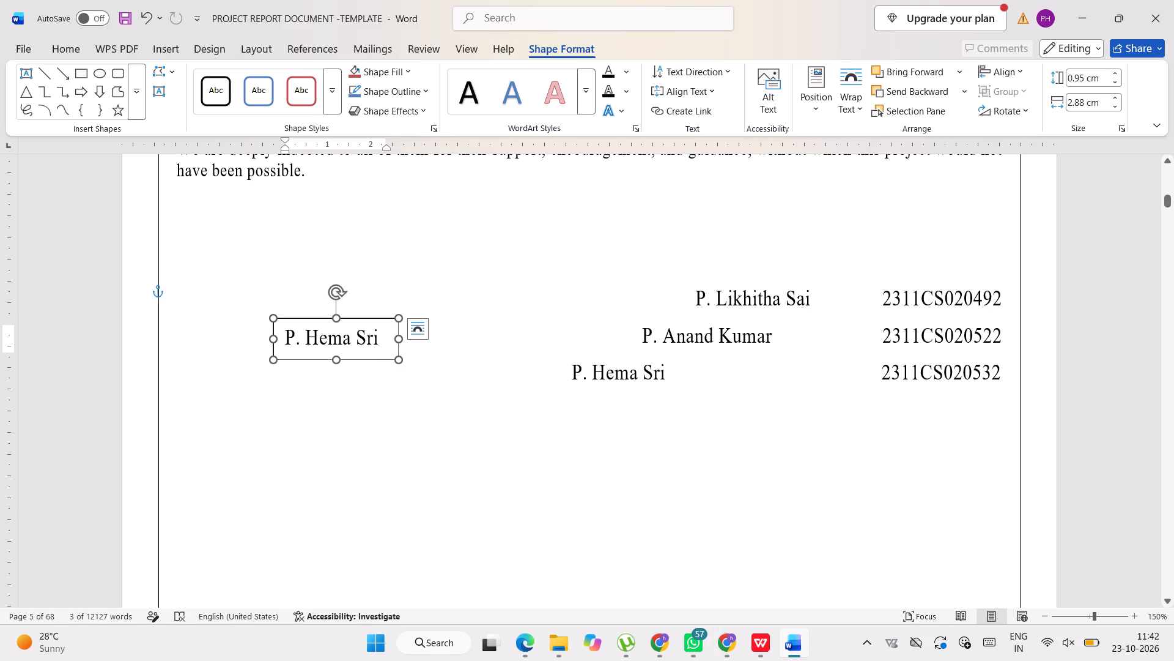
Set the outline of the text box holding the third student's name to white.
right_click(380, 319)
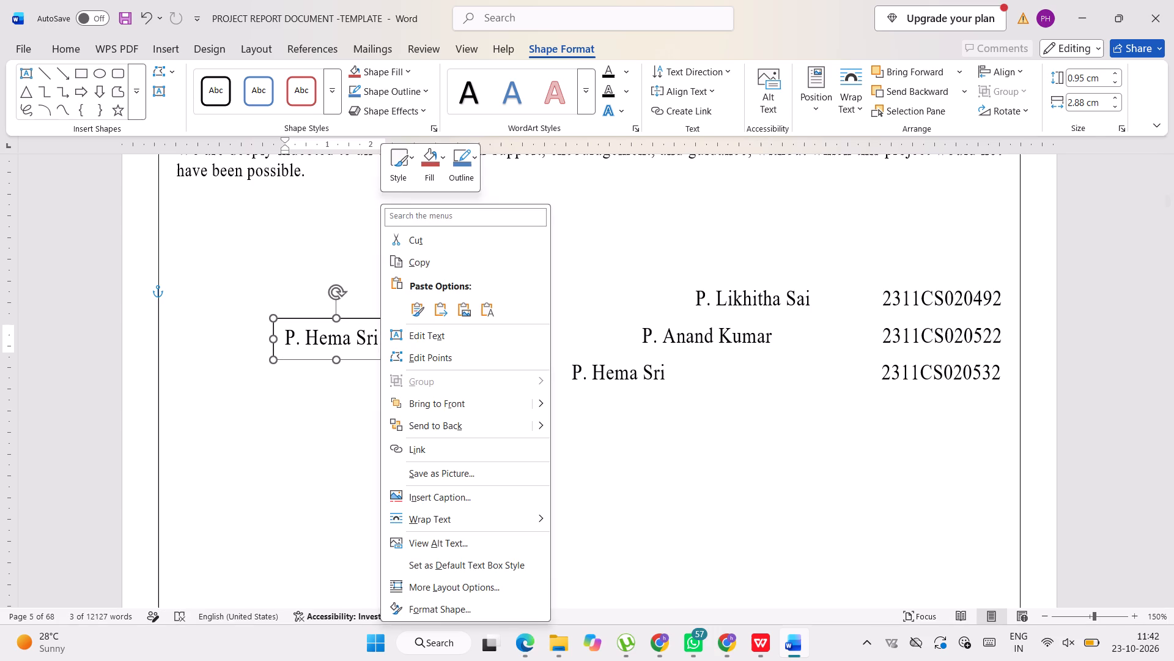
click(459, 168)
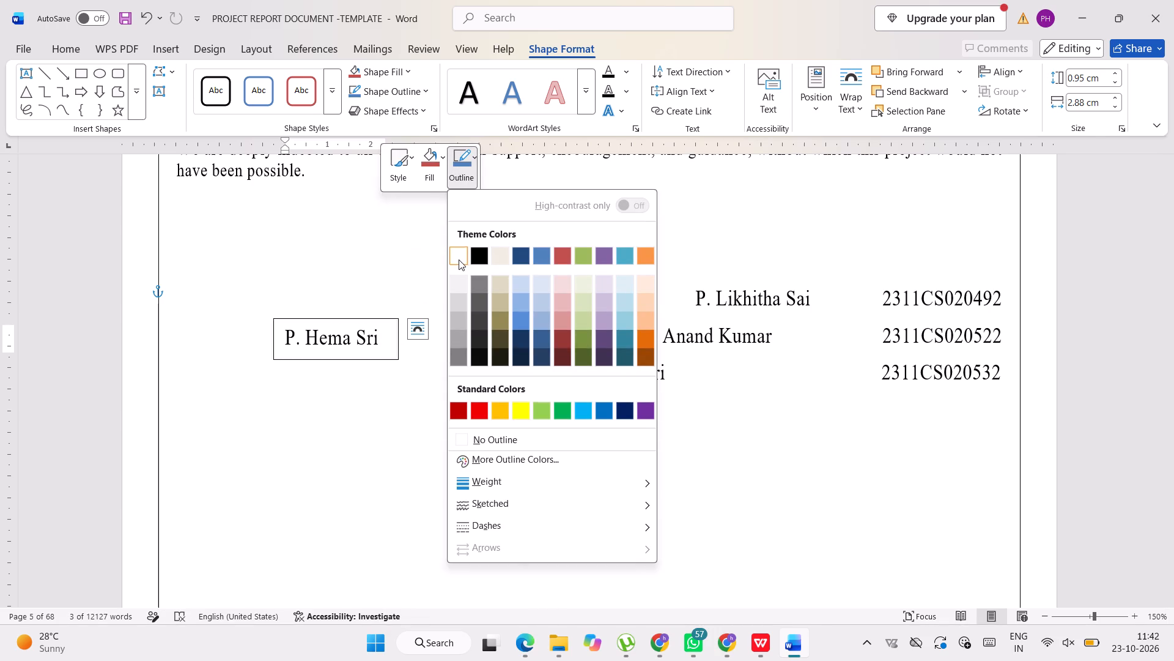
click(457, 260)
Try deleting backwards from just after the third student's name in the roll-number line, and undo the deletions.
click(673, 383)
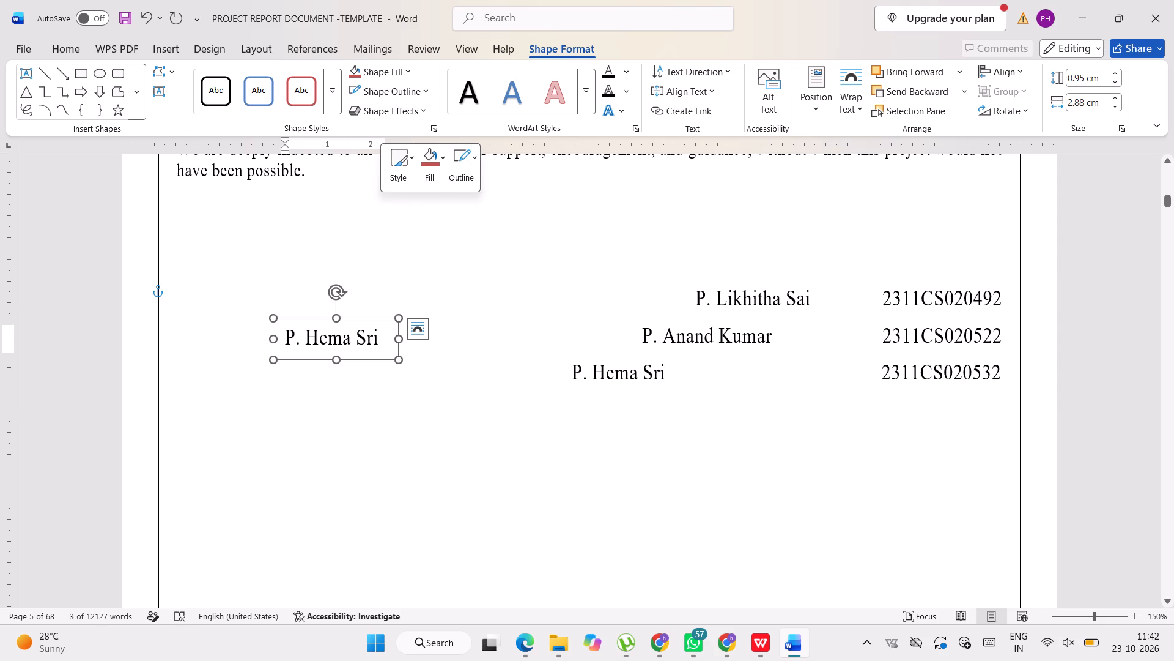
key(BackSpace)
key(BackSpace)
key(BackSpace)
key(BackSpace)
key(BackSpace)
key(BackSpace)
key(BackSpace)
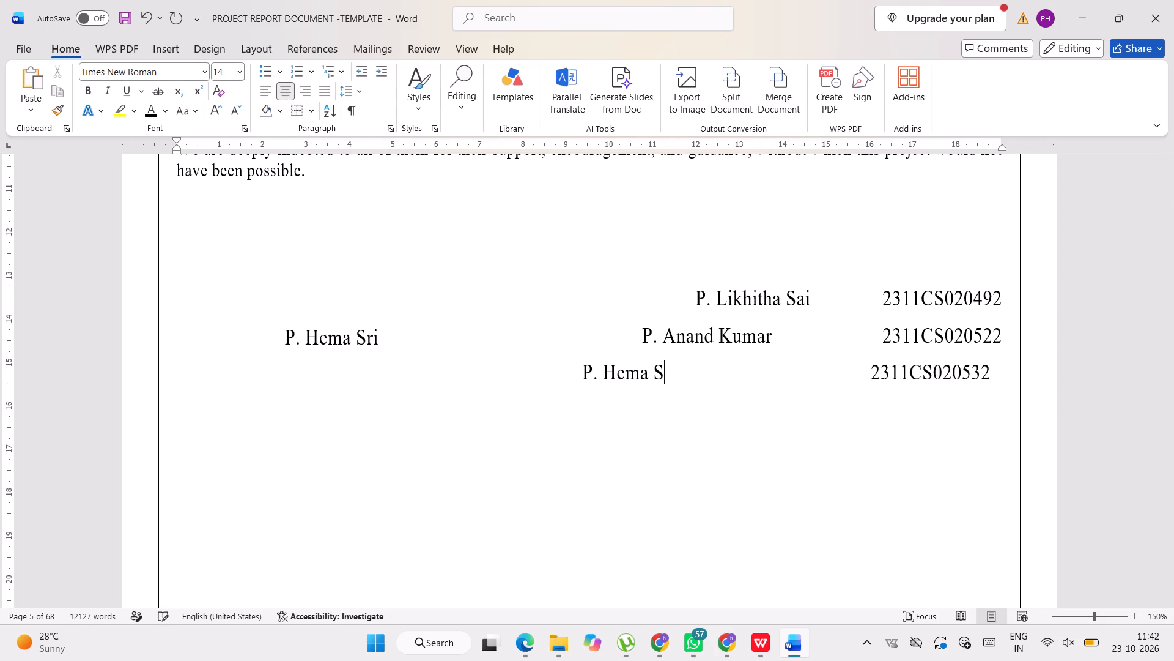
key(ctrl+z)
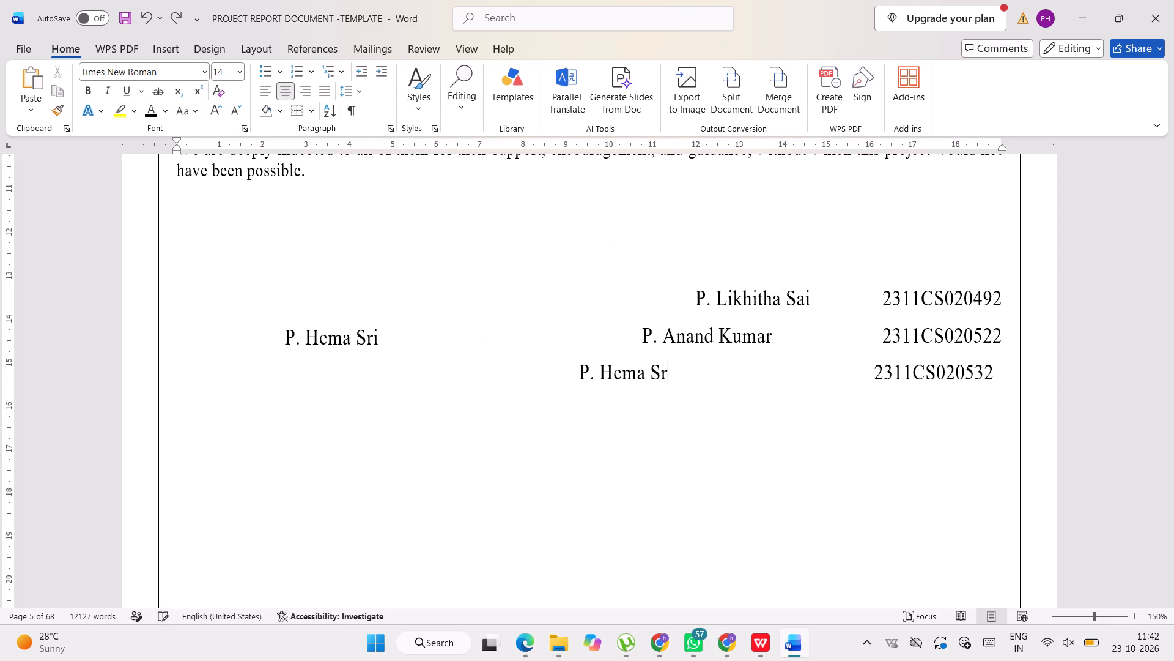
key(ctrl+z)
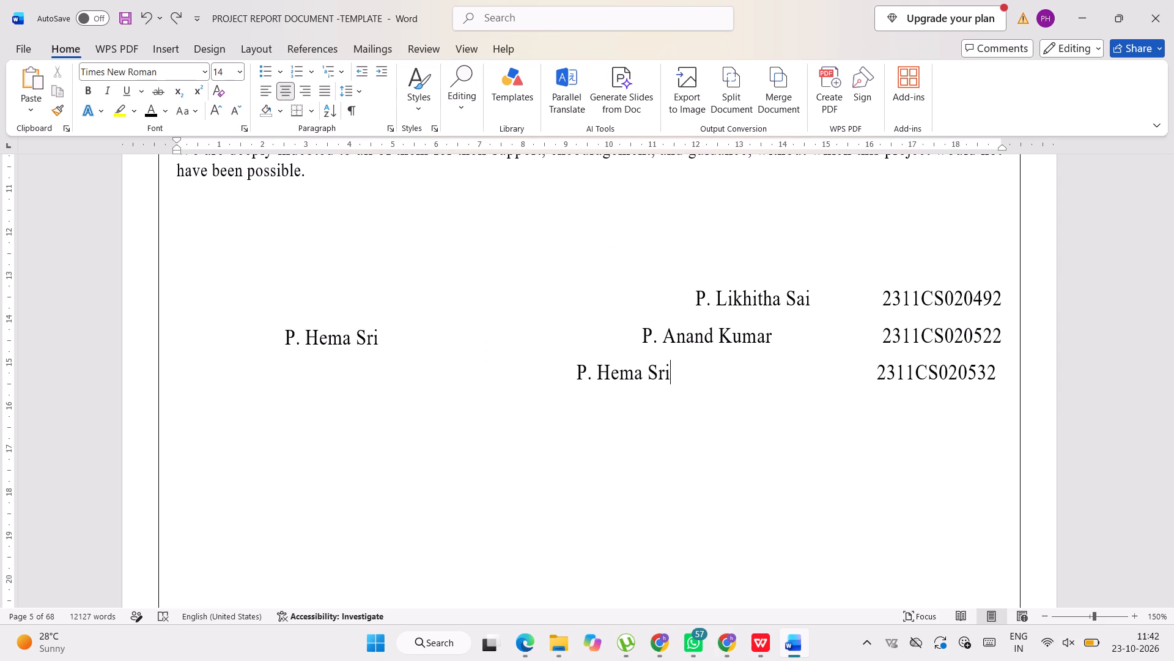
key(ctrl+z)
Delete the third student's name and the gap after it from the body line, keeping only the roll number.
click(564, 375)
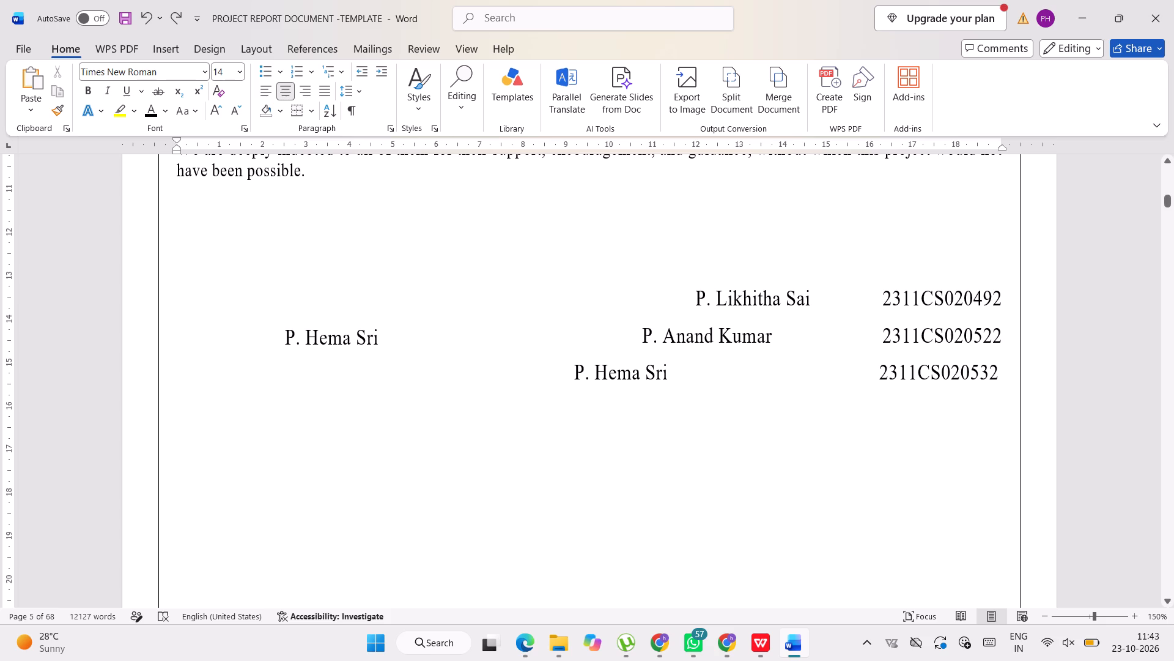
drag(574, 373, 660, 378)
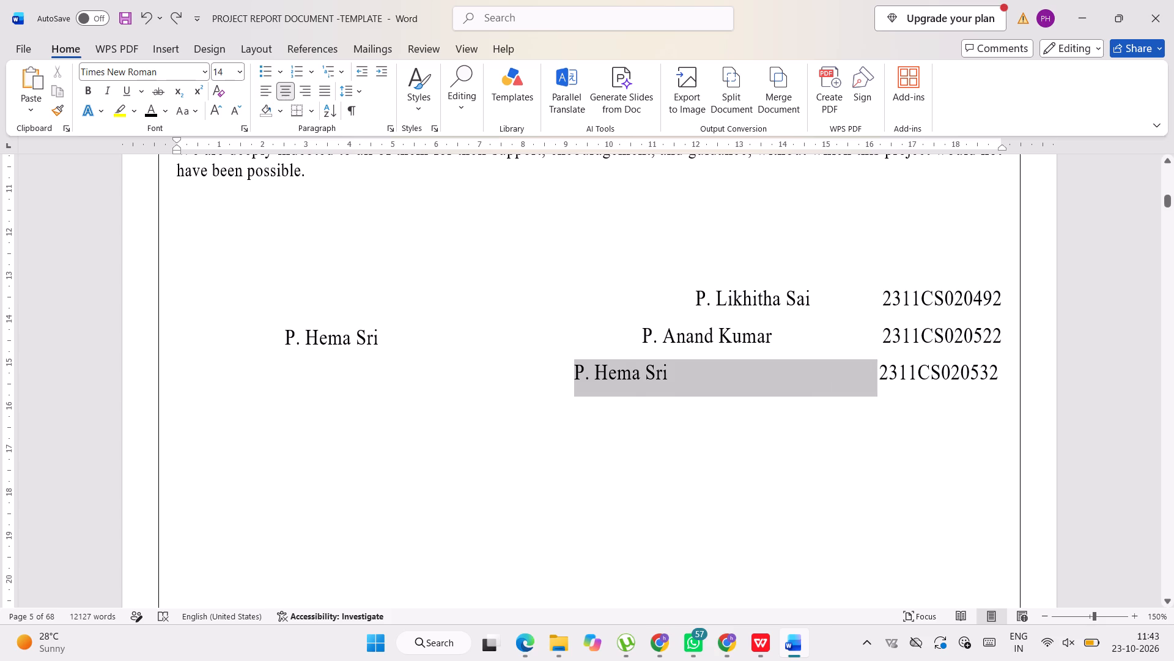
drag(660, 378, 666, 368)
key(BackSpace)
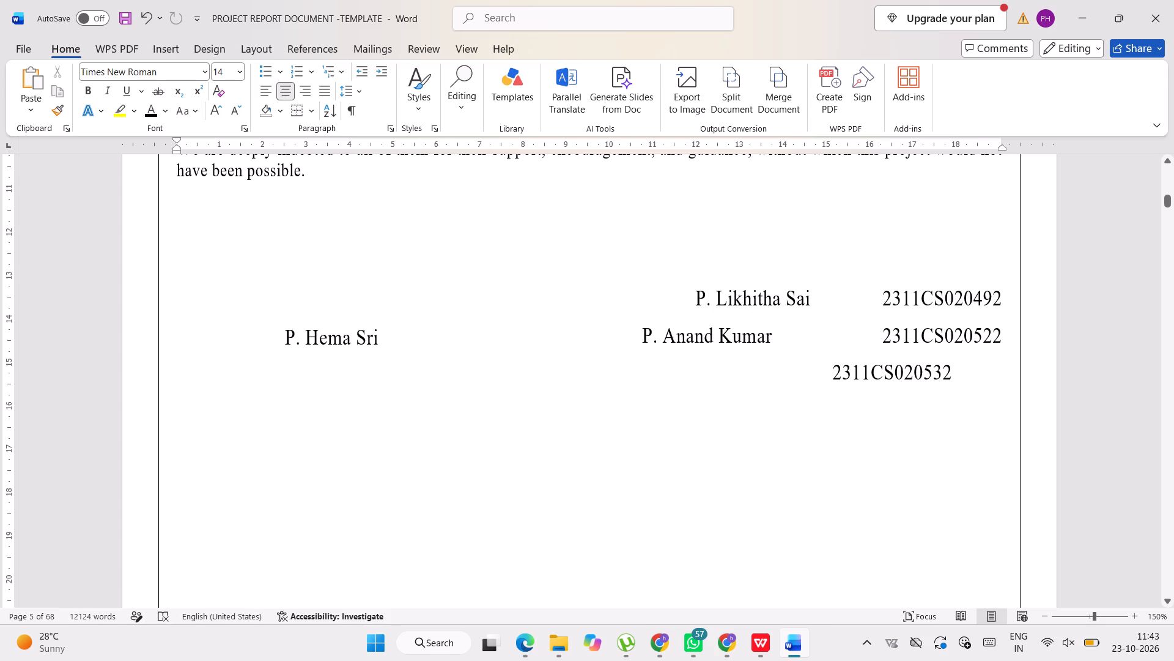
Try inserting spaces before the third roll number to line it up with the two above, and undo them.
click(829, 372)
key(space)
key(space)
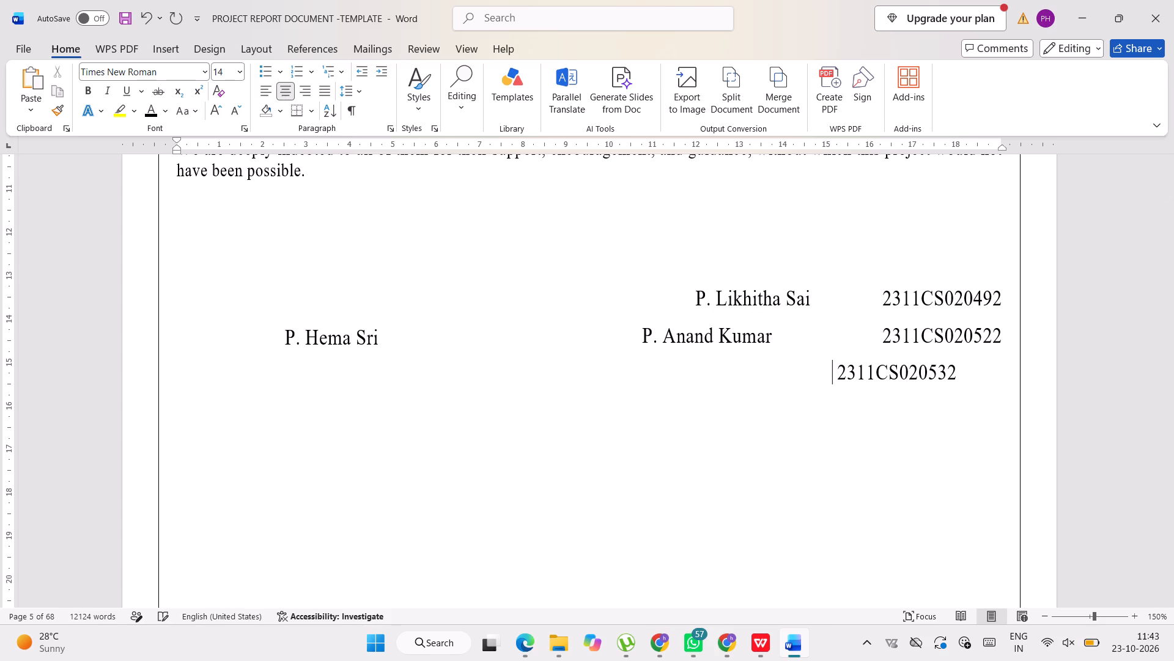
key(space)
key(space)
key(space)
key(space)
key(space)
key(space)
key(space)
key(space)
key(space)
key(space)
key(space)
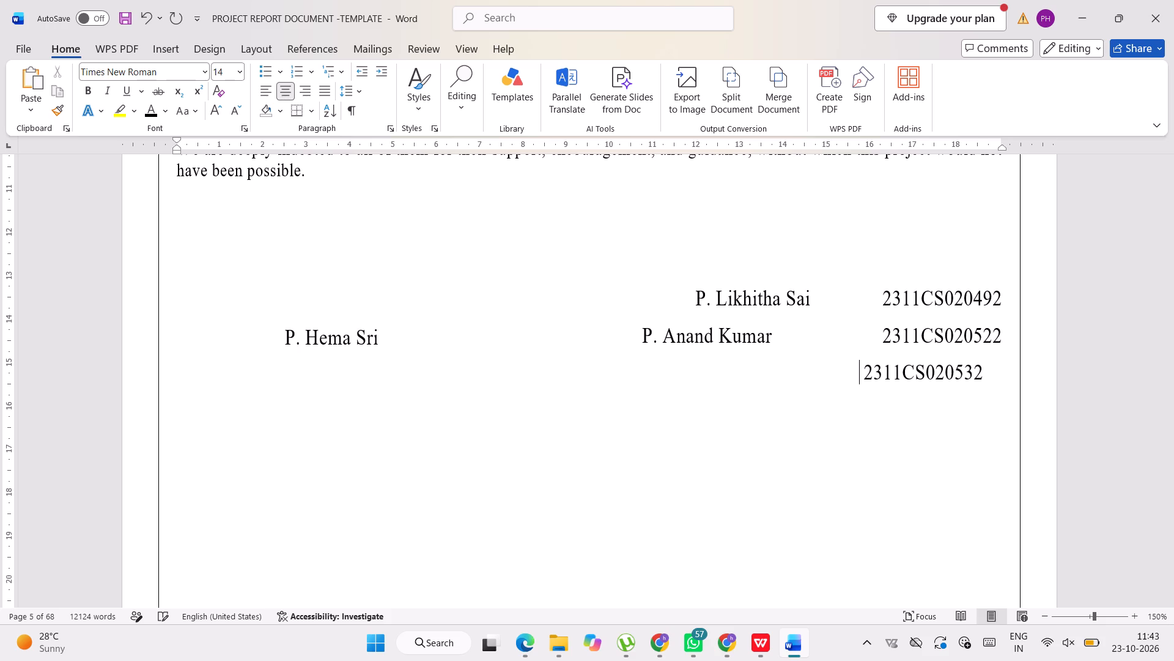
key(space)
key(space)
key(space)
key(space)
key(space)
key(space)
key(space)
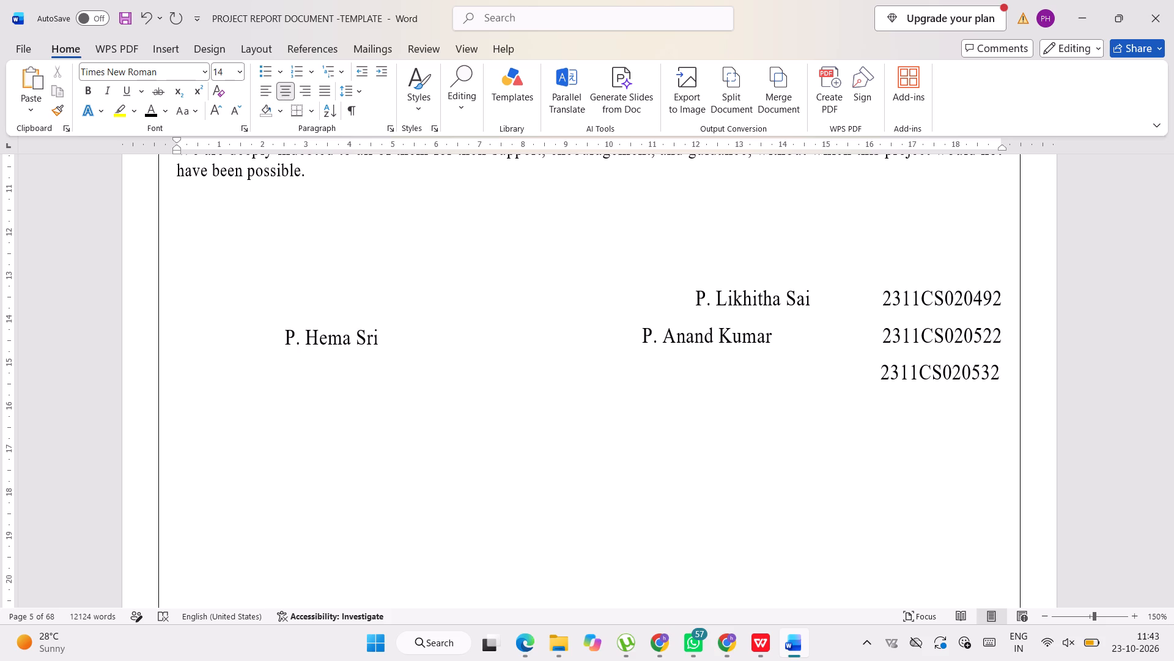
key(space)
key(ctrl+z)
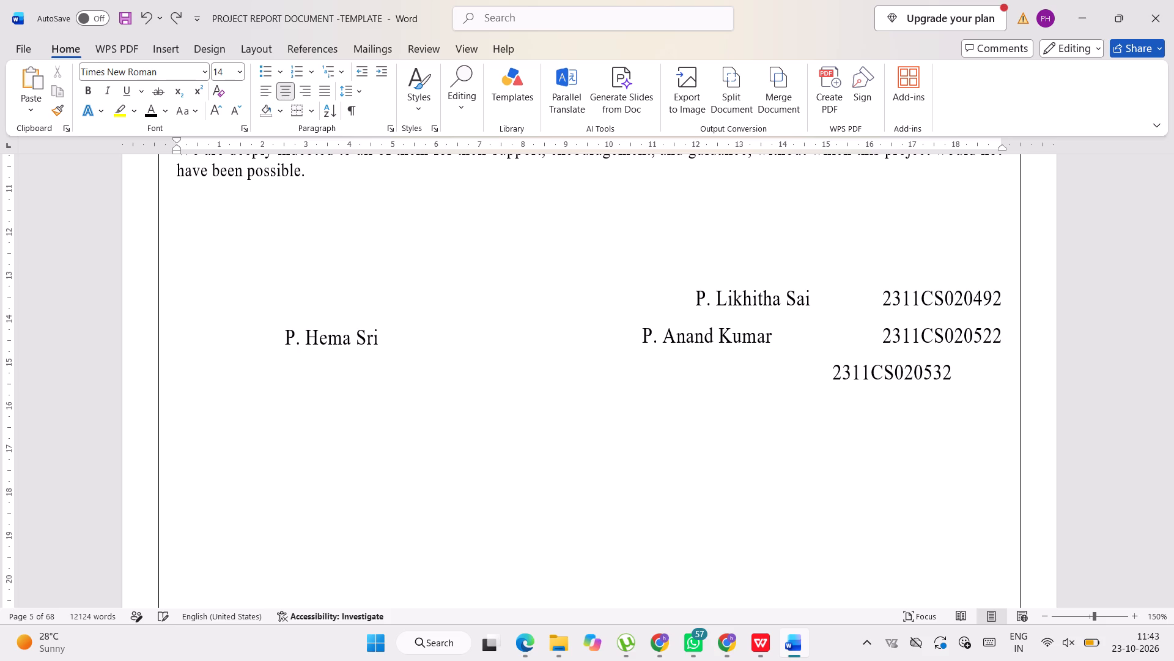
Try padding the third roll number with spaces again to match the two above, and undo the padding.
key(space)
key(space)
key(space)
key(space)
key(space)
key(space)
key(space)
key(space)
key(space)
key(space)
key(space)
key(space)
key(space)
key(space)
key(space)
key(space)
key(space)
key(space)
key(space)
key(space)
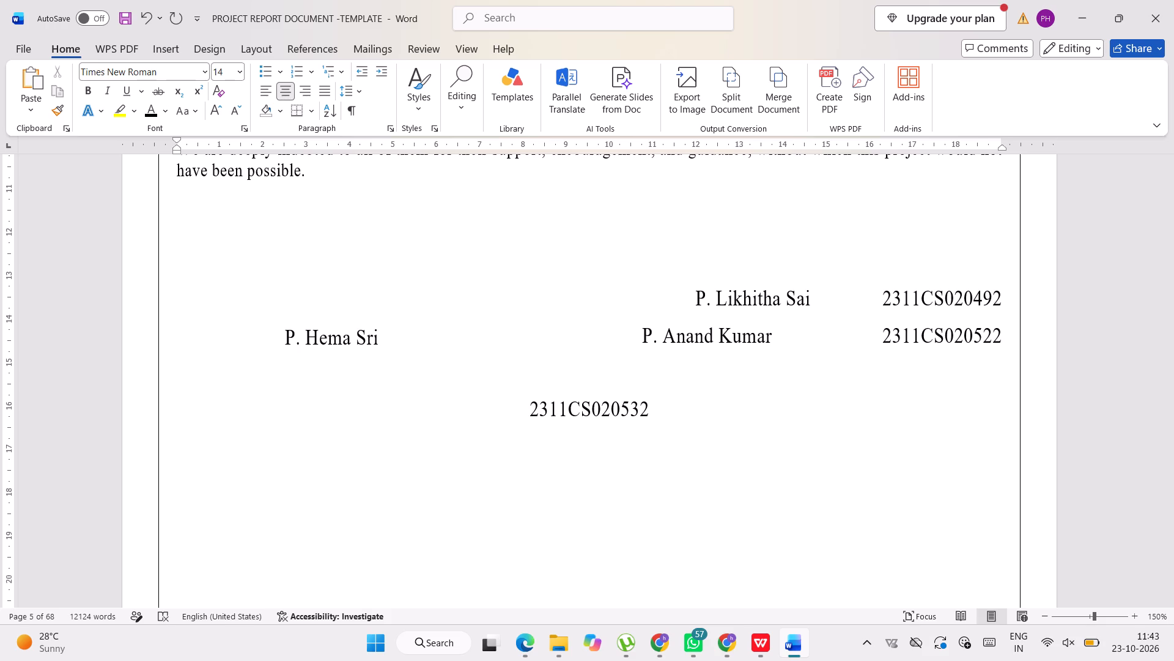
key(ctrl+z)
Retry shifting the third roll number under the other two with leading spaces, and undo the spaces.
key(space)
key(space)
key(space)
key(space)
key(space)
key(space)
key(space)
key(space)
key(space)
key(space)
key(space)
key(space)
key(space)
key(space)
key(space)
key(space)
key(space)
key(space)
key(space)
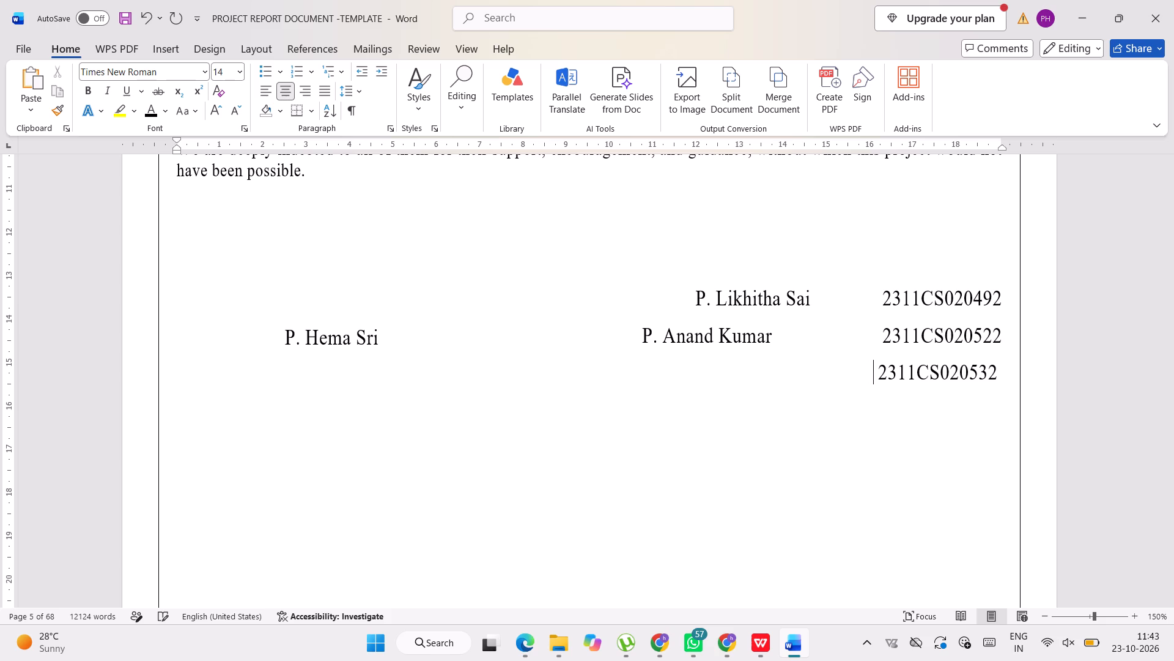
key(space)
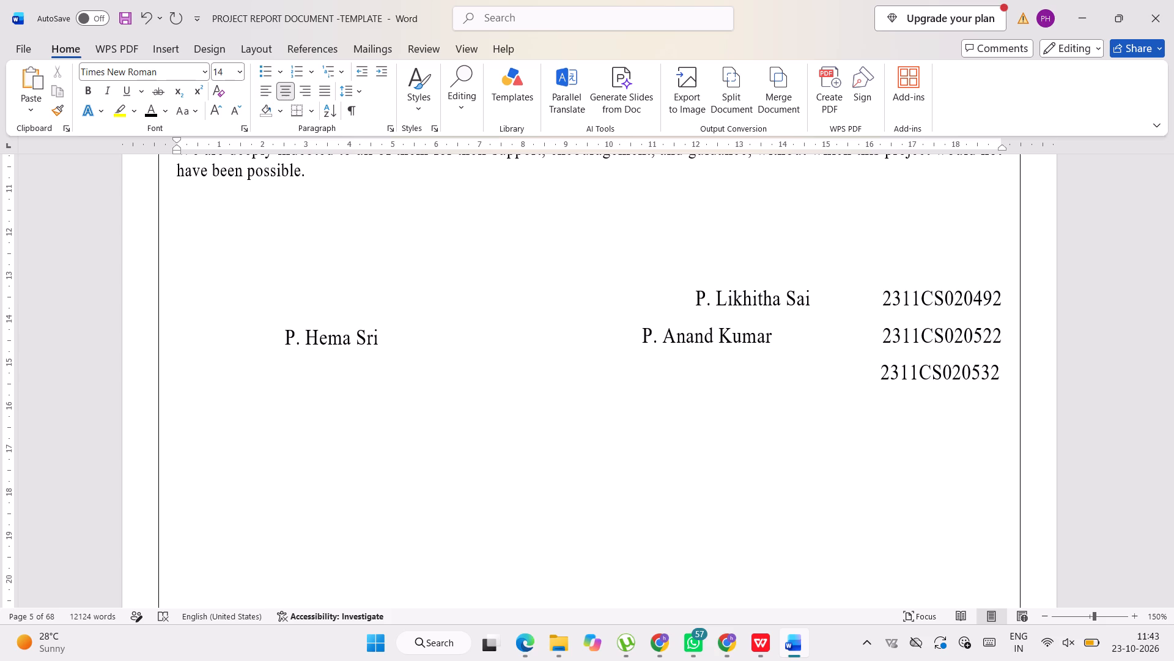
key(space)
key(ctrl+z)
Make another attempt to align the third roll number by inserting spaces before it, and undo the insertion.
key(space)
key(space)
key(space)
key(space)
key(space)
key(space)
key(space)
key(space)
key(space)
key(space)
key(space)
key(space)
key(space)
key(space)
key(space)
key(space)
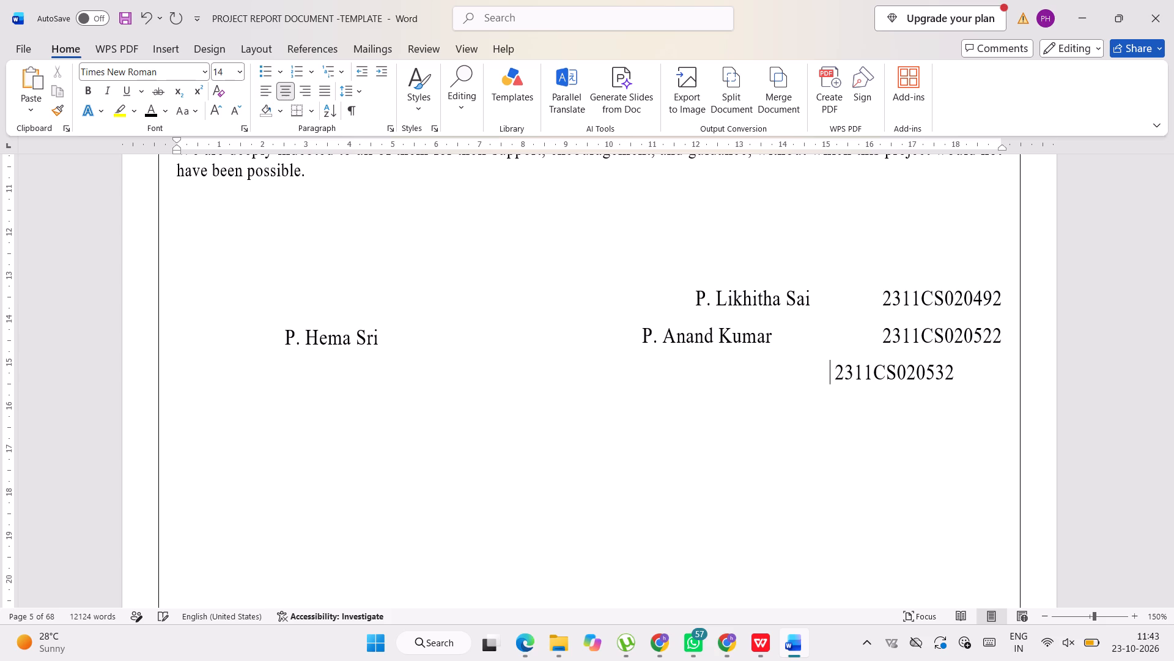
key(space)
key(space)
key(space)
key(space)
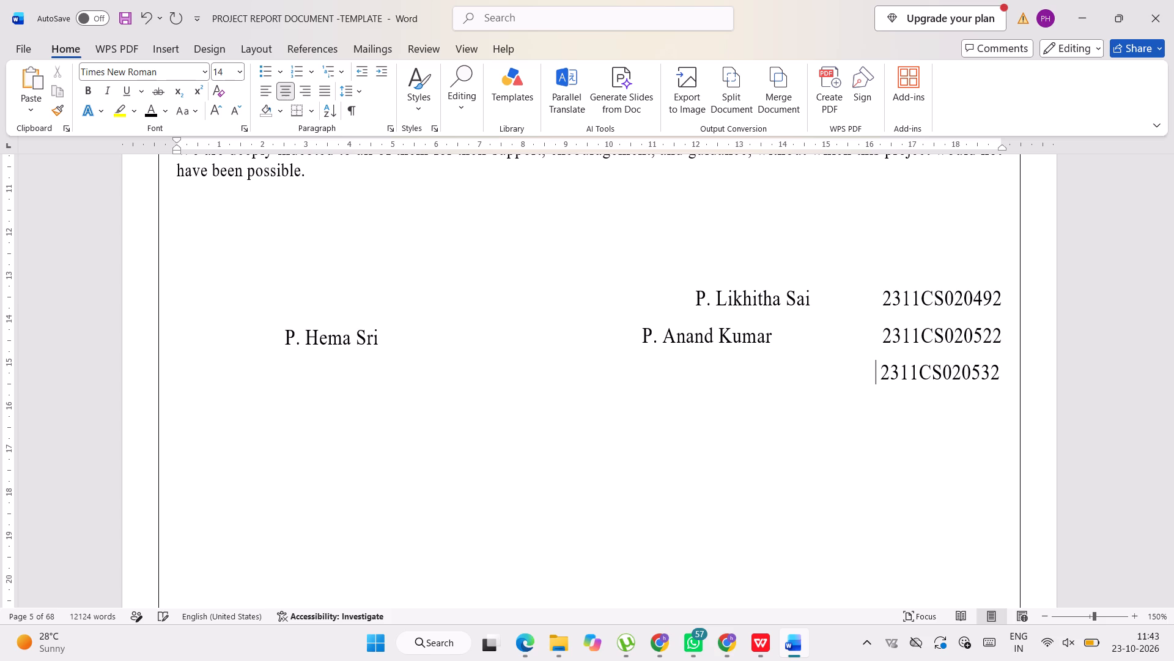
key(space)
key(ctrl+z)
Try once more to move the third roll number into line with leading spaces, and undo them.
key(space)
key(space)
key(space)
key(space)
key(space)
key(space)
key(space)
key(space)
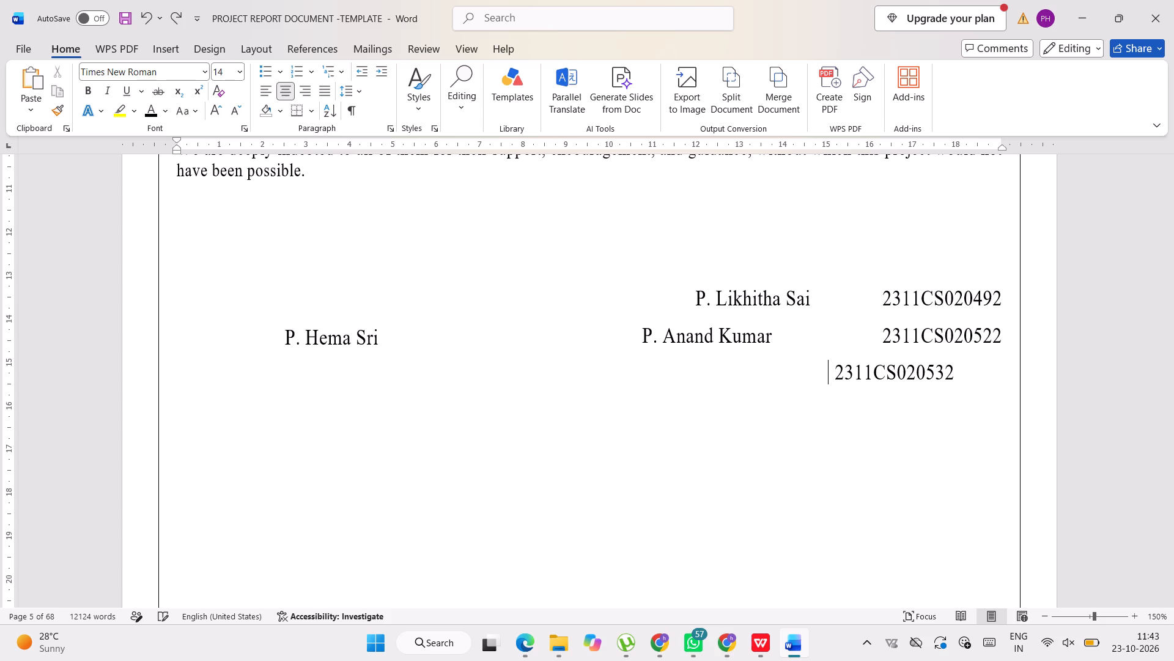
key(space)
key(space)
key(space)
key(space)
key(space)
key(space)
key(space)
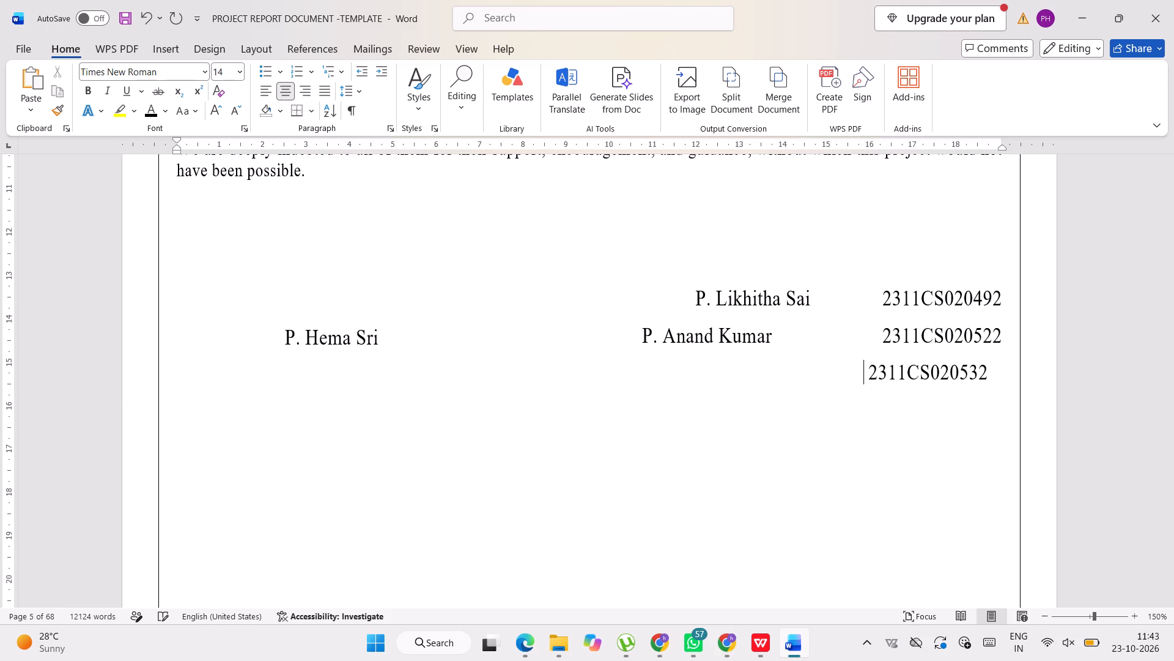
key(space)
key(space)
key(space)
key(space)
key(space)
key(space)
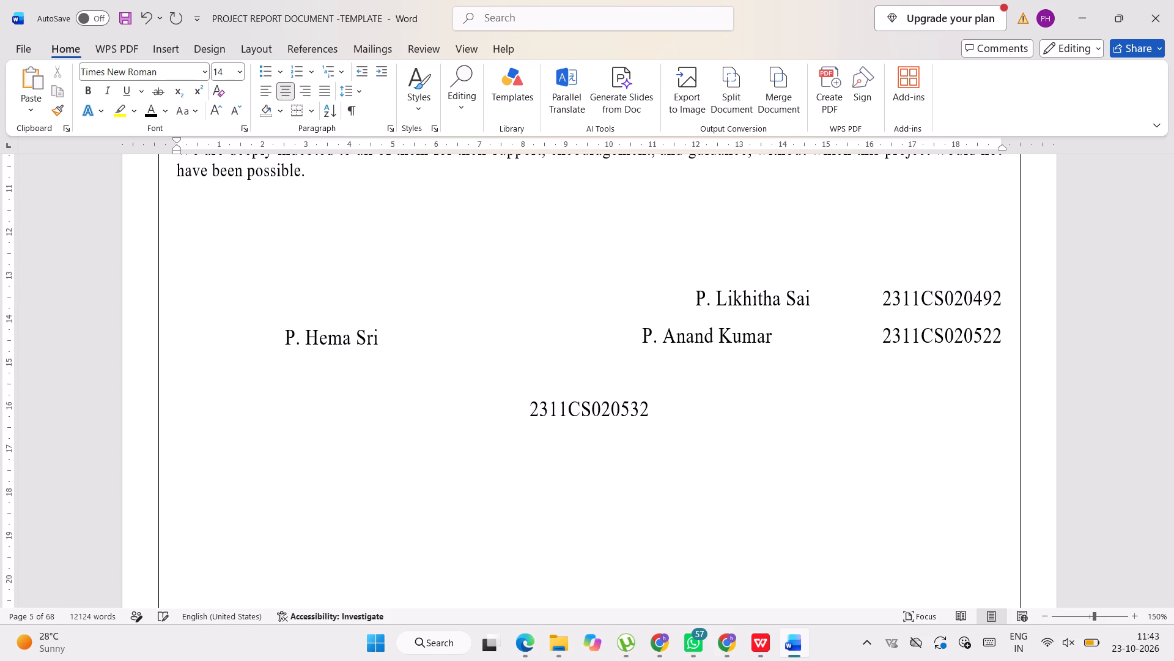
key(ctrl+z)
Insert spaces before the third roll number until it sits nearly in line under the two roll numbers above.
key(space)
key(space)
key(space)
key(space)
key(space)
key(space)
key(space)
key(space)
key(space)
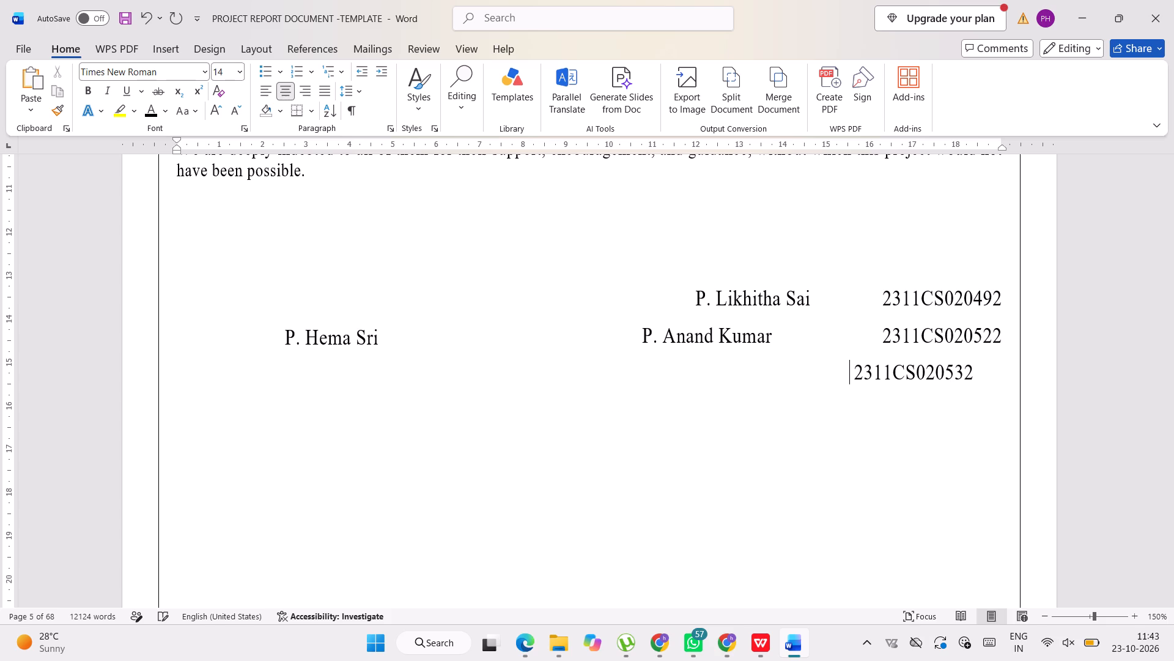
key(space)
key(space)
key(space)
key(space)
key(space)
key(space)
key(space)
key(space)
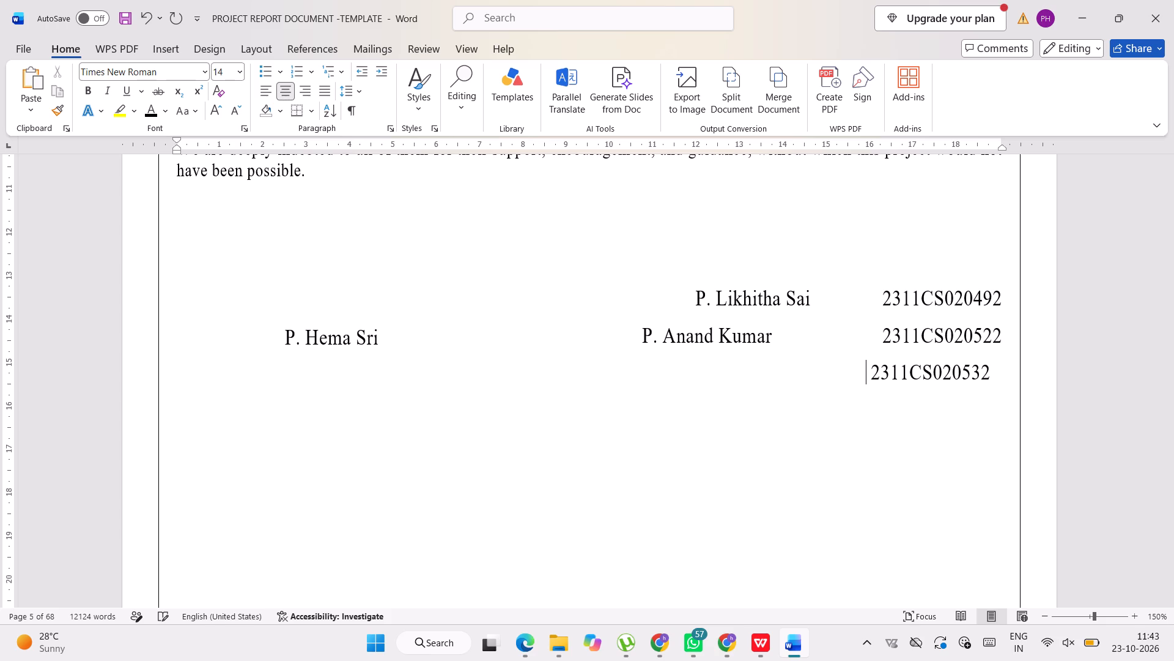
key(space)
key(space)
key(space)
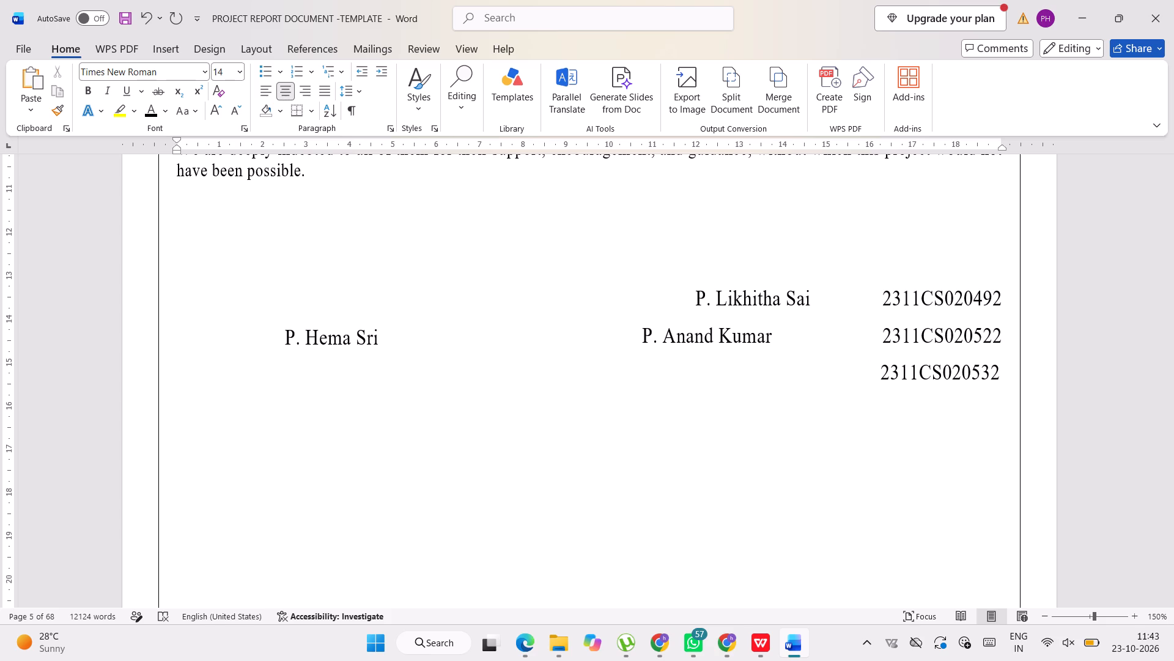
Remove one space before the second student's roll number and one before the first student's roll number.
click(883, 329)
key(BackSpace)
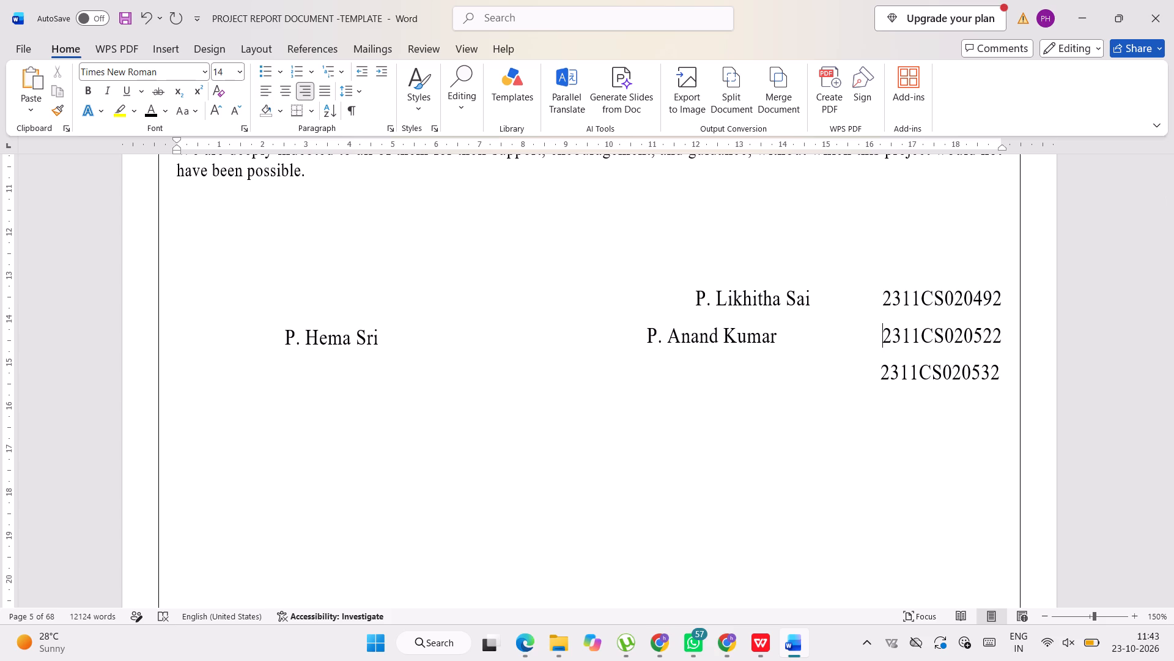
click(882, 294)
key(BackSpace)
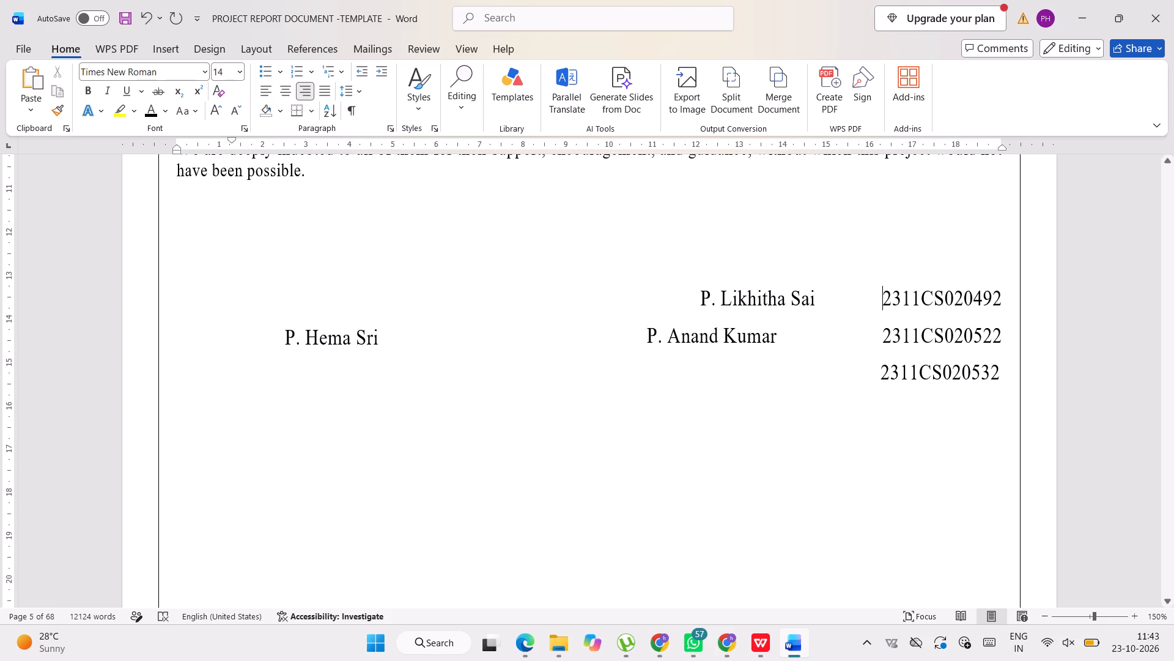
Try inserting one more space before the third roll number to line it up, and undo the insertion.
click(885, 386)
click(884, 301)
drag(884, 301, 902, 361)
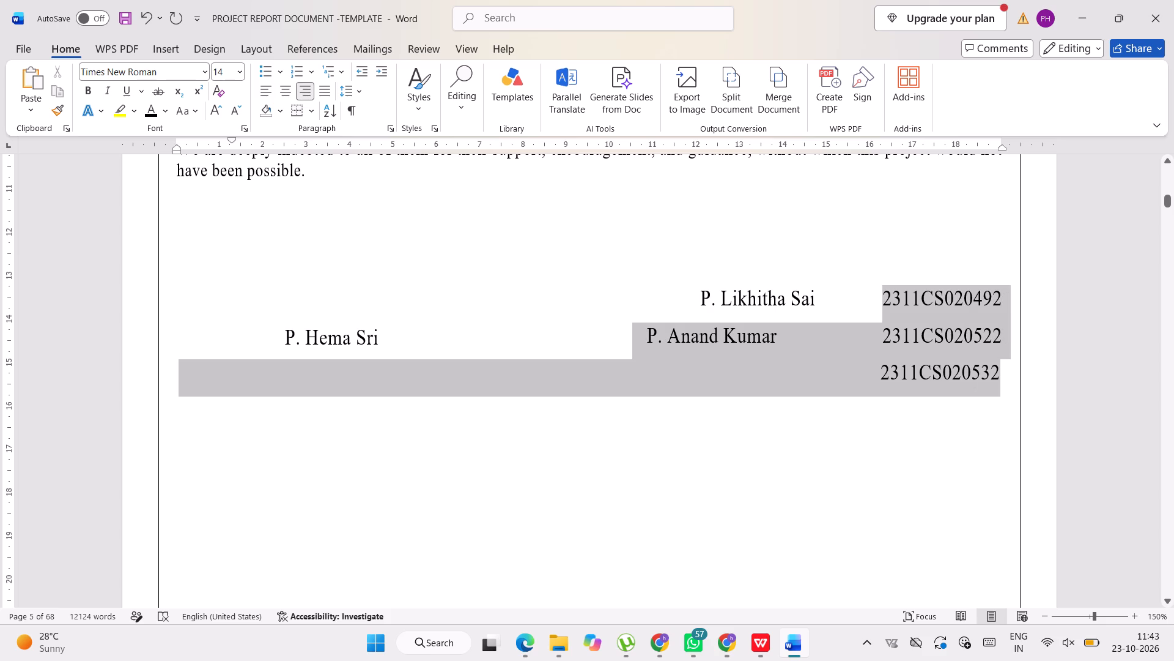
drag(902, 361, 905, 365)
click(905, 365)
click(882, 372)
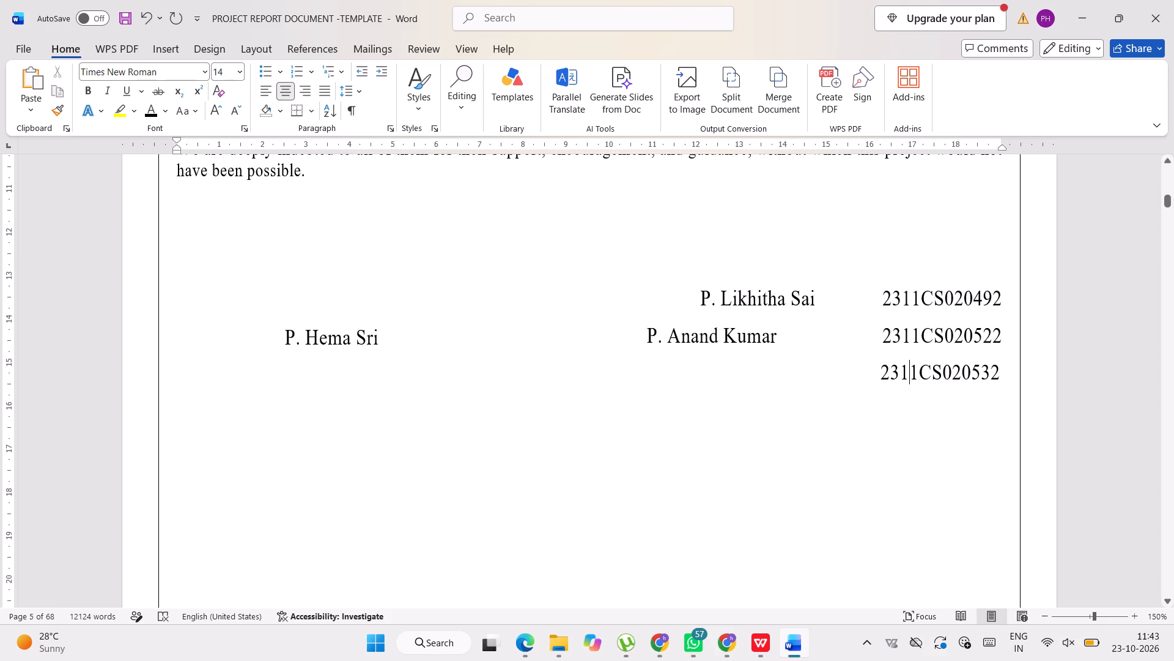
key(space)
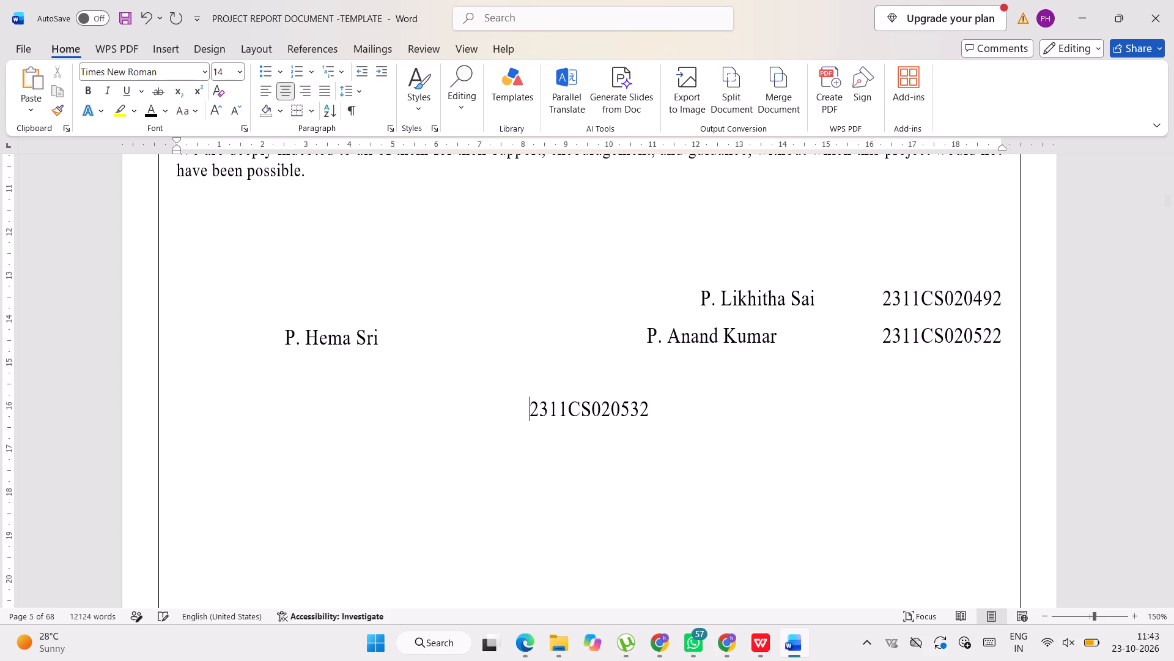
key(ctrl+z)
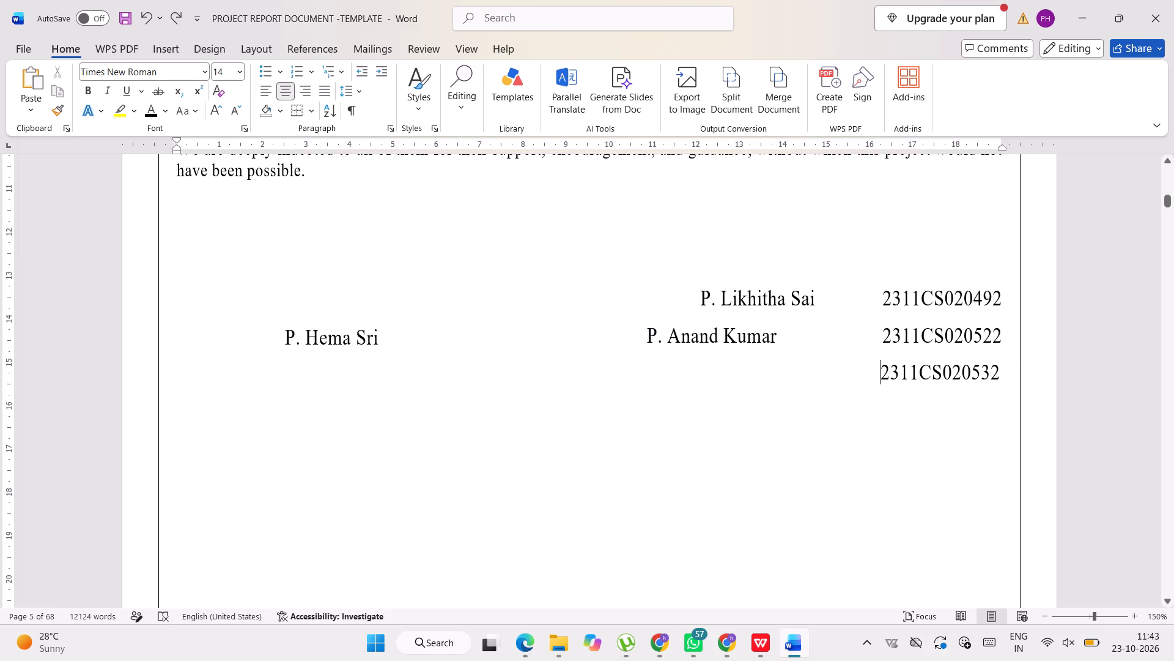
Copy the first student's name into a new text box about 0.89 cm high and 4.16 cm wide, drawn below the closing acknowledgement paragraph.
click(813, 300)
drag(813, 300, 764, 299)
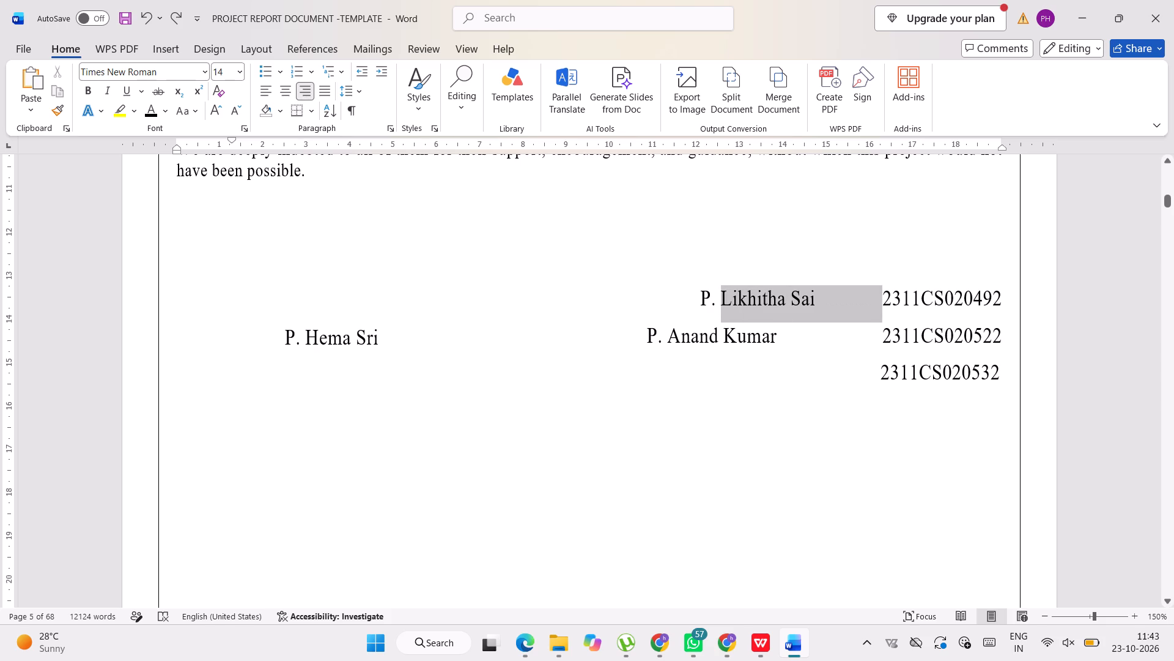
drag(764, 299, 759, 299)
click(759, 299)
click(699, 296)
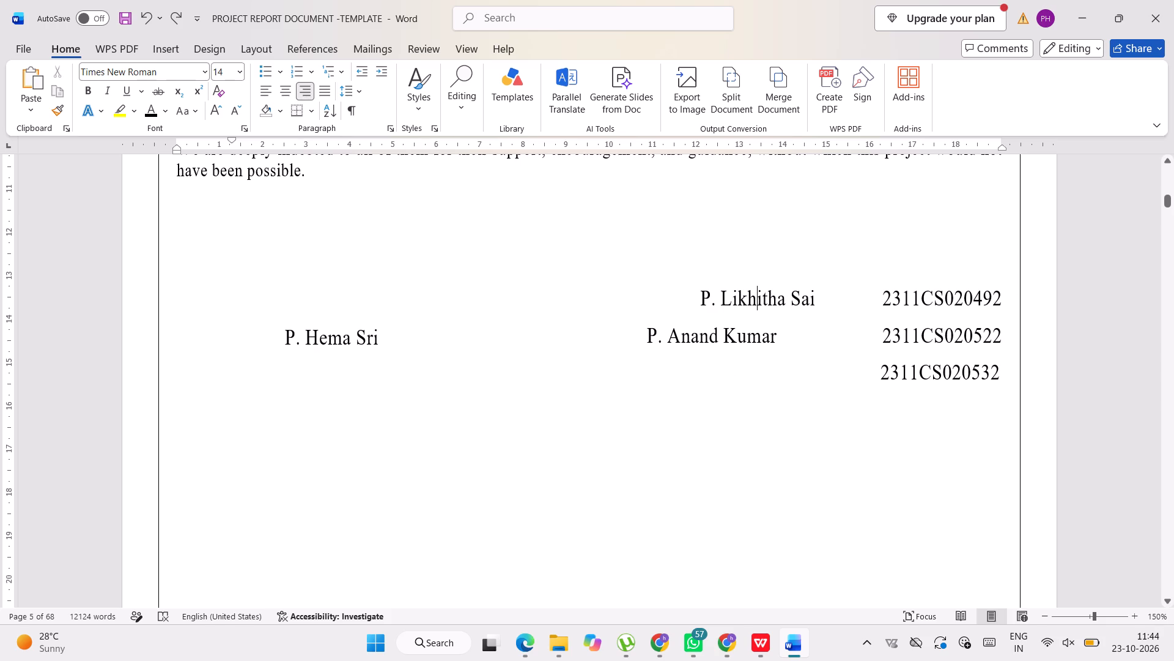
drag(699, 296, 802, 293)
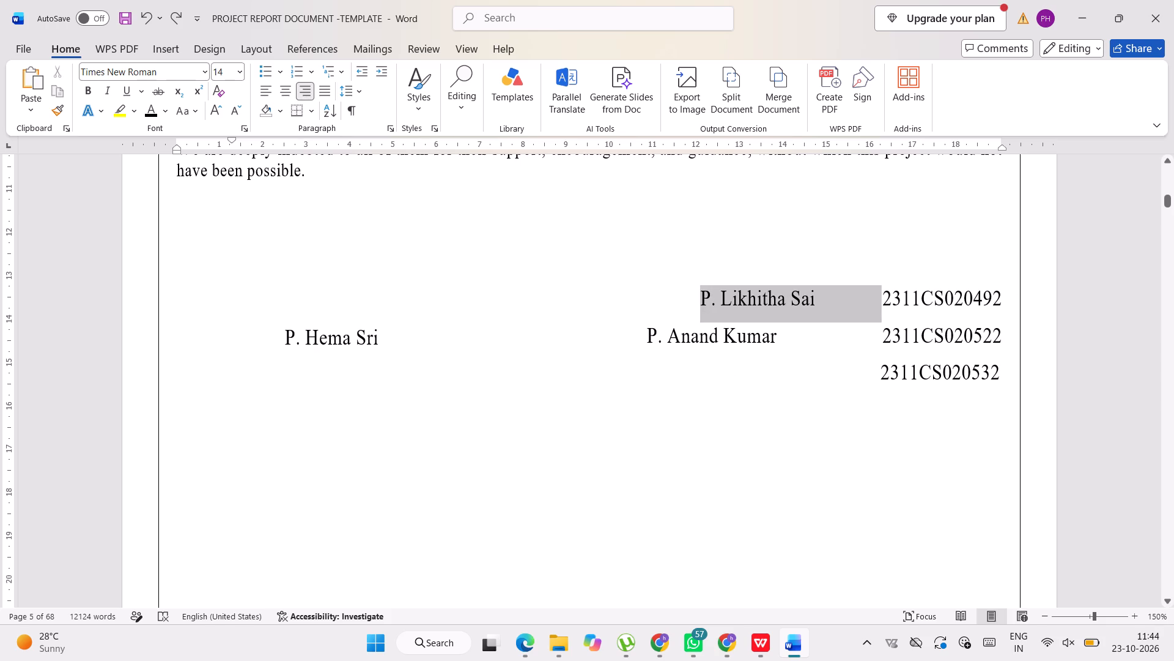
drag(802, 293, 777, 293)
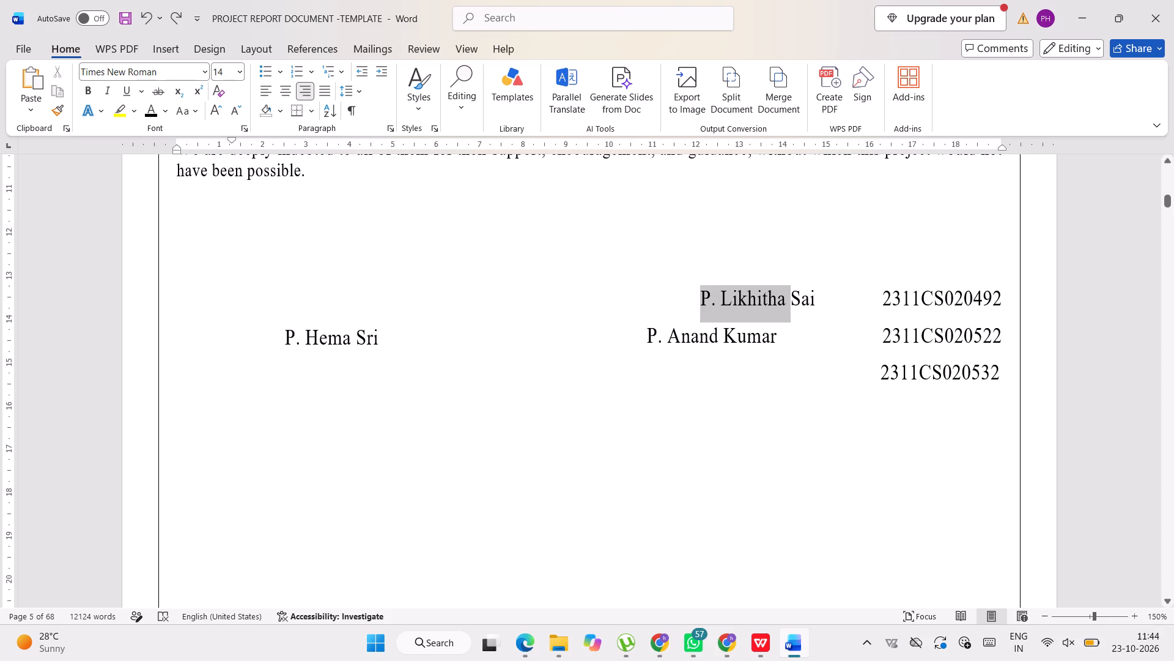
drag(777, 293, 802, 297)
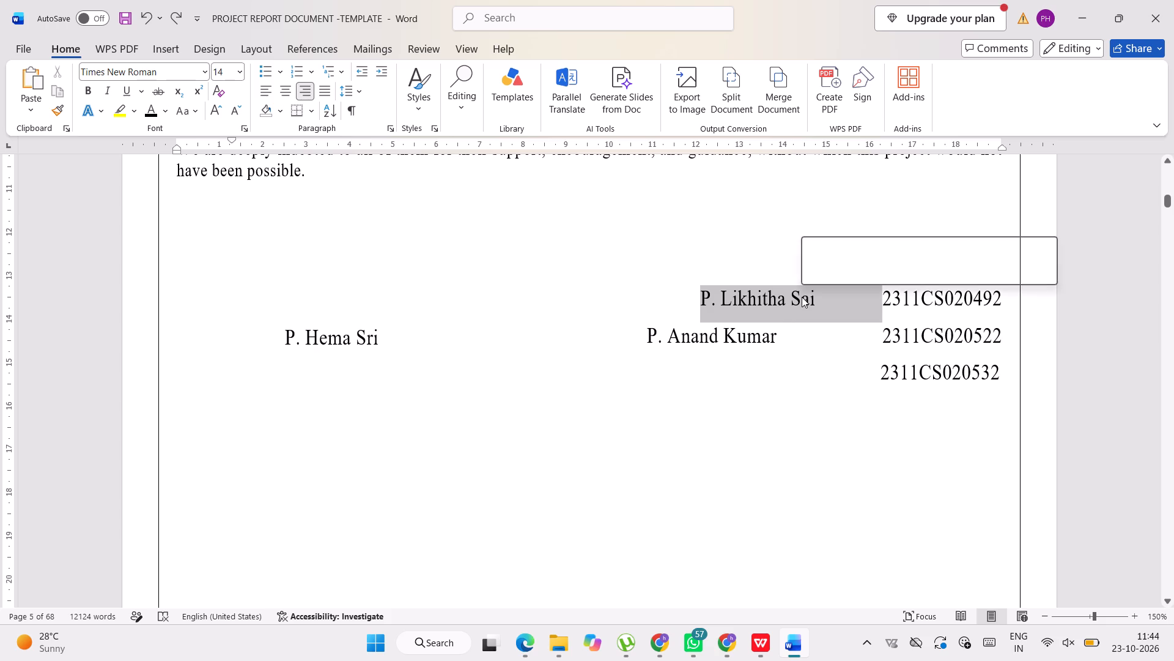
key(ctrl+c)
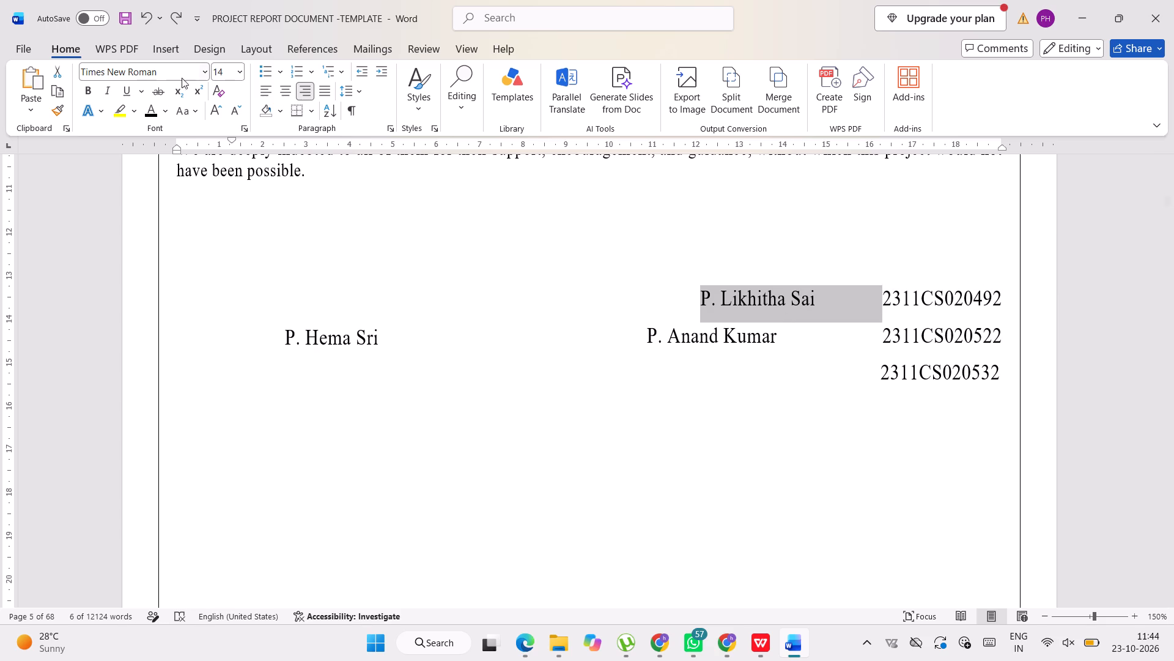
click(174, 55)
click(188, 84)
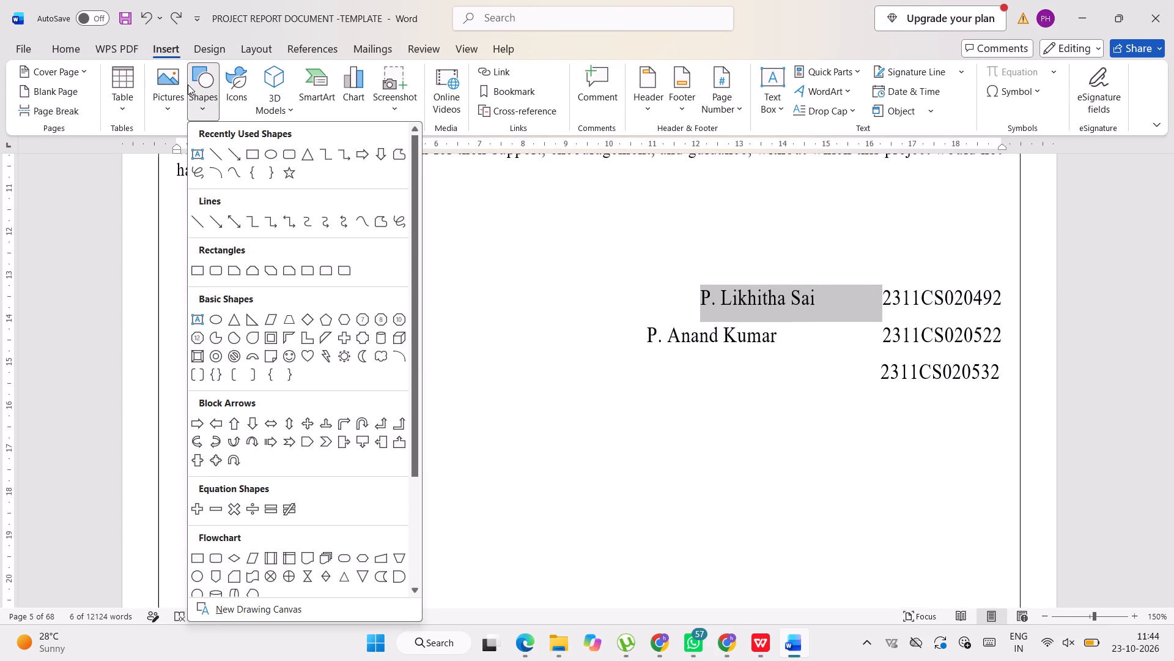
click(201, 152)
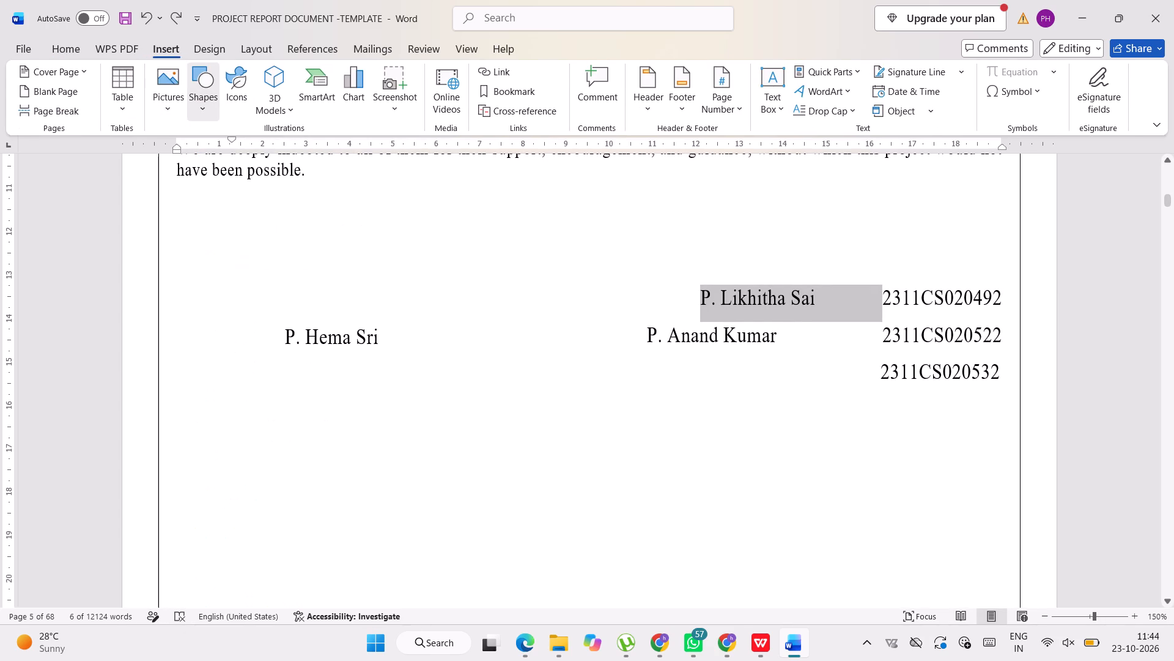
drag(358, 237, 535, 275)
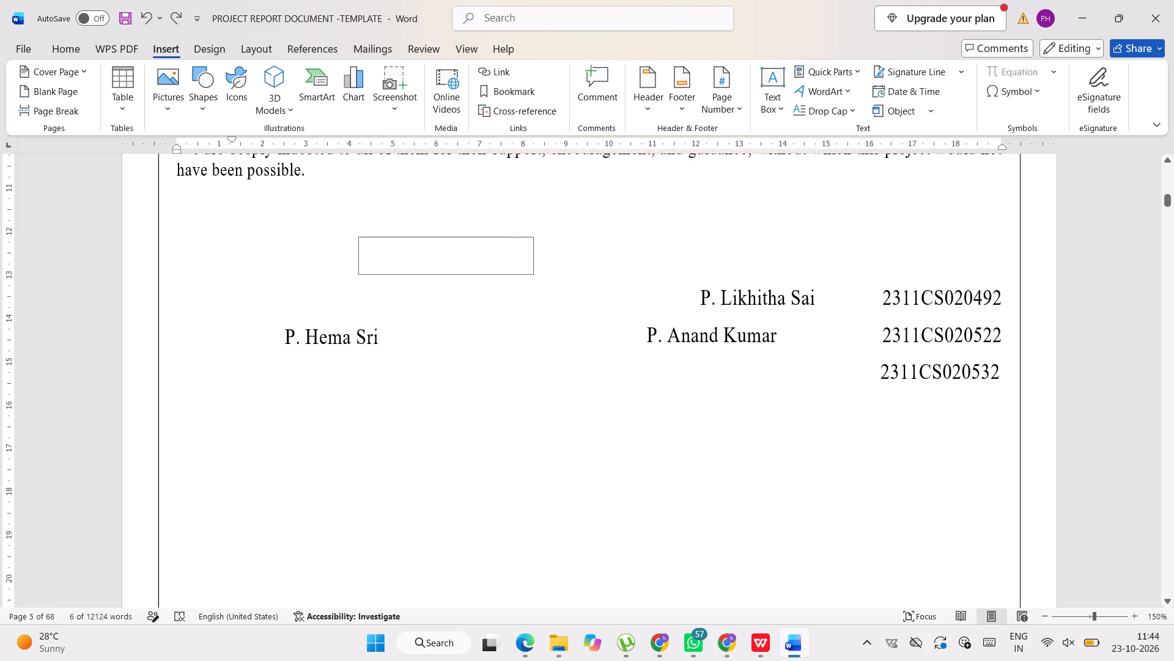
drag(535, 275, 539, 275)
key(ctrl+v)
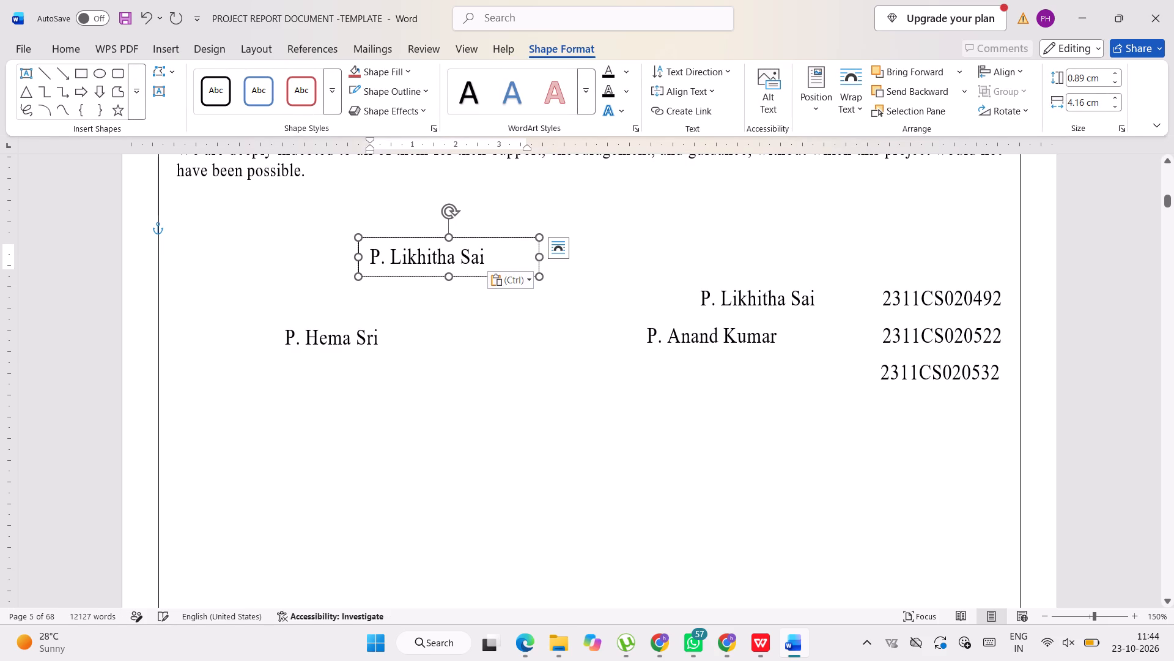
Narrow the first student's name text box to about 3.27 cm and set its outline to white.
drag(537, 259, 500, 261)
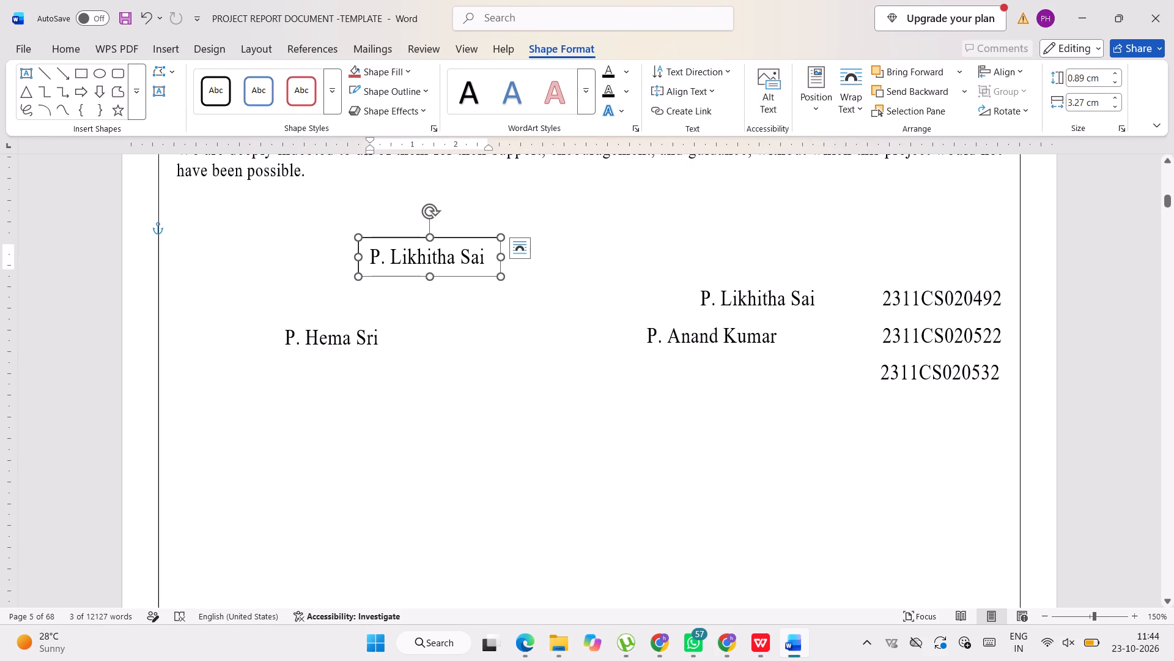
right_click(488, 240)
click(577, 157)
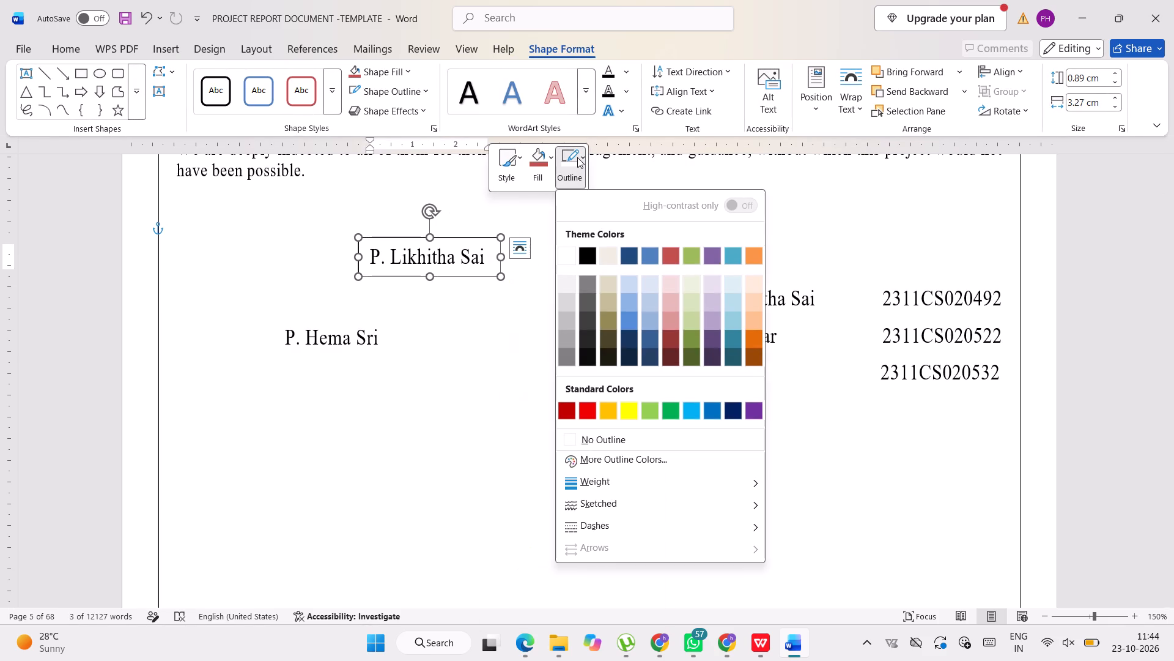
click(564, 260)
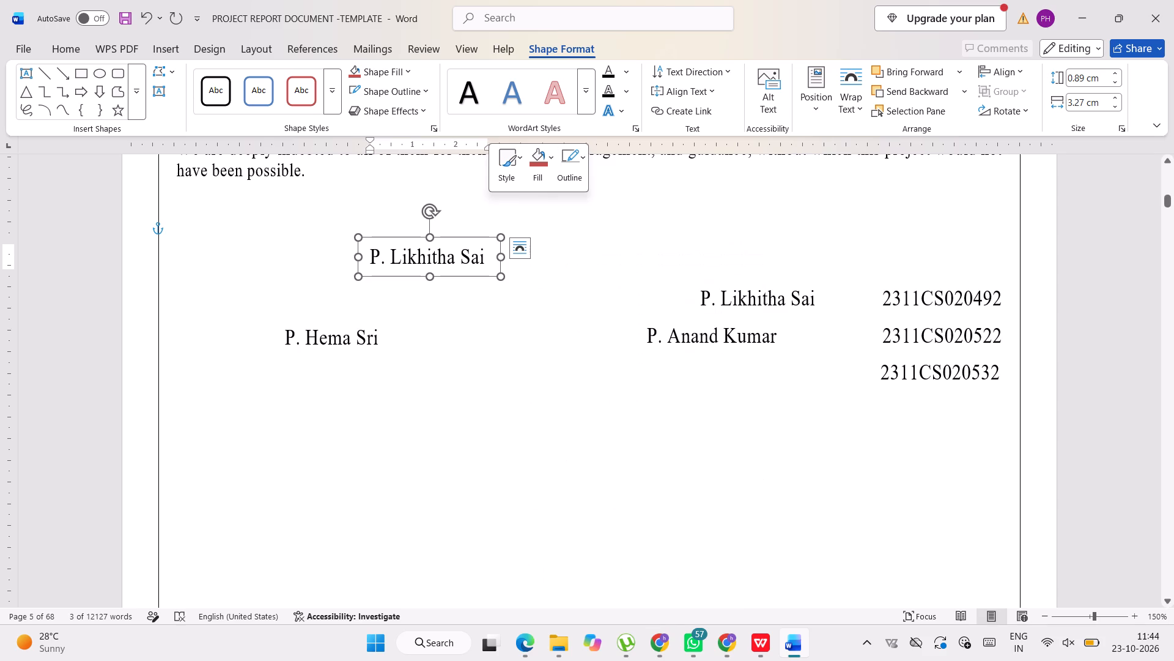
click(594, 267)
Delete the first student's original name from the line holding the first roll number.
drag(700, 295, 789, 305)
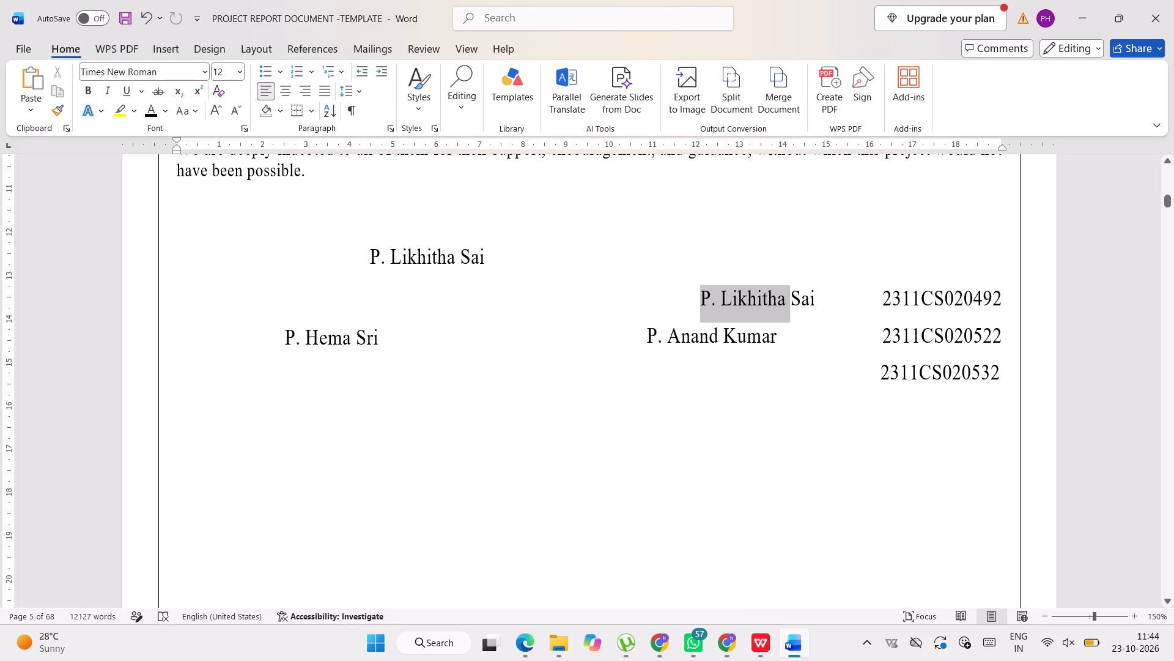
drag(789, 305, 804, 297)
key(BackSpace)
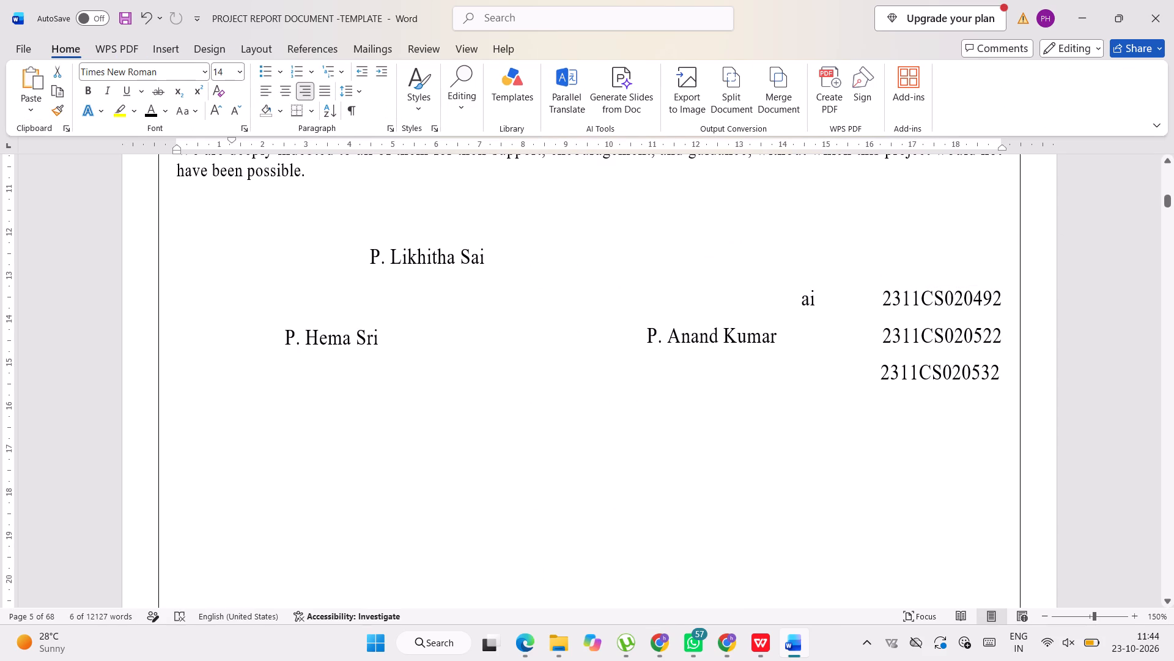
key(Right)
key(Right)
key(BackSpace)
key(BackSpace)
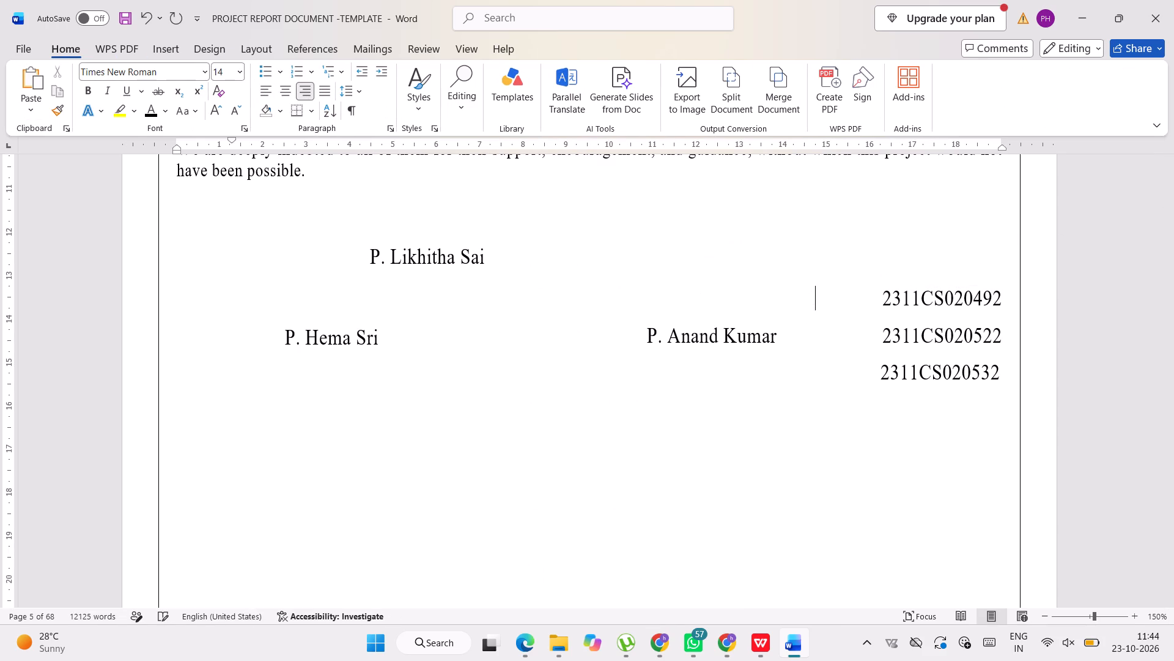
Move the first student's name text box directly above the second student's name, level with the first roll number.
click(474, 267)
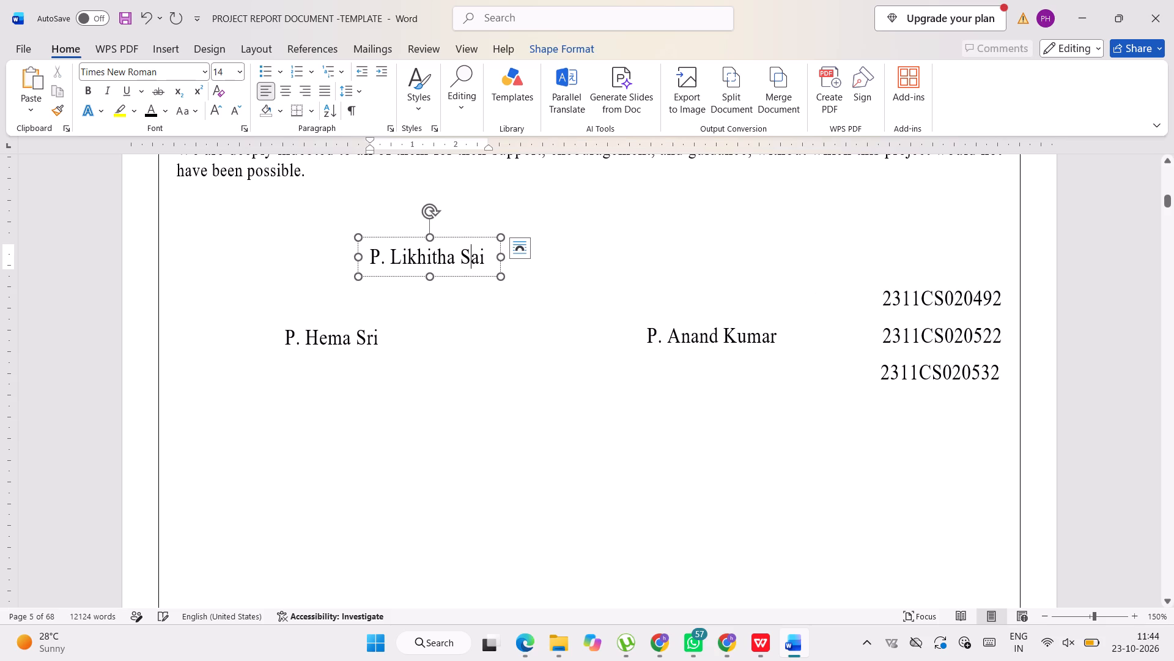
drag(452, 271, 721, 302)
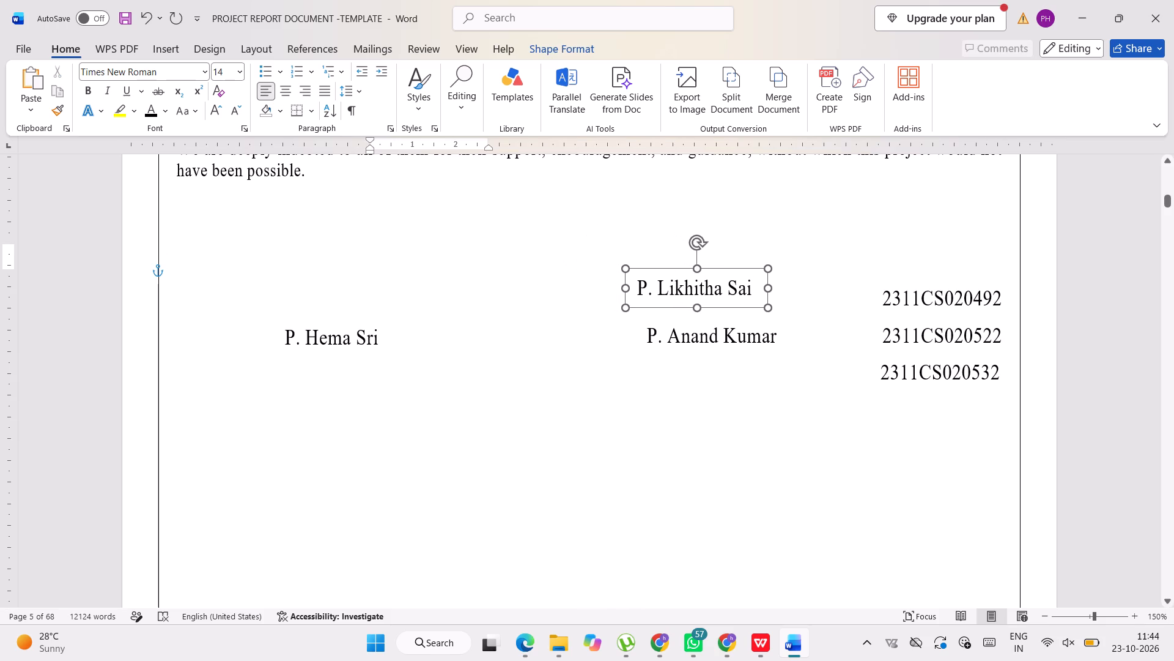
drag(721, 302, 735, 309)
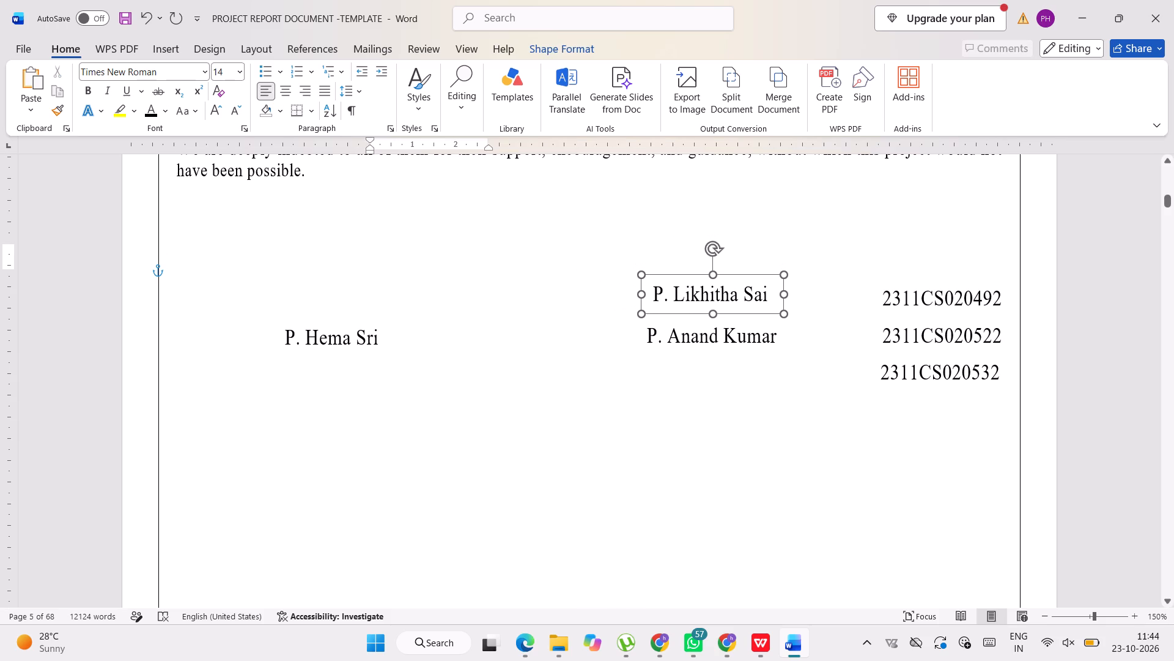
drag(735, 309, 729, 310)
click(781, 410)
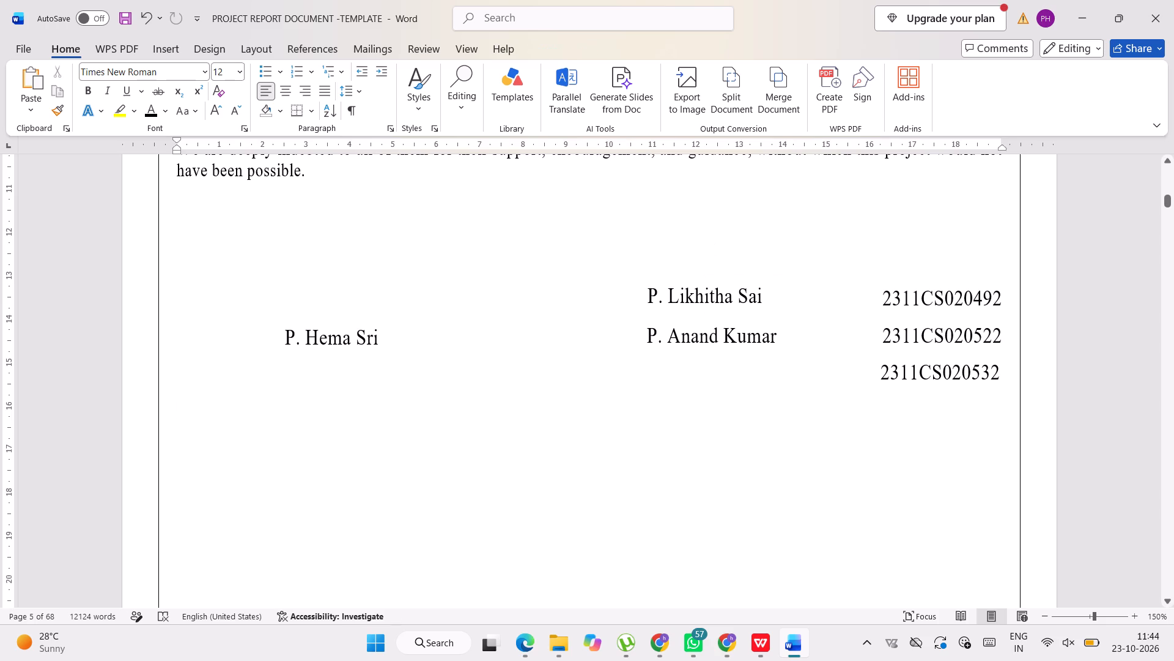
click(720, 306)
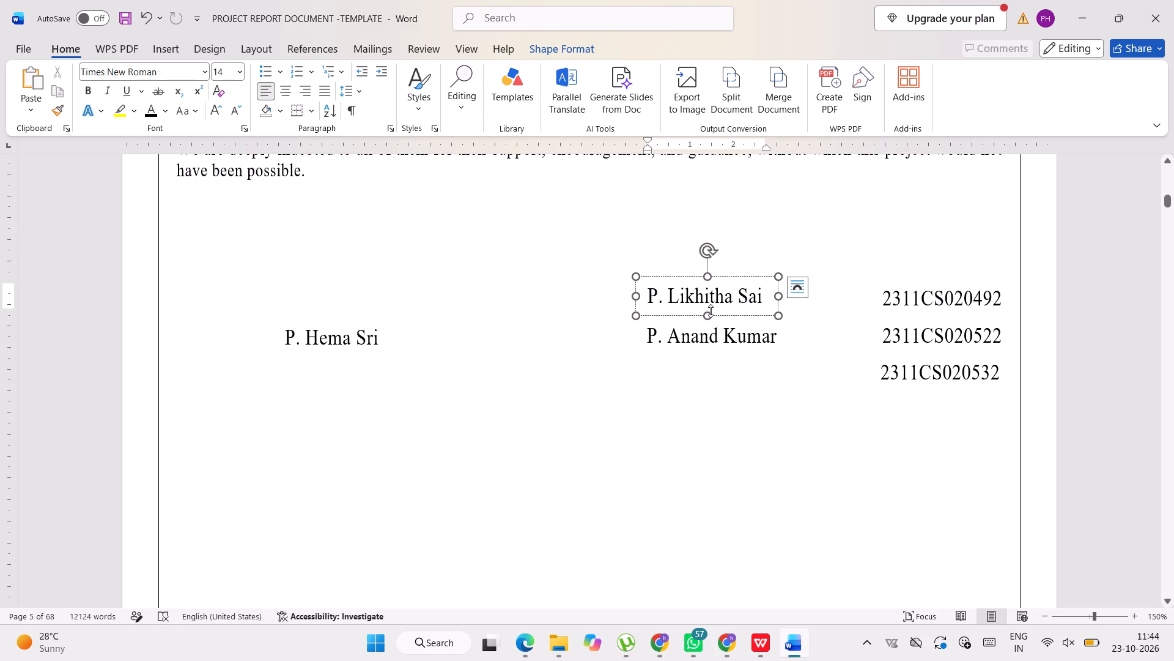
click(718, 313)
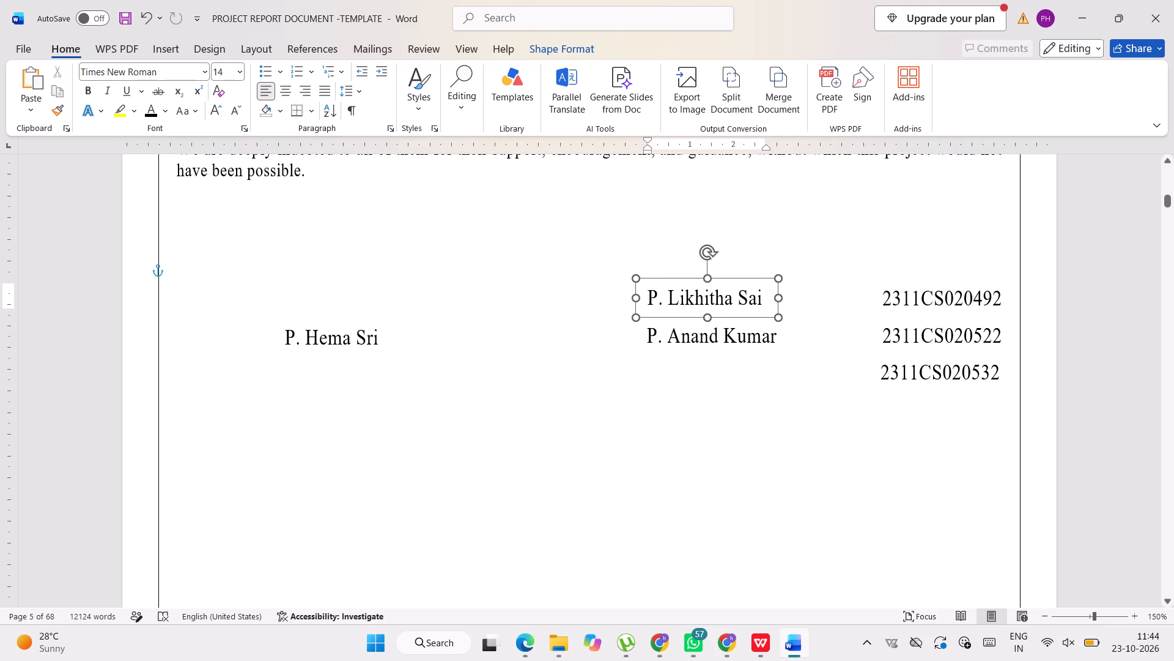
click(739, 371)
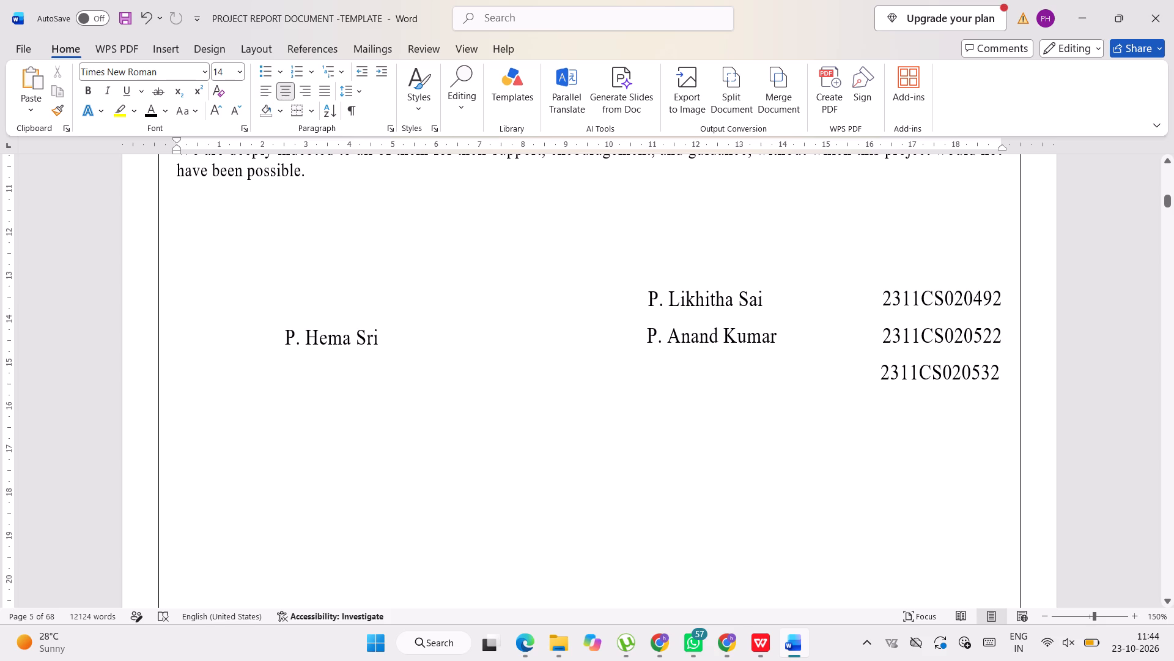
Move the third student's name text box under the second student's name, beside the third roll number.
click(322, 348)
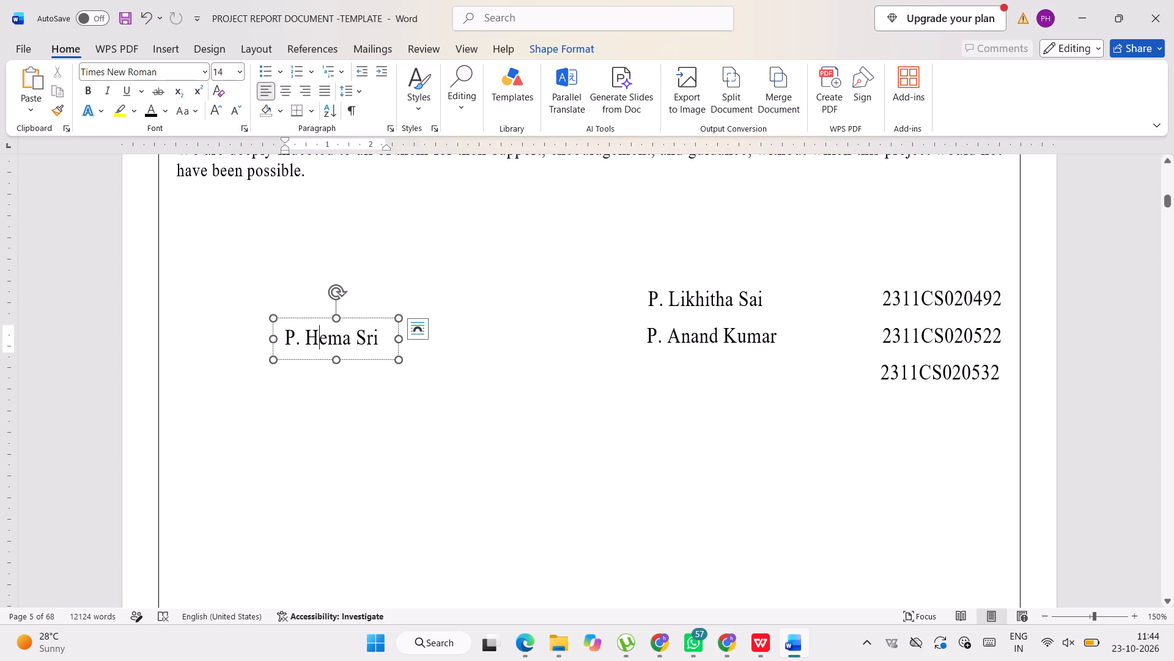
drag(363, 358, 703, 410)
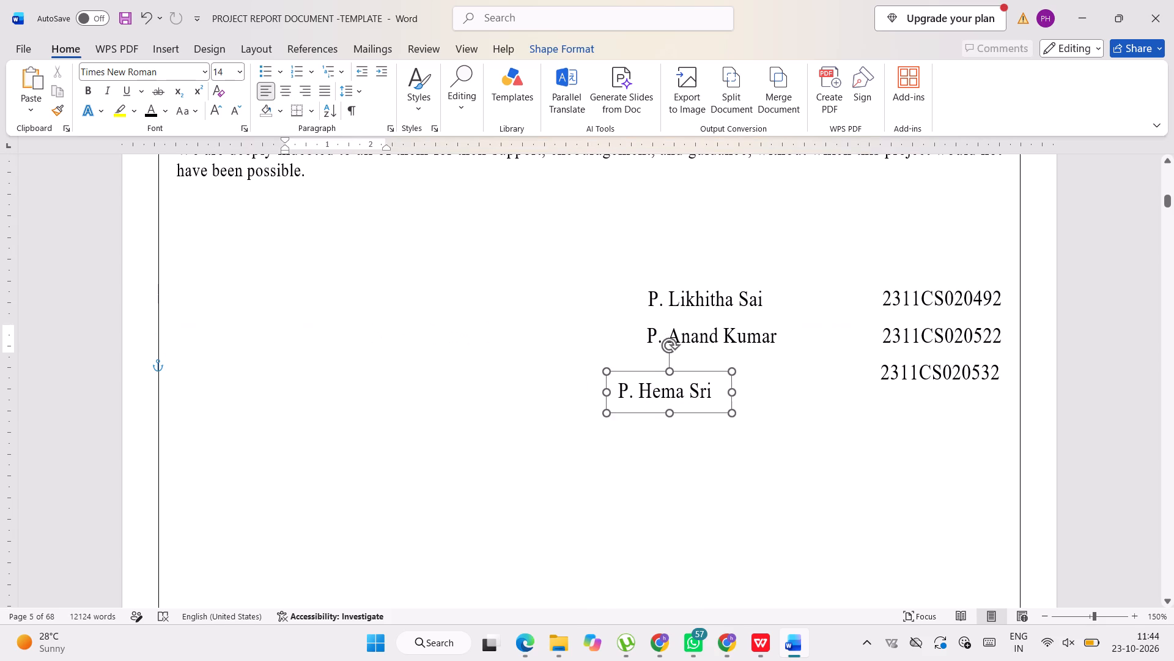
drag(703, 410, 761, 390)
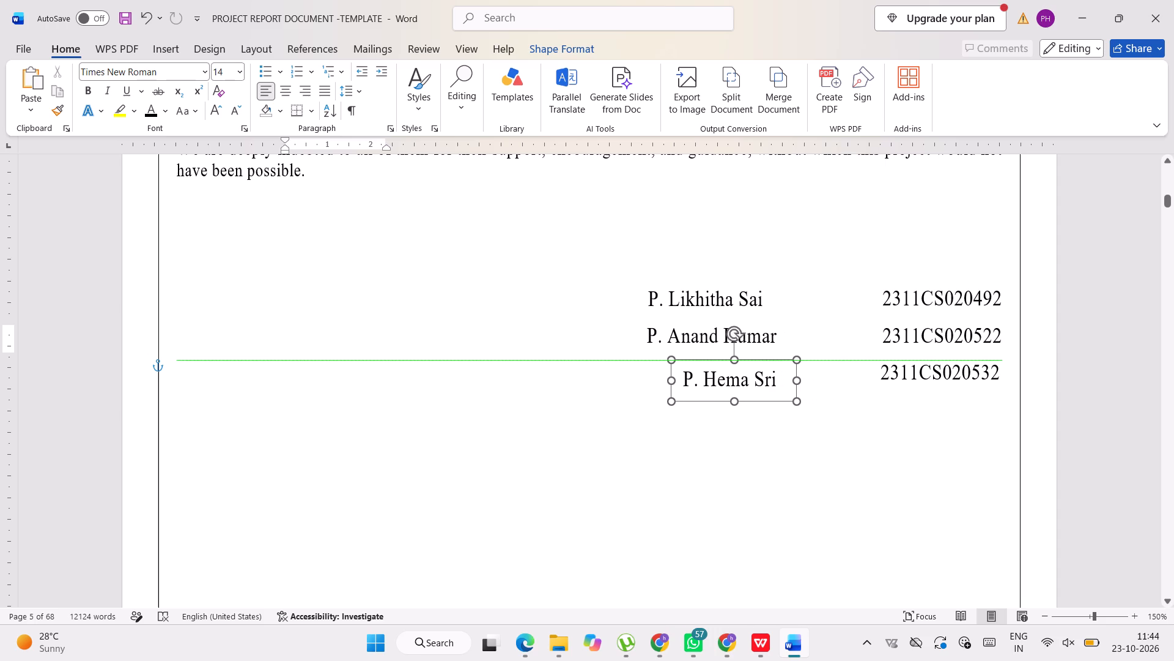
drag(761, 390, 739, 385)
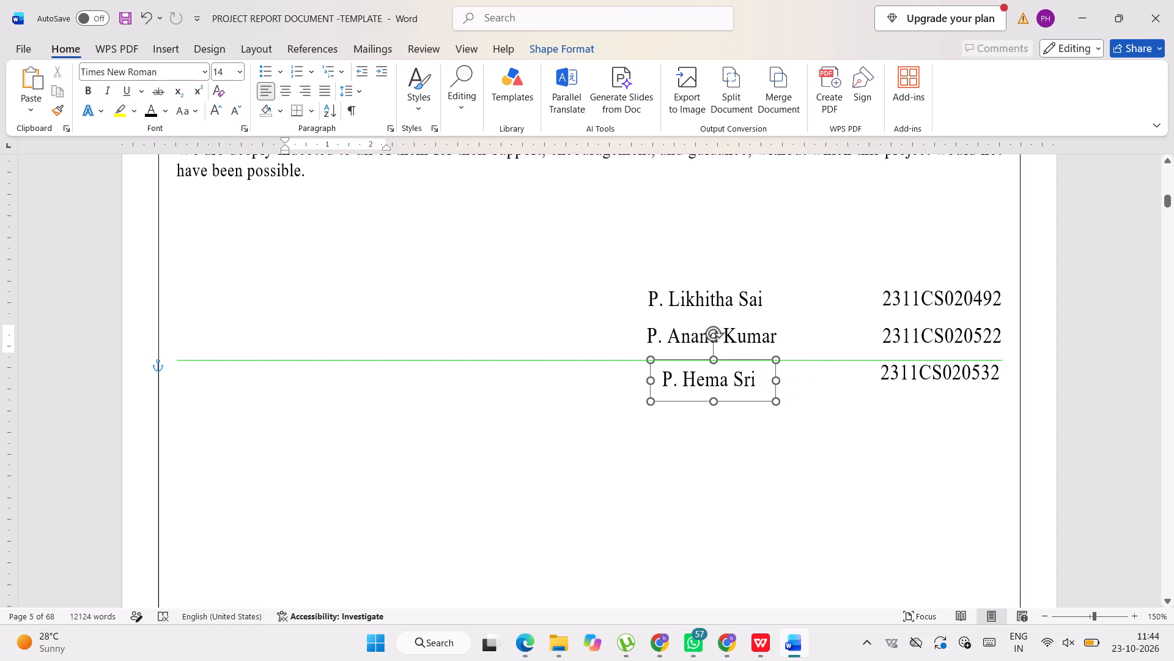
drag(739, 385, 738, 385)
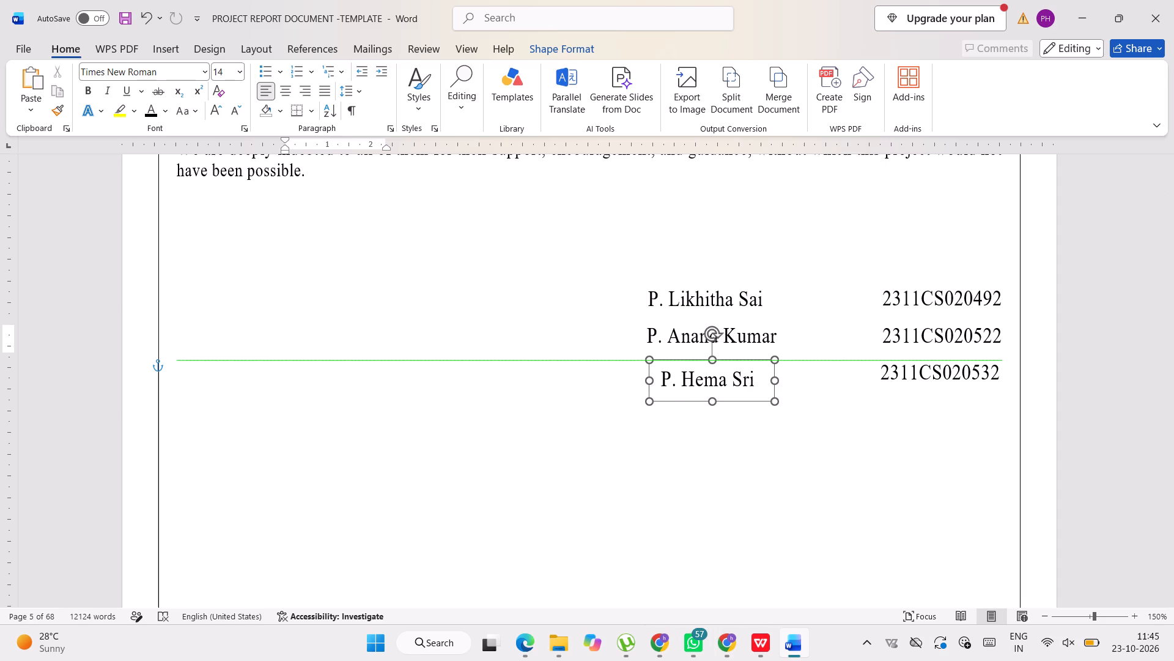
drag(738, 385, 736, 385)
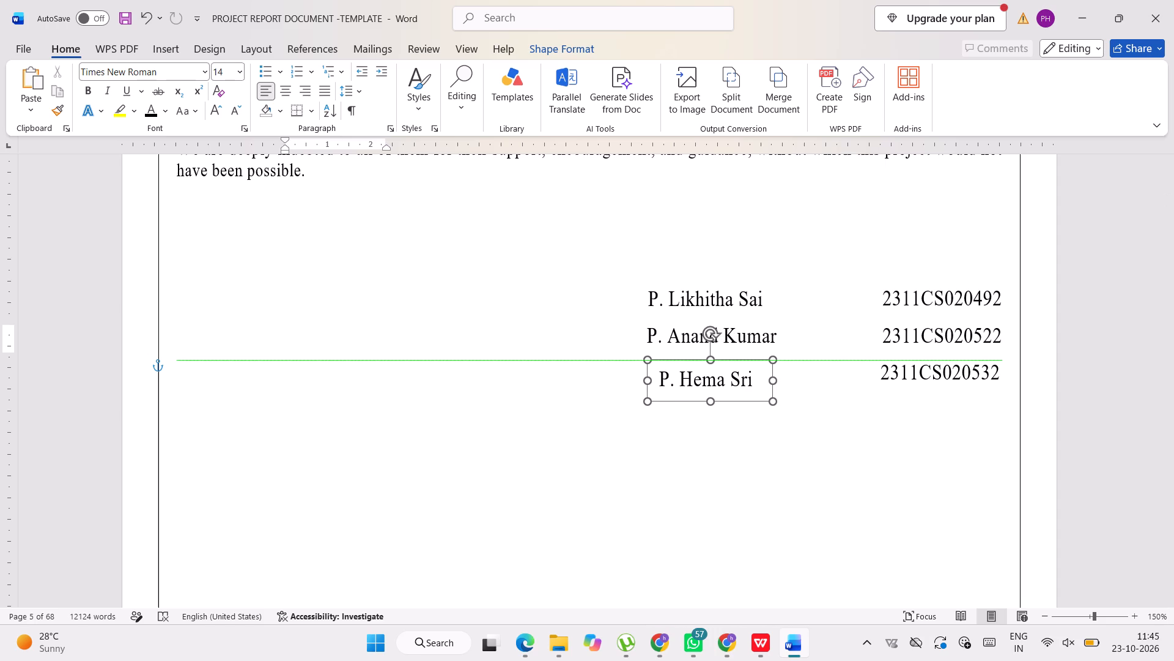
drag(736, 385, 736, 385)
click(739, 442)
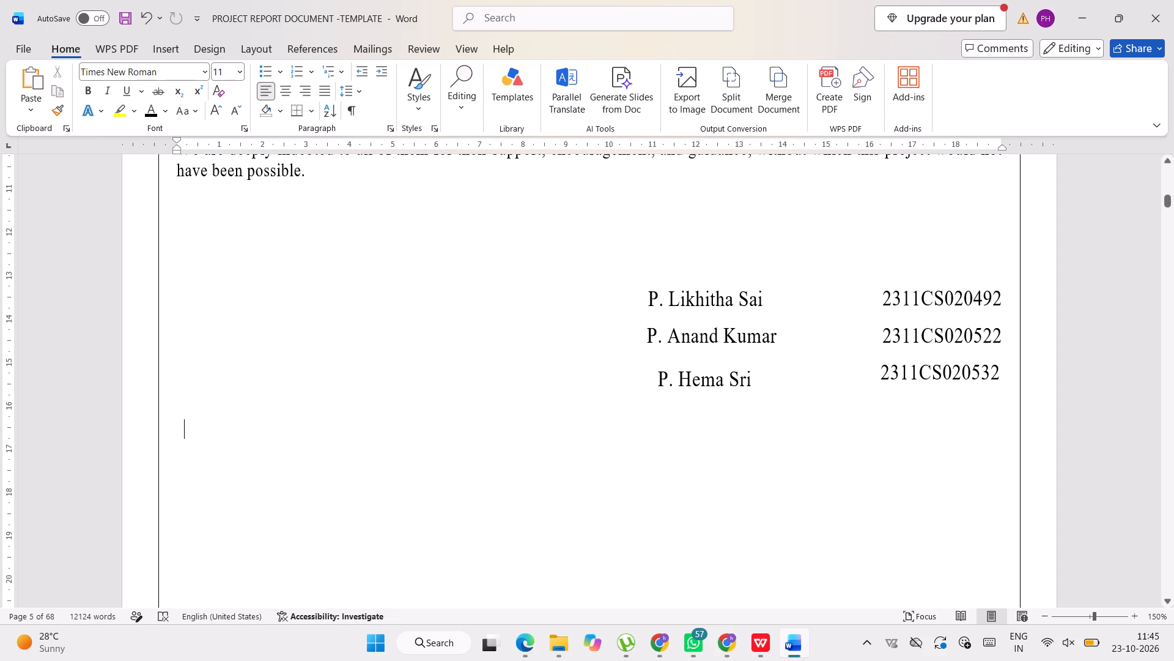
Raise the third student's name text box so the name sits level with the third roll number.
click(690, 378)
drag(674, 400, 663, 396)
click(698, 443)
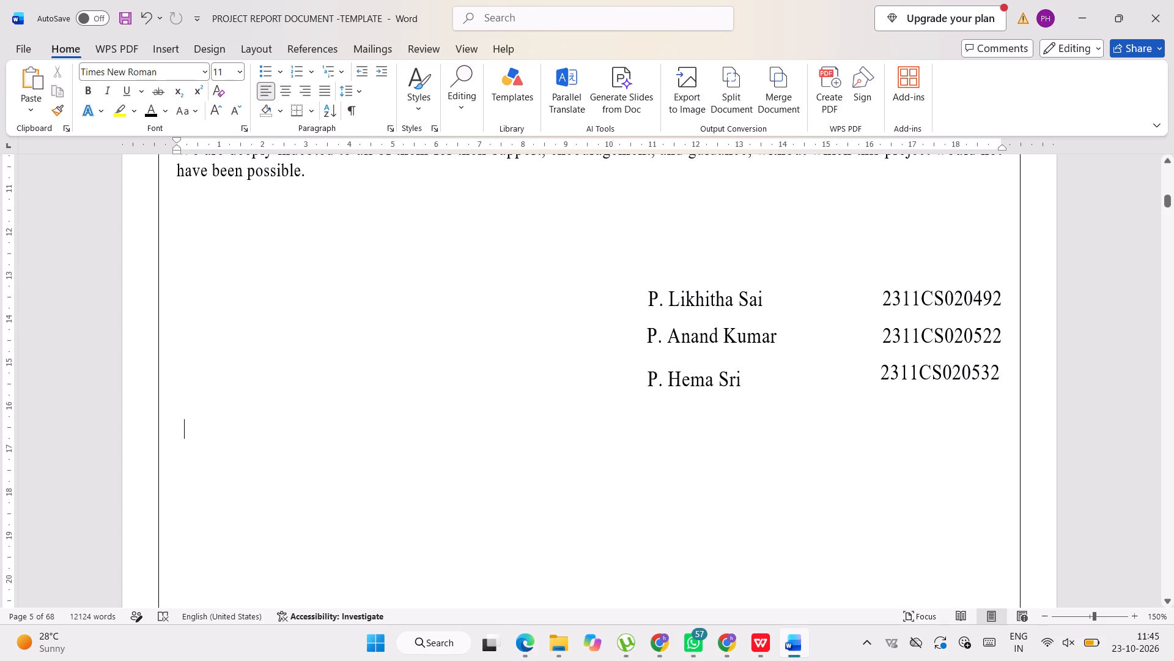
click(704, 395)
drag(684, 362, 684, 355)
click(712, 438)
click(741, 386)
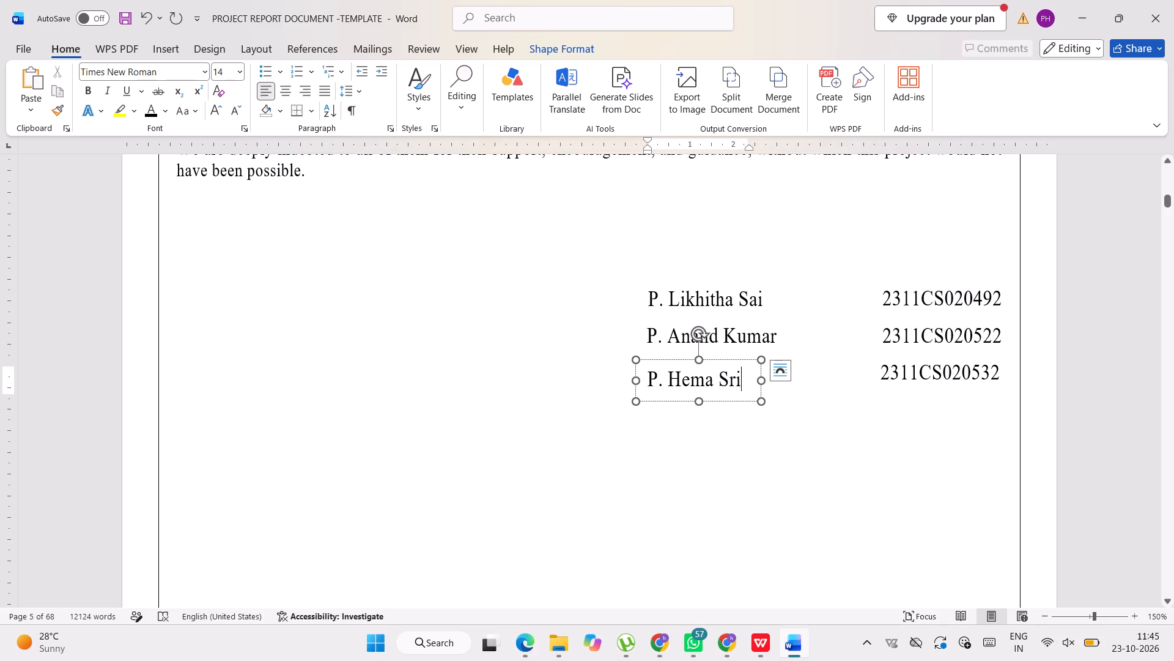
drag(732, 359, 744, 338)
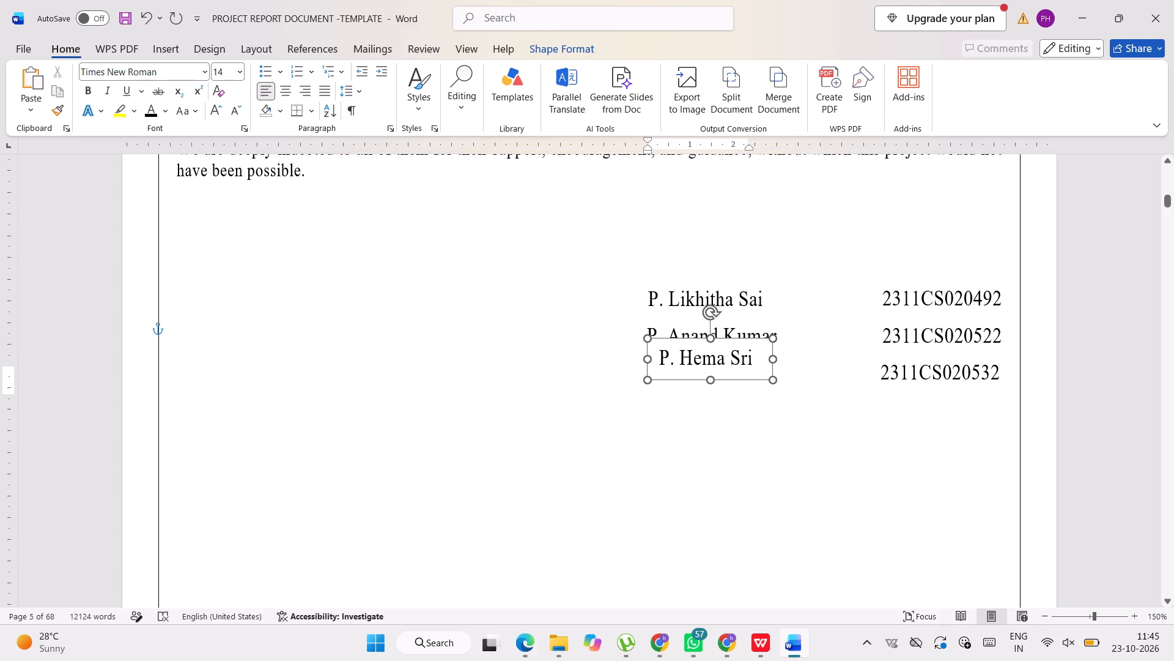
drag(744, 338, 740, 353)
click(767, 432)
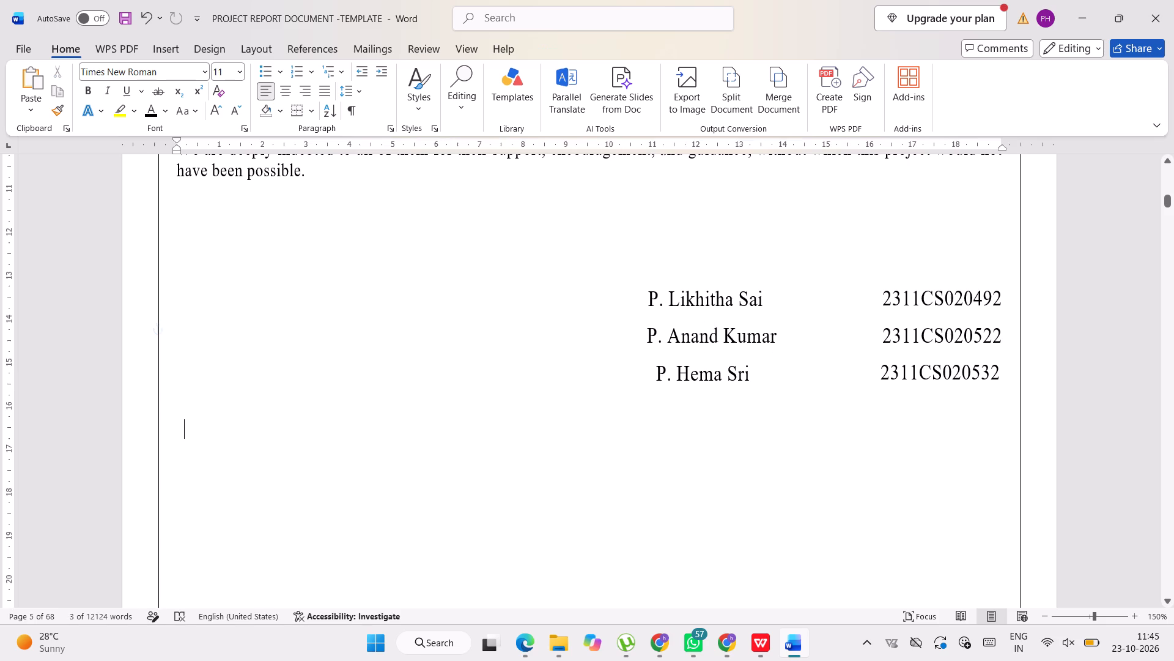
Shift the third student's name text box sideways so the name starts nearly in line with the names above.
click(687, 381)
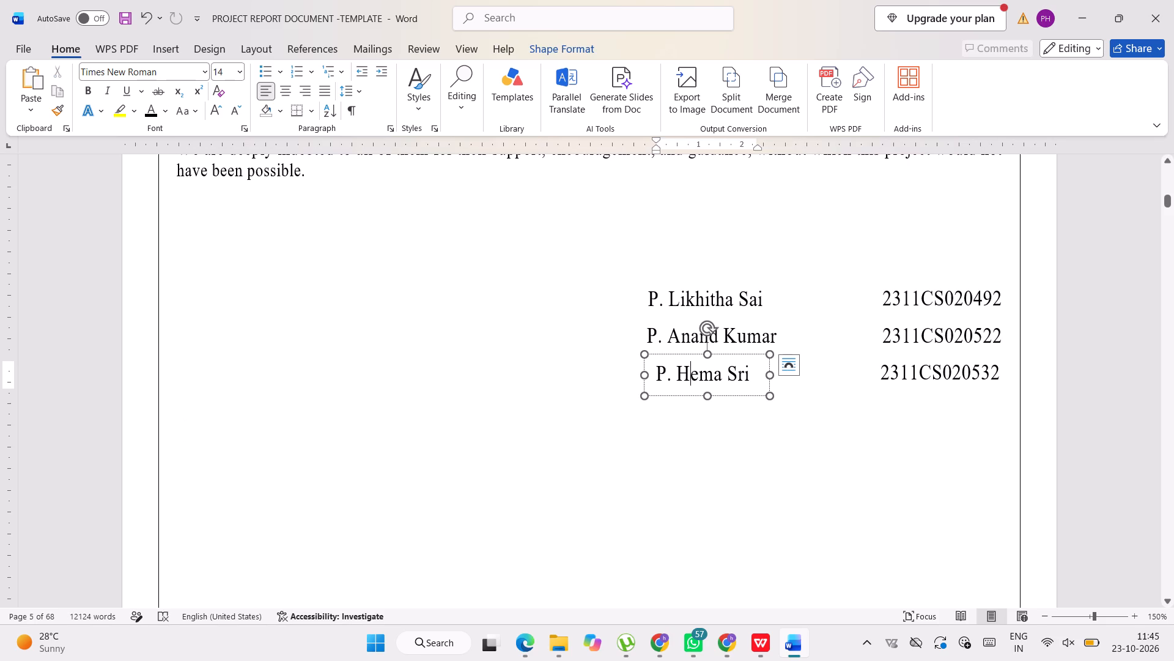
drag(670, 397, 663, 397)
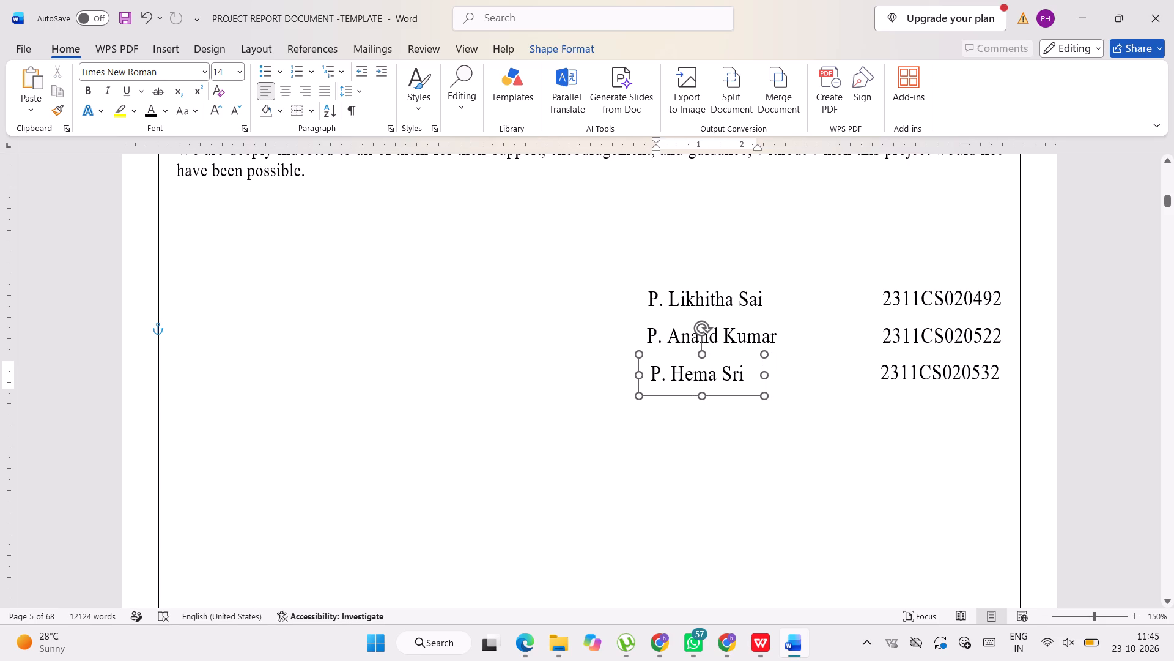
drag(663, 397, 663, 397)
click(687, 435)
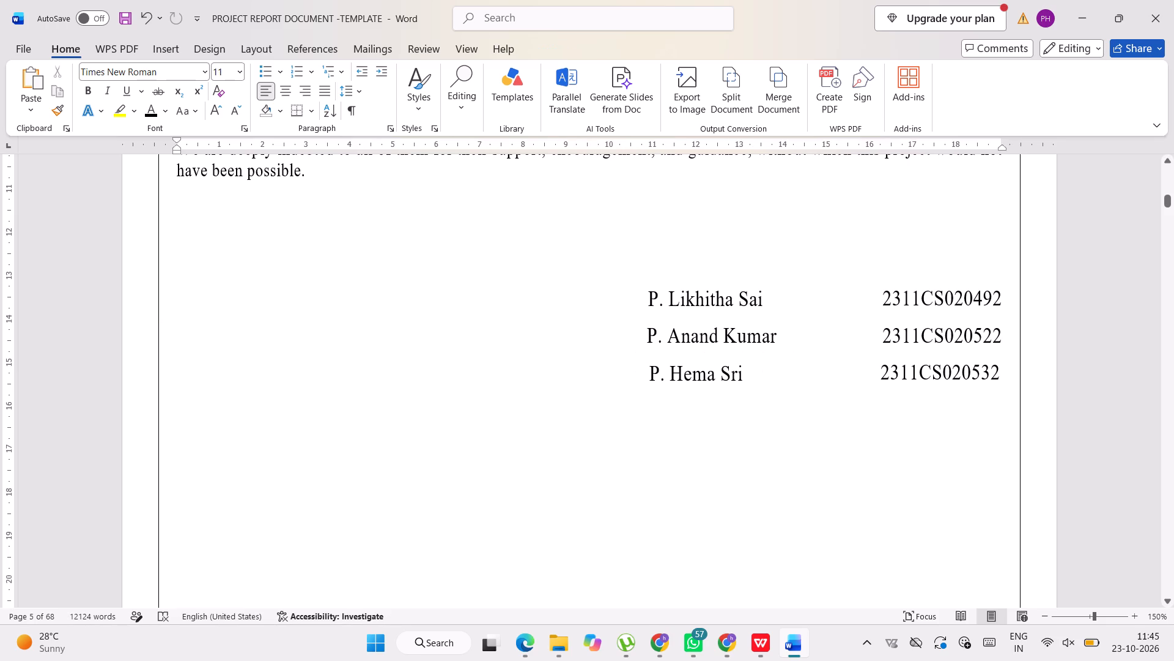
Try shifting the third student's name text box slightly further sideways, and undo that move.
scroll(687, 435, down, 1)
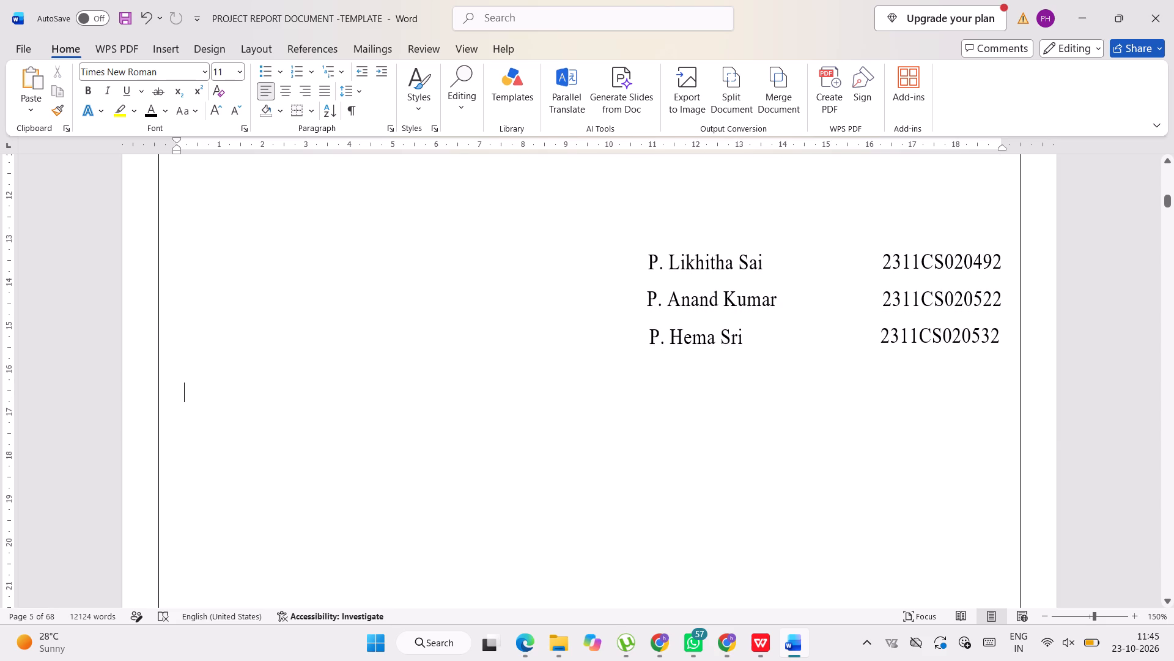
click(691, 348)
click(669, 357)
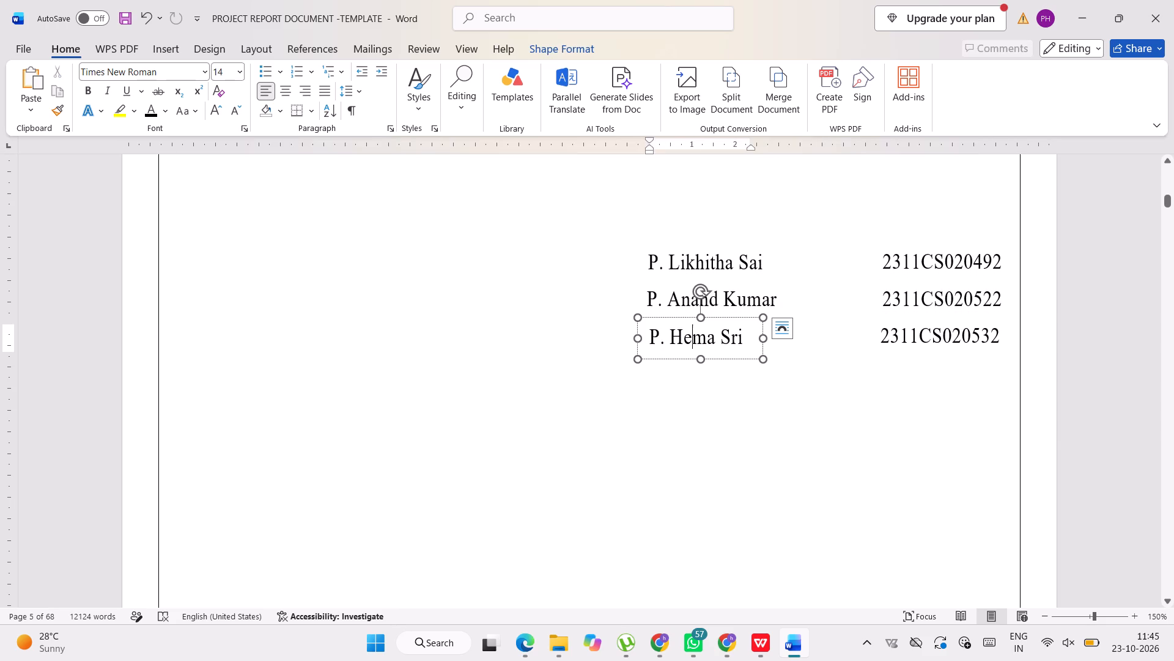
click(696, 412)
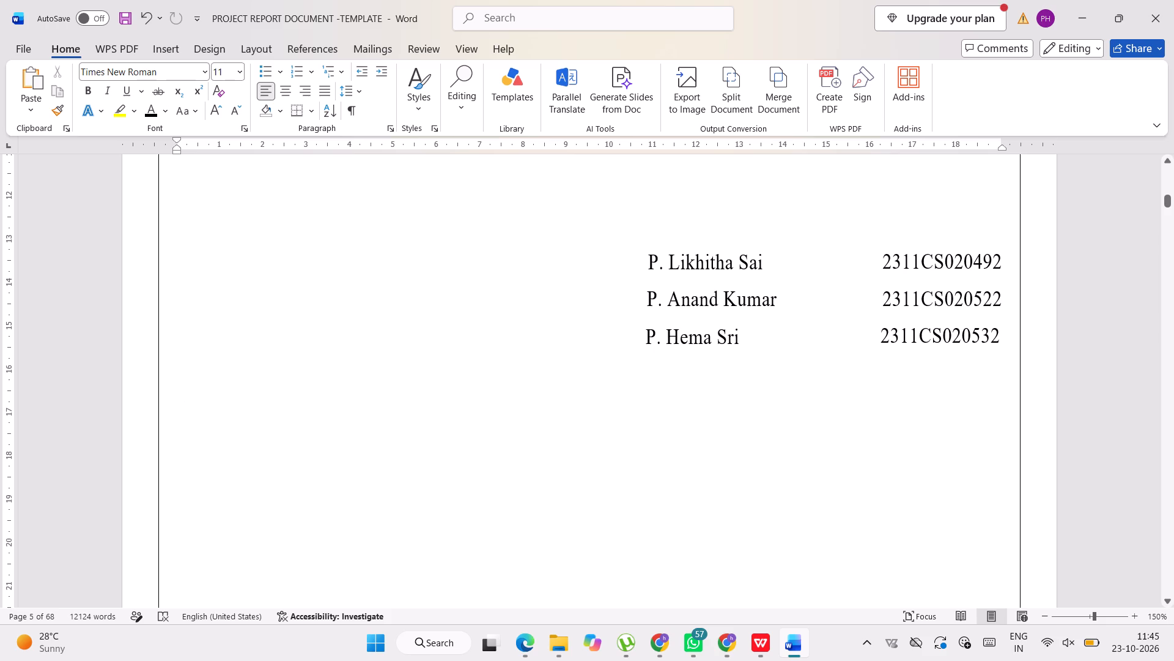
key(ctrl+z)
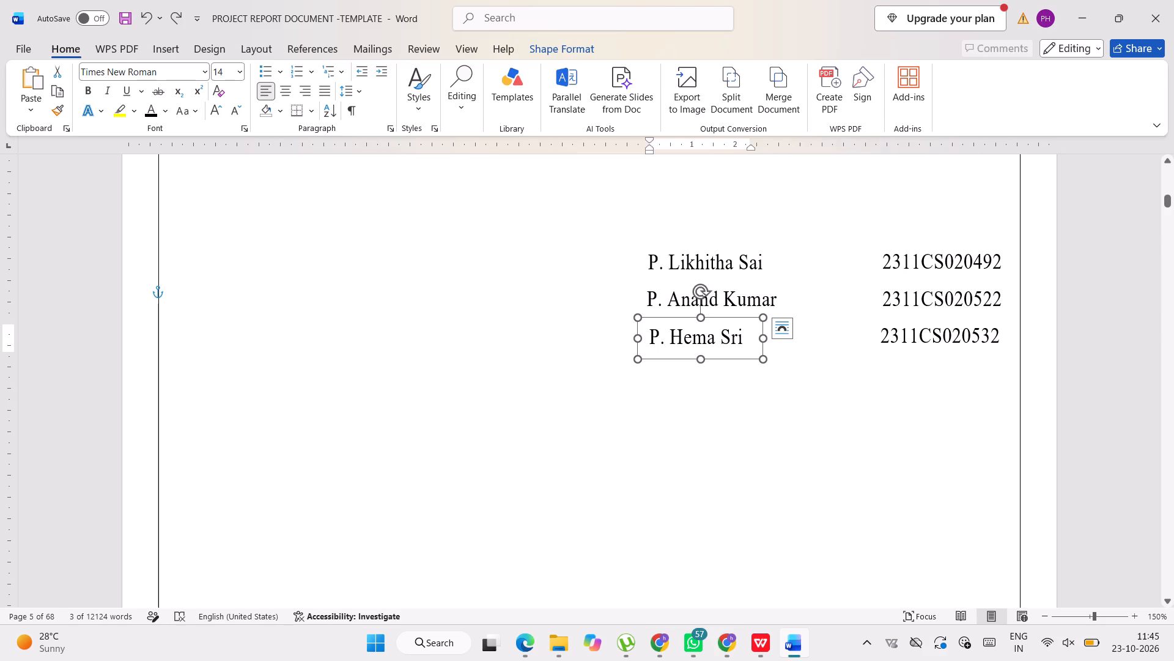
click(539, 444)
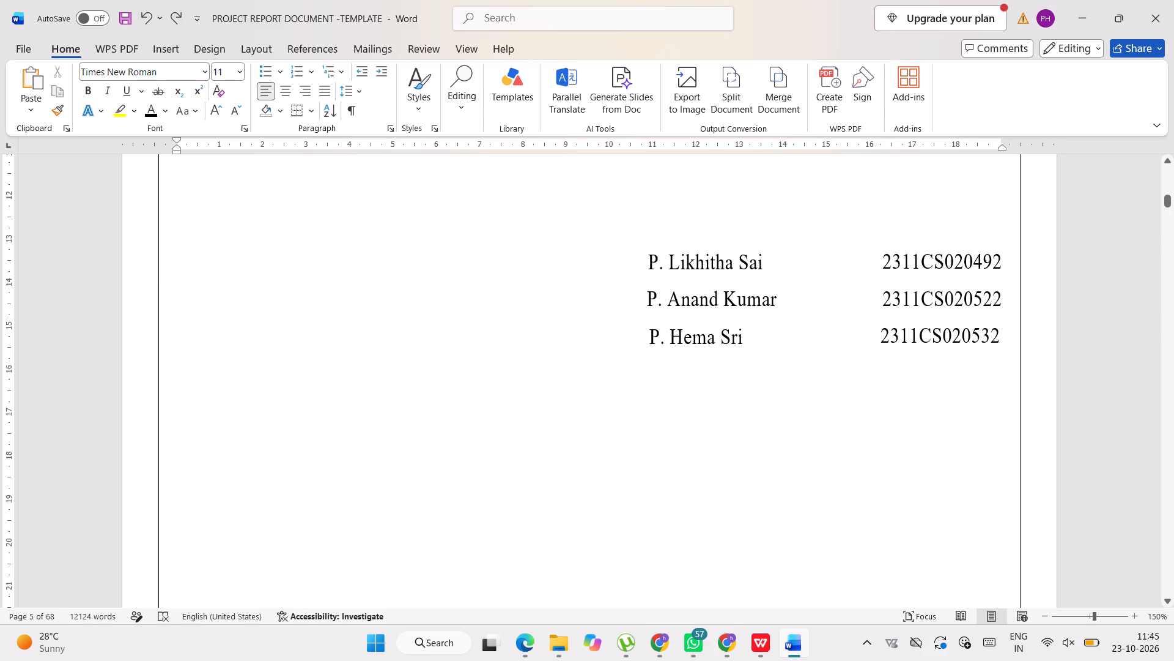
Nudge the third student's name text box so the name starts in line with the second student's name.
click(658, 340)
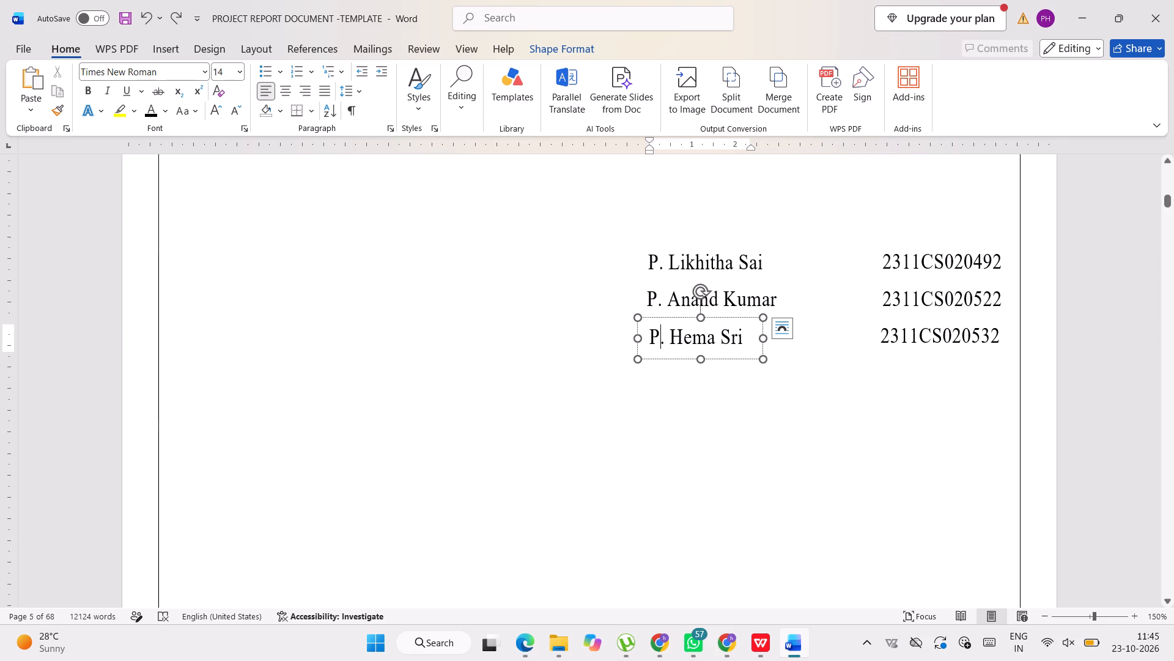
click(657, 357)
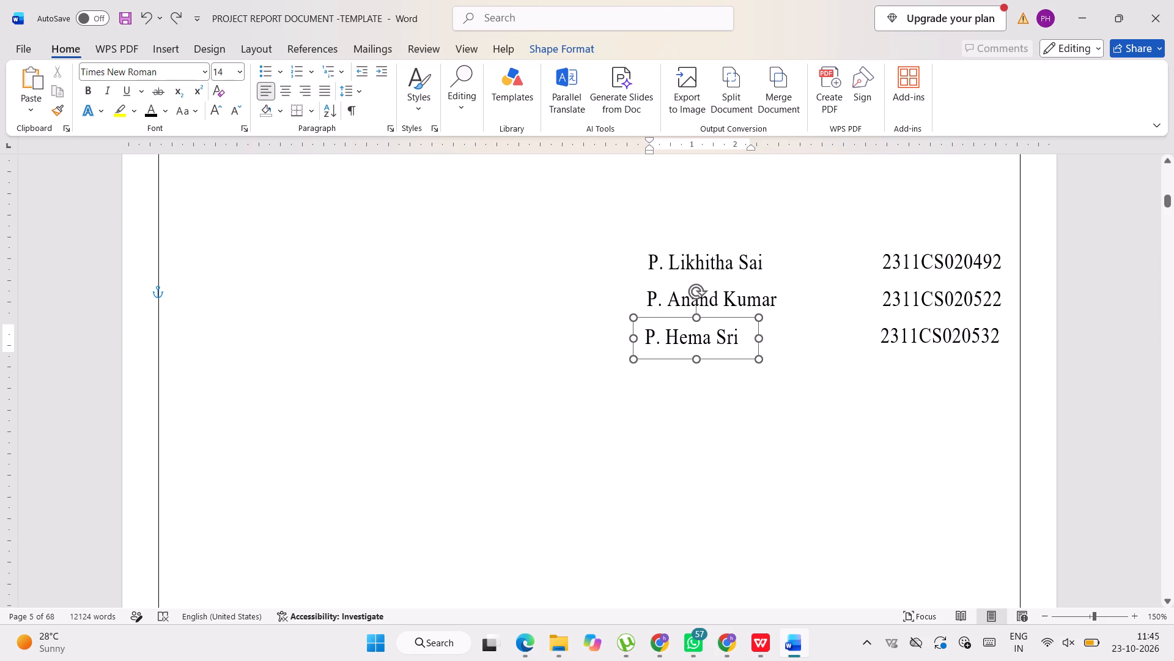
click(704, 427)
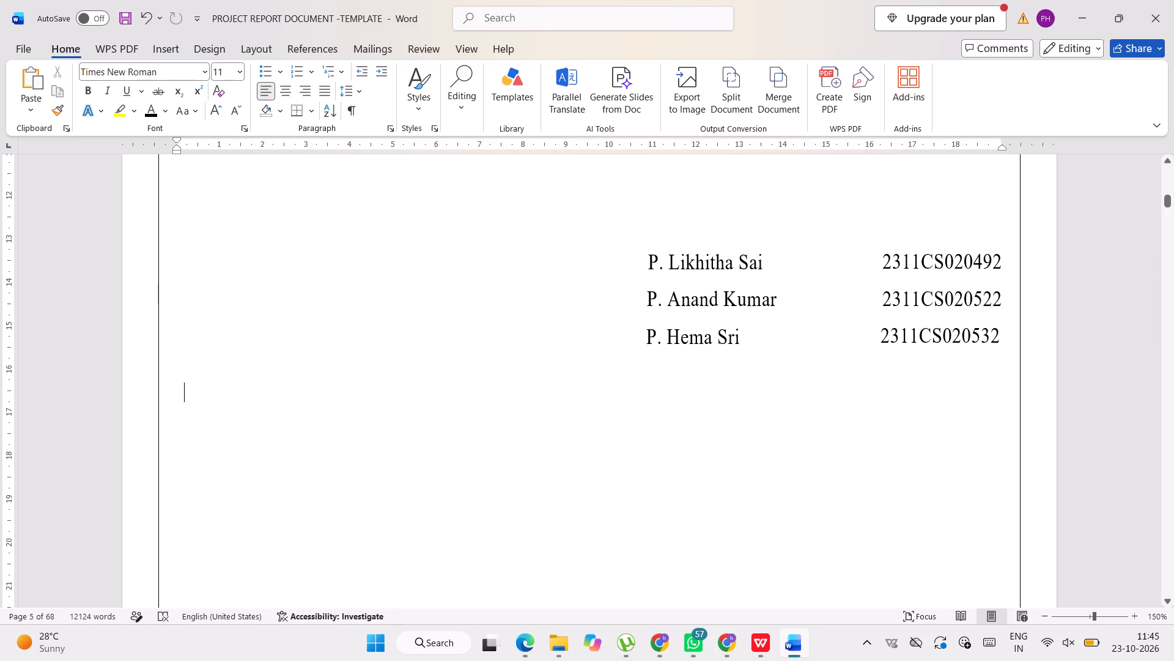
Set the line spacing of all the Acknowledgement body paragraphs to 1.5.
scroll(704, 427, up, 1)
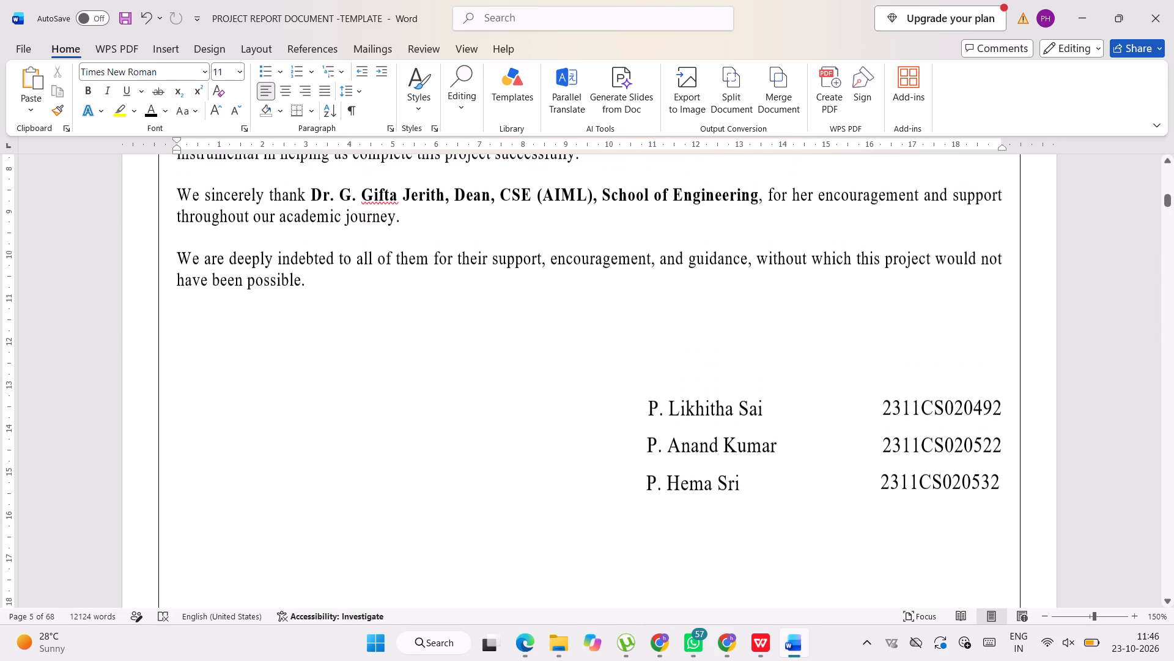
scroll(704, 427, up, 2)
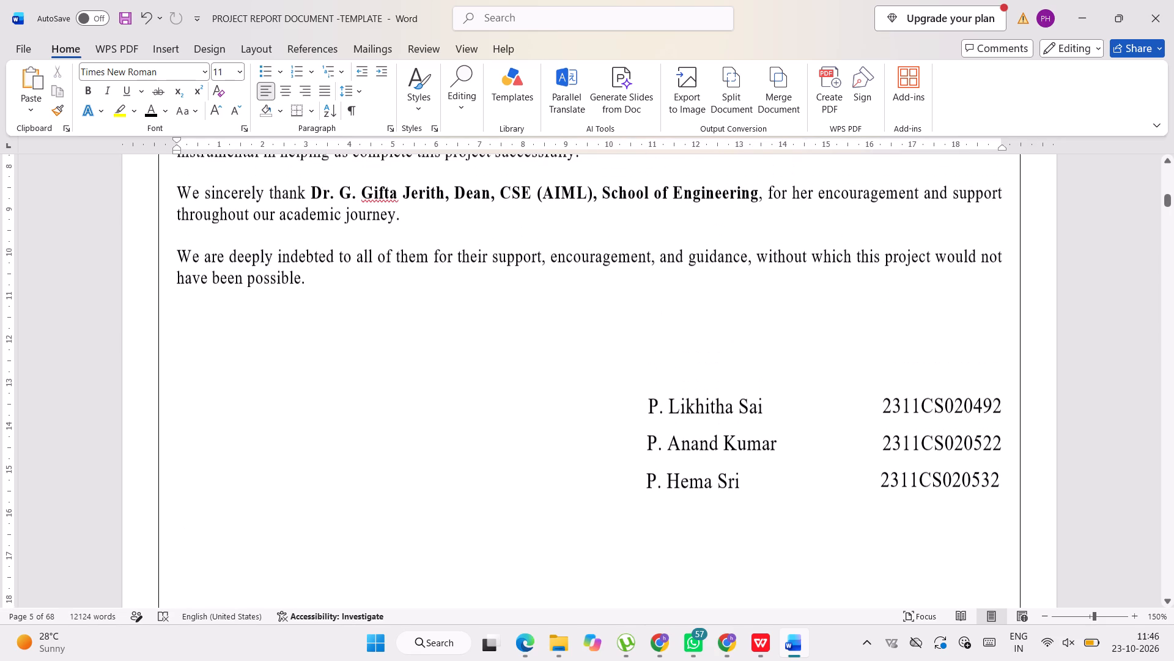
scroll(704, 427, up, 2)
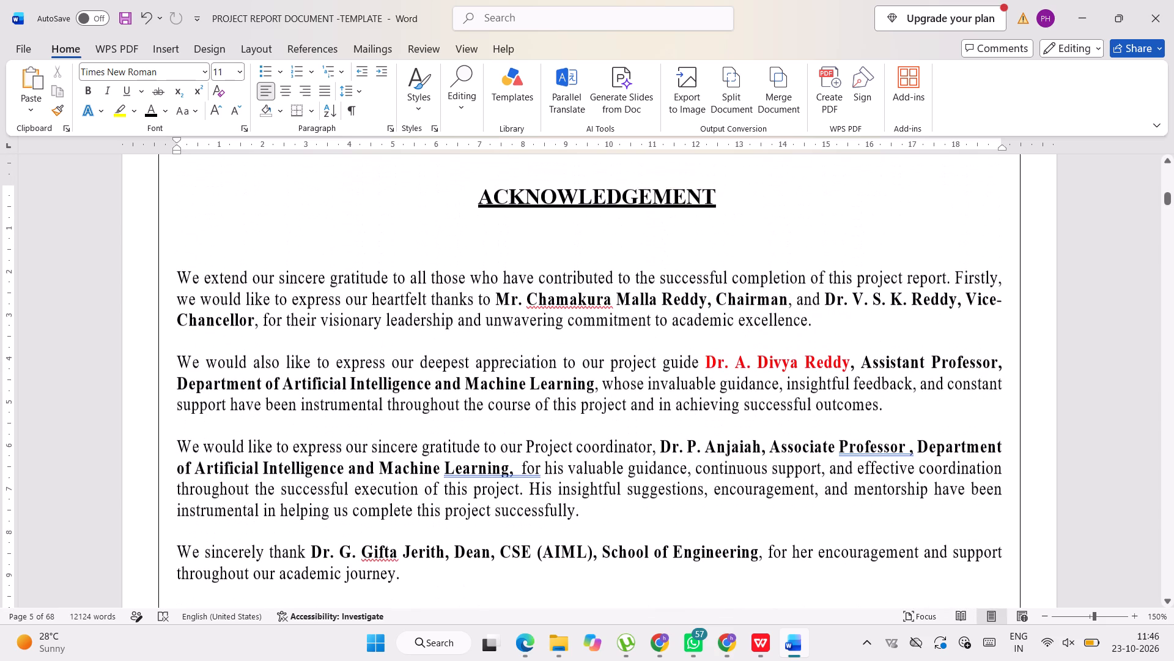
scroll(704, 427, up, 2)
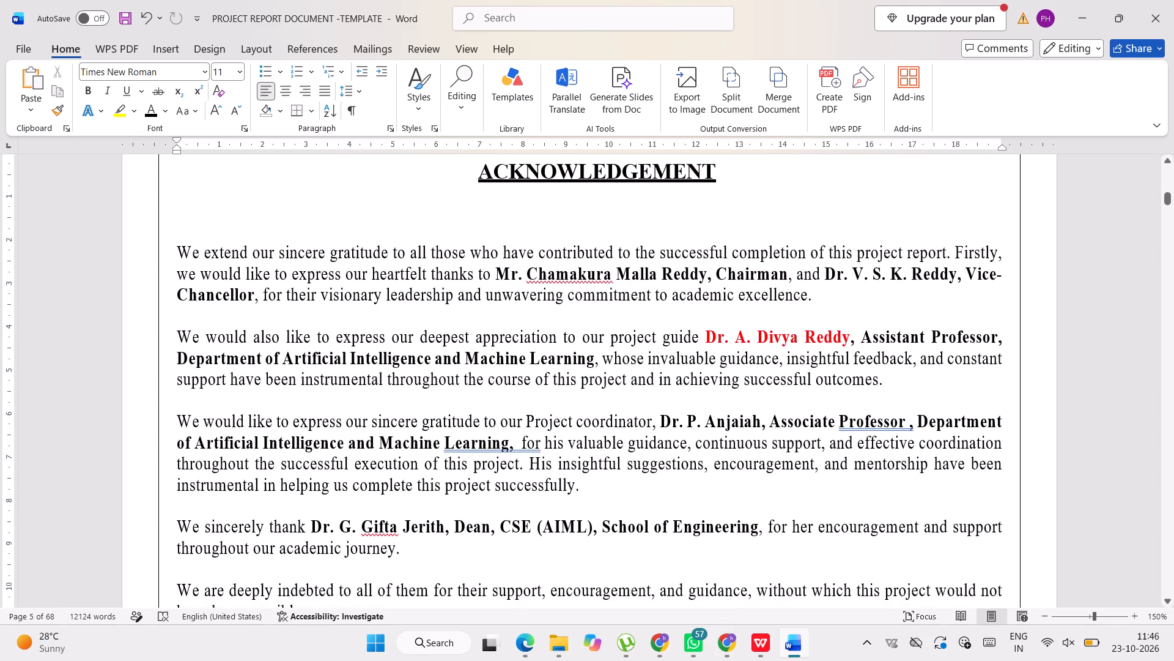
scroll(704, 427, up, 2)
scroll(526, 316, up, 1)
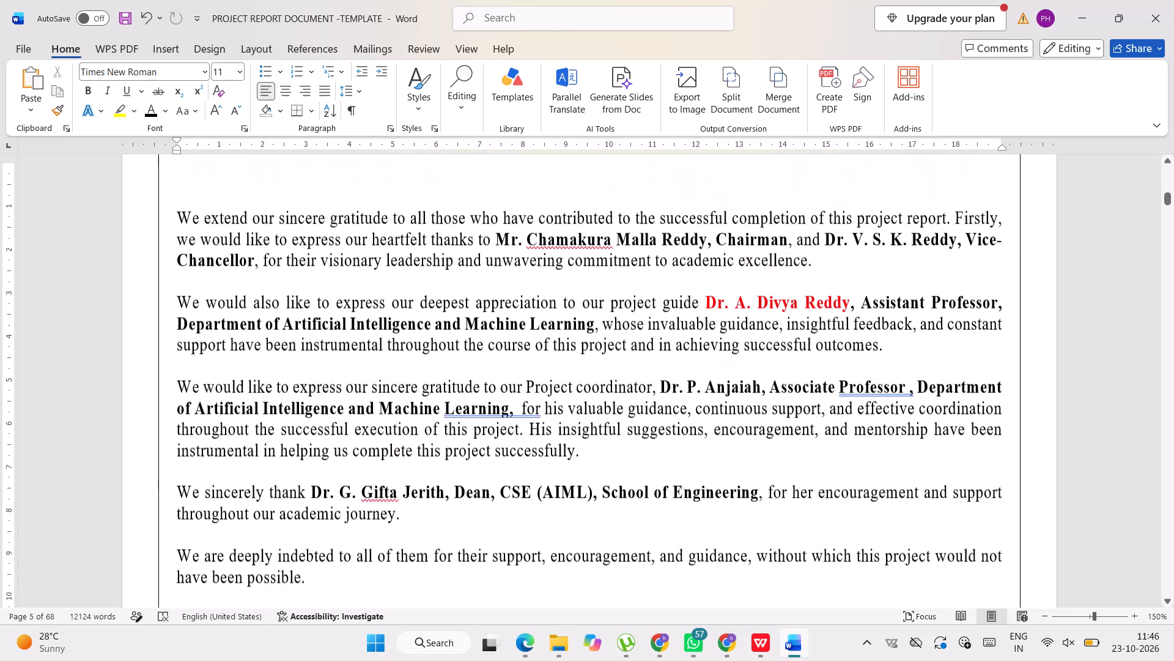
scroll(526, 316, up, 1)
drag(177, 261, 219, 303)
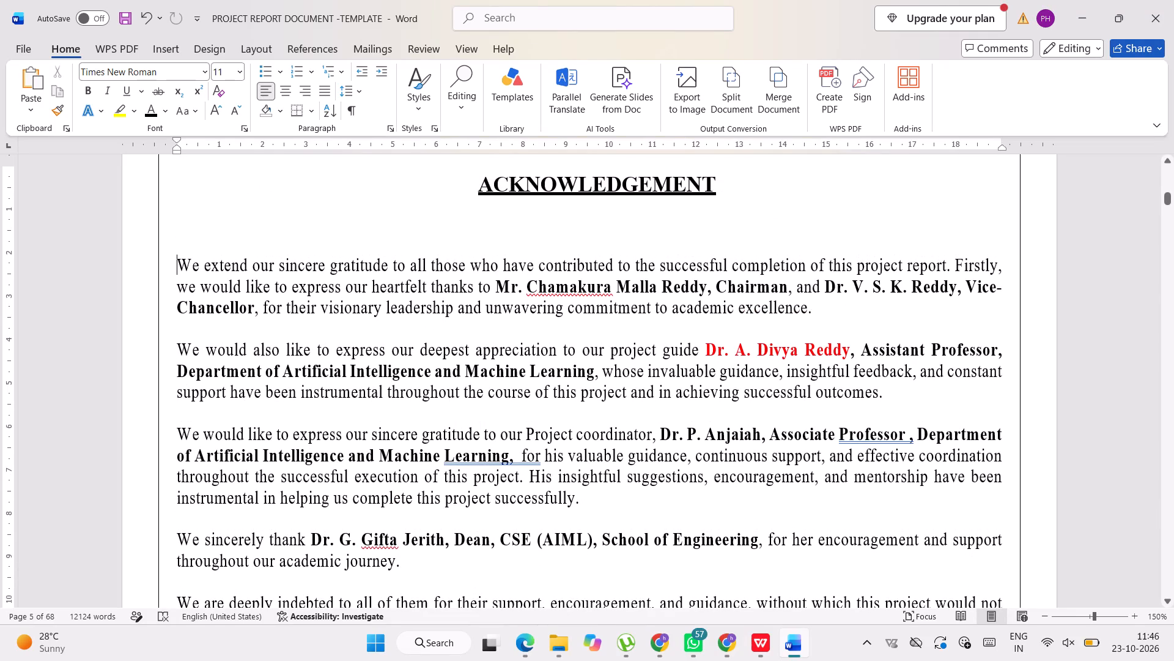
drag(219, 303, 402, 638)
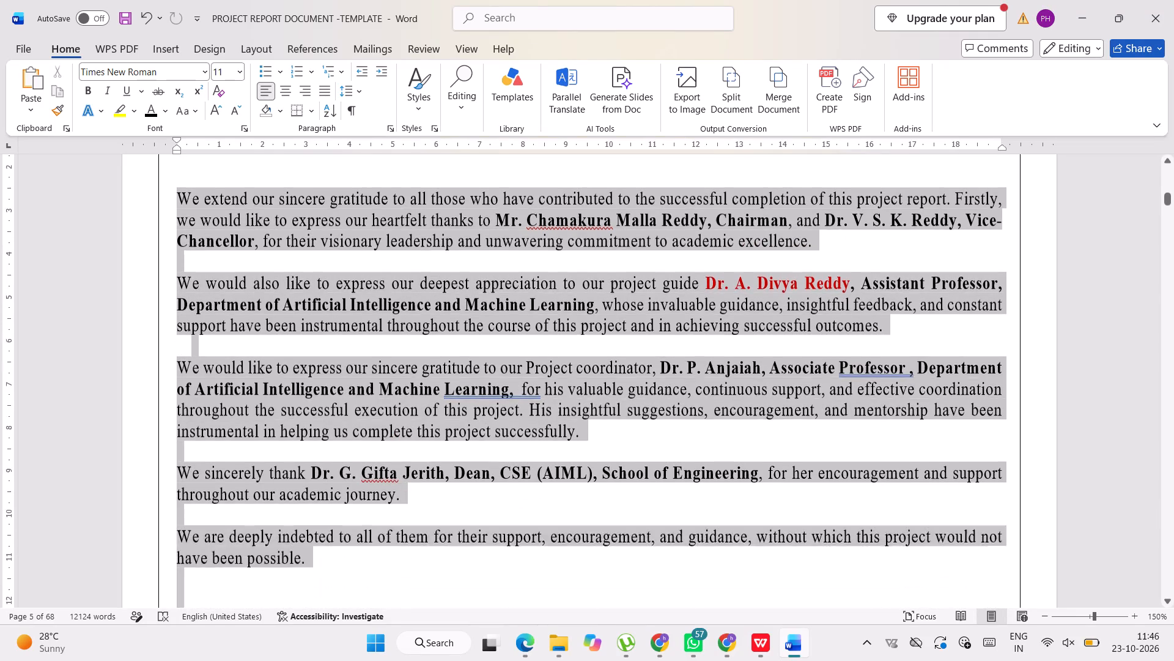
drag(402, 638, 333, 305)
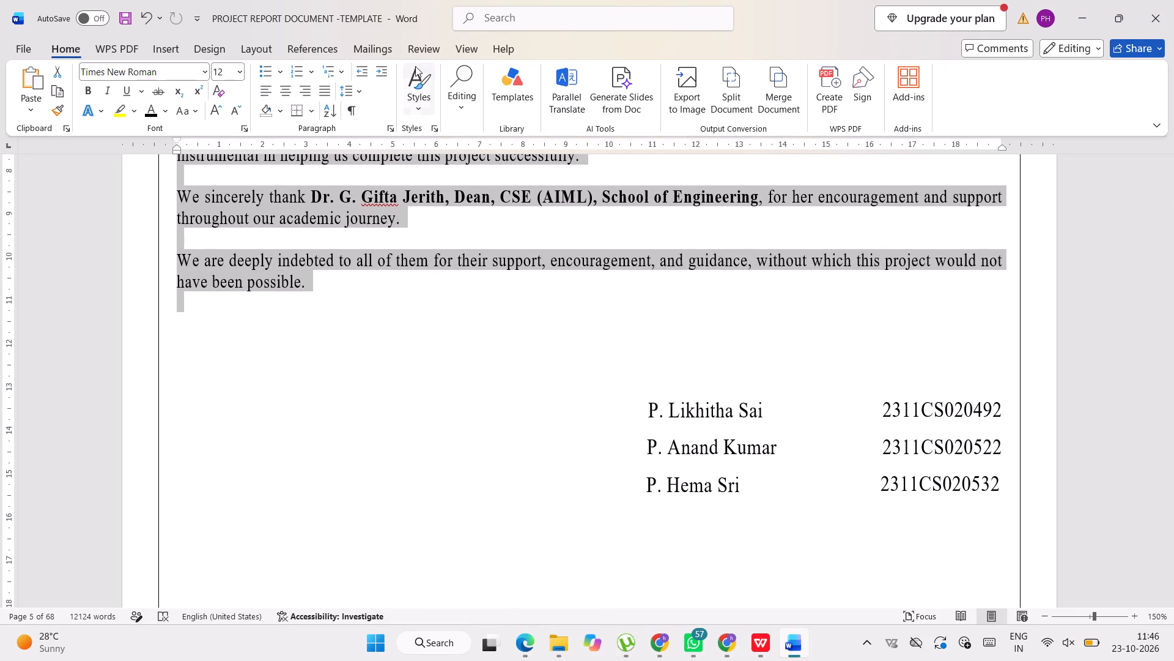
click(364, 99)
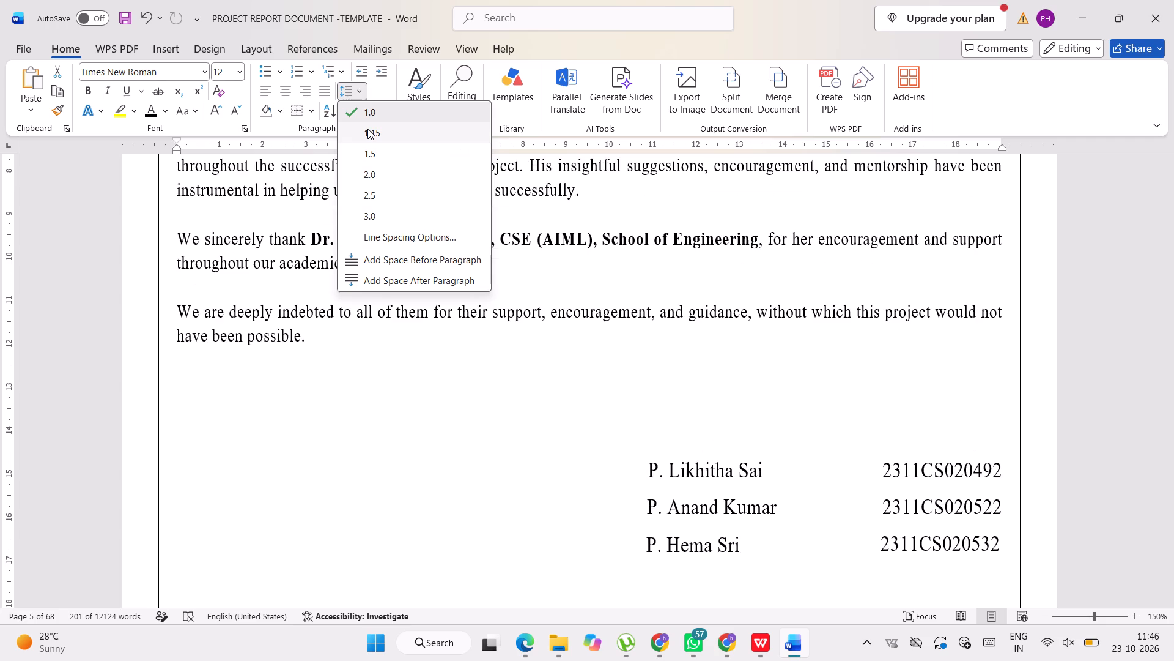
click(366, 151)
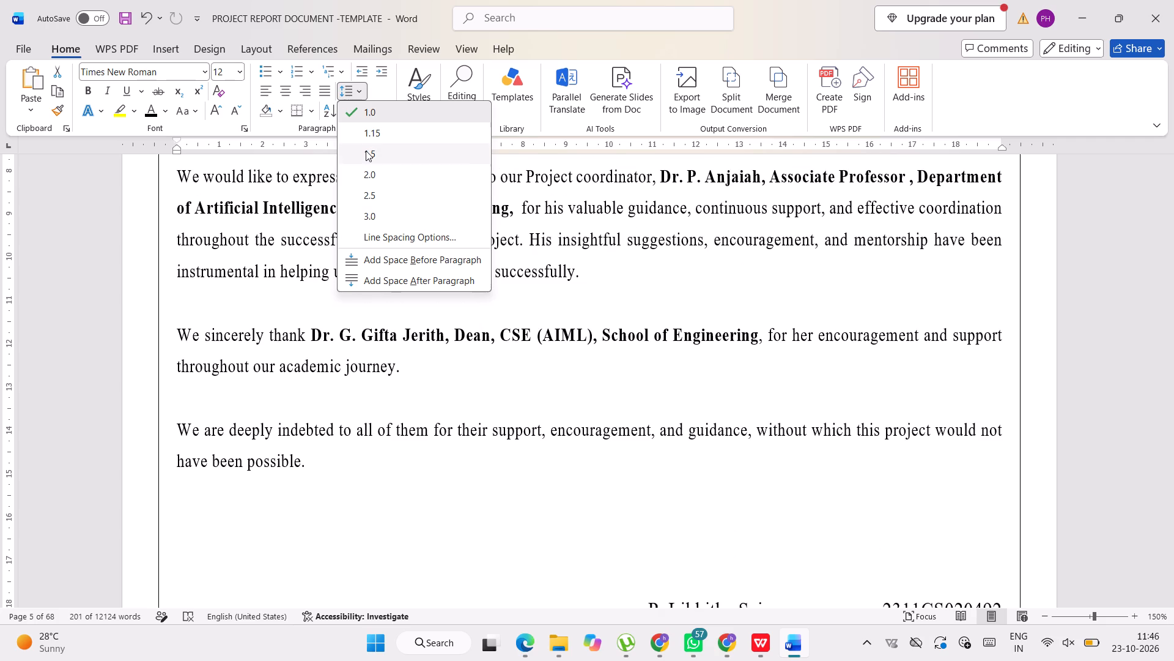
scroll(518, 339, right, 1)
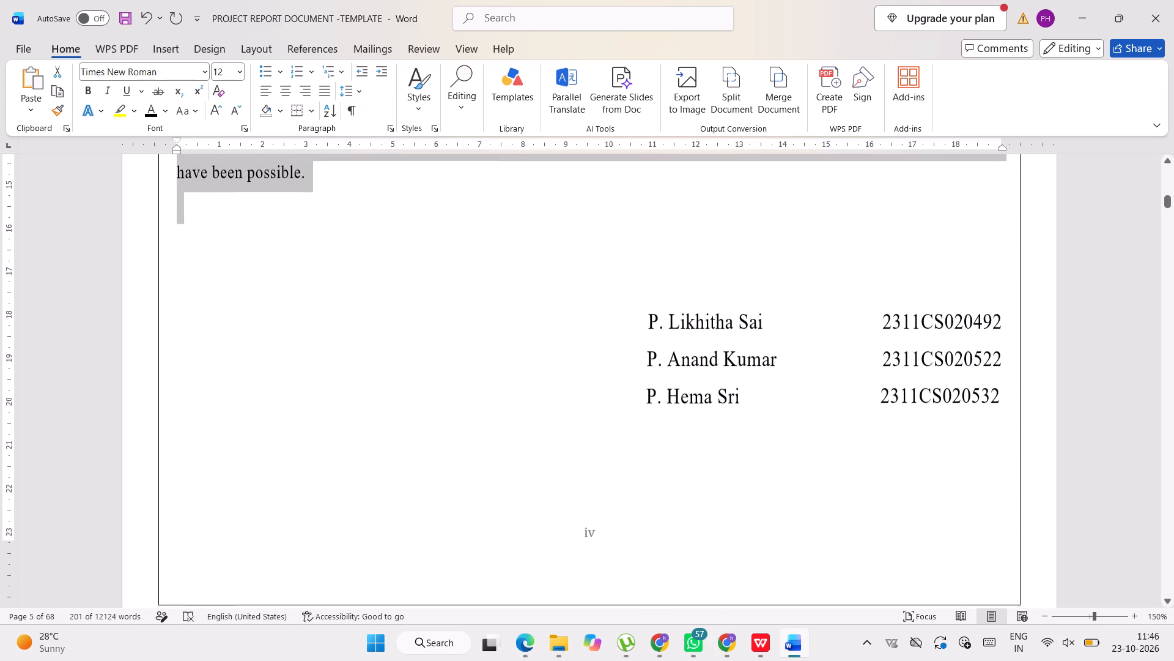
scroll(518, 339, right, 1)
scroll(518, 339, up, 2)
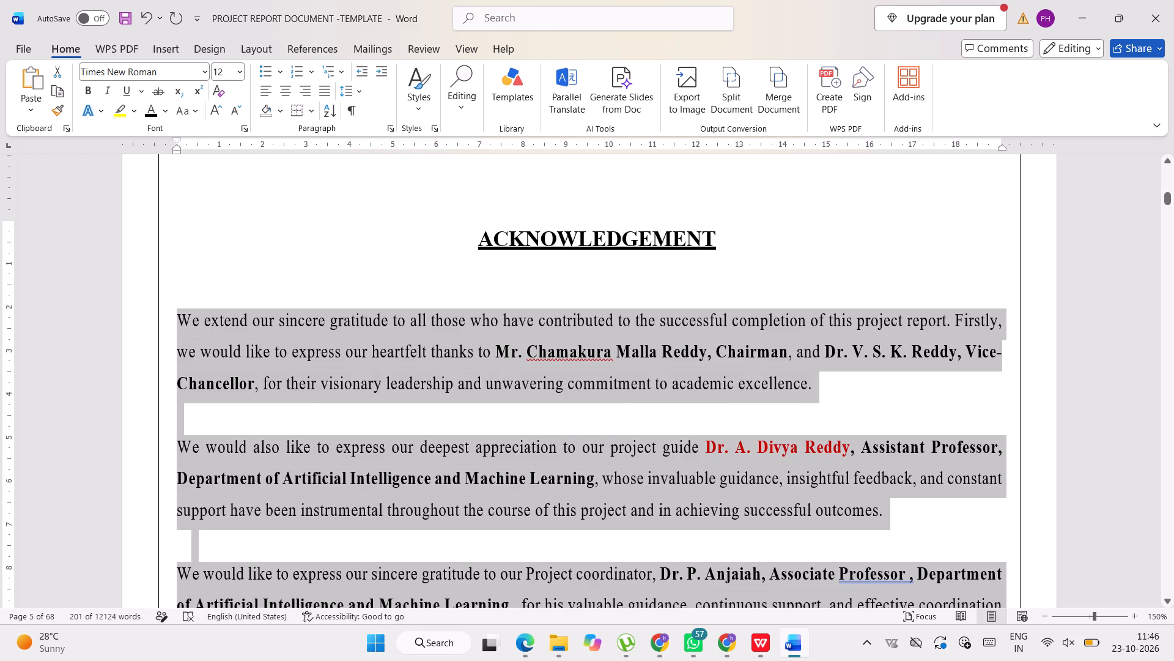
click(547, 292)
Review the rest of the Acknowledgement page with its student names, and read through the Abstract page.
scroll(547, 292, down, 2)
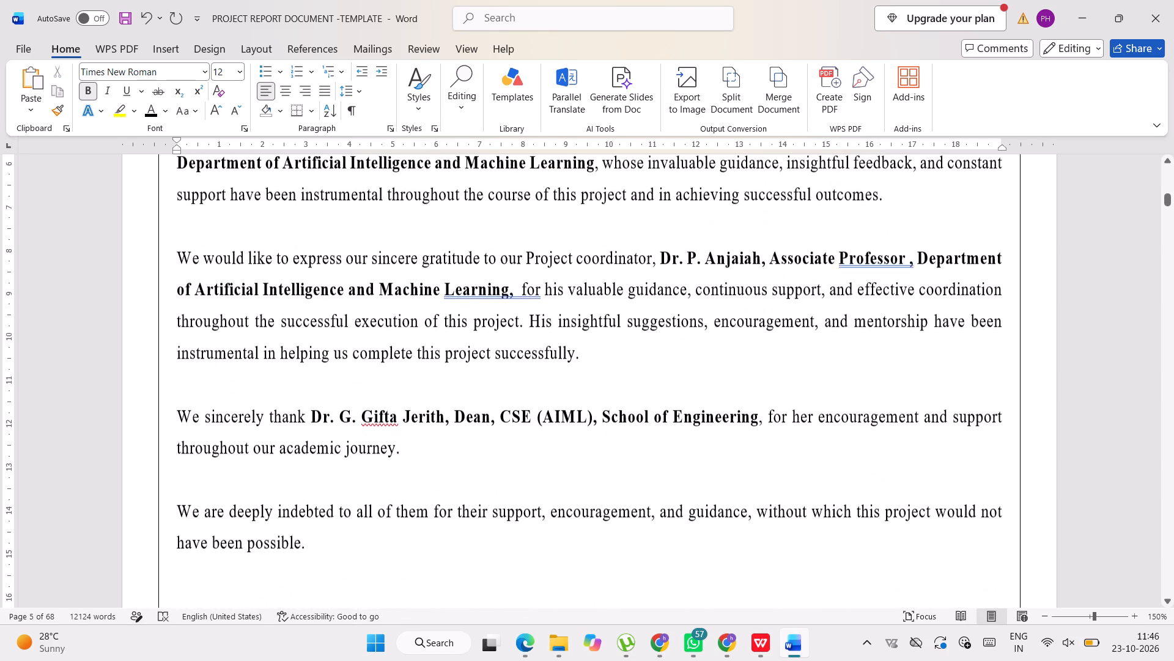
scroll(547, 292, down, 1)
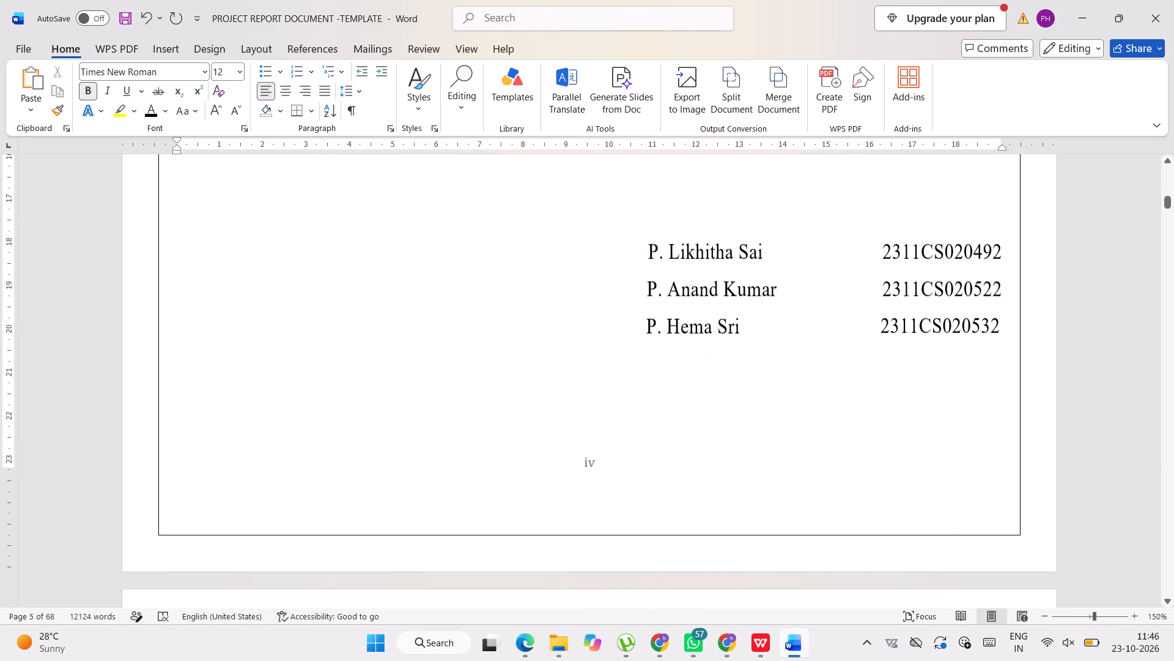
scroll(547, 292, down, 1)
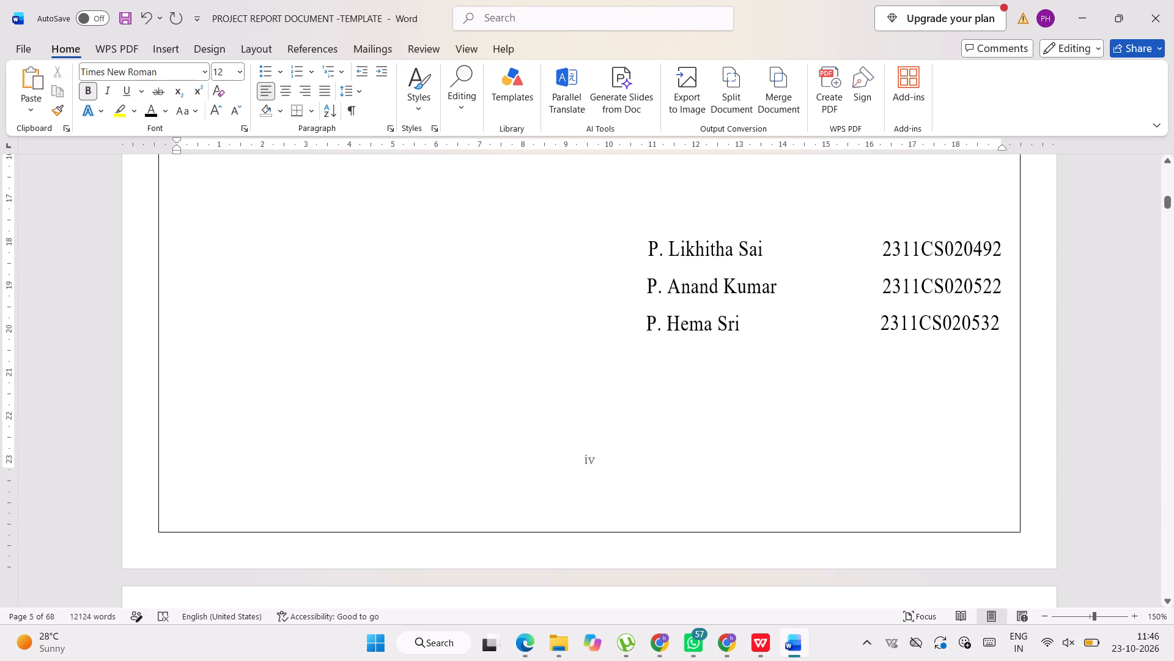
scroll(547, 292, down, 1)
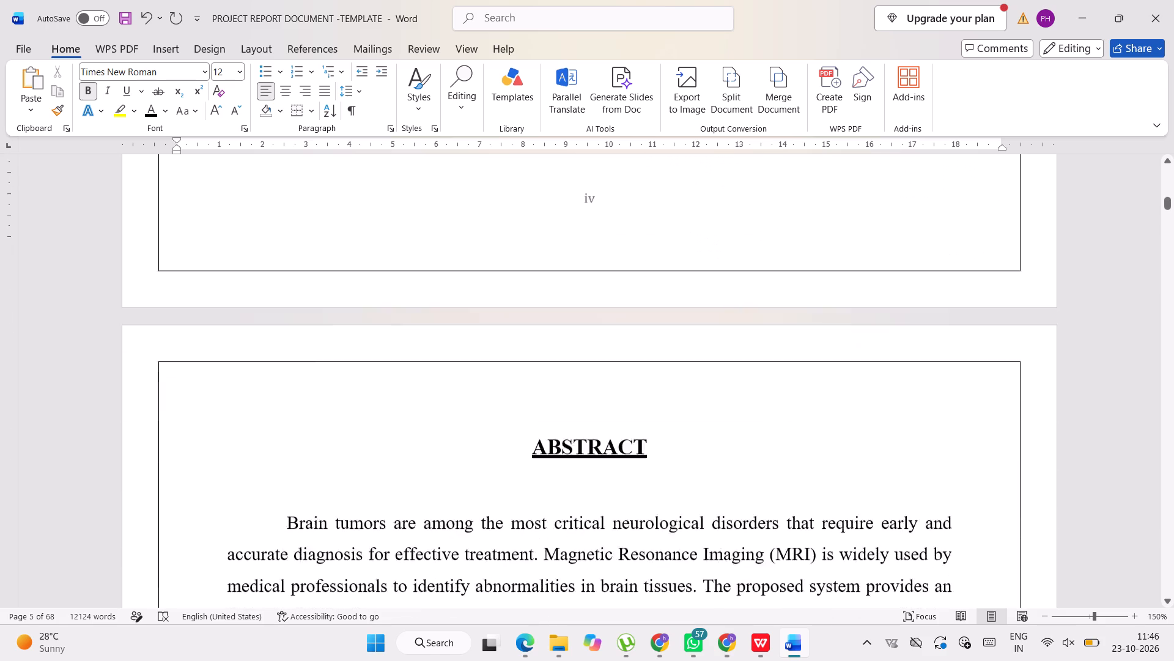
scroll(547, 292, down, 1)
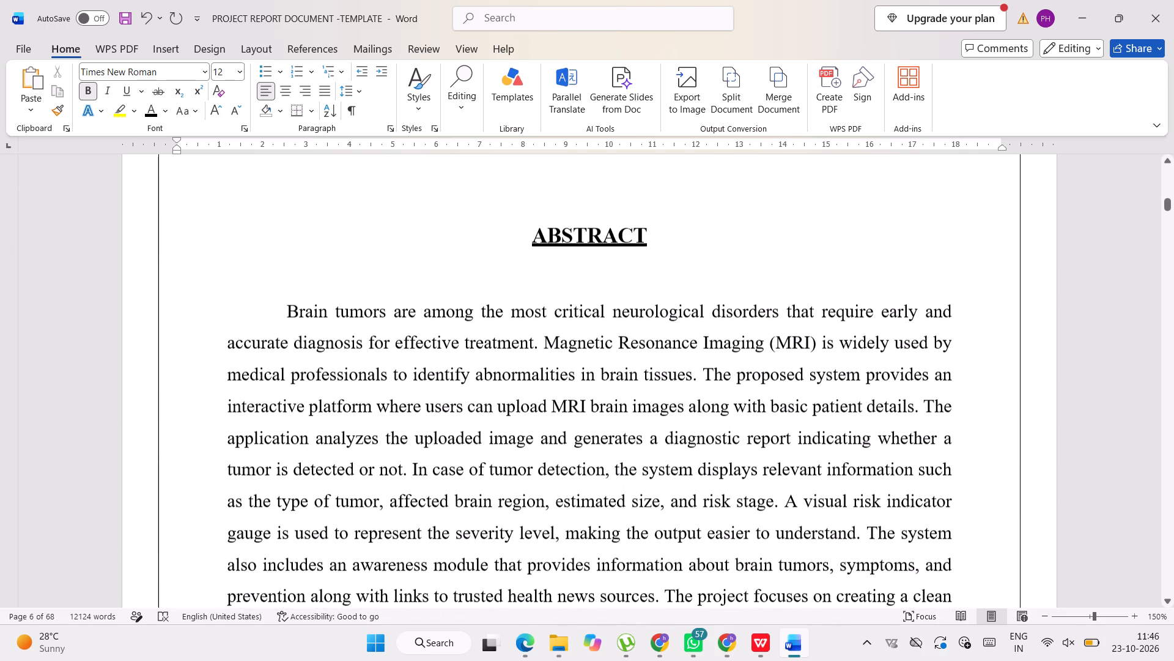
click(284, 323)
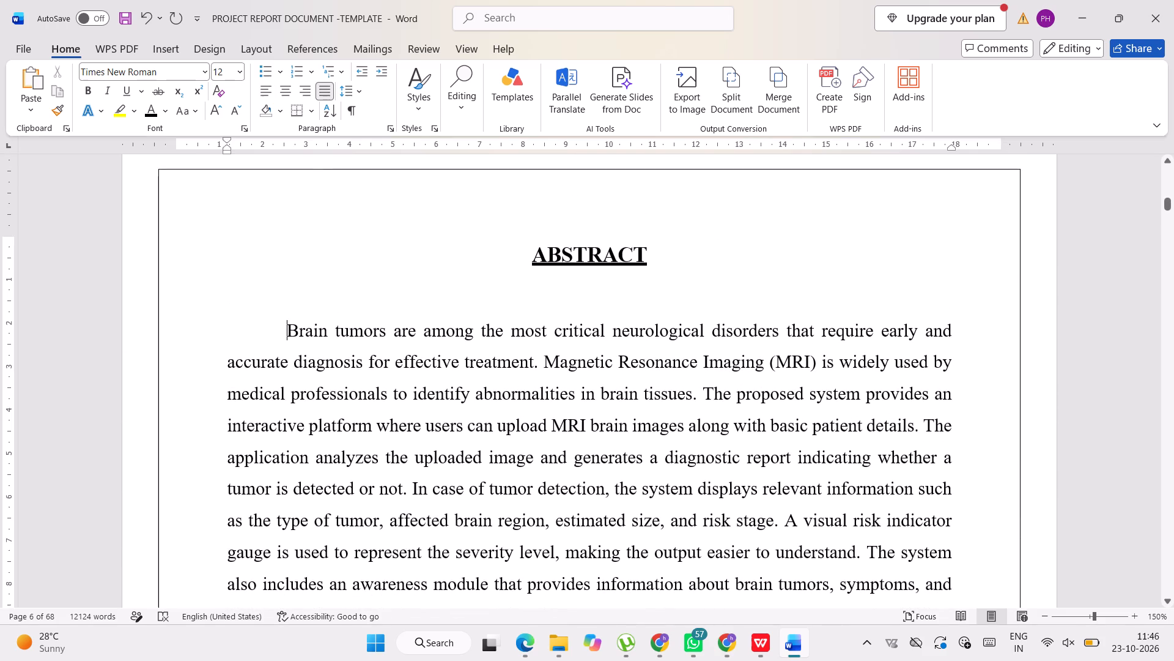
scroll(284, 323, down, 1)
scroll(284, 323, up, 2)
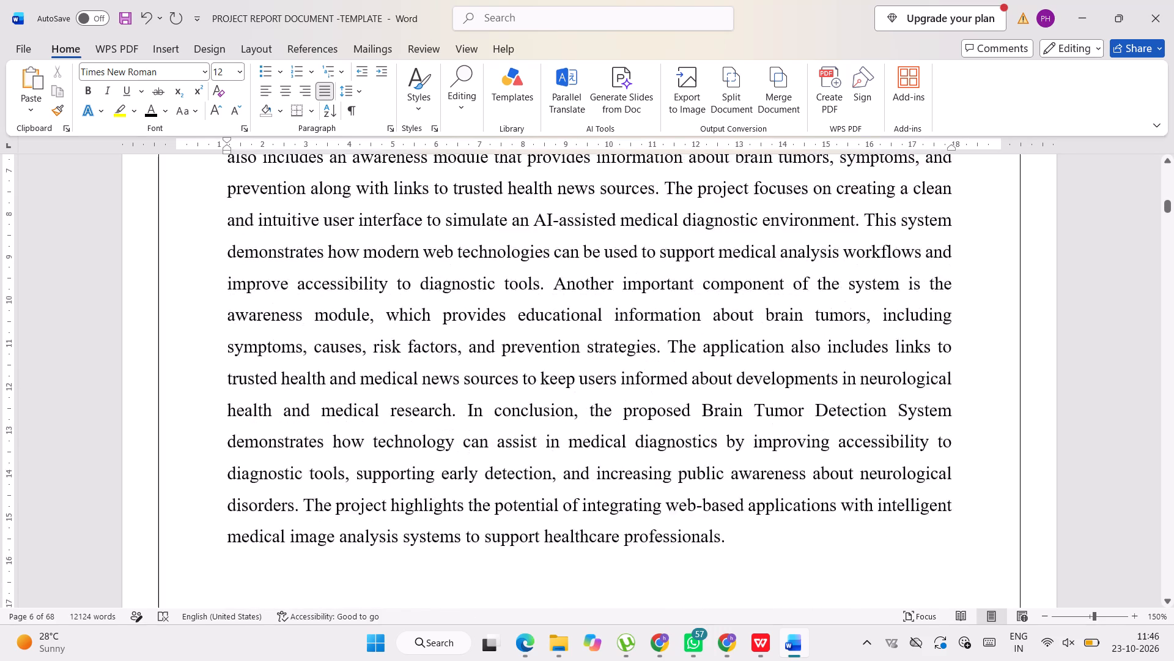
scroll(284, 323, up, 1)
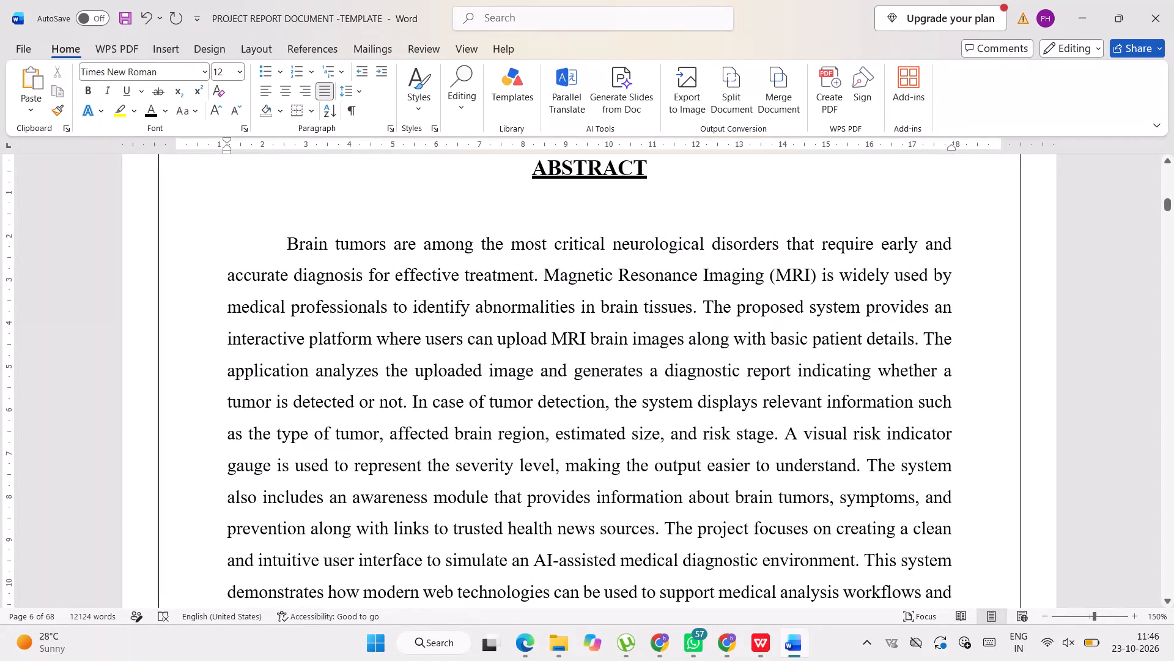
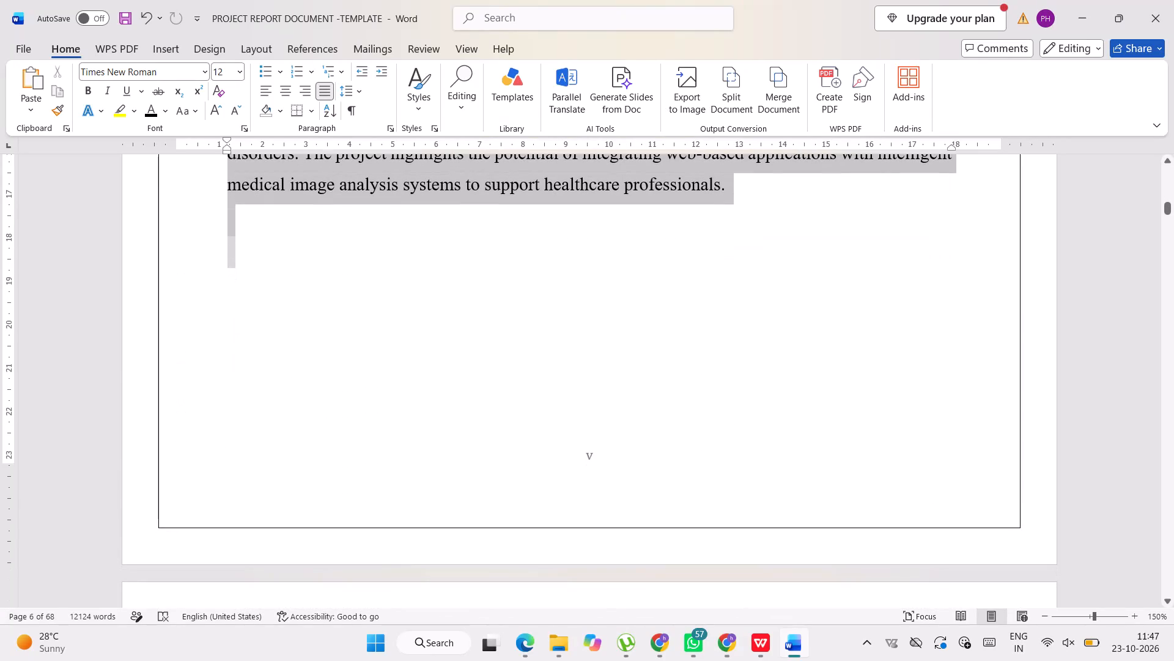
Replace the selected old Abstract body text with the copied CIVIC RAG abstract, and check how it fits under the heading.
key(BackSpace)
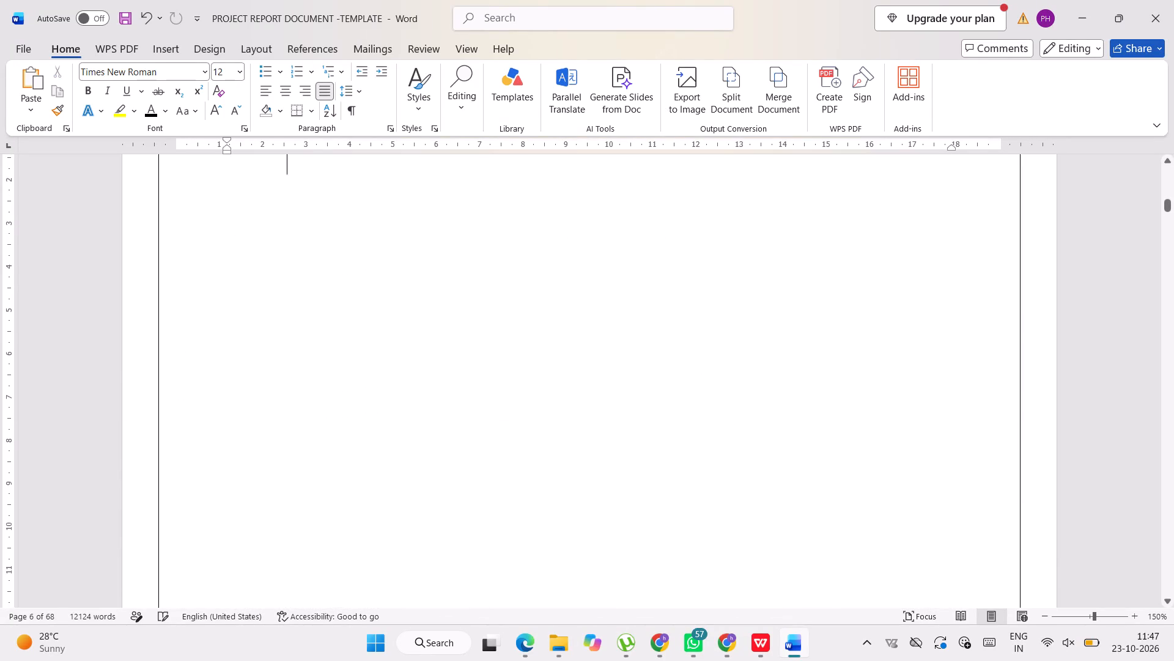
scroll(729, 193, up, 1)
key(ctrl+v)
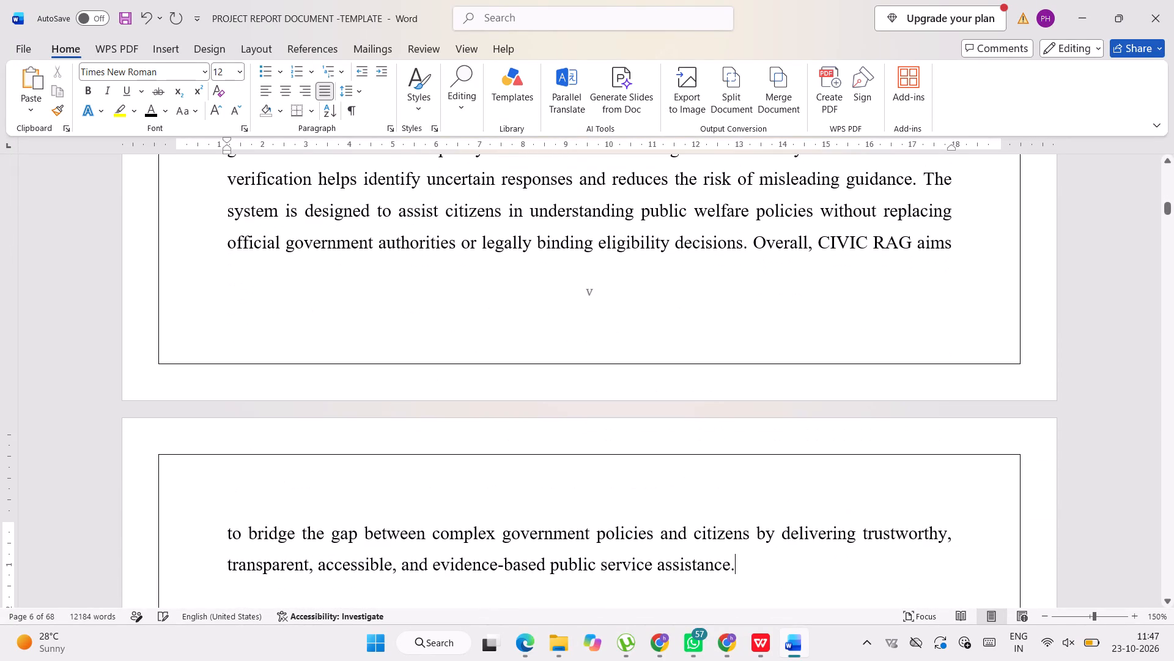
scroll(729, 193, up, 3)
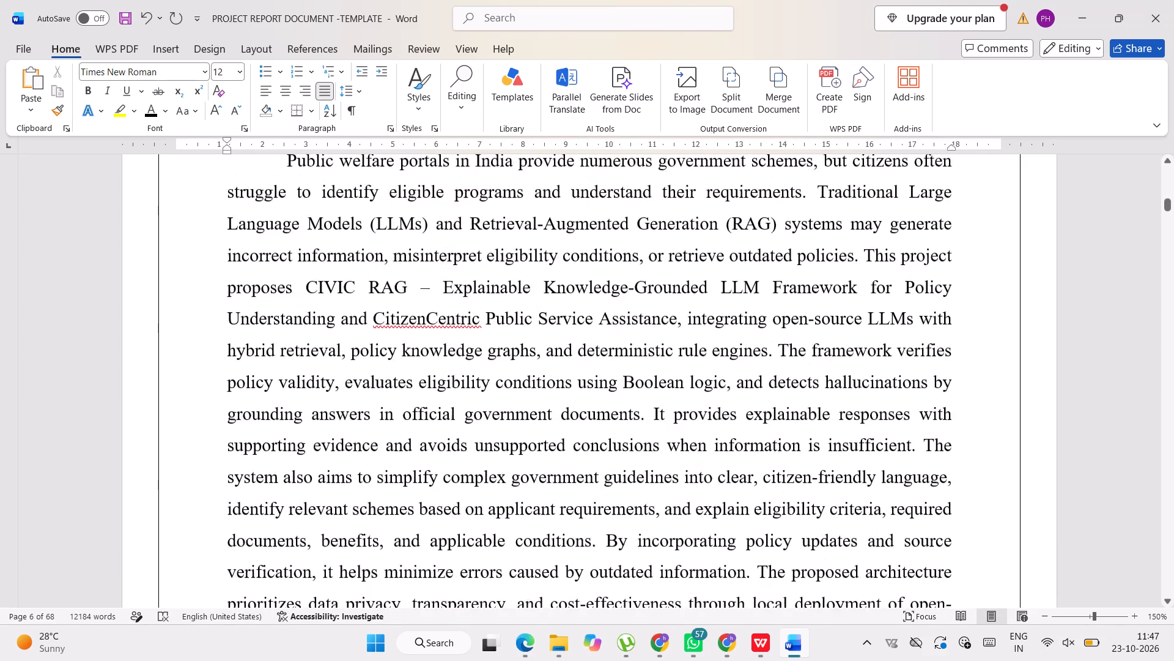
scroll(729, 193, up, 1)
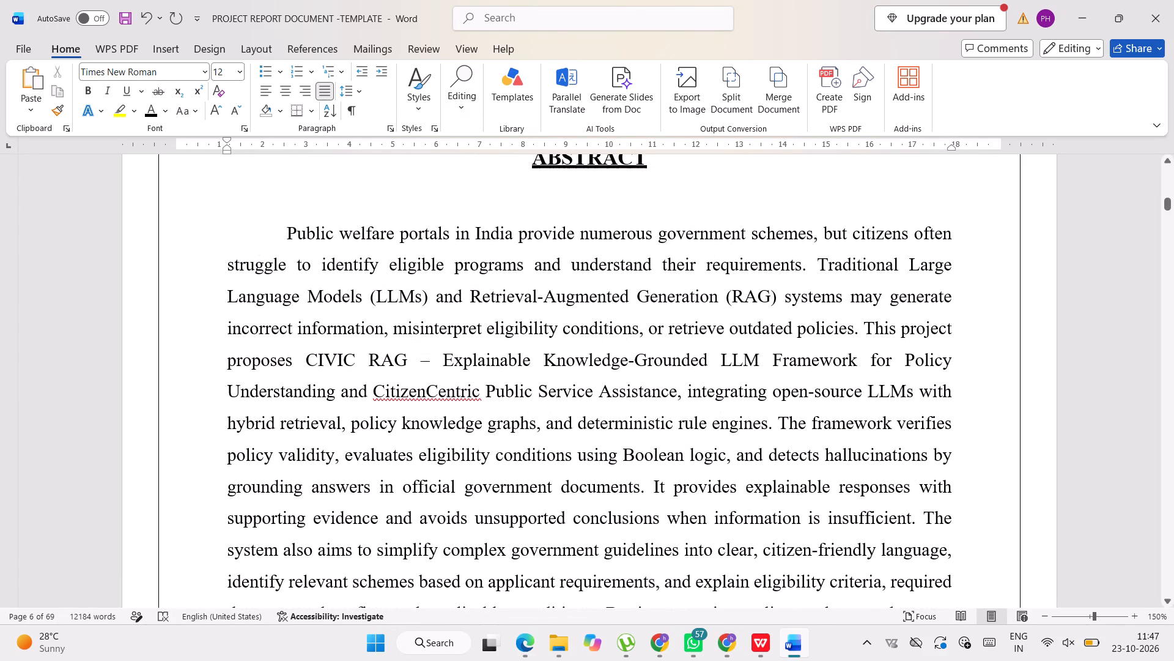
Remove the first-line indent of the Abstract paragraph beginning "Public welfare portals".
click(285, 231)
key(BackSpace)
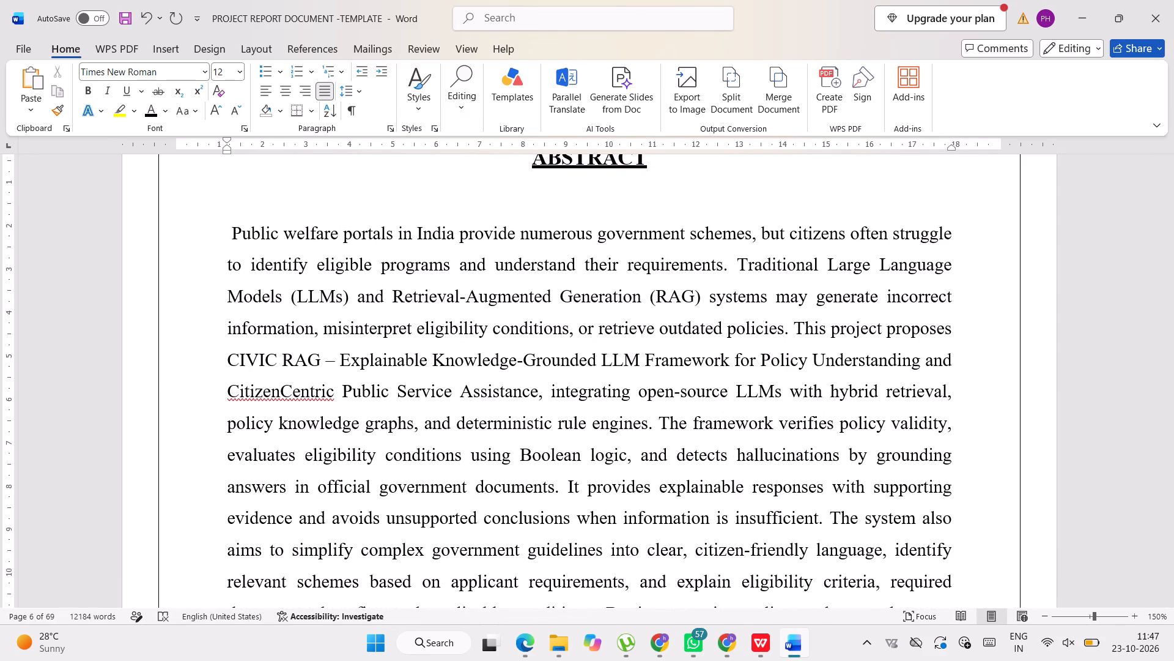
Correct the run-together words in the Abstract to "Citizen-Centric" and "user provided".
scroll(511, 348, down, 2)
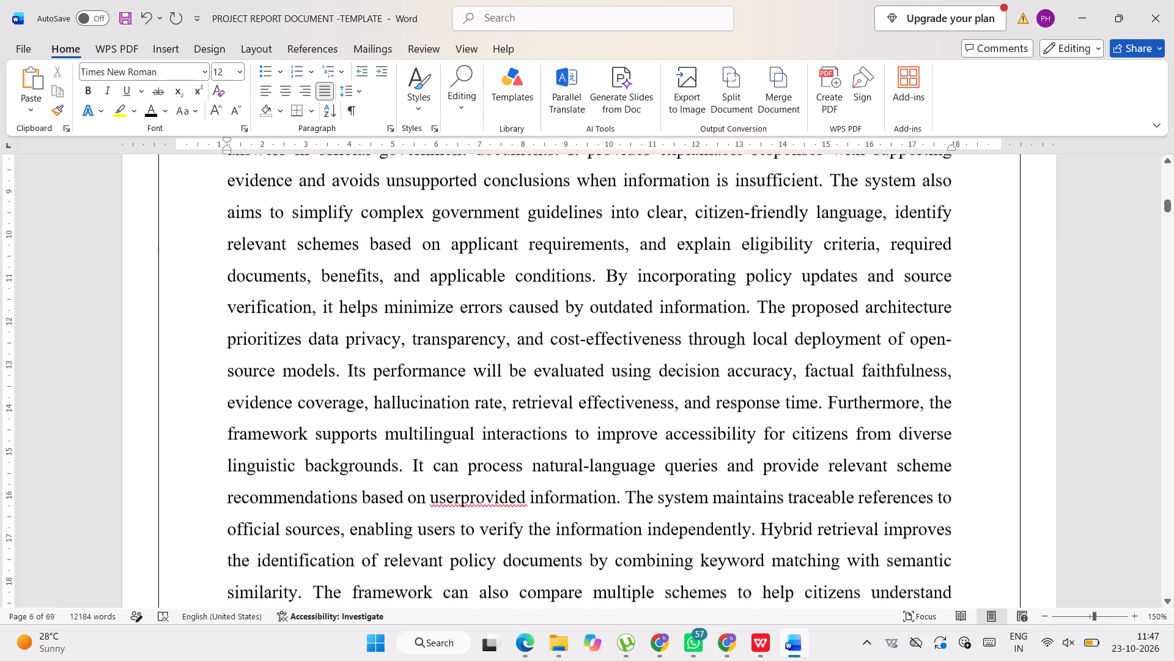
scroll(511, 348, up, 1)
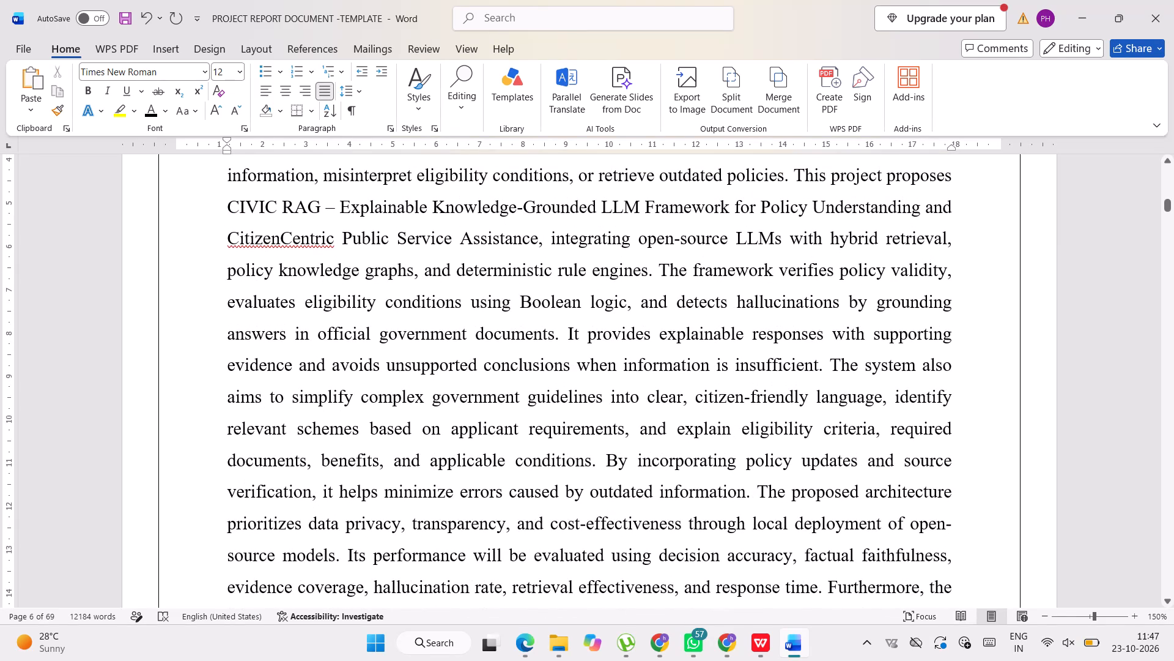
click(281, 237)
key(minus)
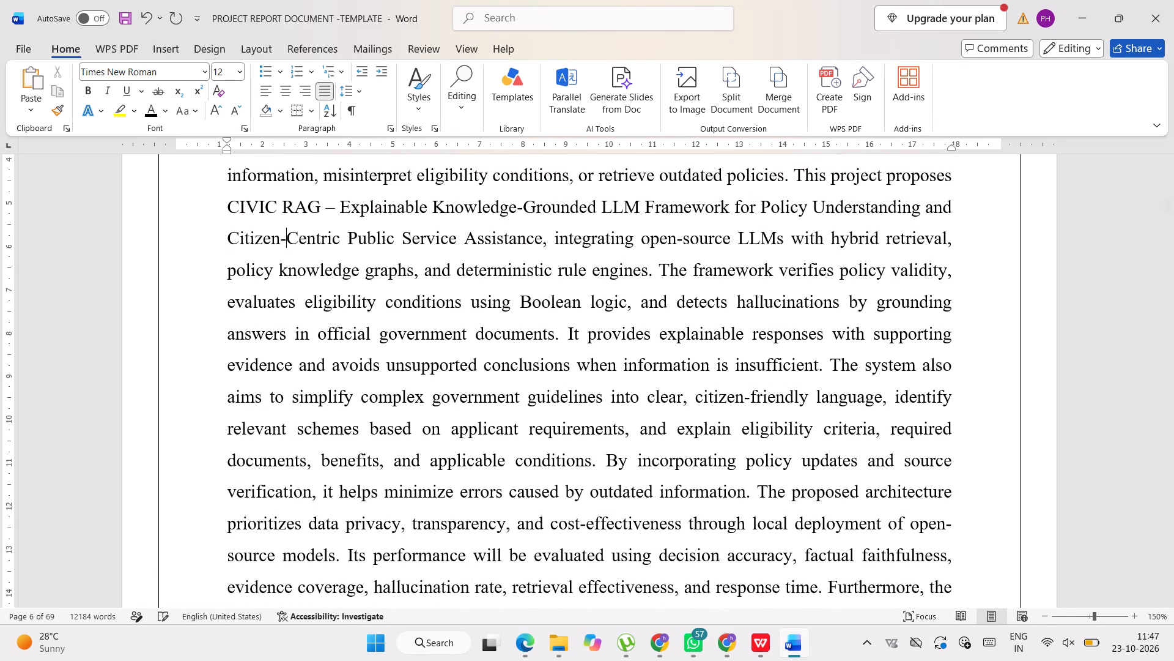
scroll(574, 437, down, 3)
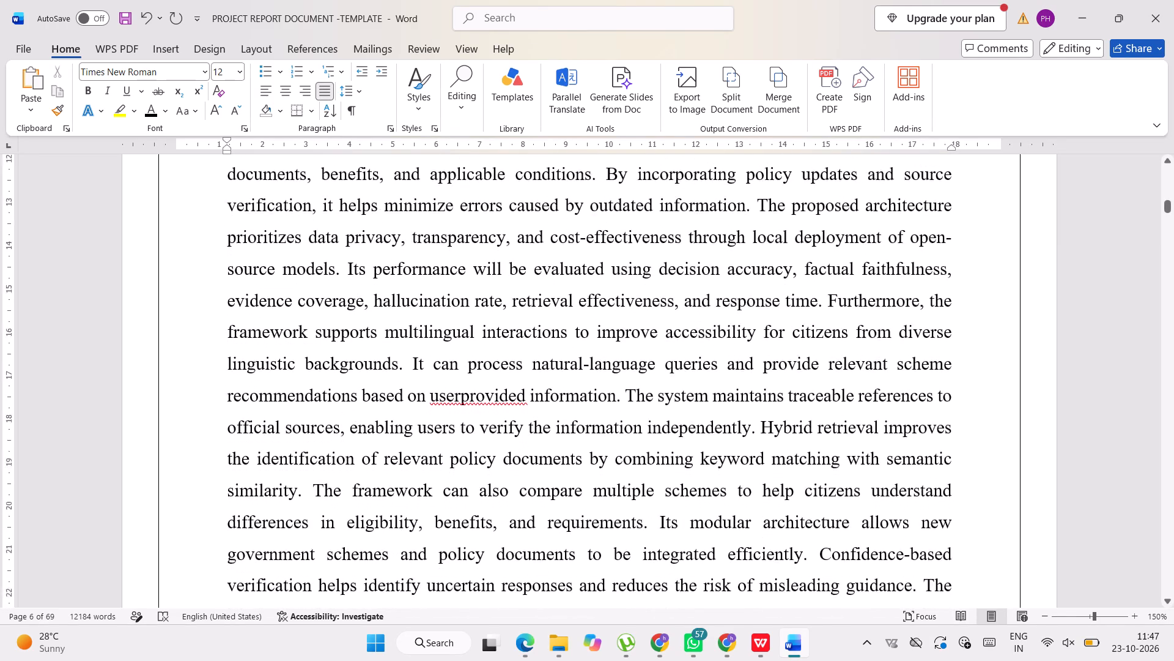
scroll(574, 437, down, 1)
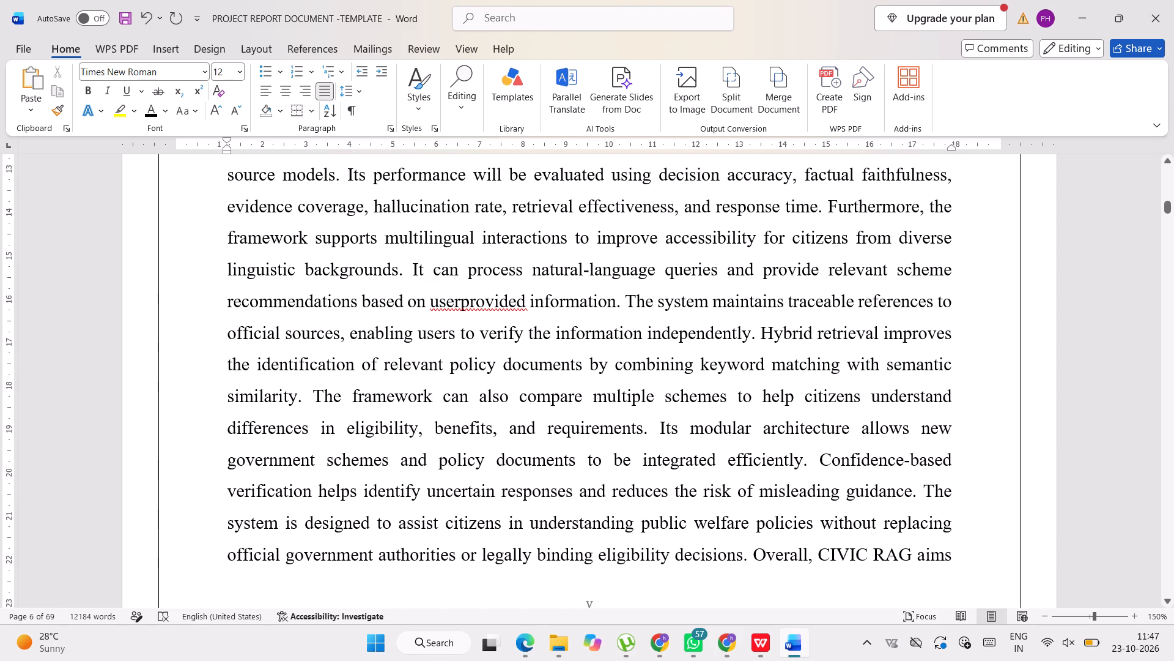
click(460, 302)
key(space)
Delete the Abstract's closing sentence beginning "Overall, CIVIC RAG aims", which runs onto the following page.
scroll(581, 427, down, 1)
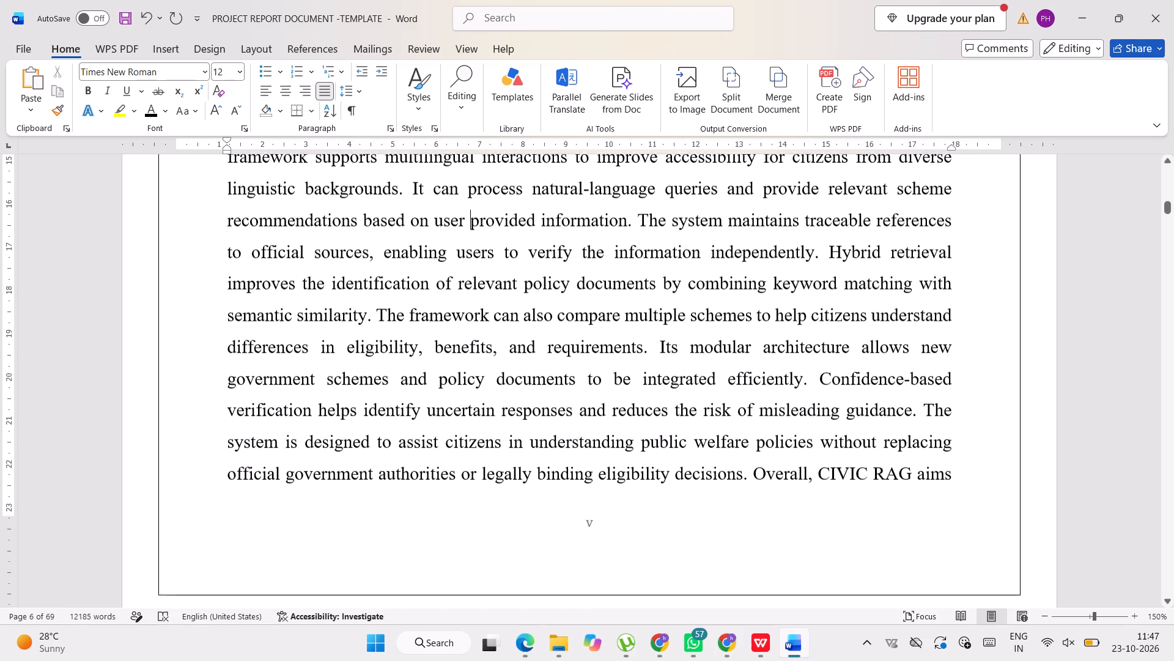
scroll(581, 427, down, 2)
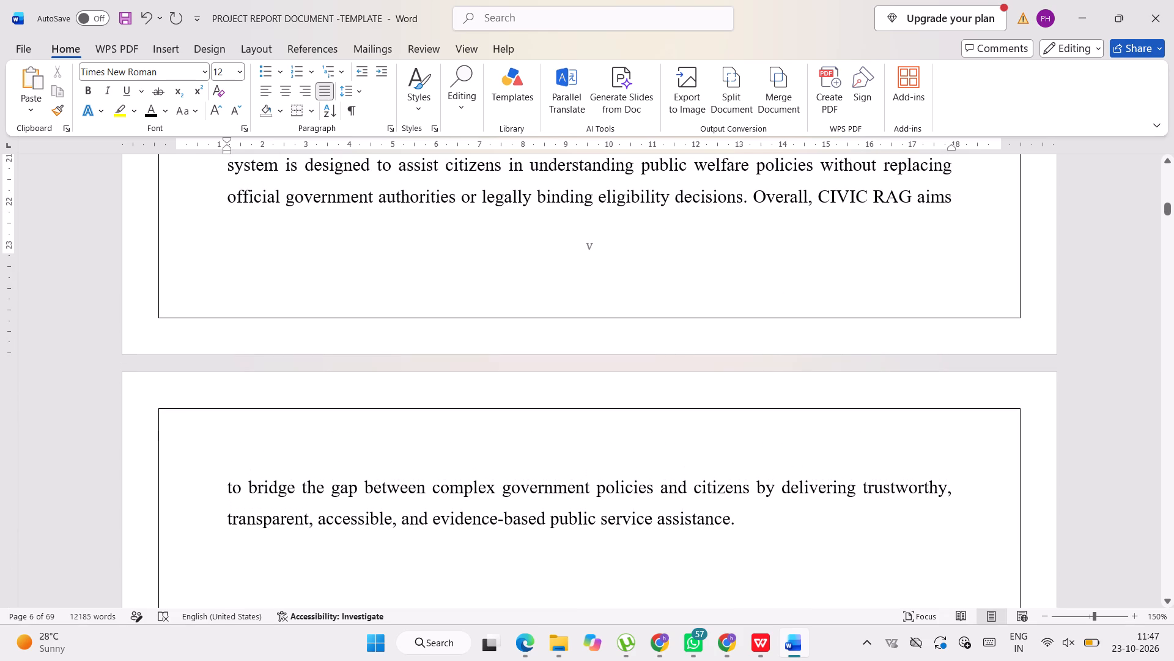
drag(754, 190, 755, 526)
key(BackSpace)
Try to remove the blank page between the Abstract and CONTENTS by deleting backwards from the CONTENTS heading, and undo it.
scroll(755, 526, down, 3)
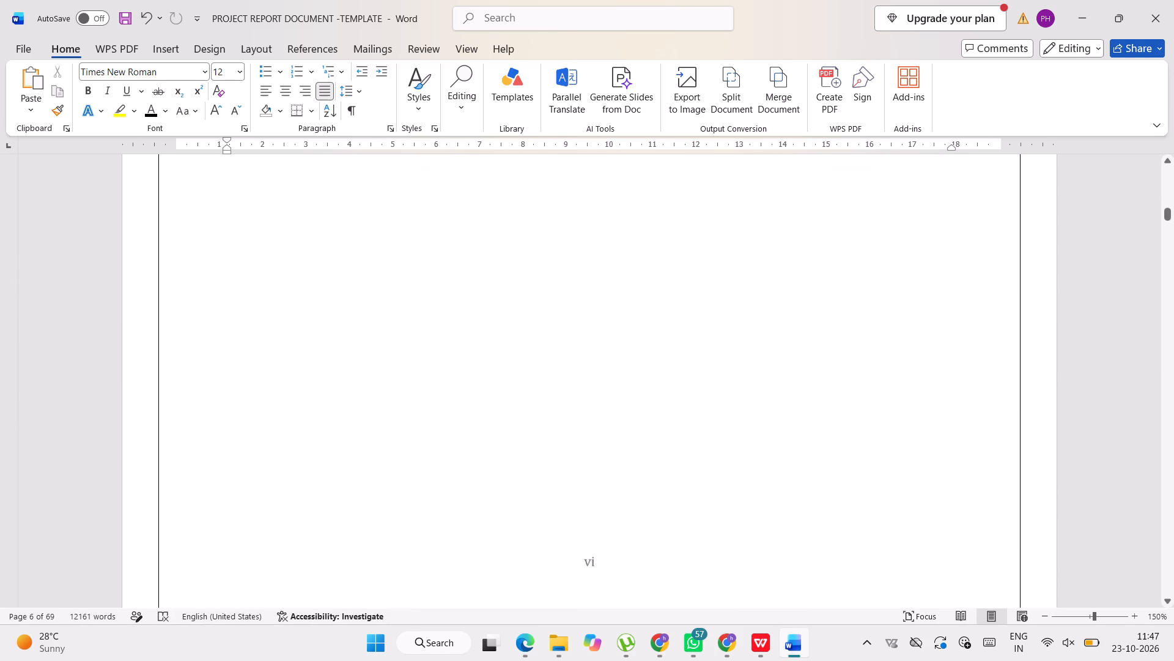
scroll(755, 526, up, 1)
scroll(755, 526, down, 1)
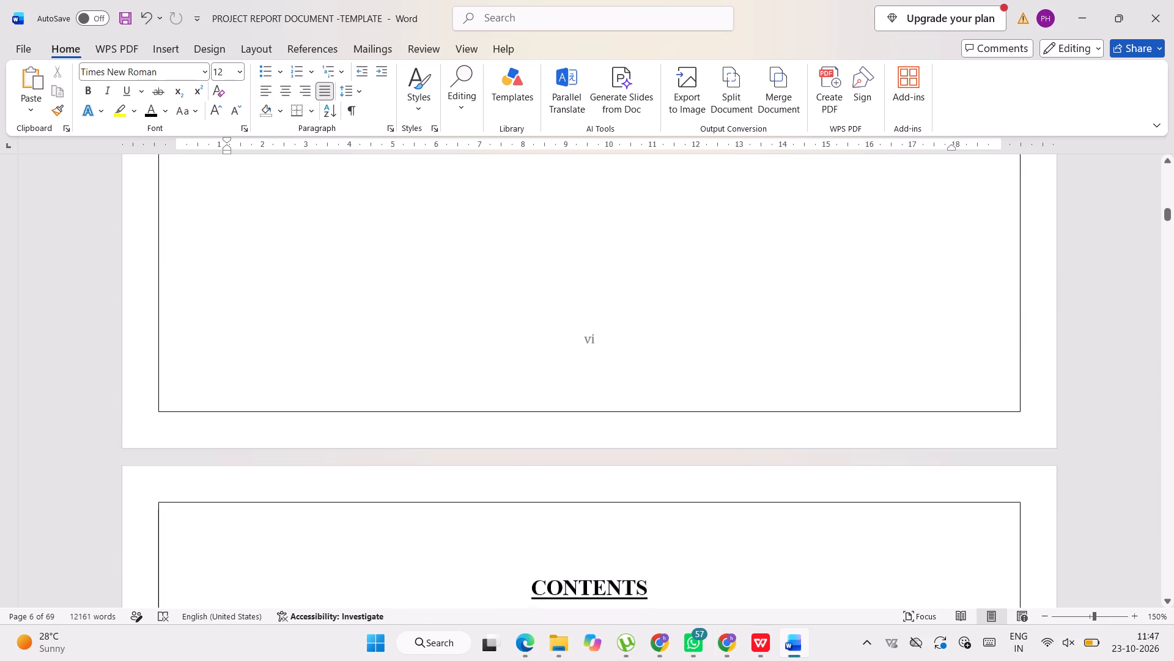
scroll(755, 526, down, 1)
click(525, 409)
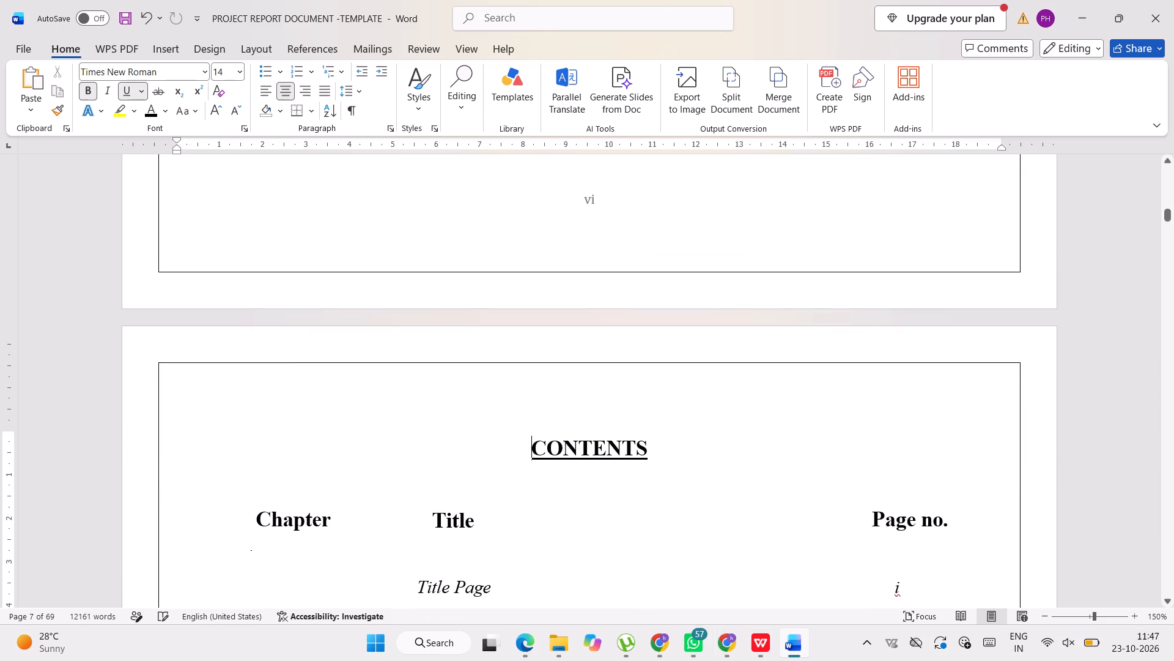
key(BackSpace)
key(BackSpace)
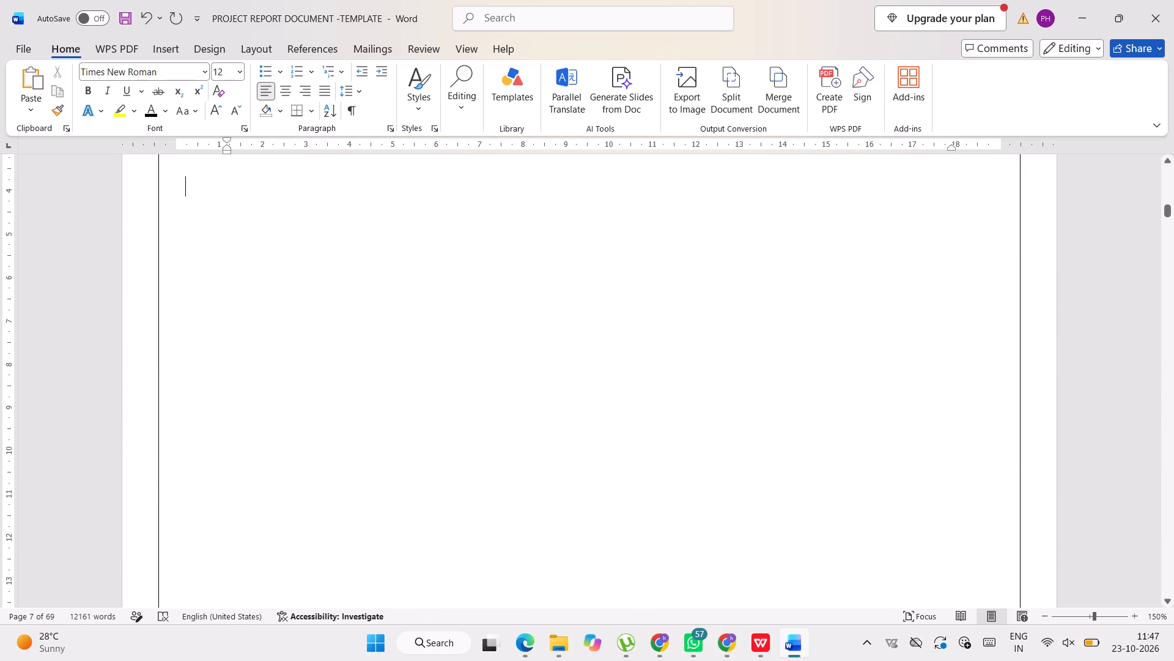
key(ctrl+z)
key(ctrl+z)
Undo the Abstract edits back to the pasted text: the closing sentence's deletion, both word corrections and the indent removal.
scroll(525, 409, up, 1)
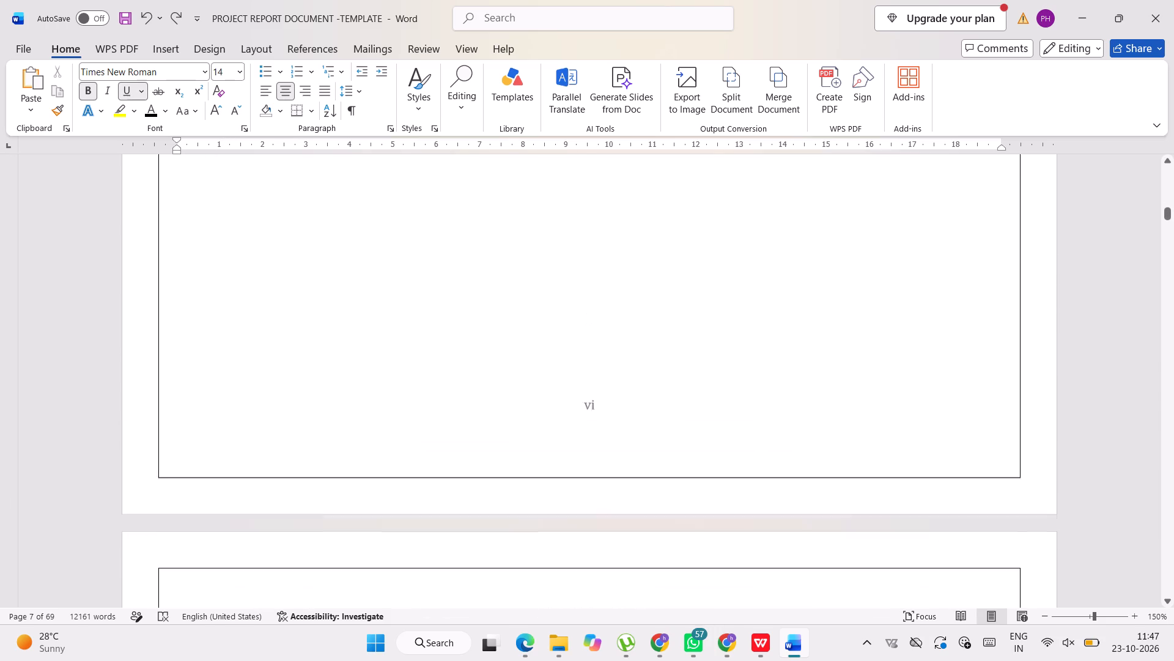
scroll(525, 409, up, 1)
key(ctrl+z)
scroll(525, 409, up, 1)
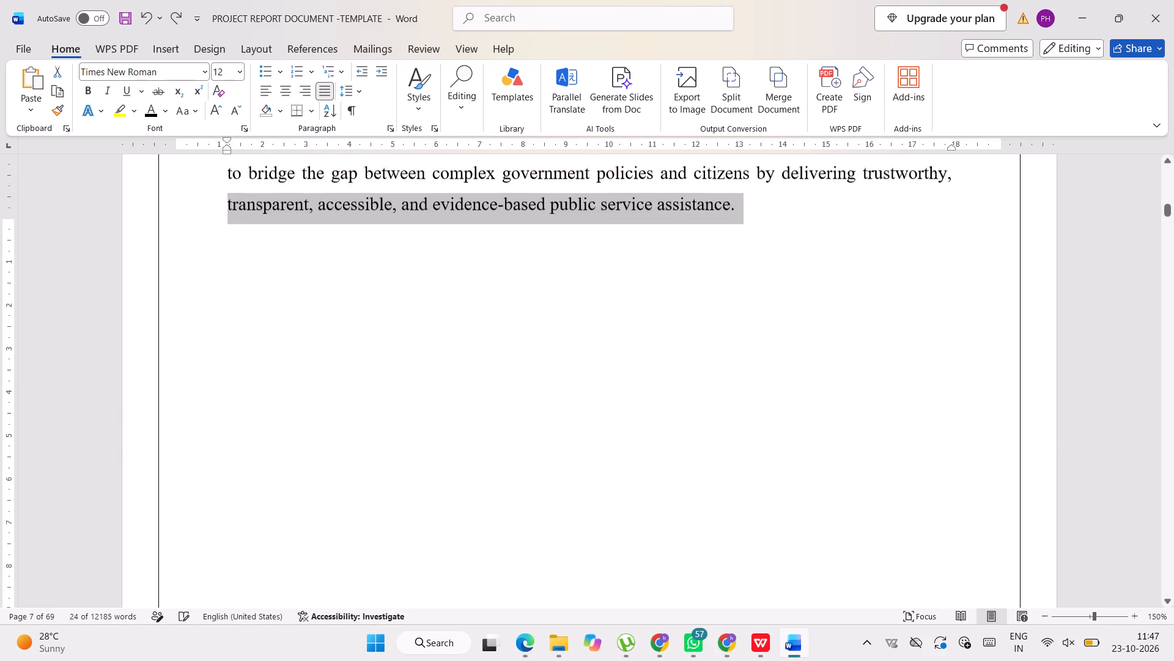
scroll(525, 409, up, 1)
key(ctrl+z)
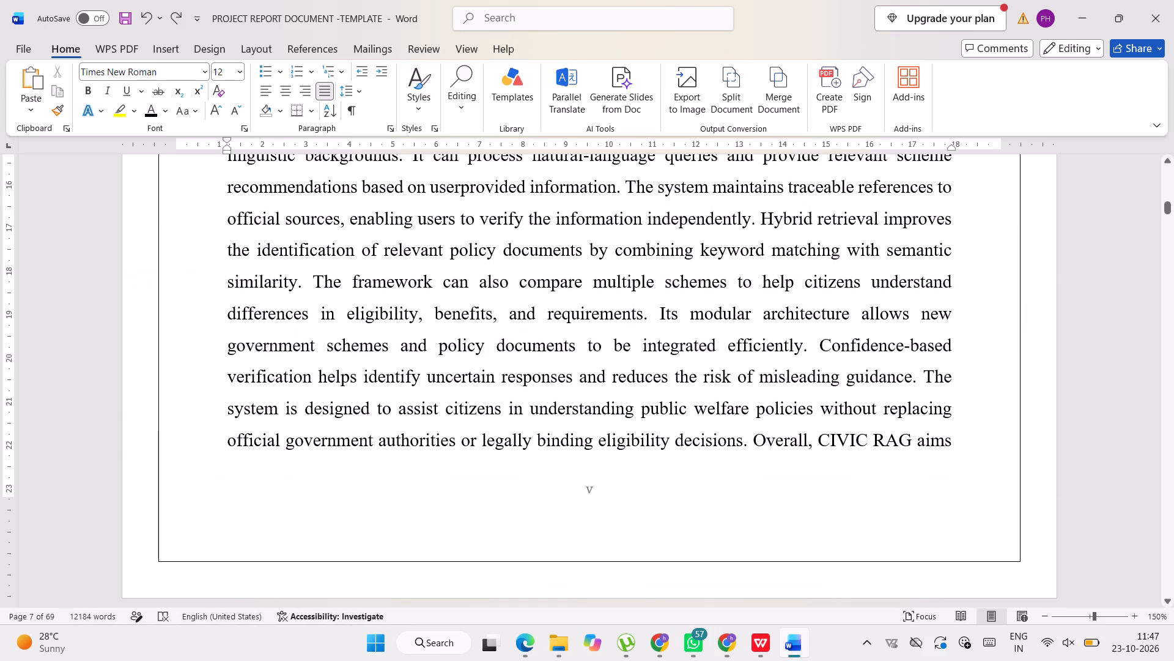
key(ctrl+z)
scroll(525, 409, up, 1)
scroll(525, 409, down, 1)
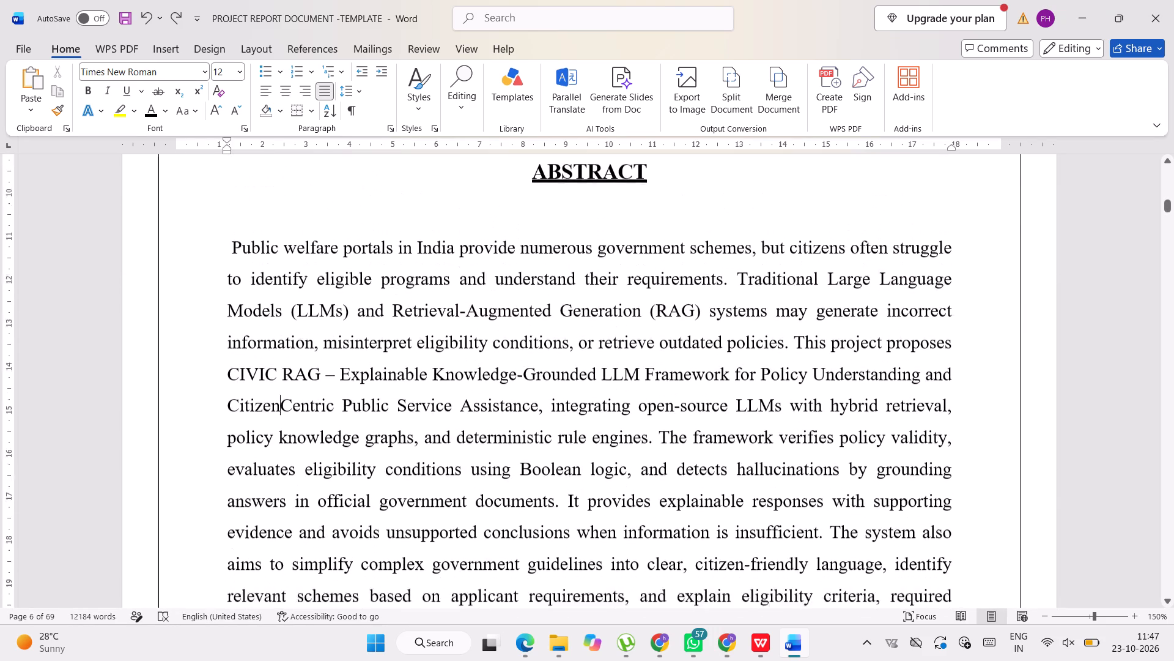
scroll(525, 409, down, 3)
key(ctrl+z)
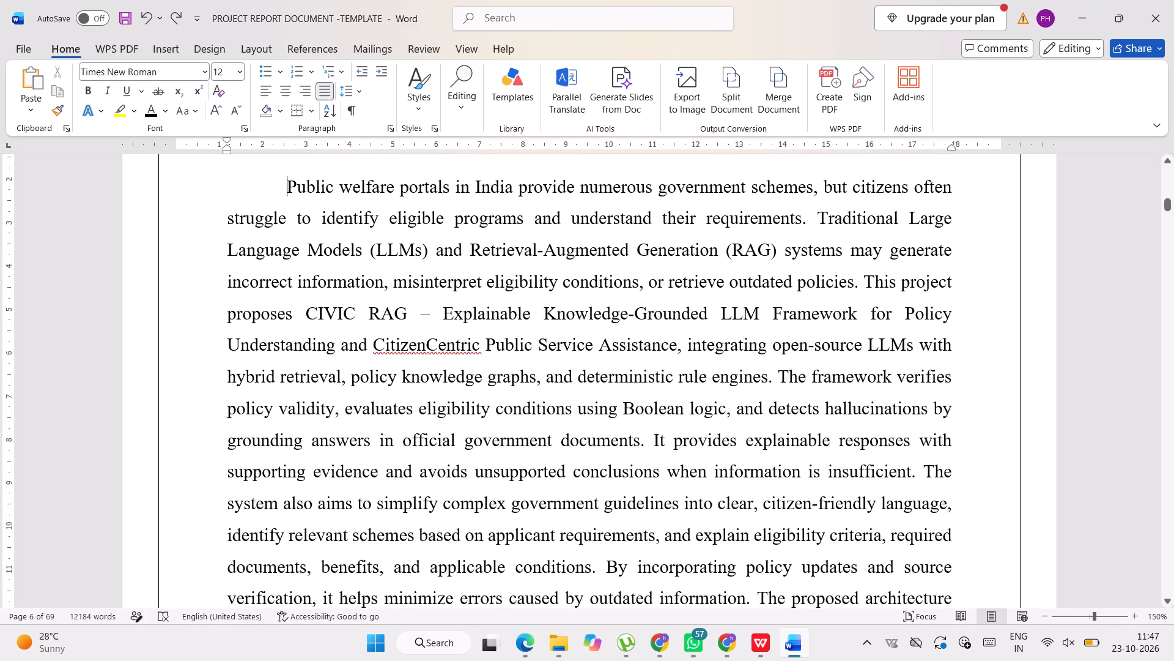
Undo the Civic RAG Abstract paste and the deletion of the template's original brain tumor Abstract.
scroll(525, 409, up, 1)
key(ctrl+z)
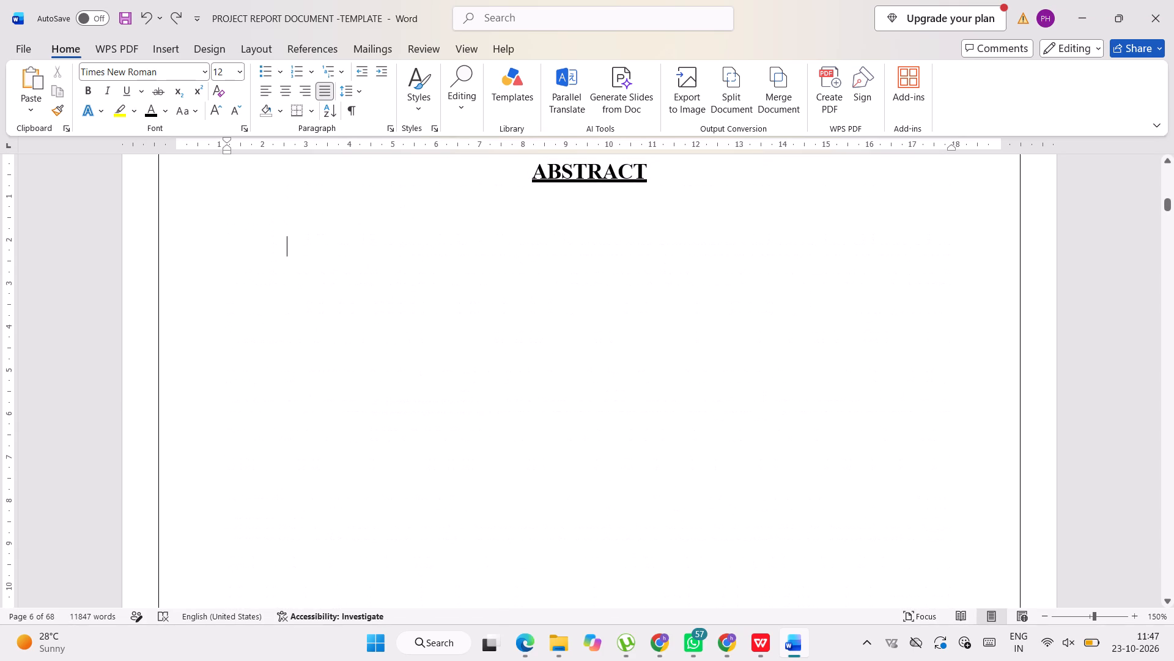
key(ctrl+z)
scroll(525, 409, down, 3)
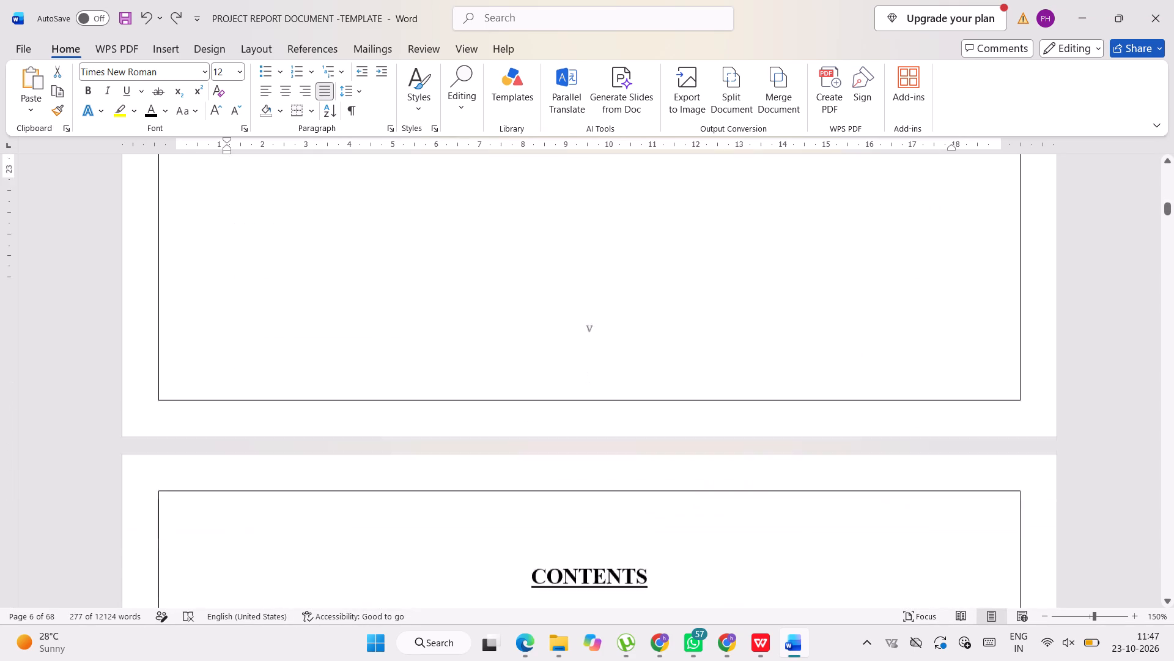
scroll(525, 409, up, 1)
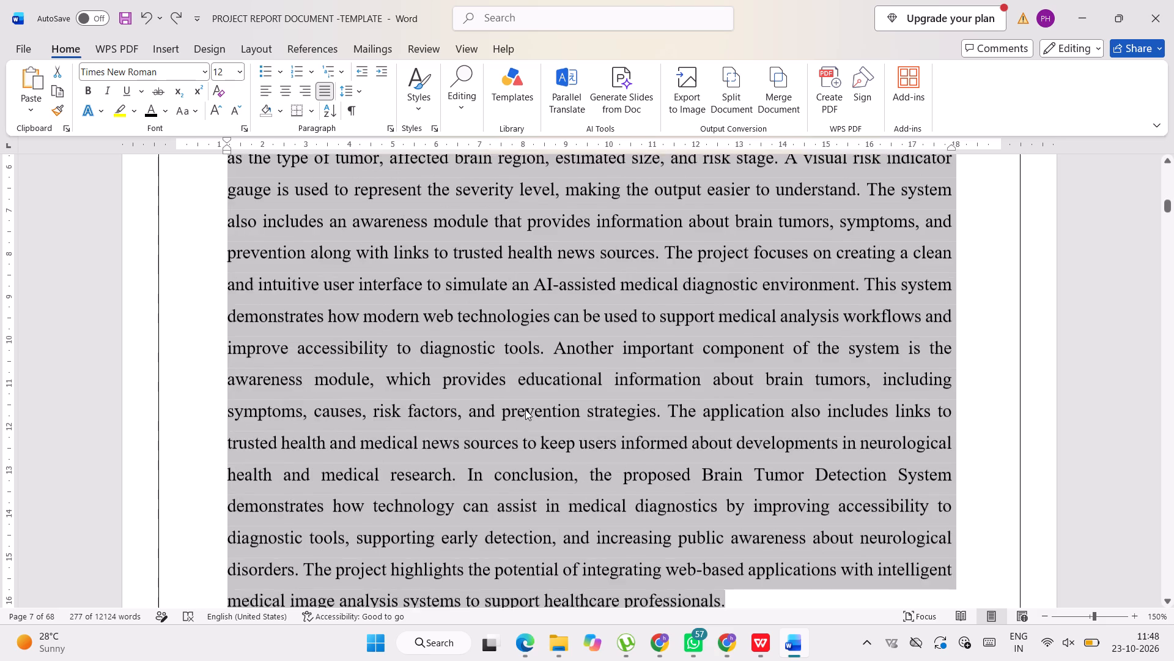
scroll(525, 409, up, 1)
click(525, 409)
scroll(525, 409, up, 2)
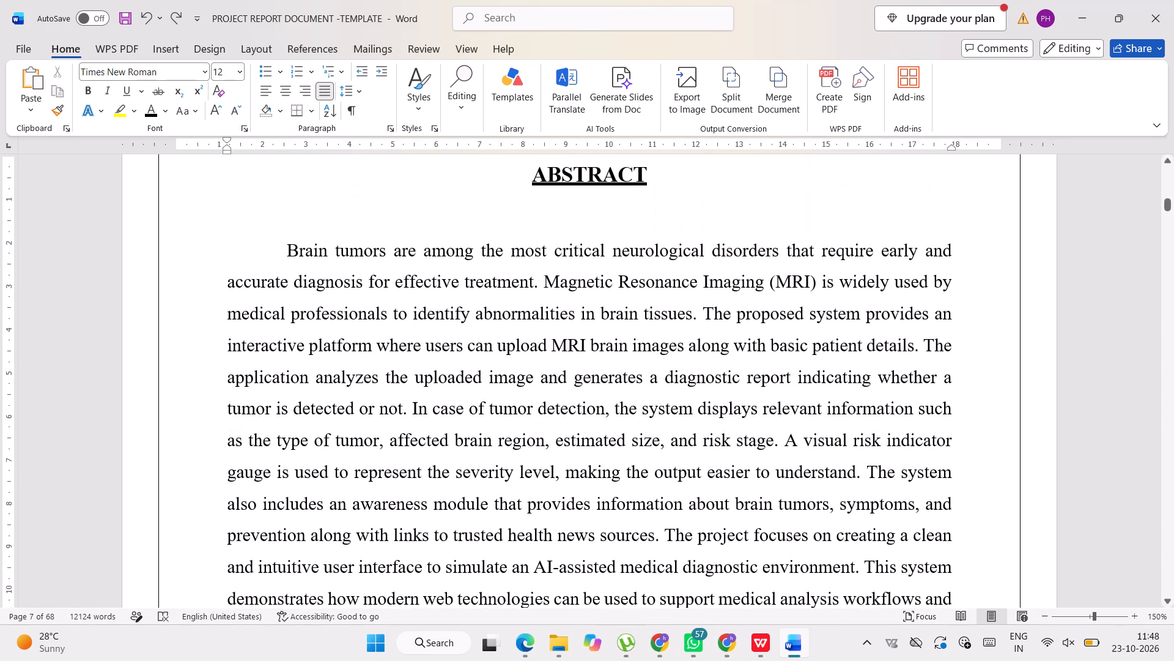
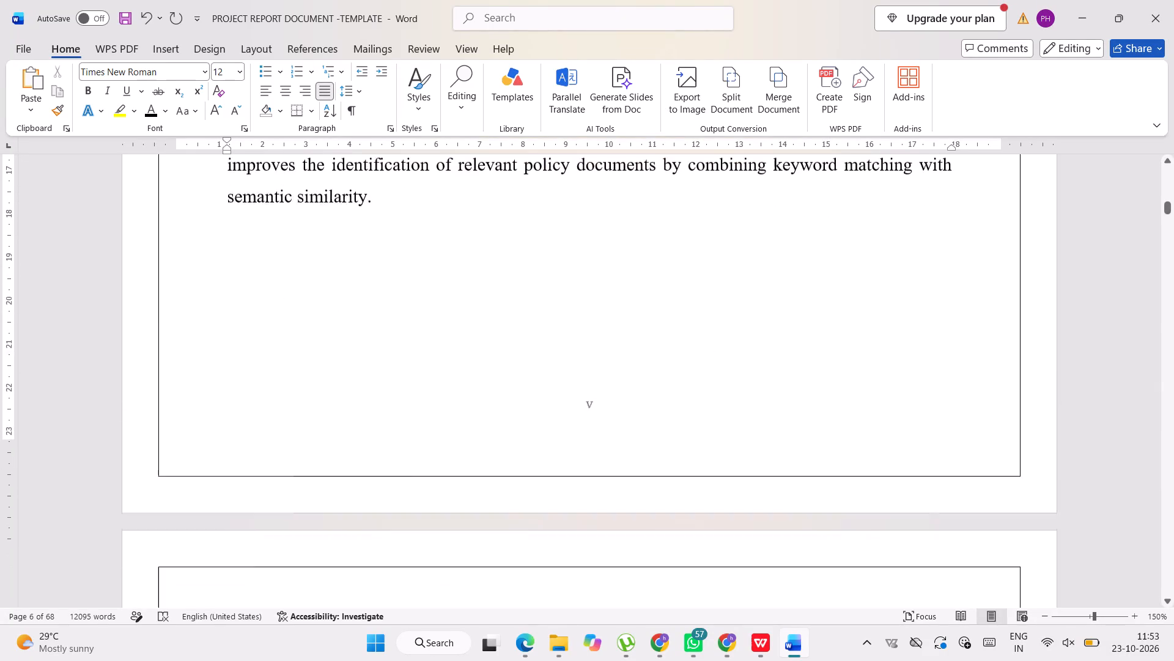
Undo the last addition to the Abstract, the text ending "by combining keyword matching with semantic similarity.".
scroll(702, 329, down, 5)
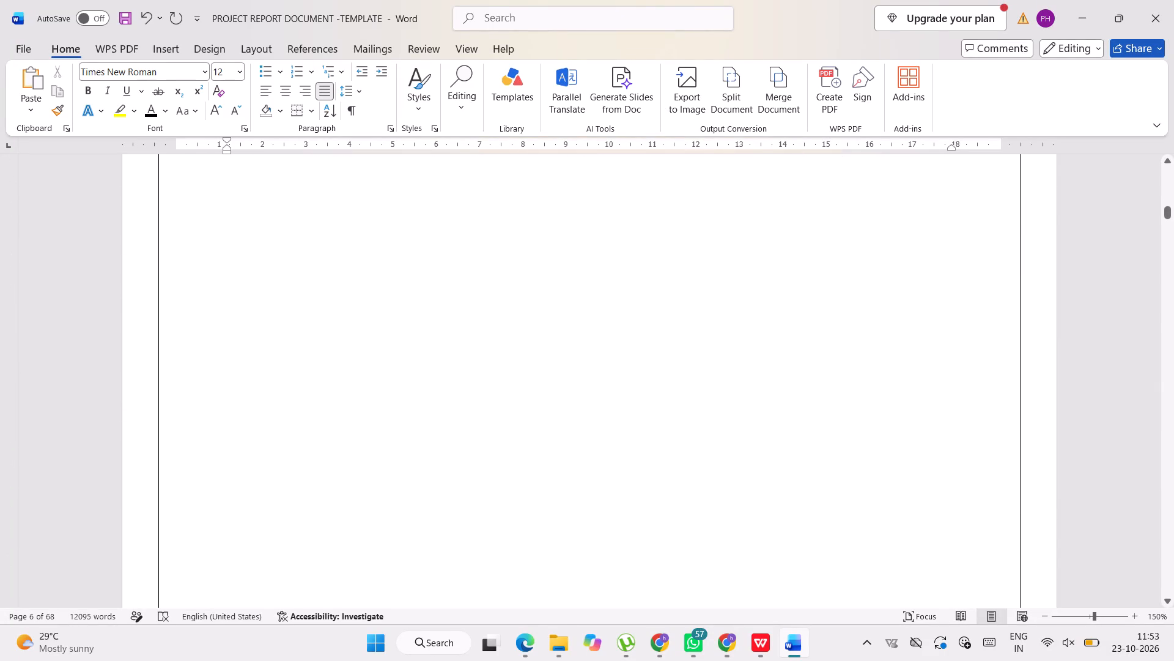
scroll(702, 329, up, 1)
key(ctrl+z)
scroll(702, 329, up, 2)
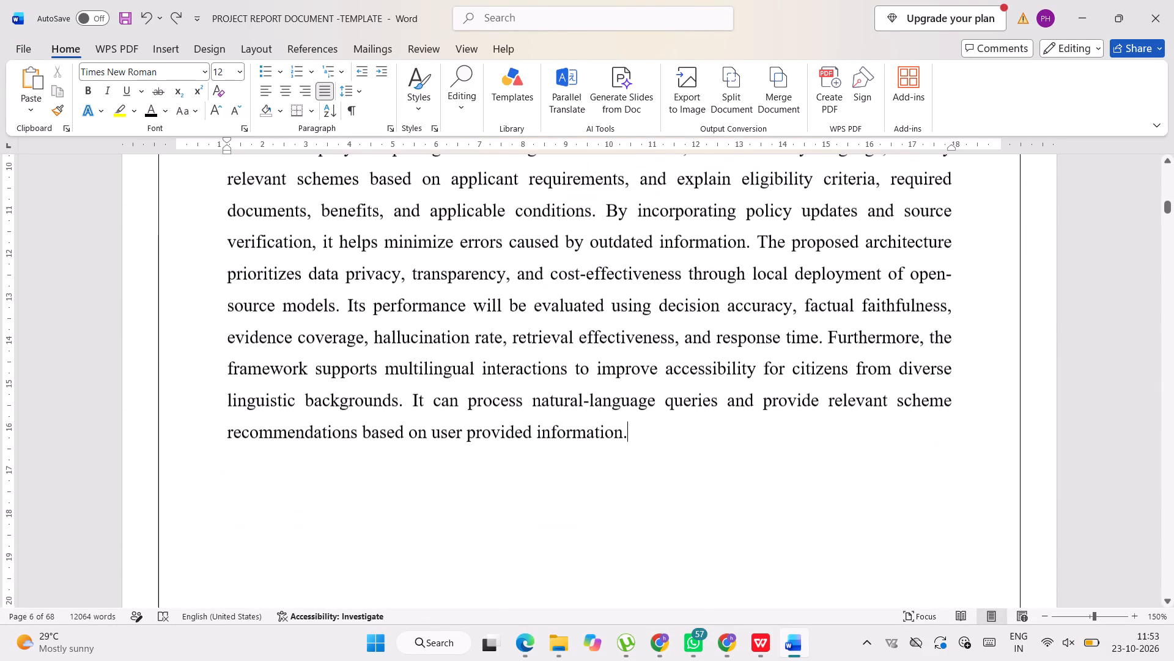
Review the Abstract from its project title wording to its last sentence, checking how the text sits on the page.
scroll(702, 329, up, 4)
scroll(702, 329, down, 1)
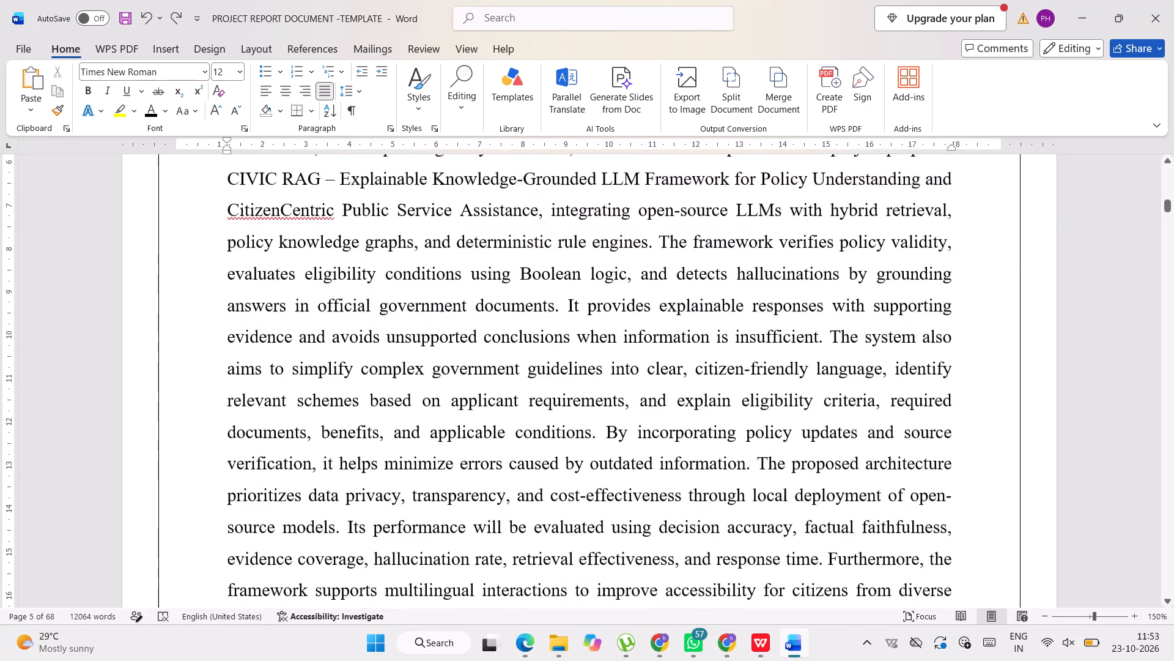
scroll(702, 329, down, 3)
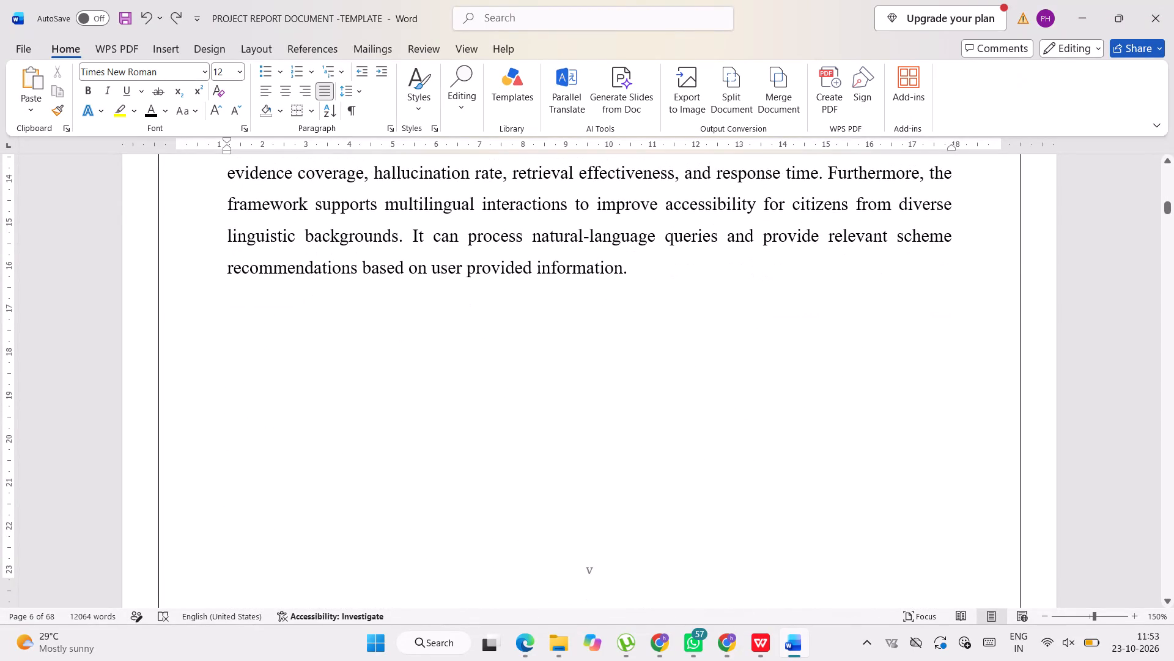
ctrl+scroll(702, 329, down, 2)
scroll(702, 329, up, 3)
ctrl+scroll(702, 329, down, 3)
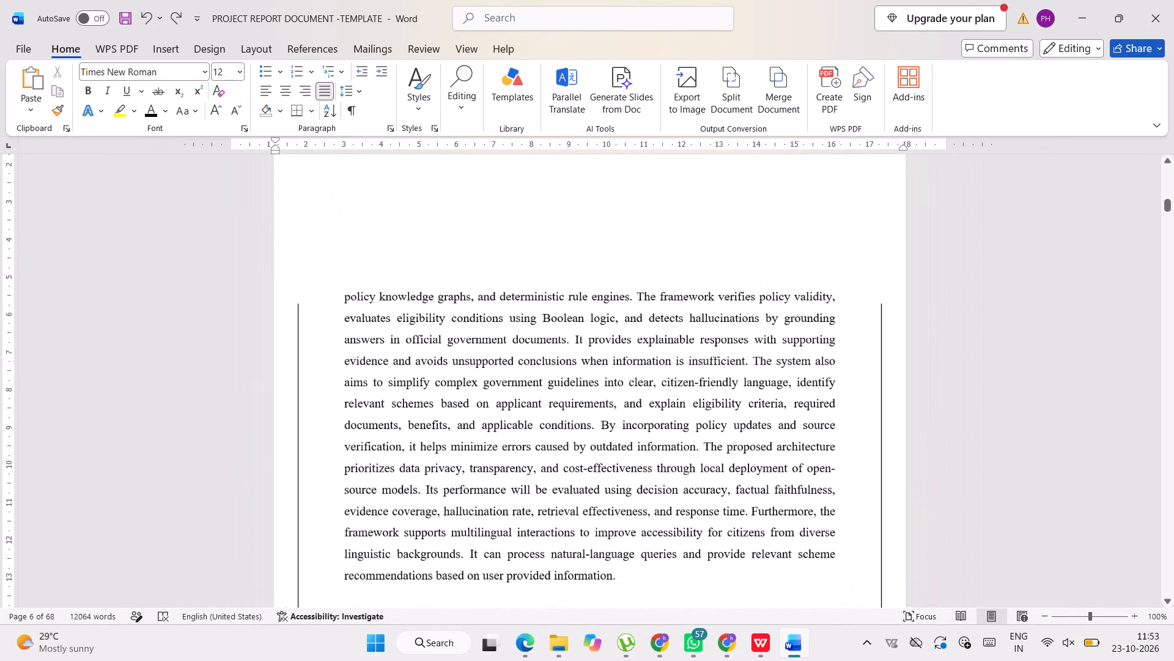
Examine the Abstract page beside the Acknowledgement page, checking its layout and text from the heading to the last sentence.
ctrl+scroll(702, 329, down, 2)
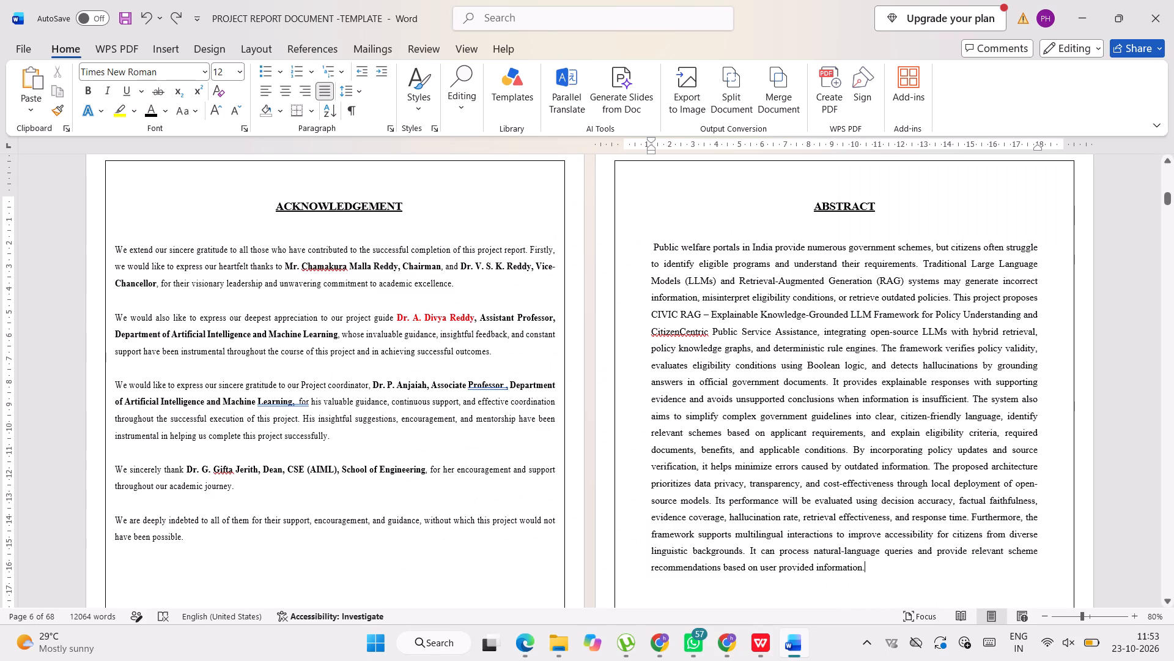
scroll(978, 297, up, 1)
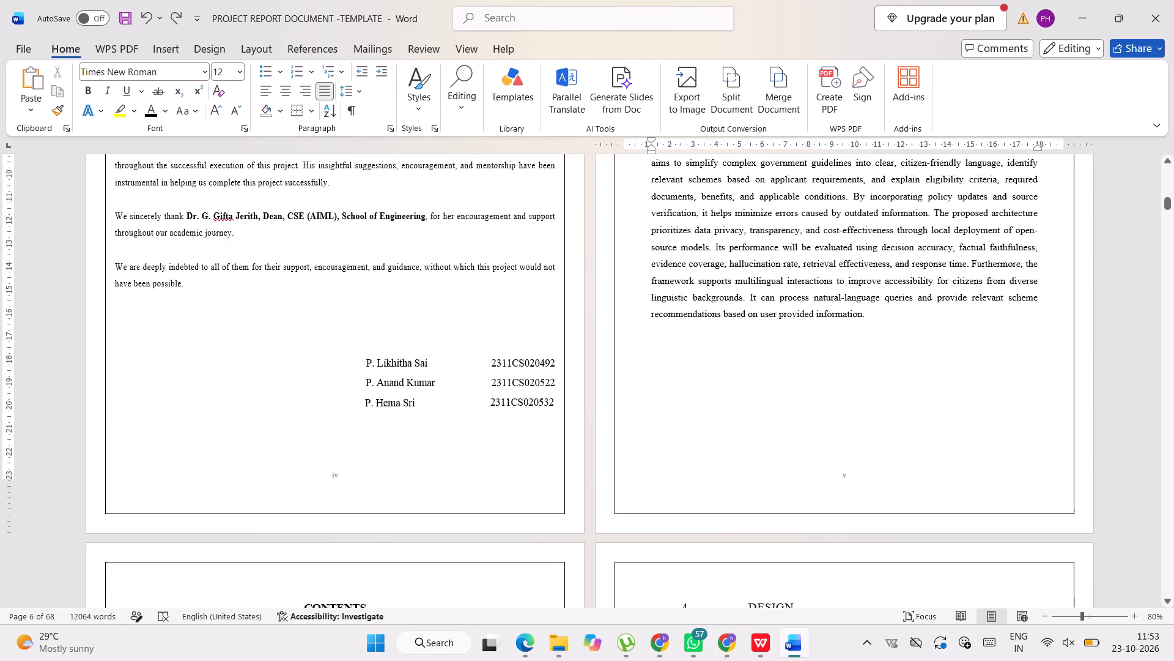
scroll(978, 297, up, 2)
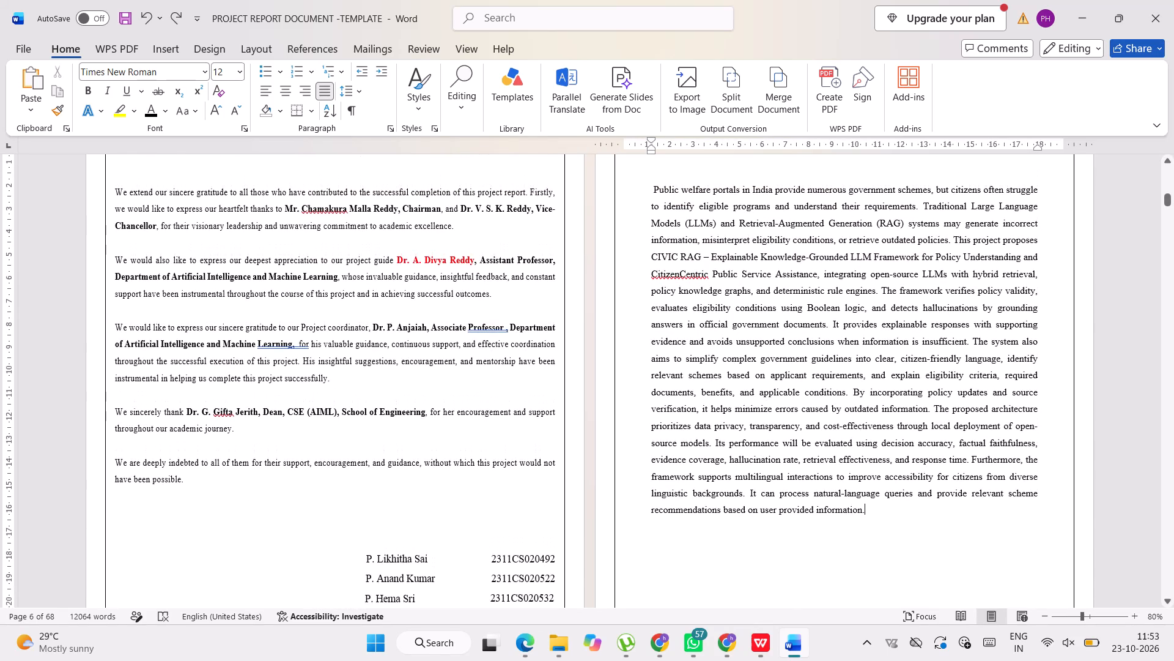
scroll(978, 297, up, 1)
ctrl+scroll(978, 297, up, 2)
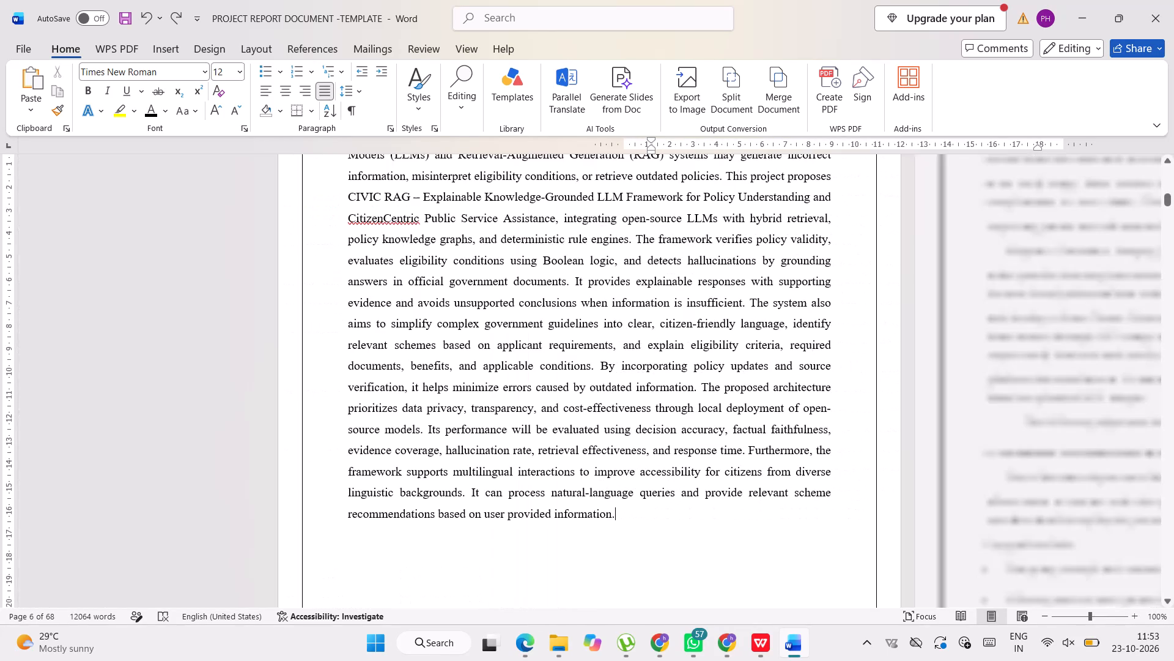
scroll(613, 468, up, 1)
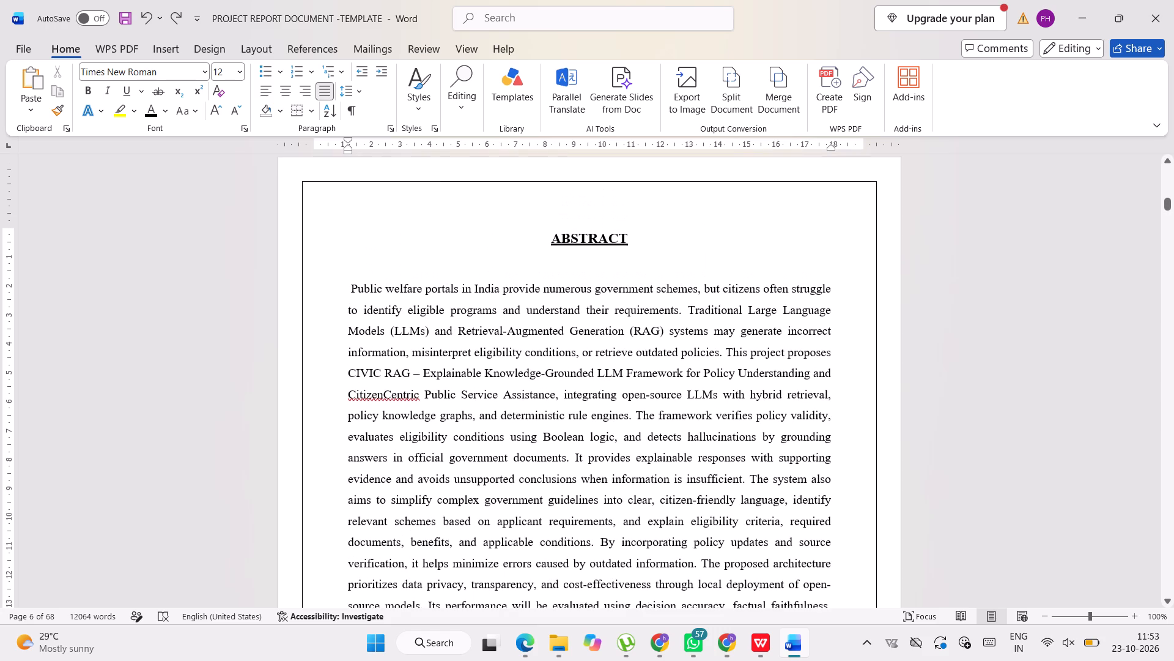
scroll(613, 468, up, 1)
scroll(544, 479, down, 1)
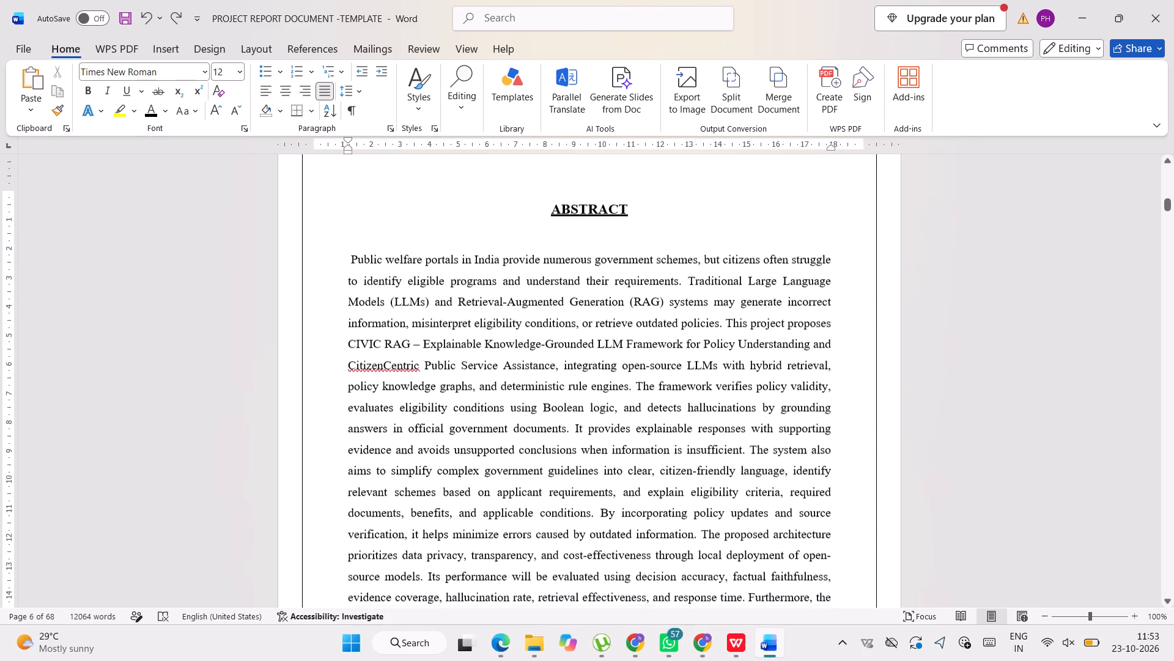
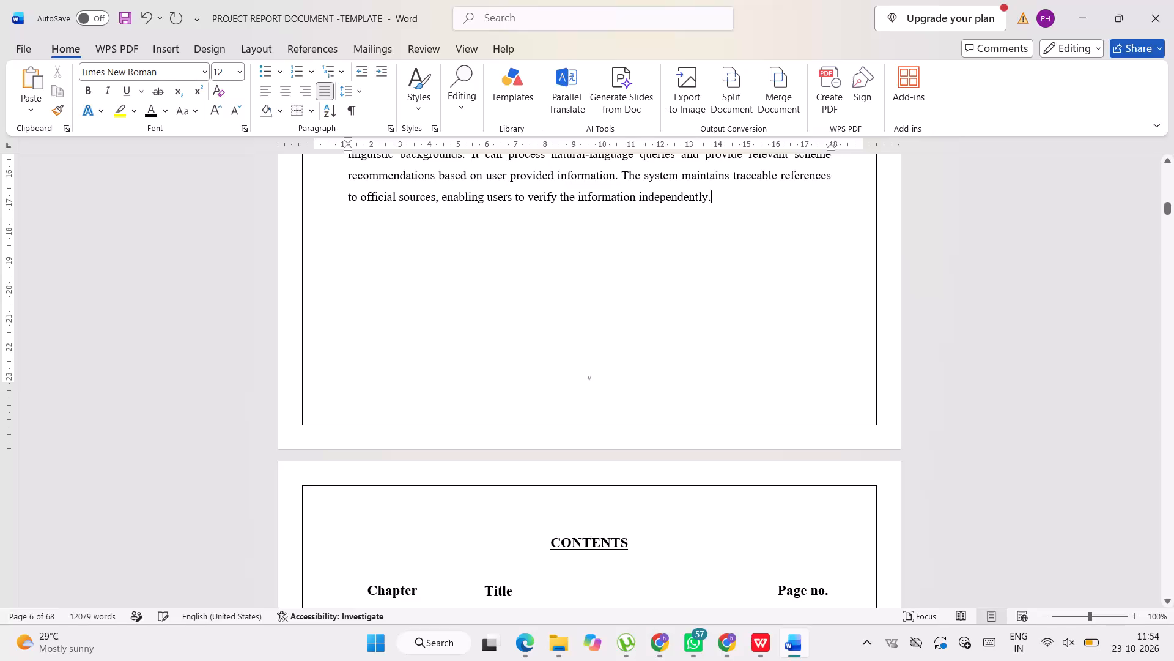
Look over the Abstract page and the CONTENTS pages that follow, from the INTRODUCTION chapter to the REFERENCES entry.
scroll(682, 315, up, 2)
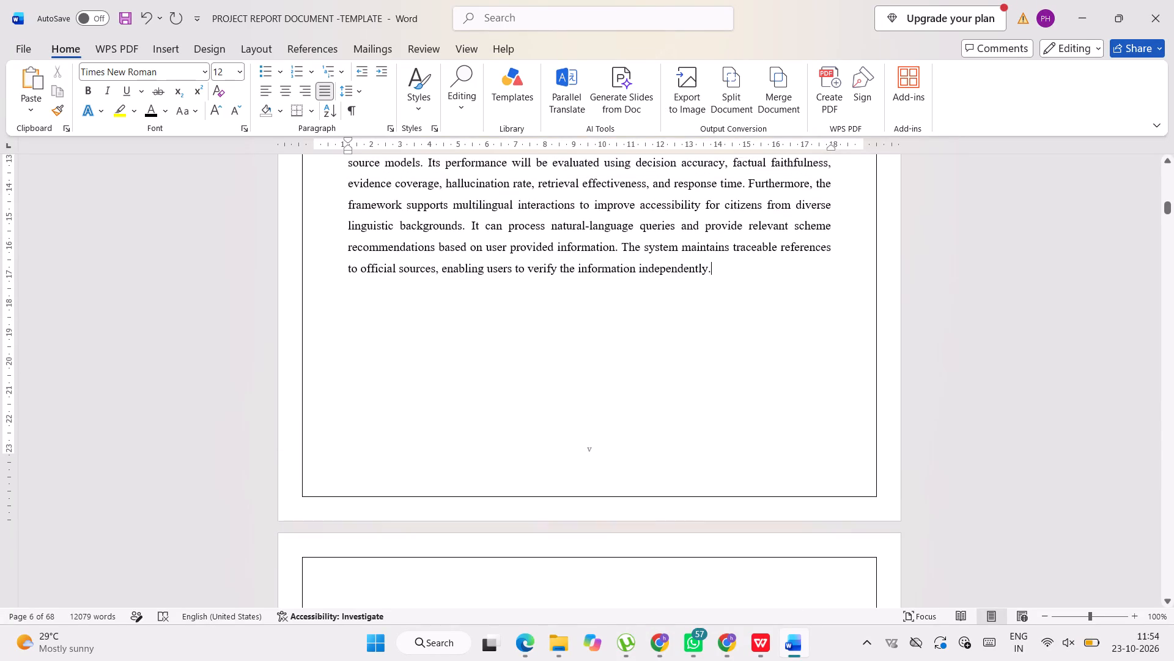
scroll(682, 315, up, 3)
scroll(682, 315, down, 1)
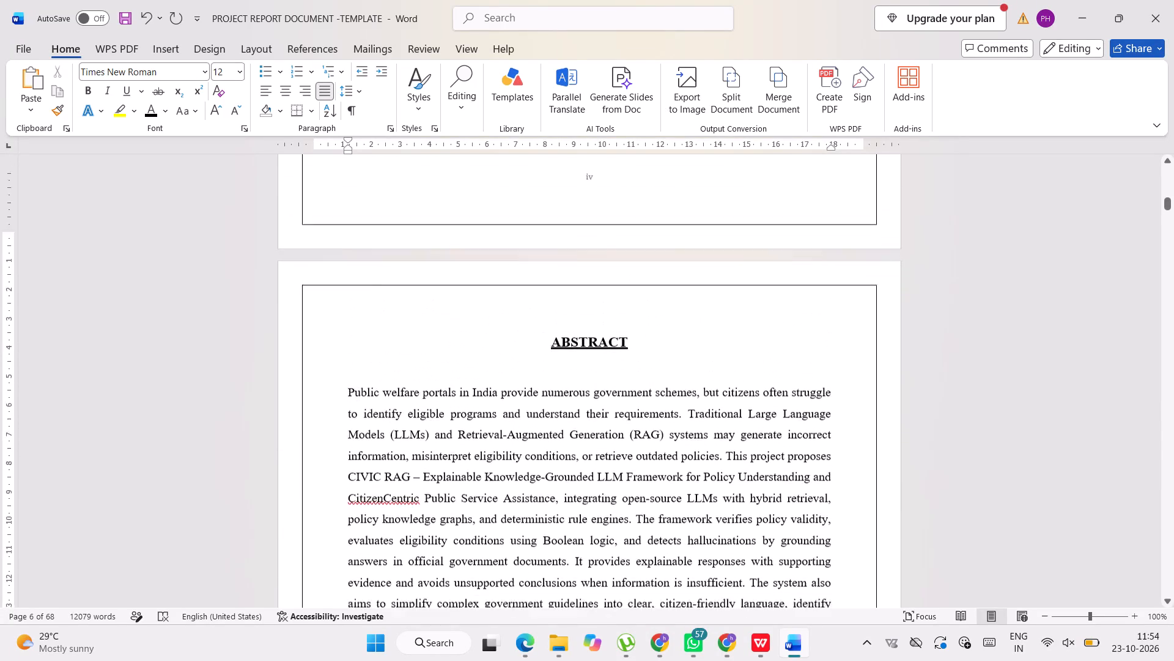
scroll(682, 315, down, 4)
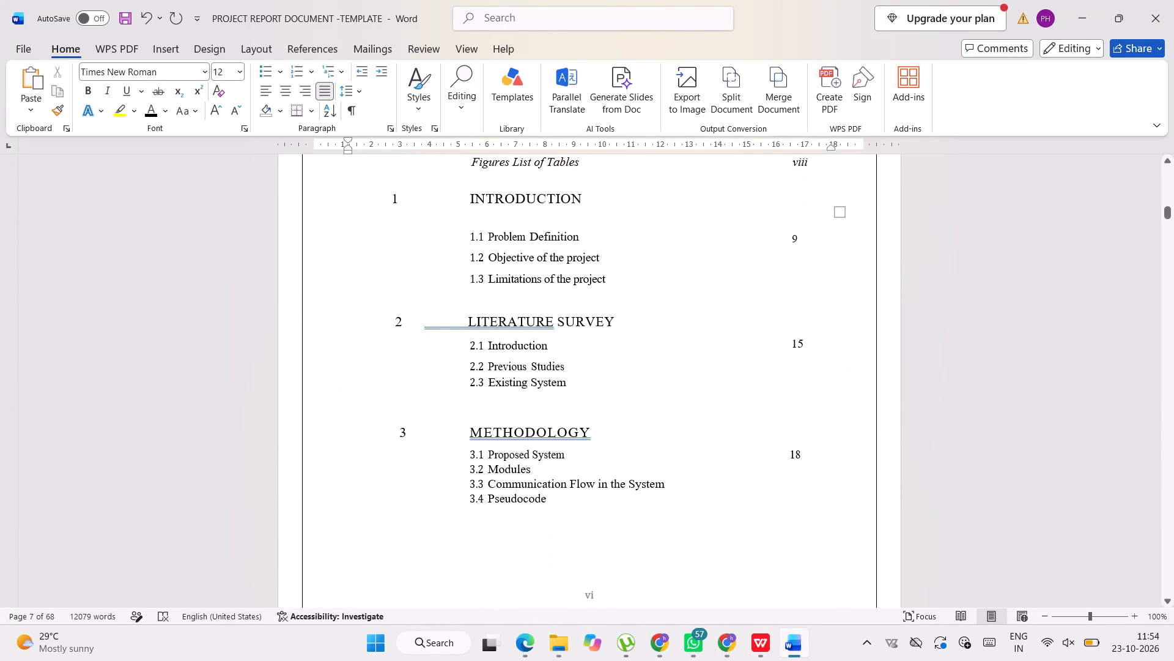
scroll(682, 315, down, 1)
Review the table of contents and the List of Figures and Tables for chapter headings, figure names and page numbers.
scroll(682, 315, down, 5)
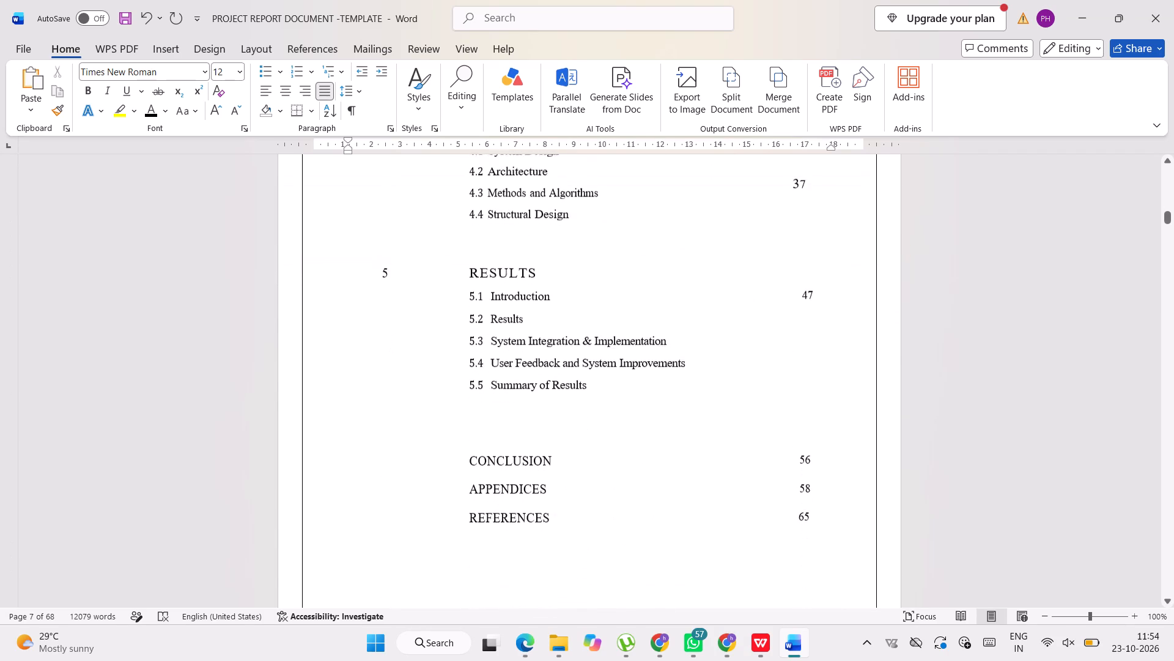
scroll(682, 315, down, 4)
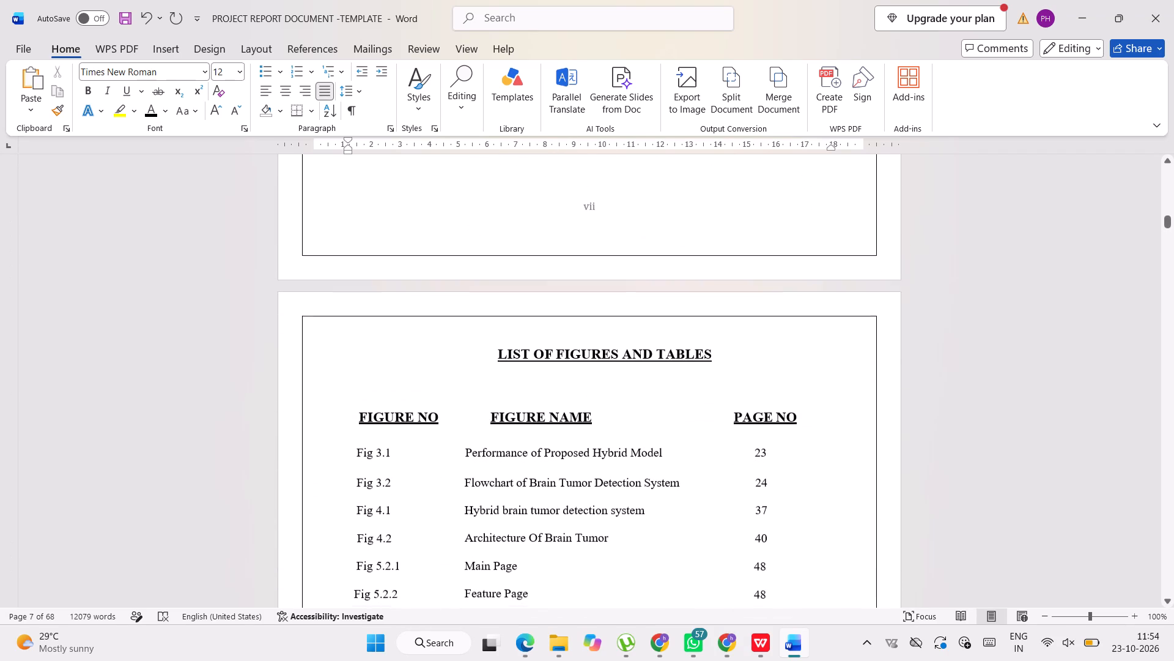
scroll(682, 315, down, 1)
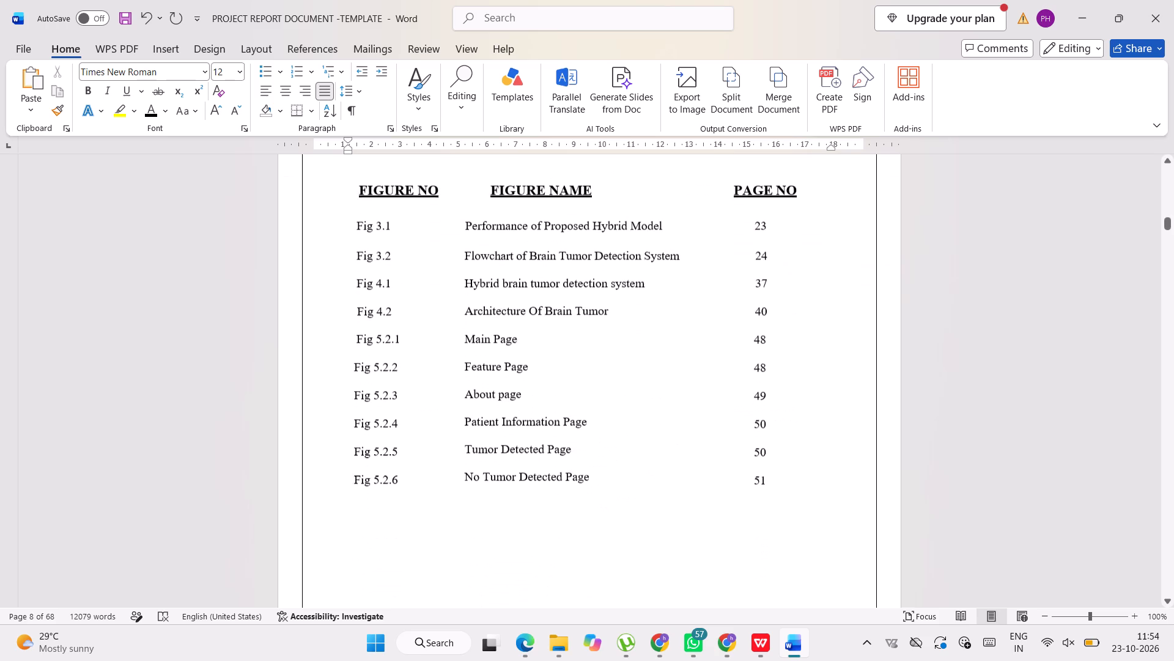
scroll(682, 315, down, 1)
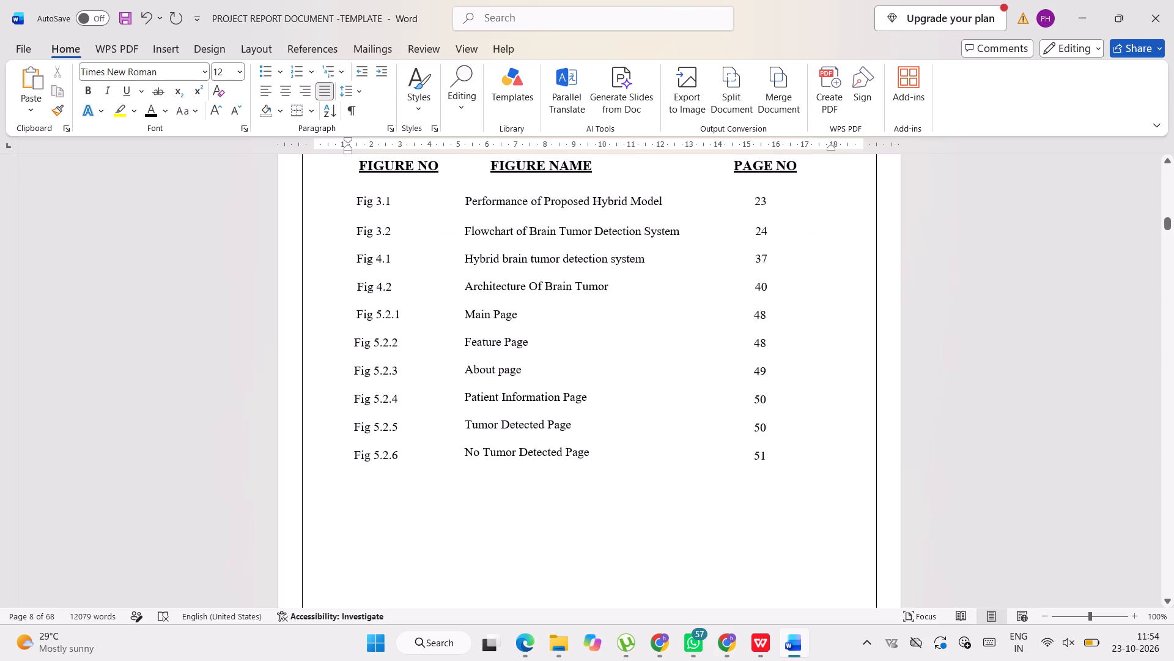
scroll(682, 315, down, 1)
scroll(682, 315, right, 1)
scroll(682, 315, down, 3)
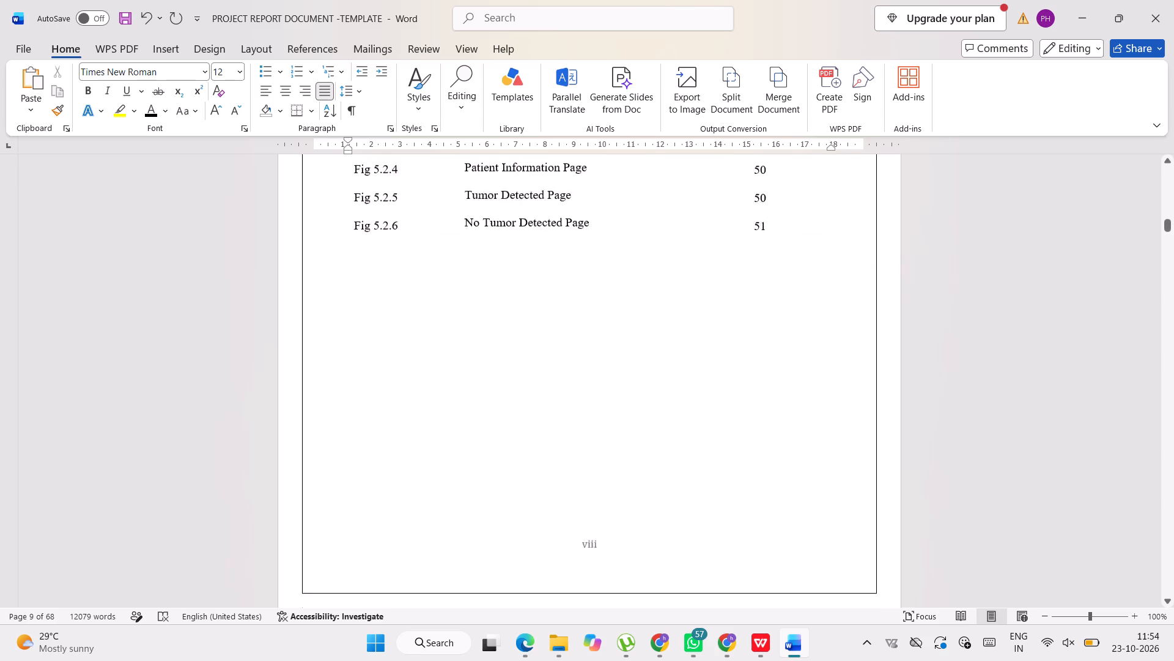
Examine Chapter 1 from 1.1 Problem Definition through 1.3 Limitations of the Project to the start of Chapter 2, Literature Survey.
scroll(682, 315, down, 8)
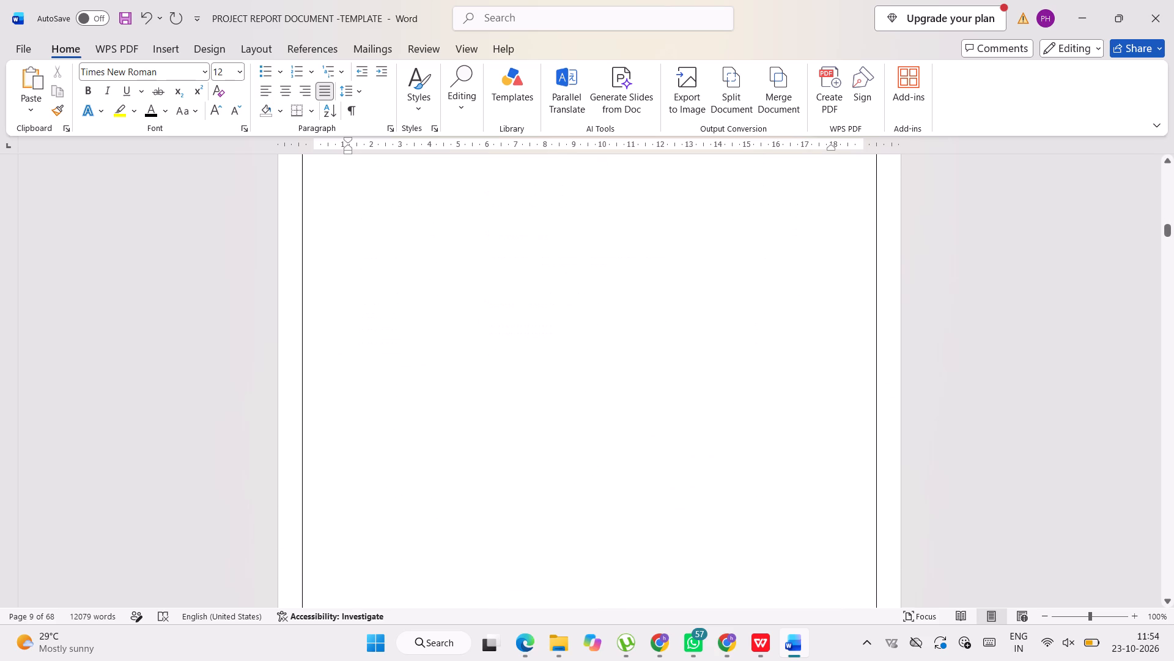
scroll(682, 315, down, 3)
scroll(682, 315, right, 1)
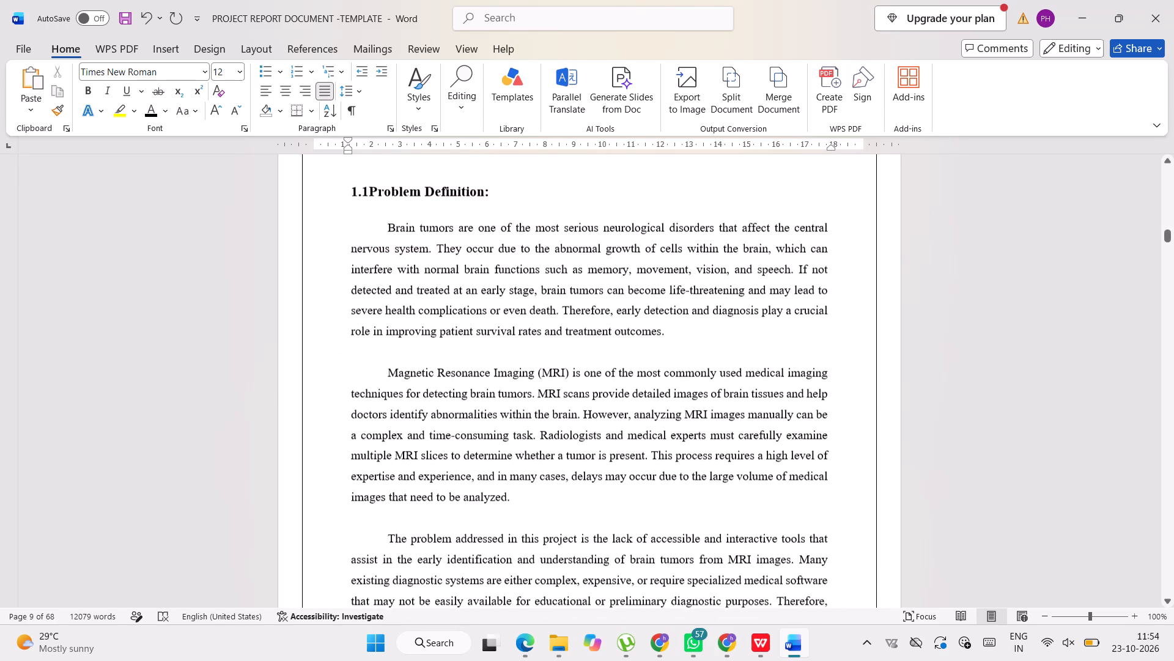
scroll(682, 315, right, 1)
scroll(682, 315, down, 4)
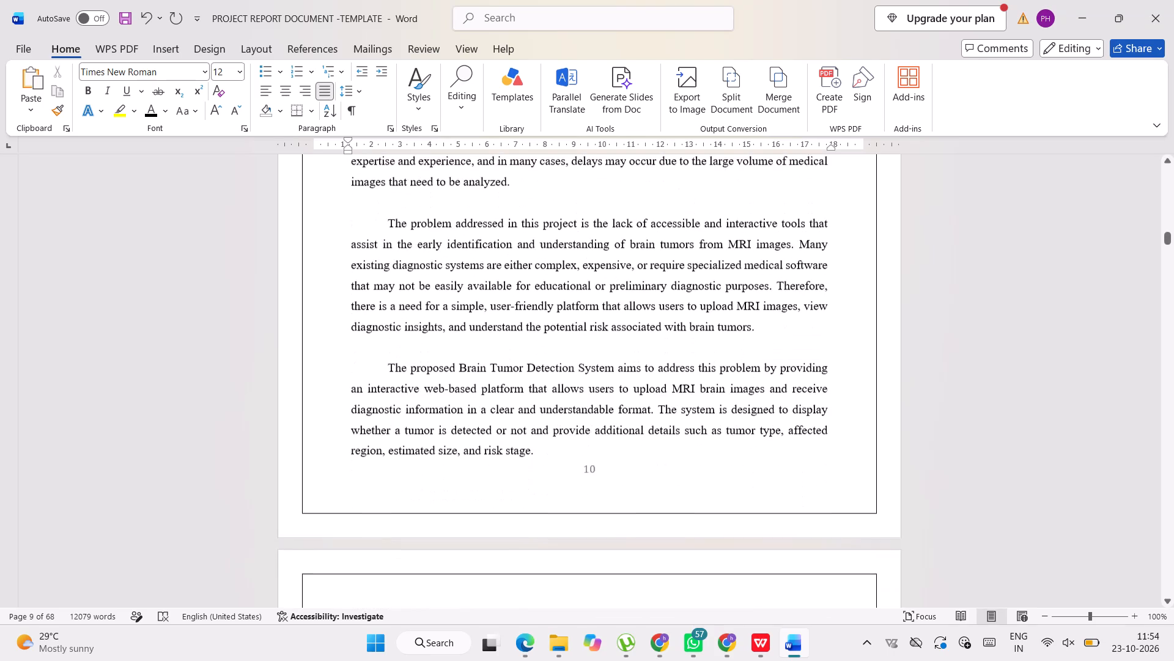
scroll(682, 315, down, 6)
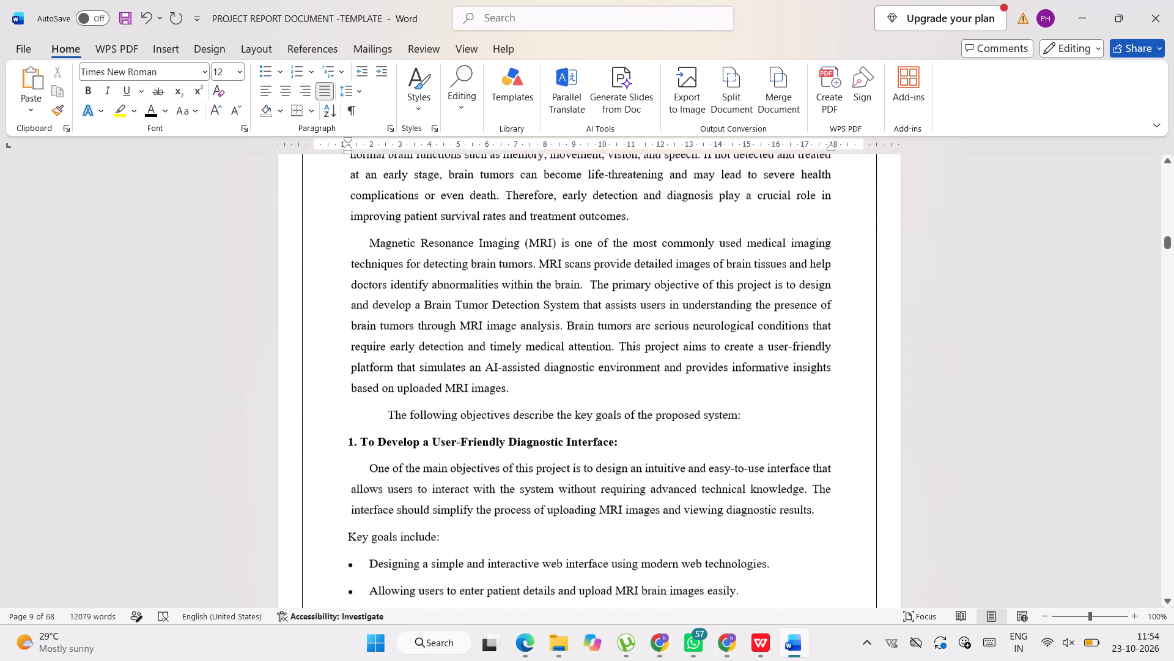
scroll(682, 315, down, 3)
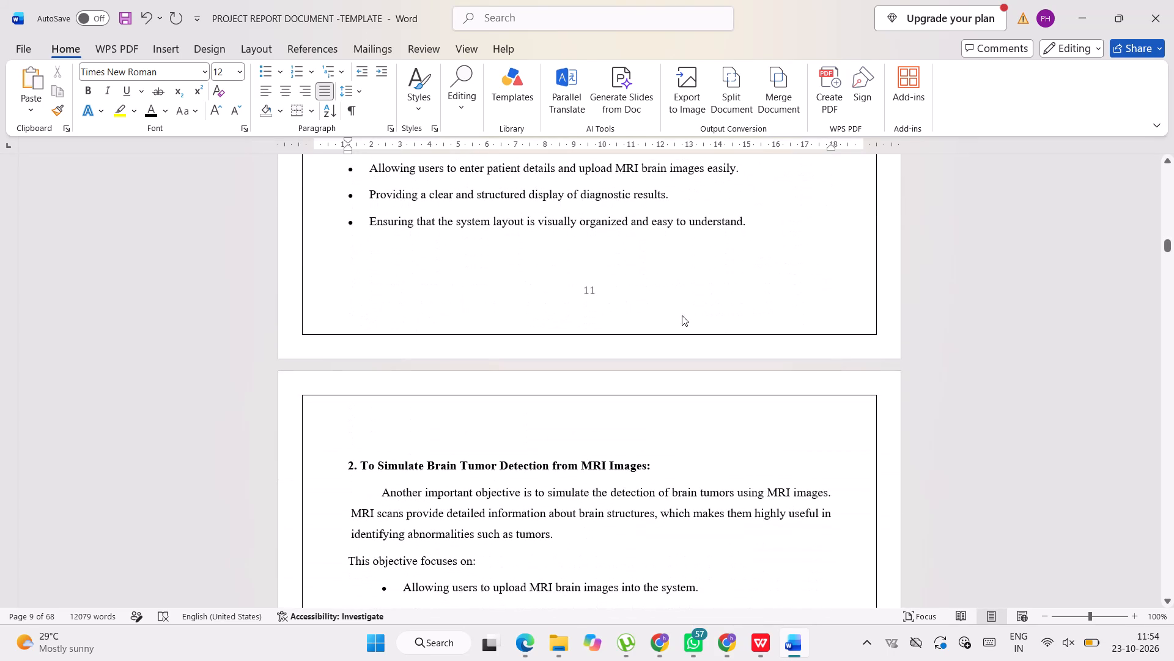
scroll(682, 315, down, 5)
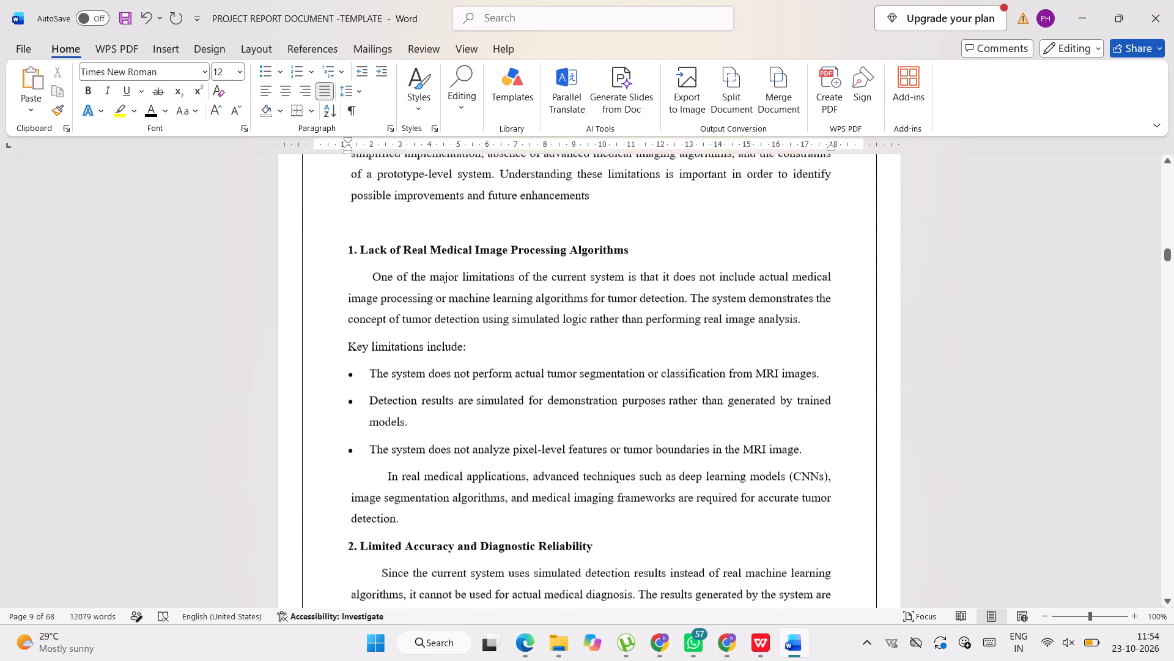
scroll(682, 315, down, 2)
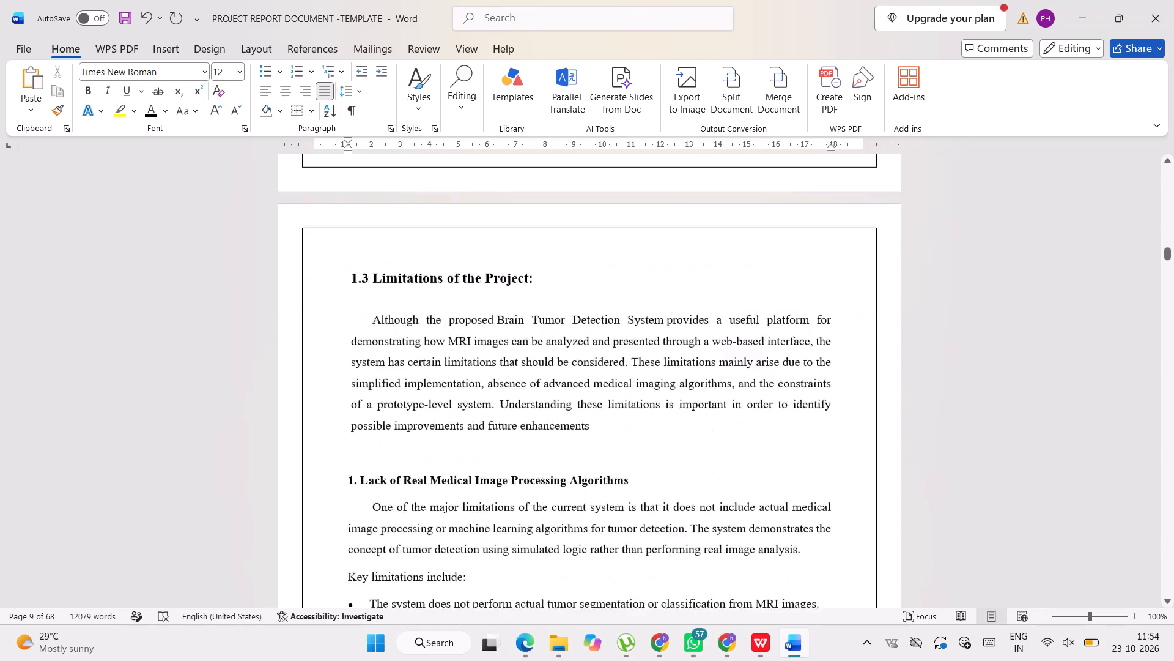
scroll(682, 315, down, 6)
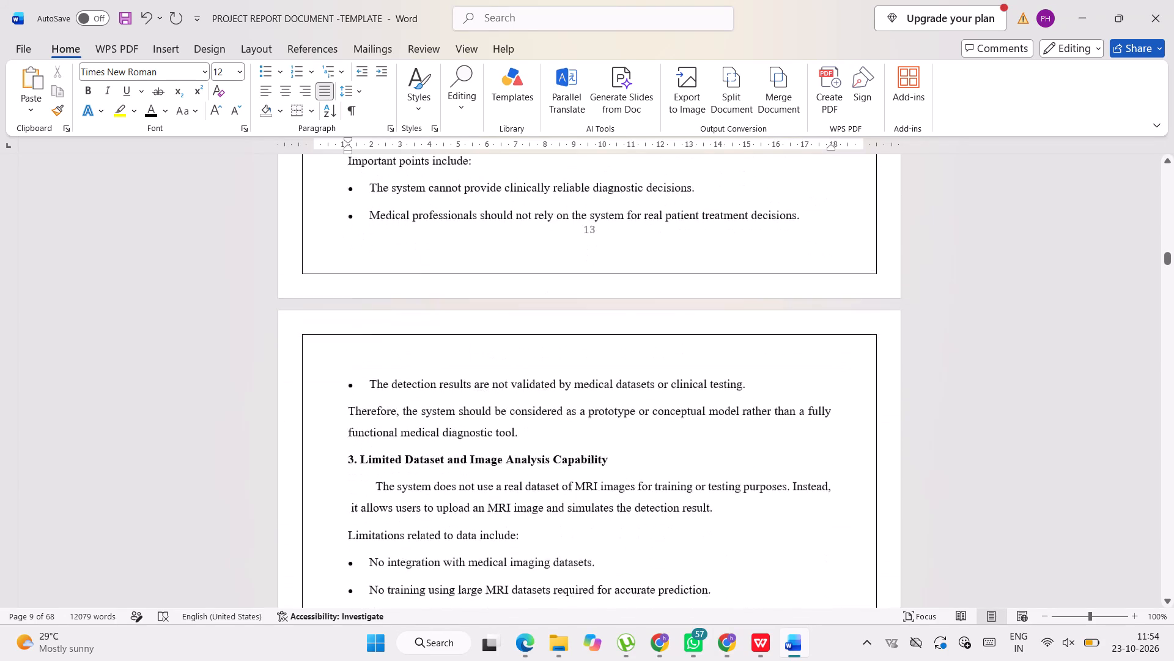
scroll(682, 315, down, 7)
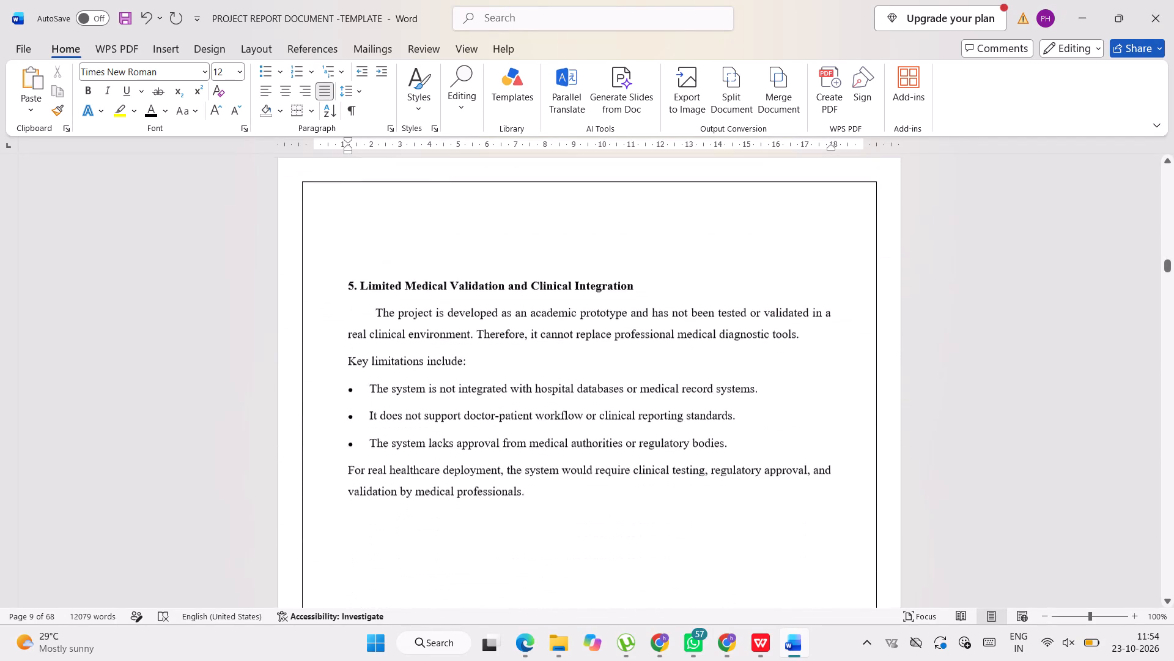
scroll(682, 315, down, 3)
scroll(682, 315, up, 1)
scroll(682, 315, down, 1)
scroll(682, 315, up, 1)
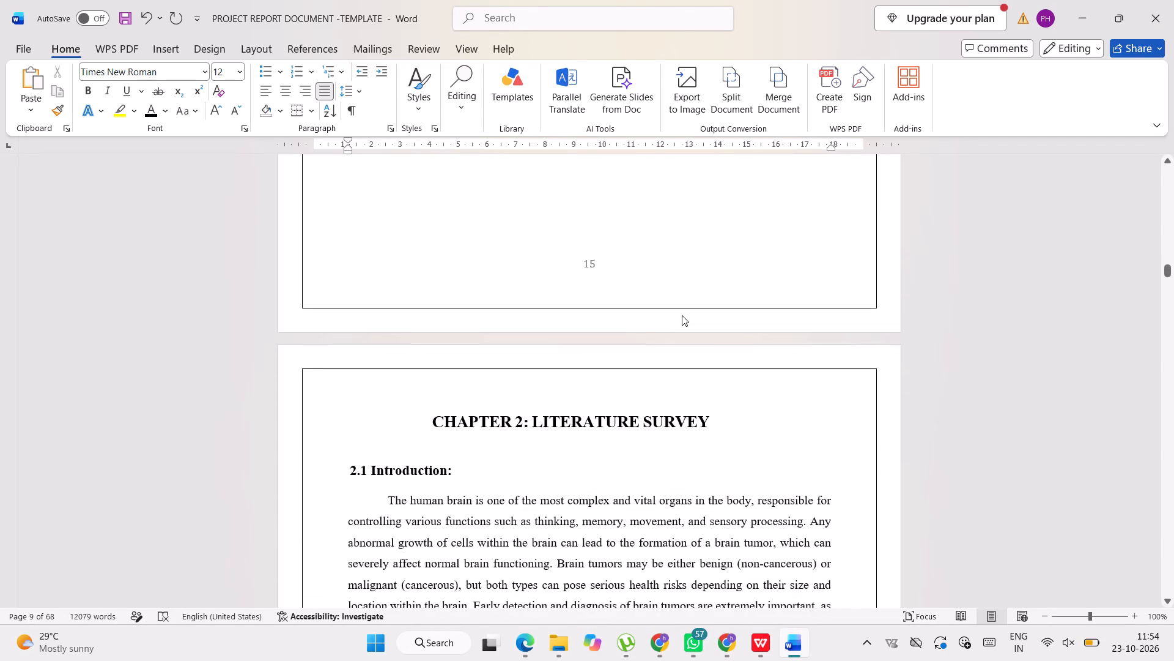
Go back through Chapter 1 from the limitations to the project objectives, checking the brain tumor template text and section structure.
scroll(682, 315, up, 5)
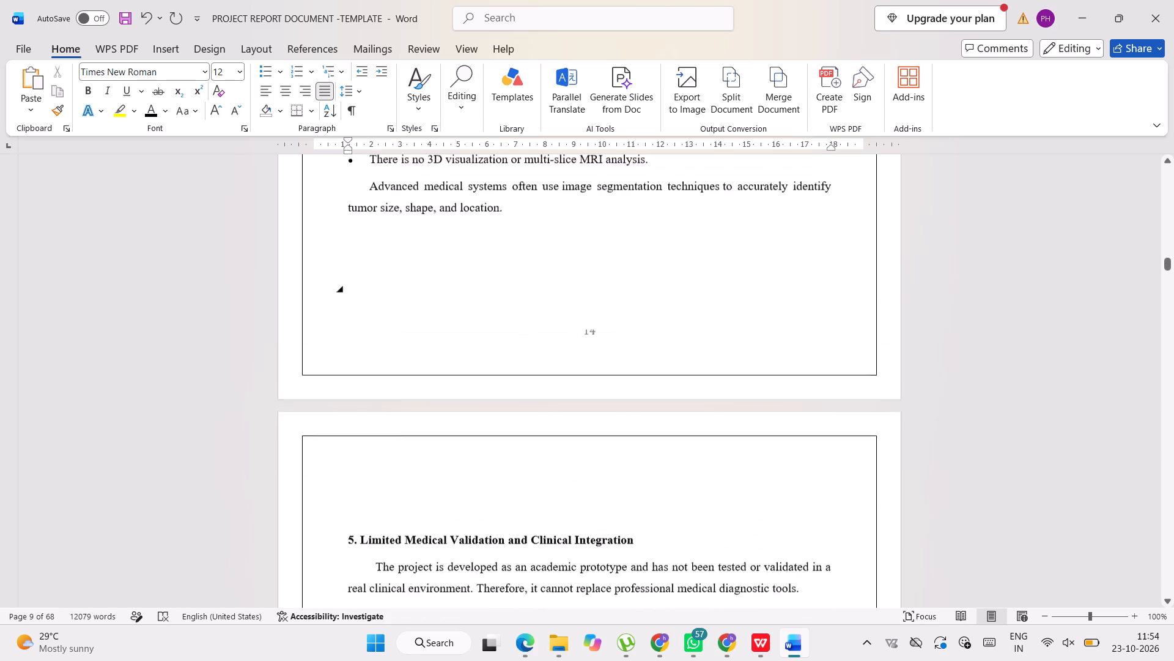
scroll(682, 315, up, 10)
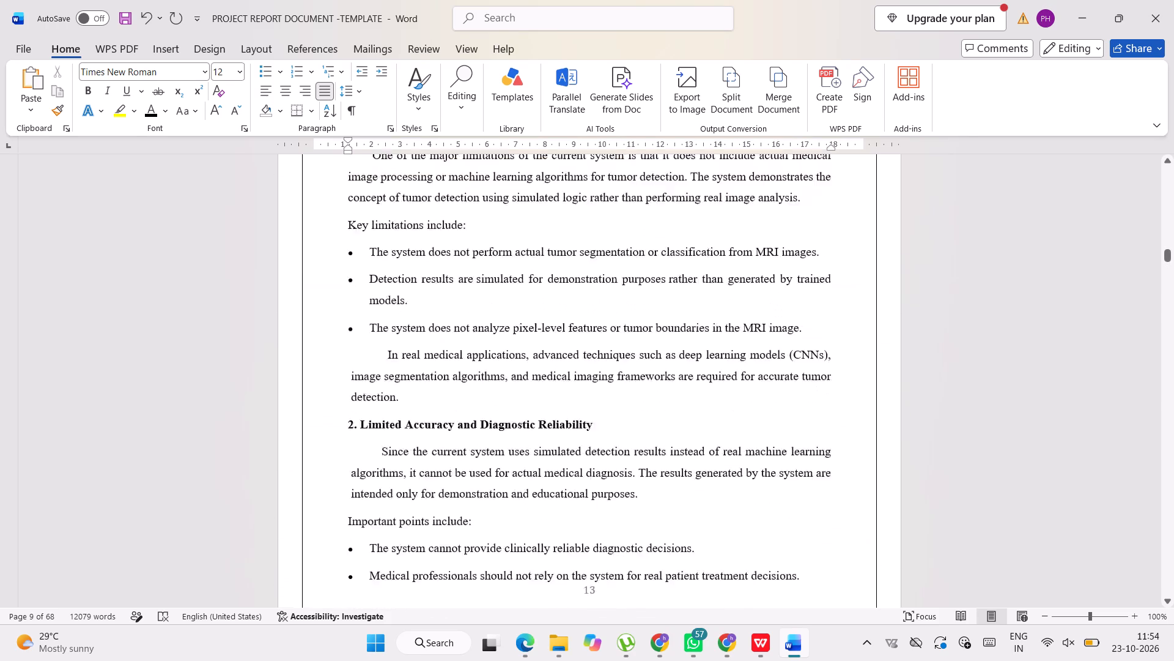
scroll(682, 315, up, 8)
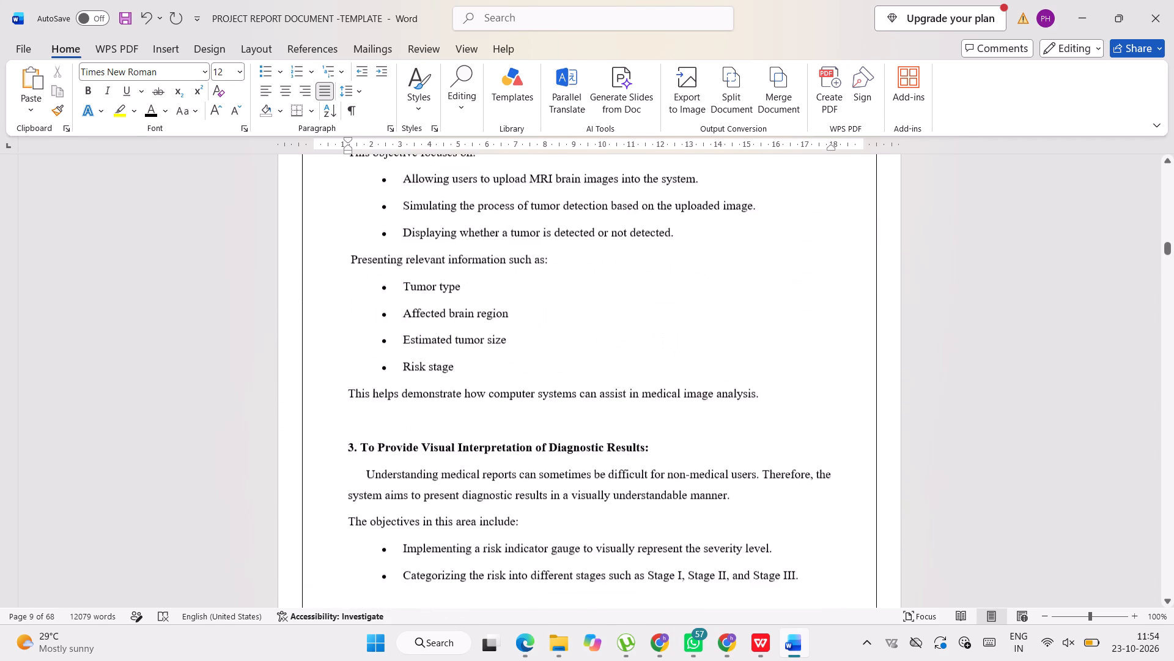
scroll(682, 315, up, 6)
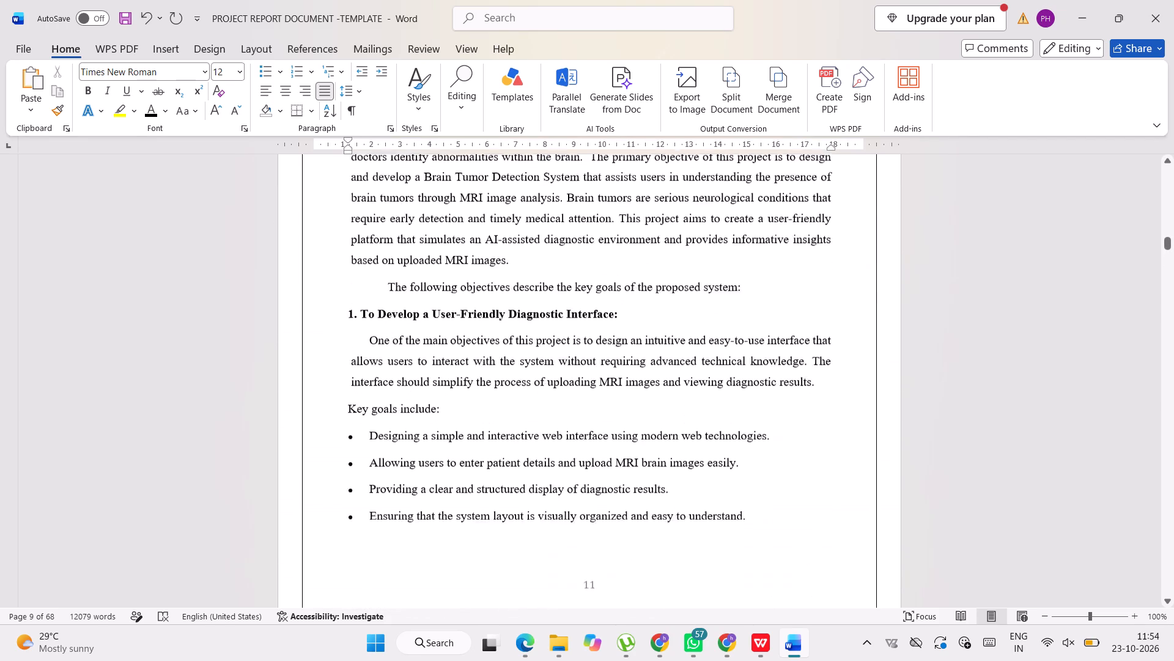
scroll(682, 315, up, 4)
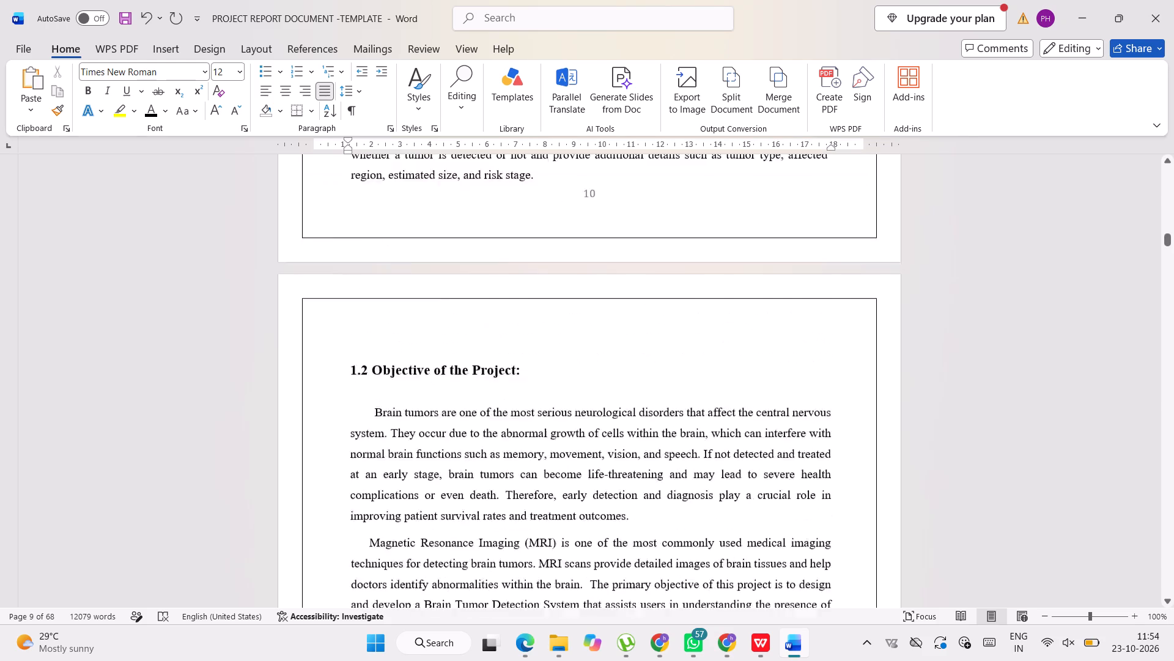
scroll(682, 315, up, 4)
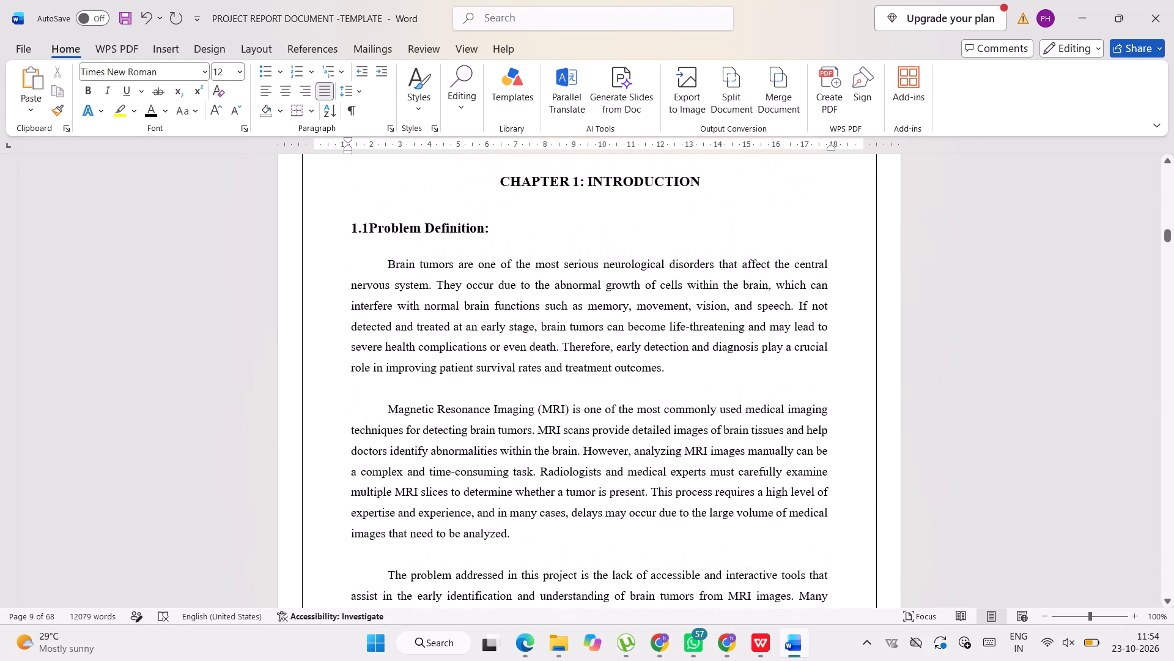
scroll(682, 315, up, 2)
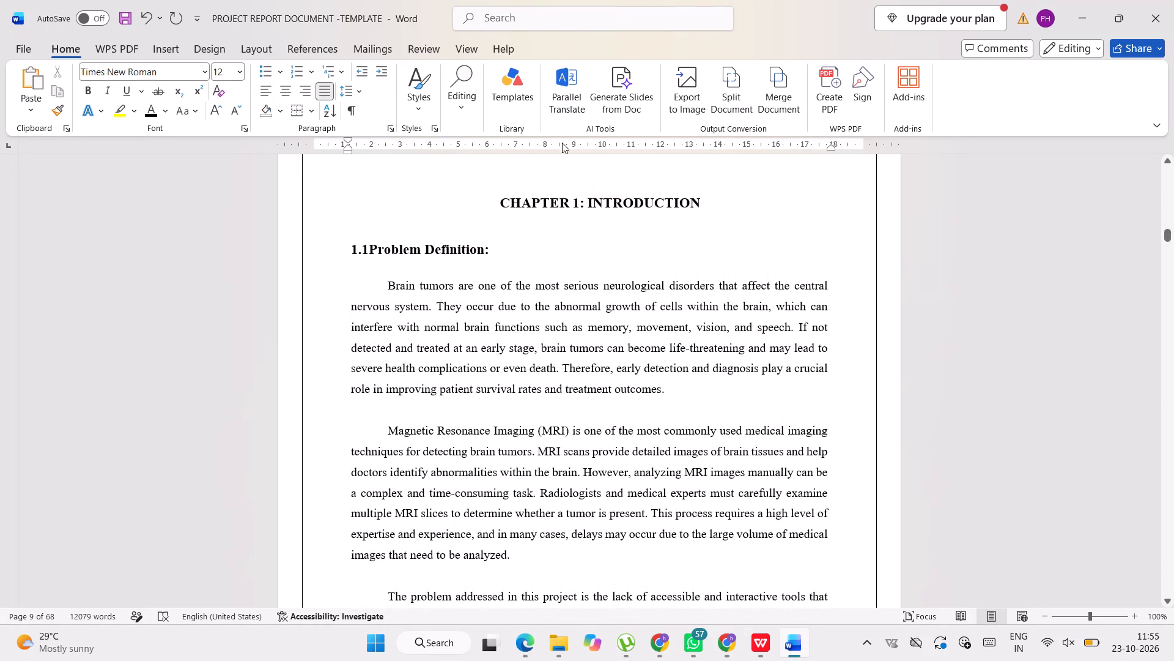
click(503, 205)
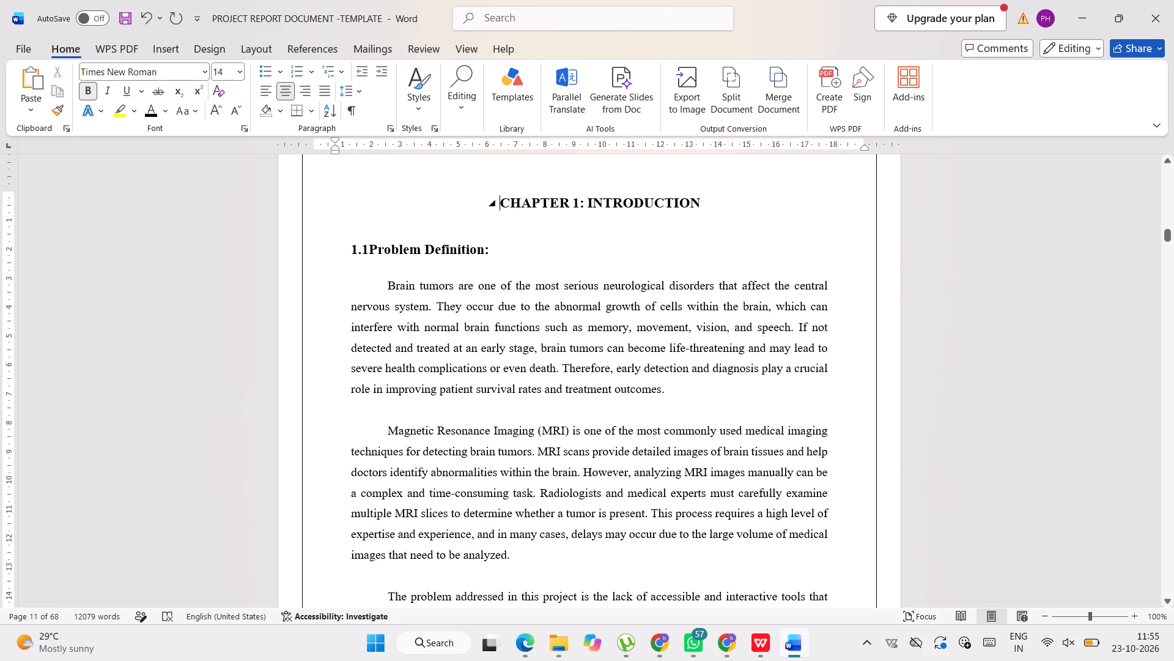